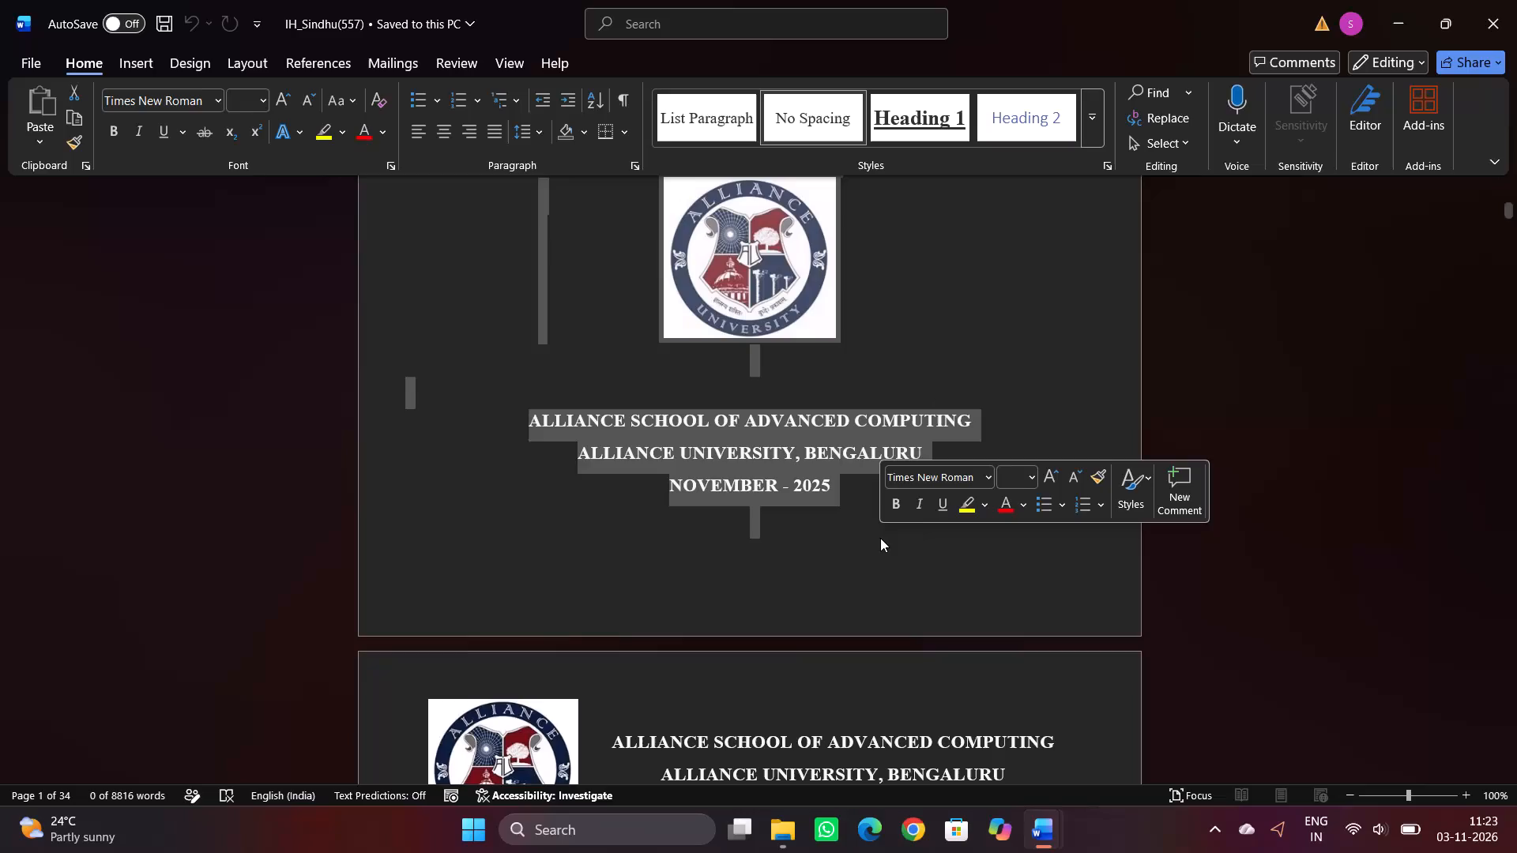
Delete the entire cover page content before the certificate page, including the university logo, school name and NOVEMBER - 2025 lines.
key("BackSpace")
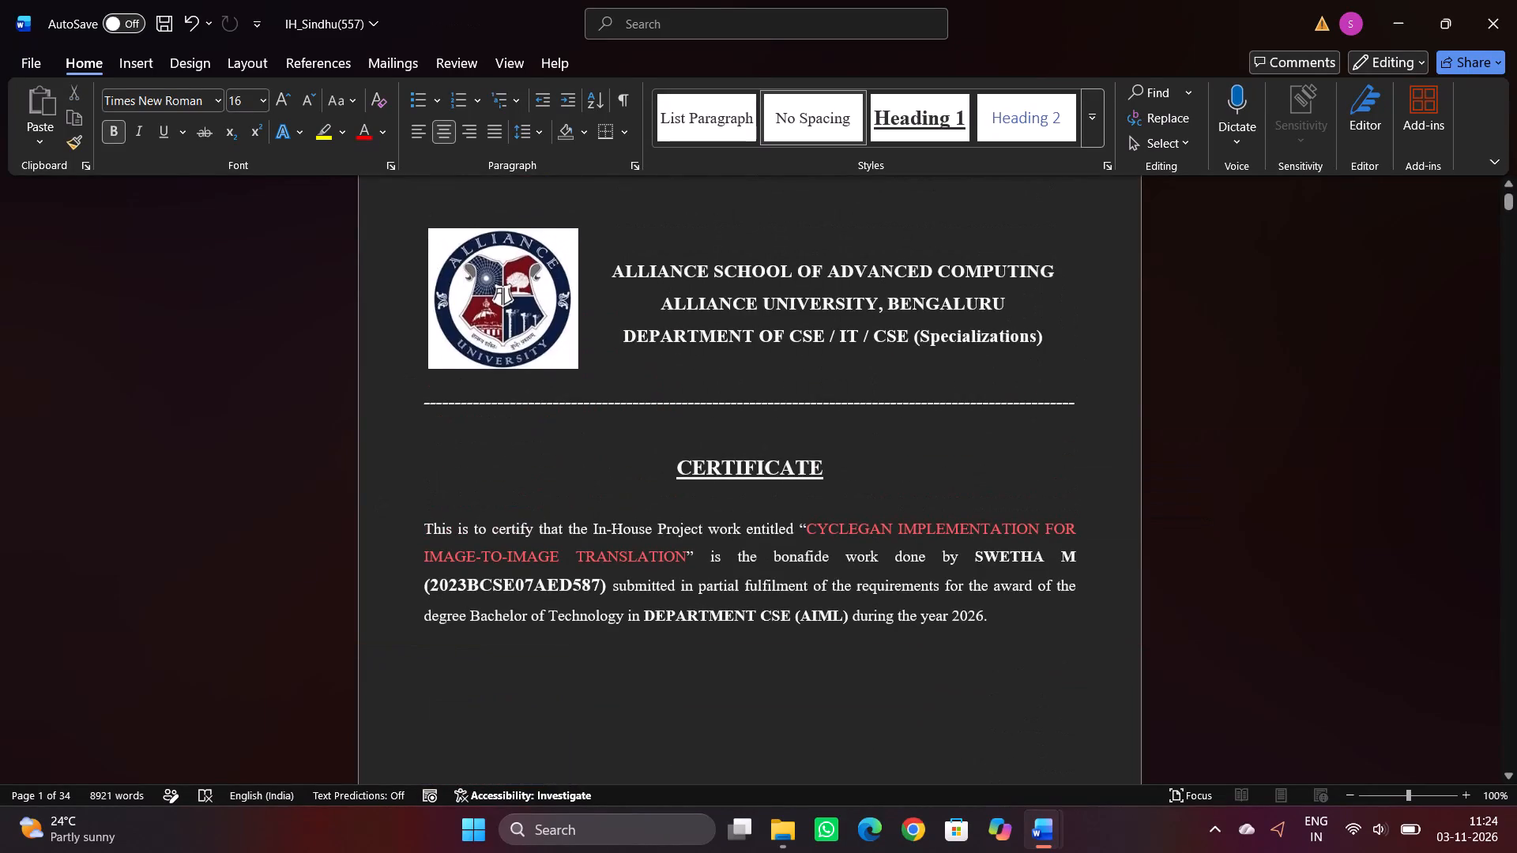
scroll(880, 538, "up", 7)
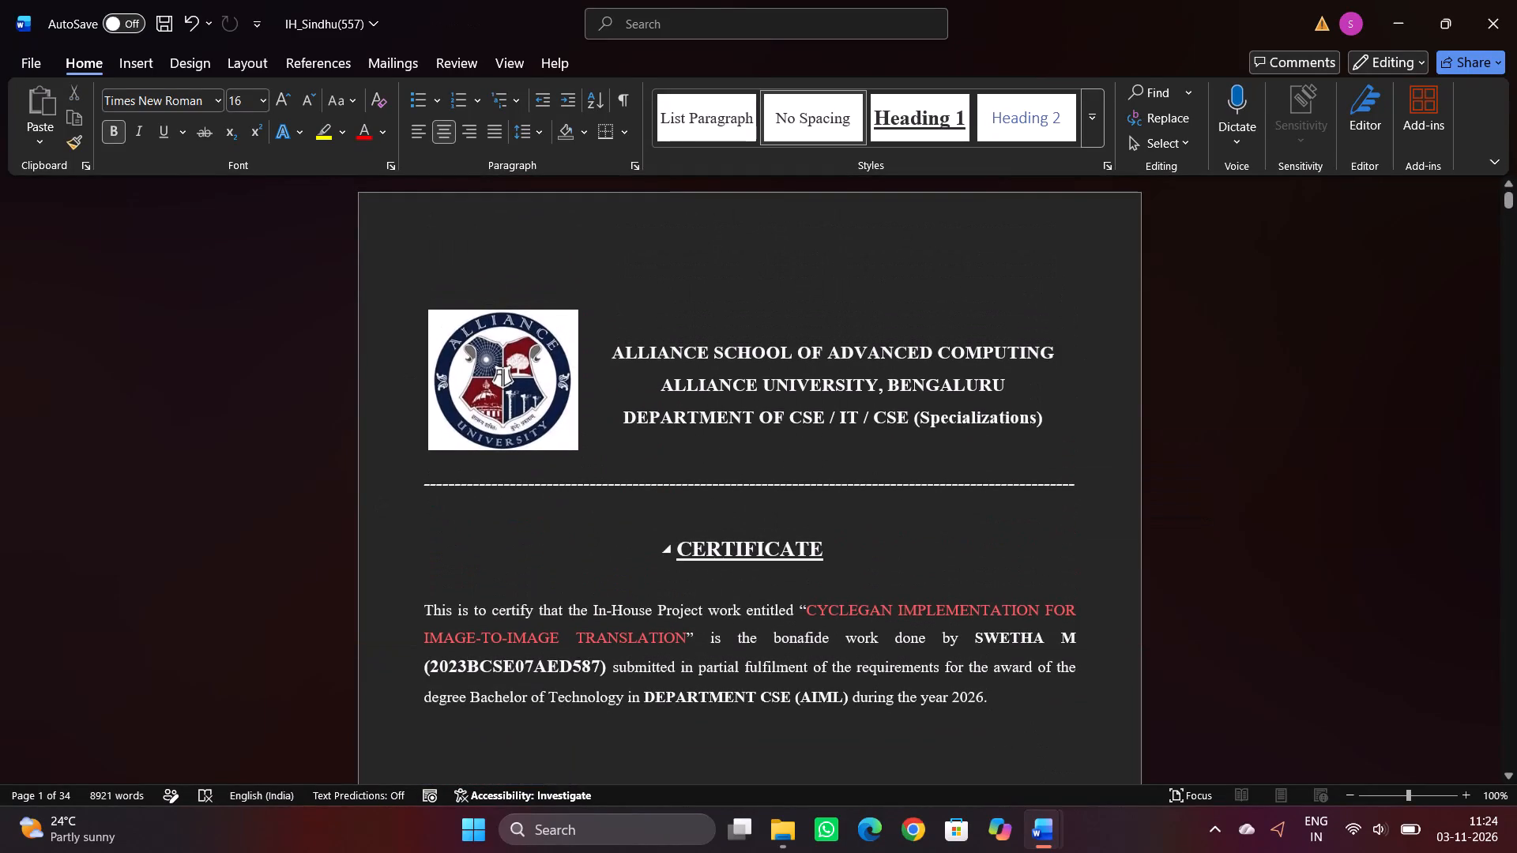
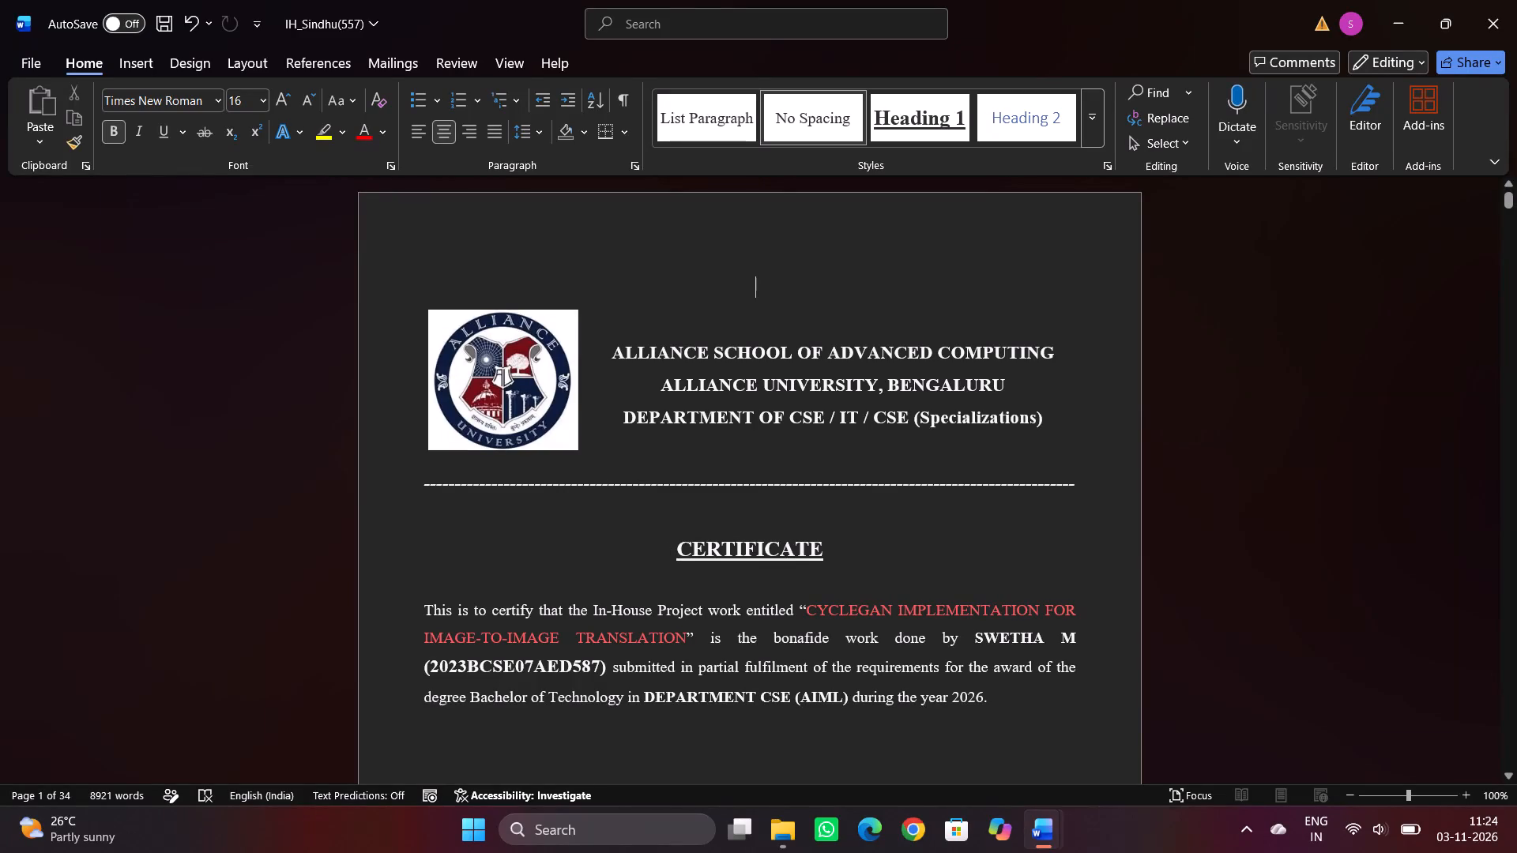
Delete the whole certificate page content, from the Alliance University logo and CERTIFICATE heading down to the supervisor's signature block.
left_click_drag(408, 281, 858, 819)
scroll(706, 611, "up", 1)
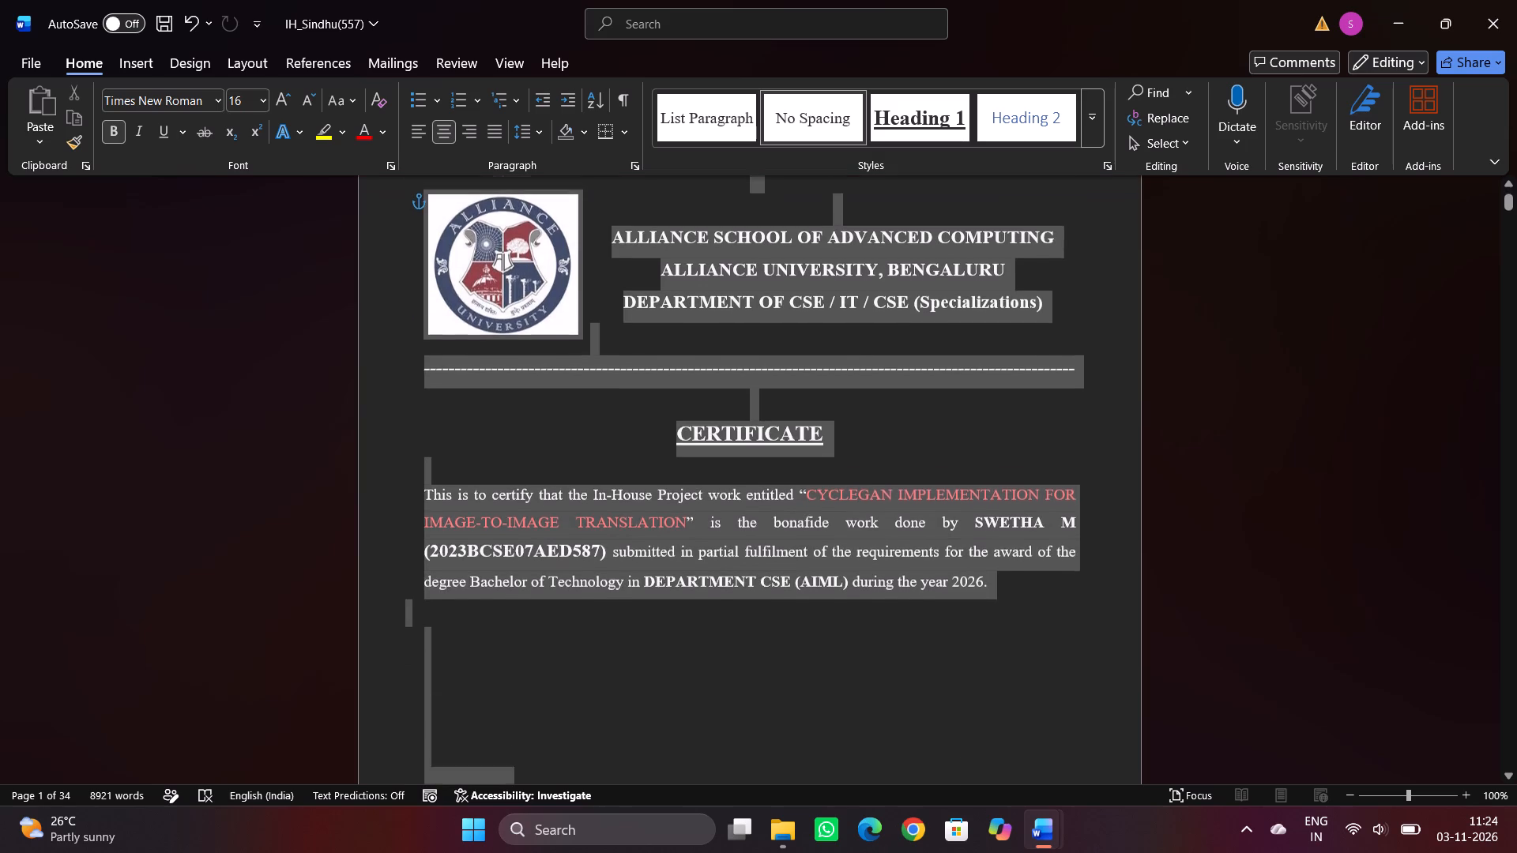
left_click_drag(858, 819, 907, 567)
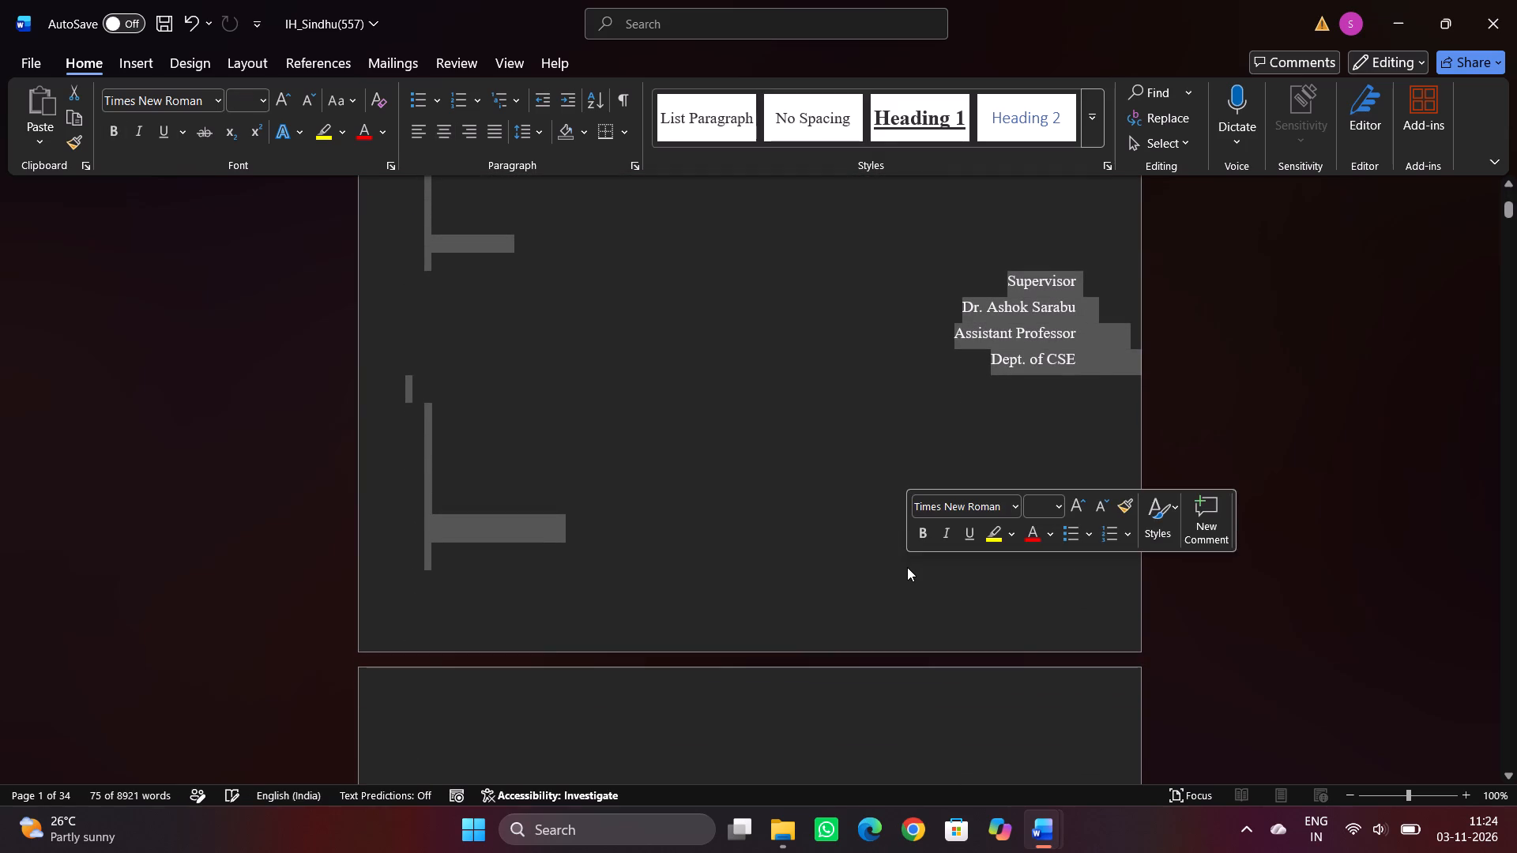
key("BackSpace")
Delete the declaration page content before the acknowledgement, including the university banner, DECLARATION heading, statement paragraph and name and signature table.
scroll(907, 567, "up", 4)
scroll(907, 567, "down", 7)
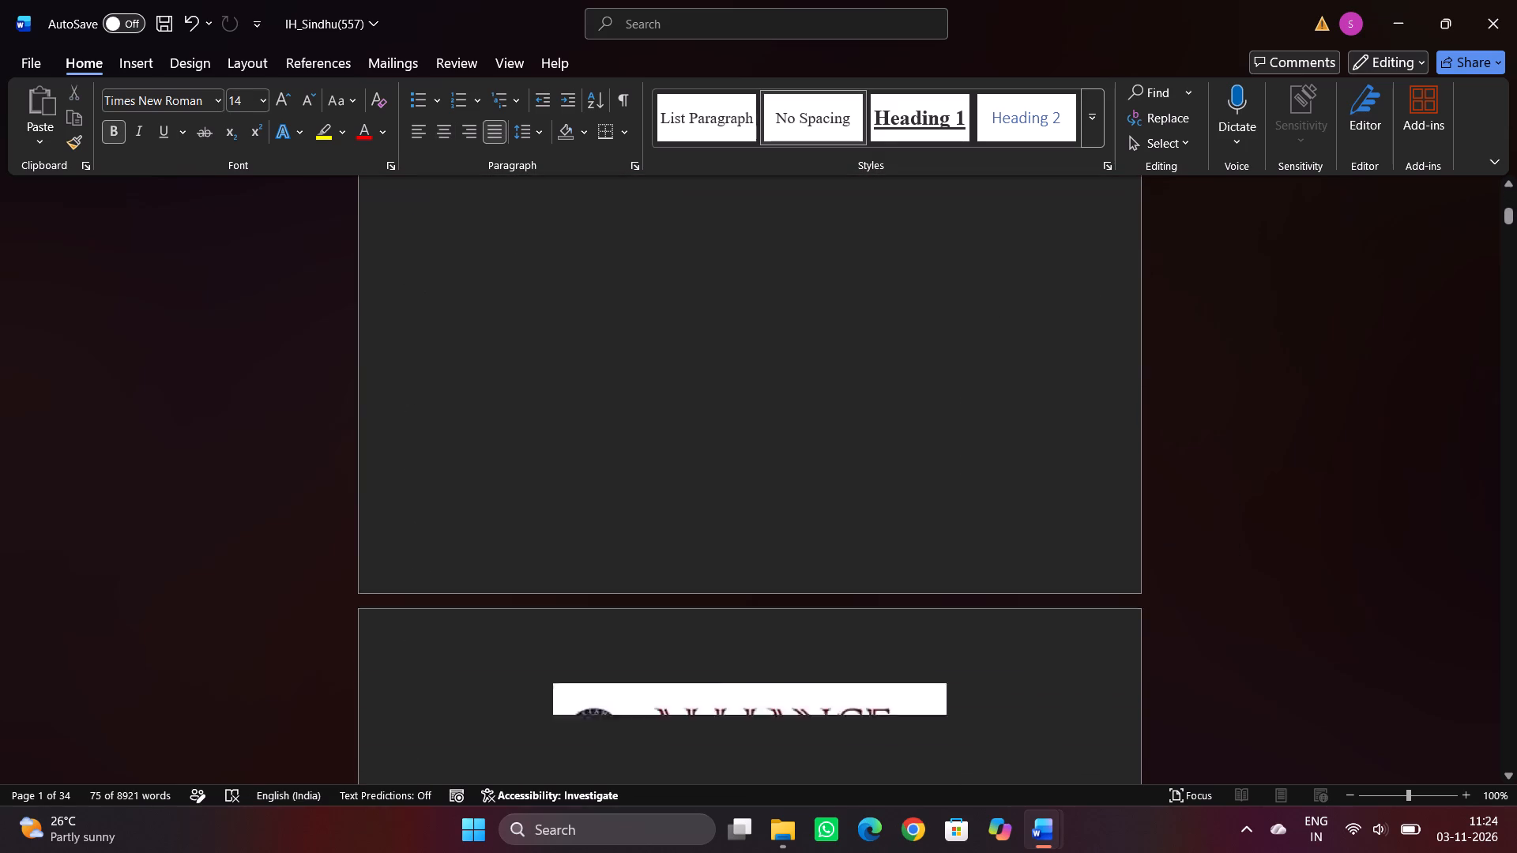
scroll(907, 567, "up", 2)
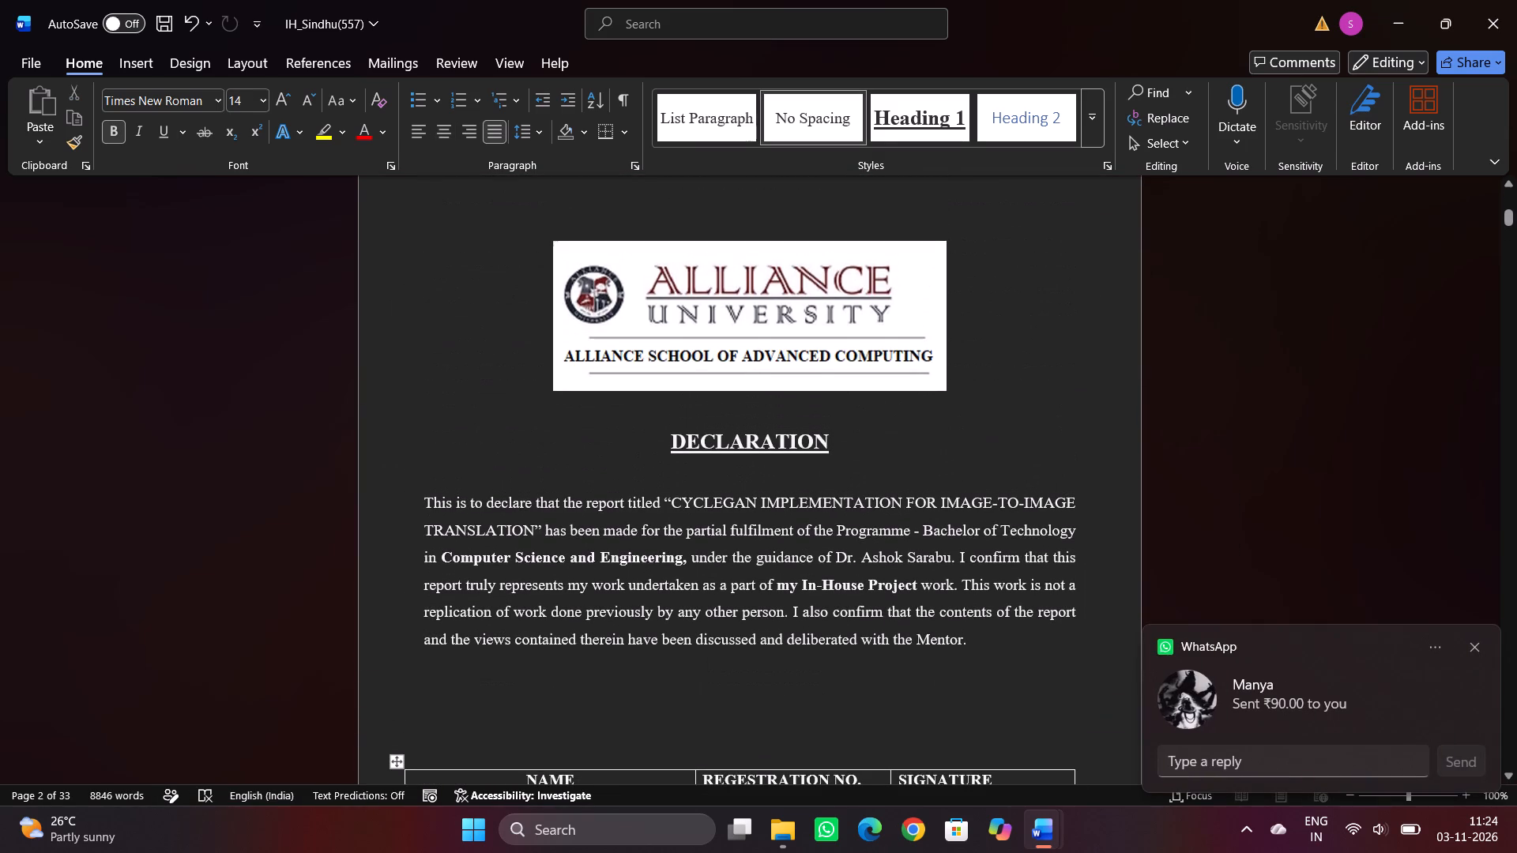
left_click_drag(523, 290, 789, 641)
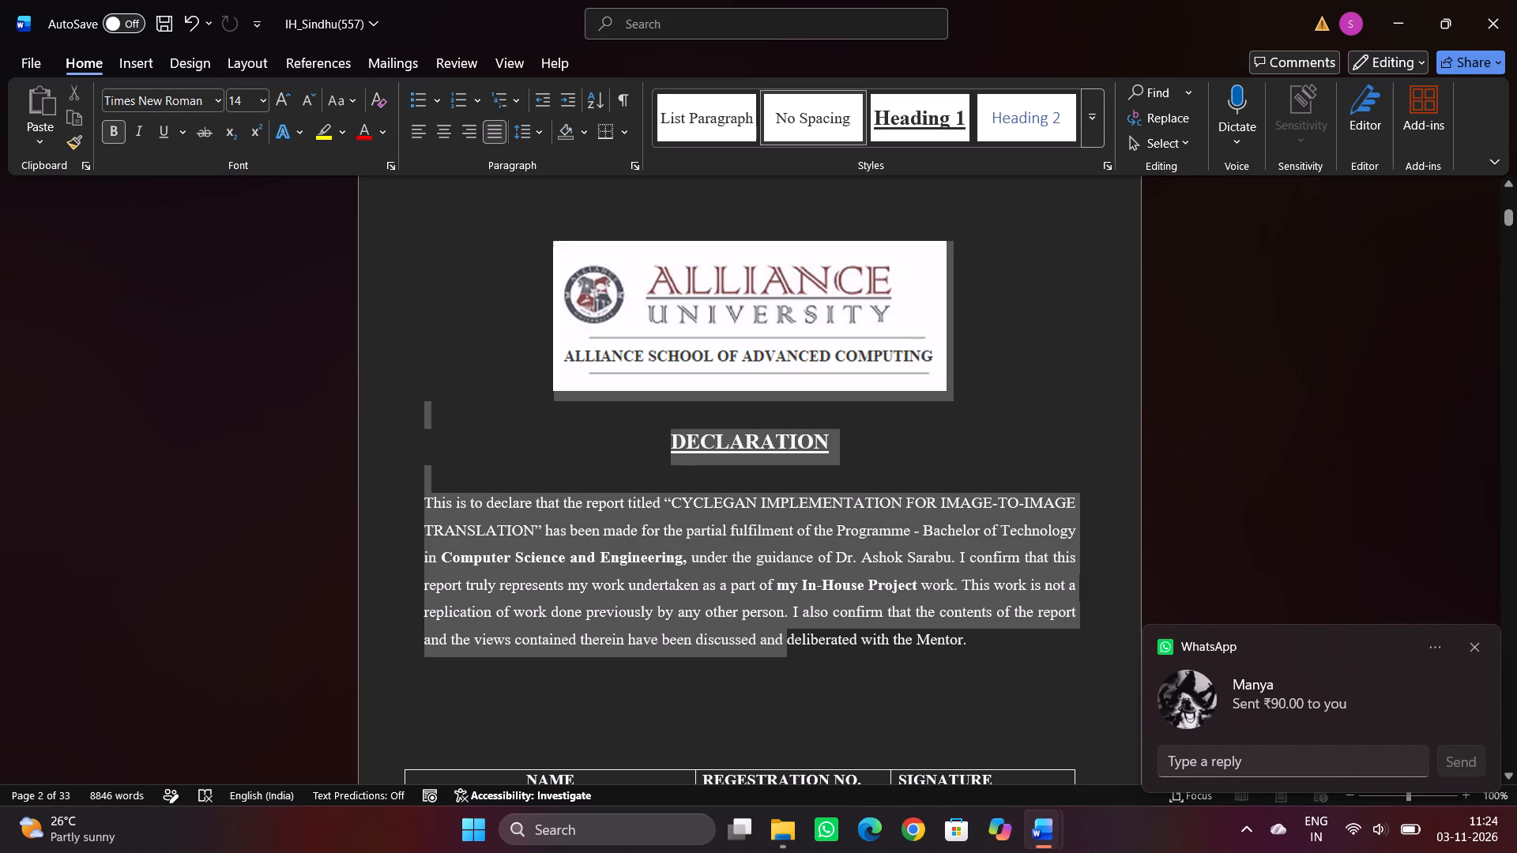
left_click_drag(789, 641, 905, 796)
scroll(793, 649, "up", 1)
key("BackSpace")
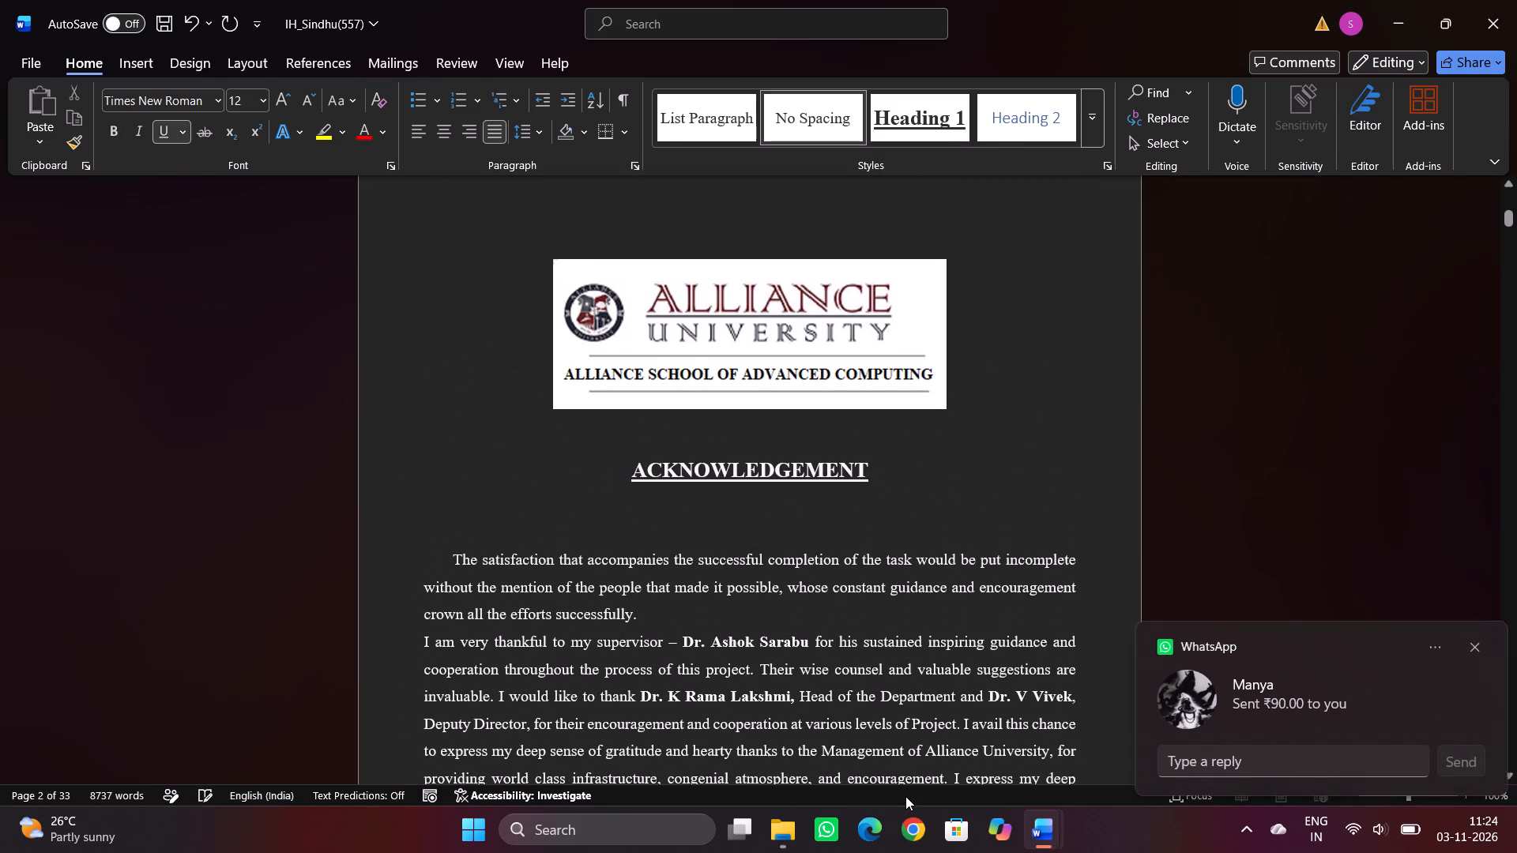
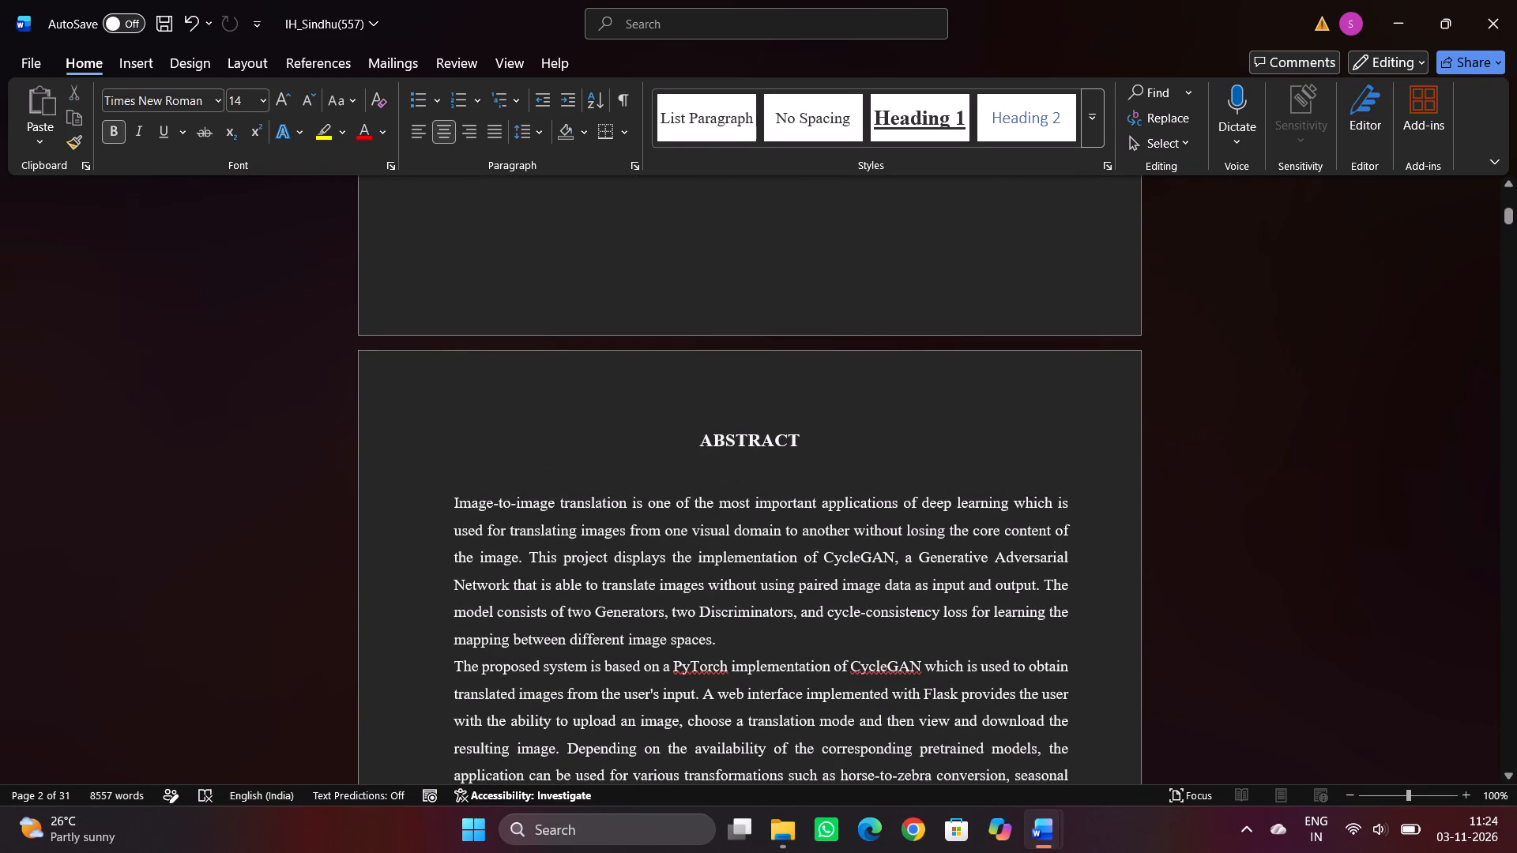
Remove the leftover empty line ahead of the Abstract page.
key("BackSpace")
scroll(790, 622, "up", 3)
scroll(790, 622, "down", 2)
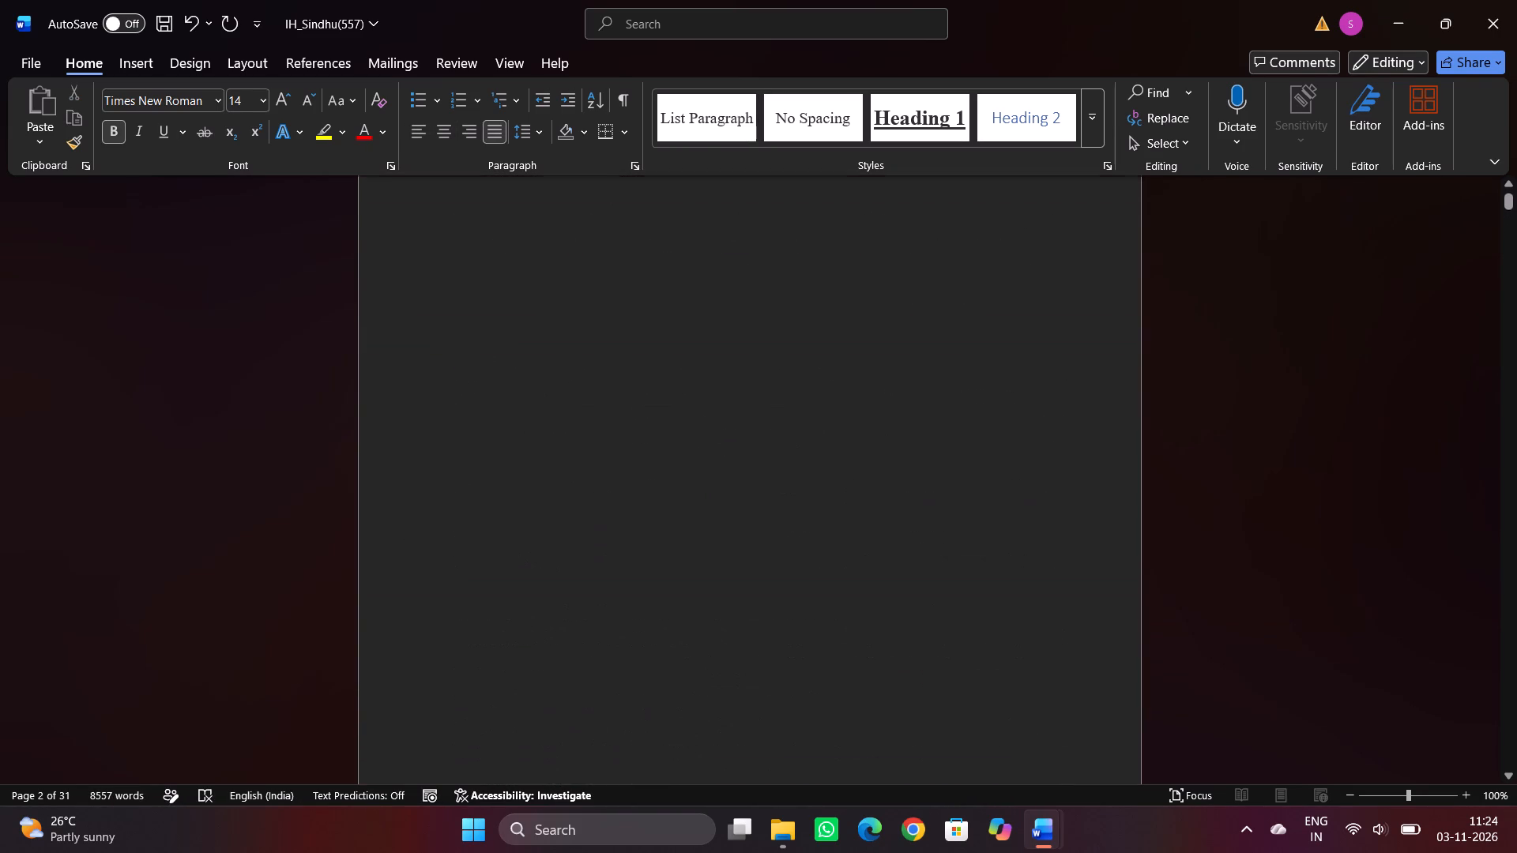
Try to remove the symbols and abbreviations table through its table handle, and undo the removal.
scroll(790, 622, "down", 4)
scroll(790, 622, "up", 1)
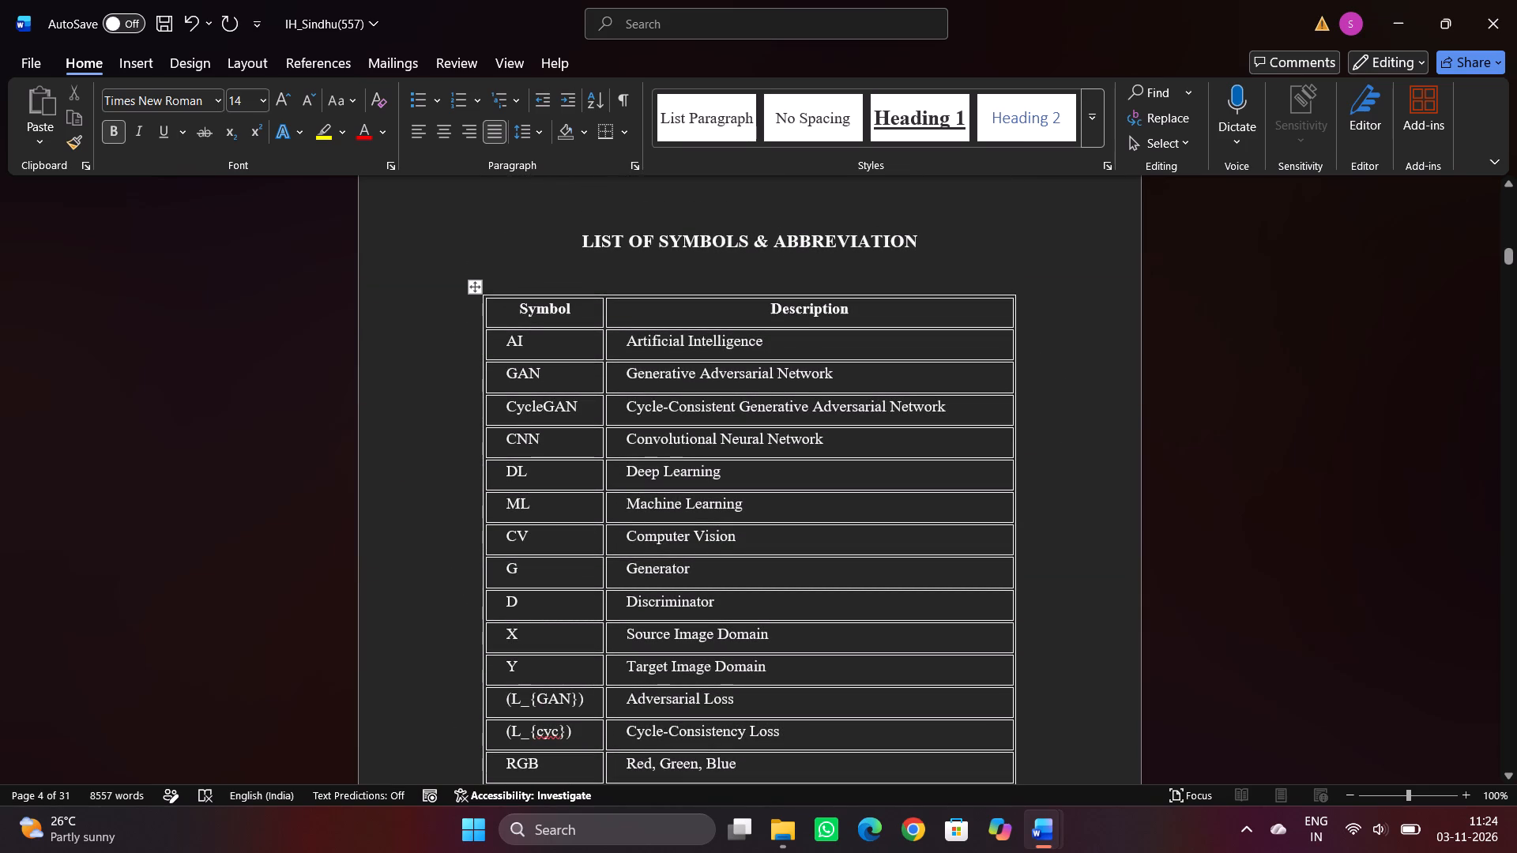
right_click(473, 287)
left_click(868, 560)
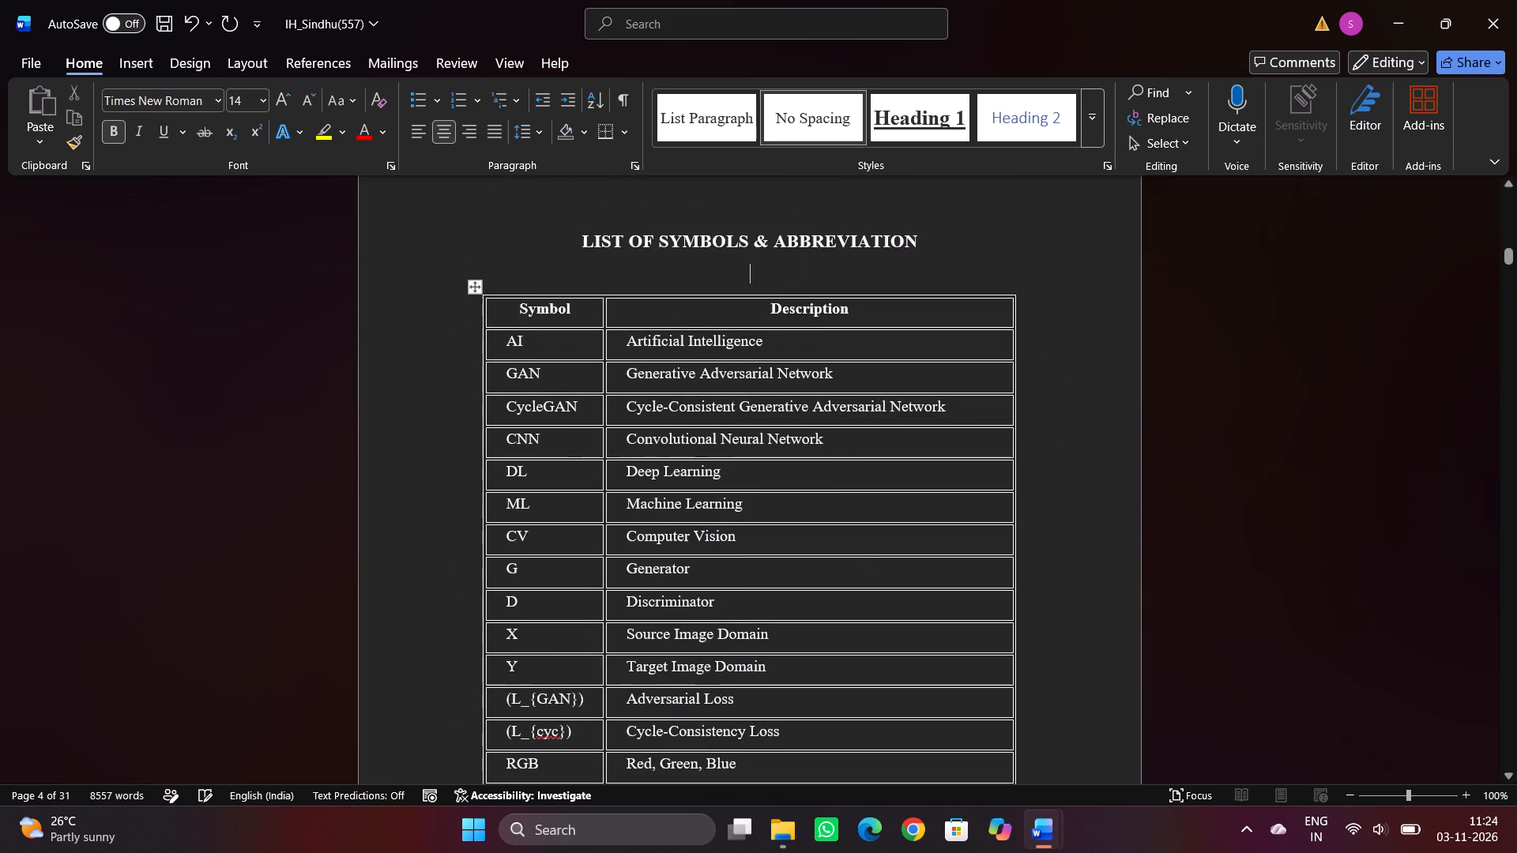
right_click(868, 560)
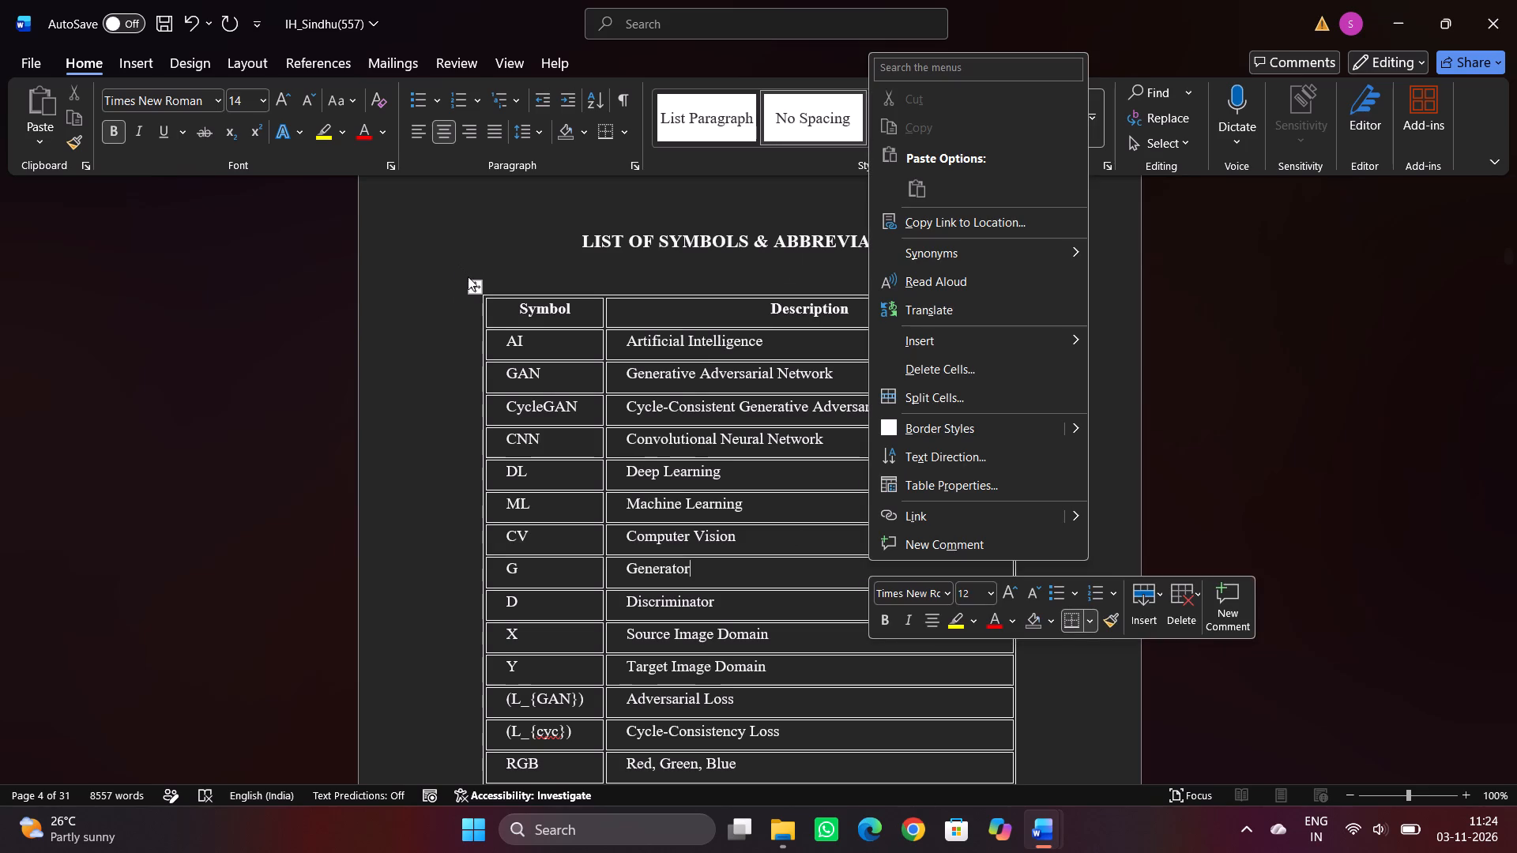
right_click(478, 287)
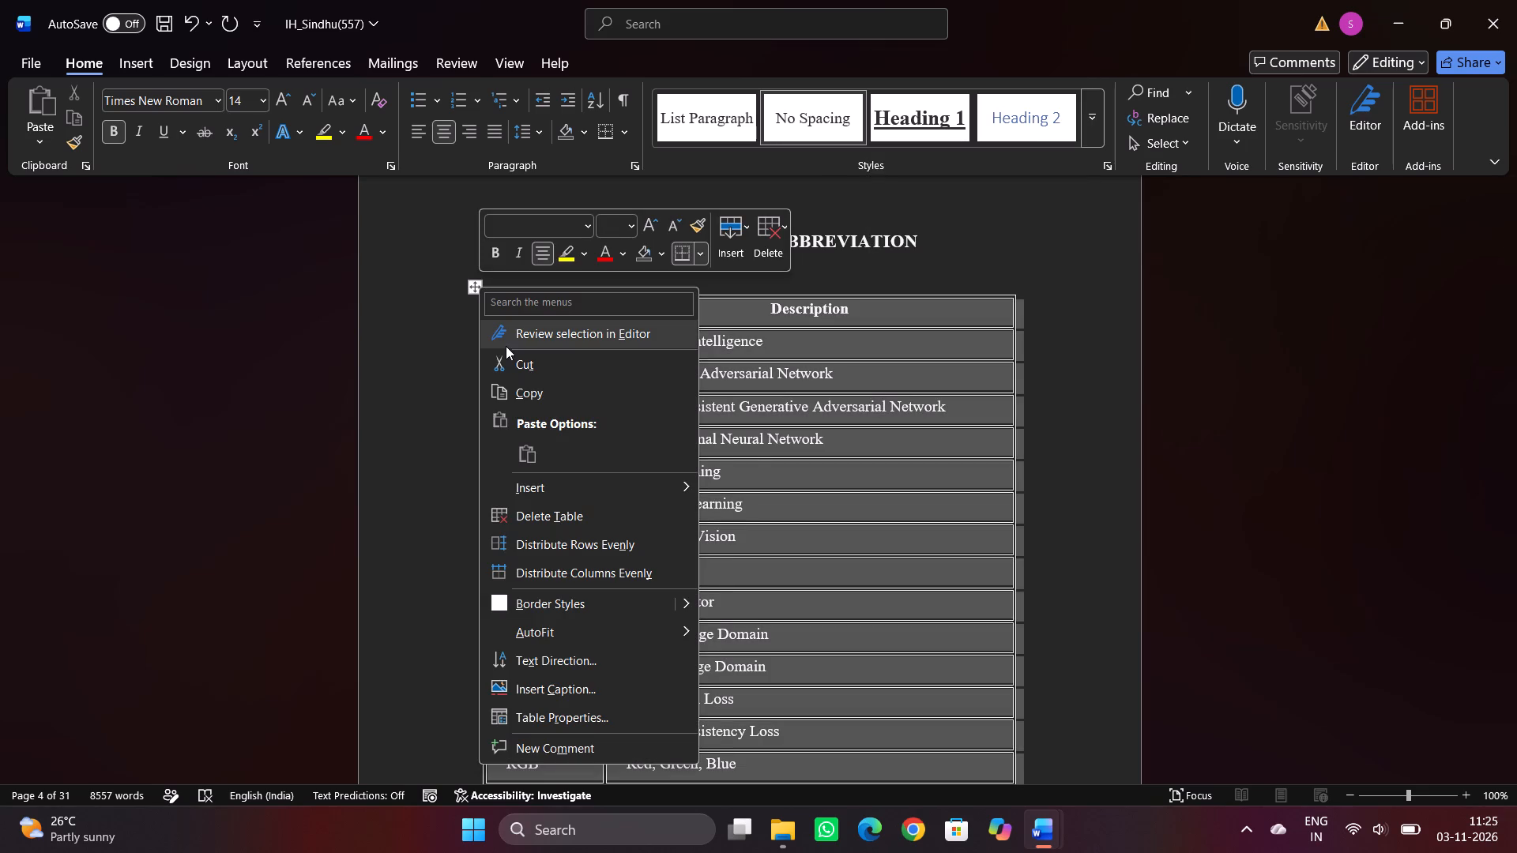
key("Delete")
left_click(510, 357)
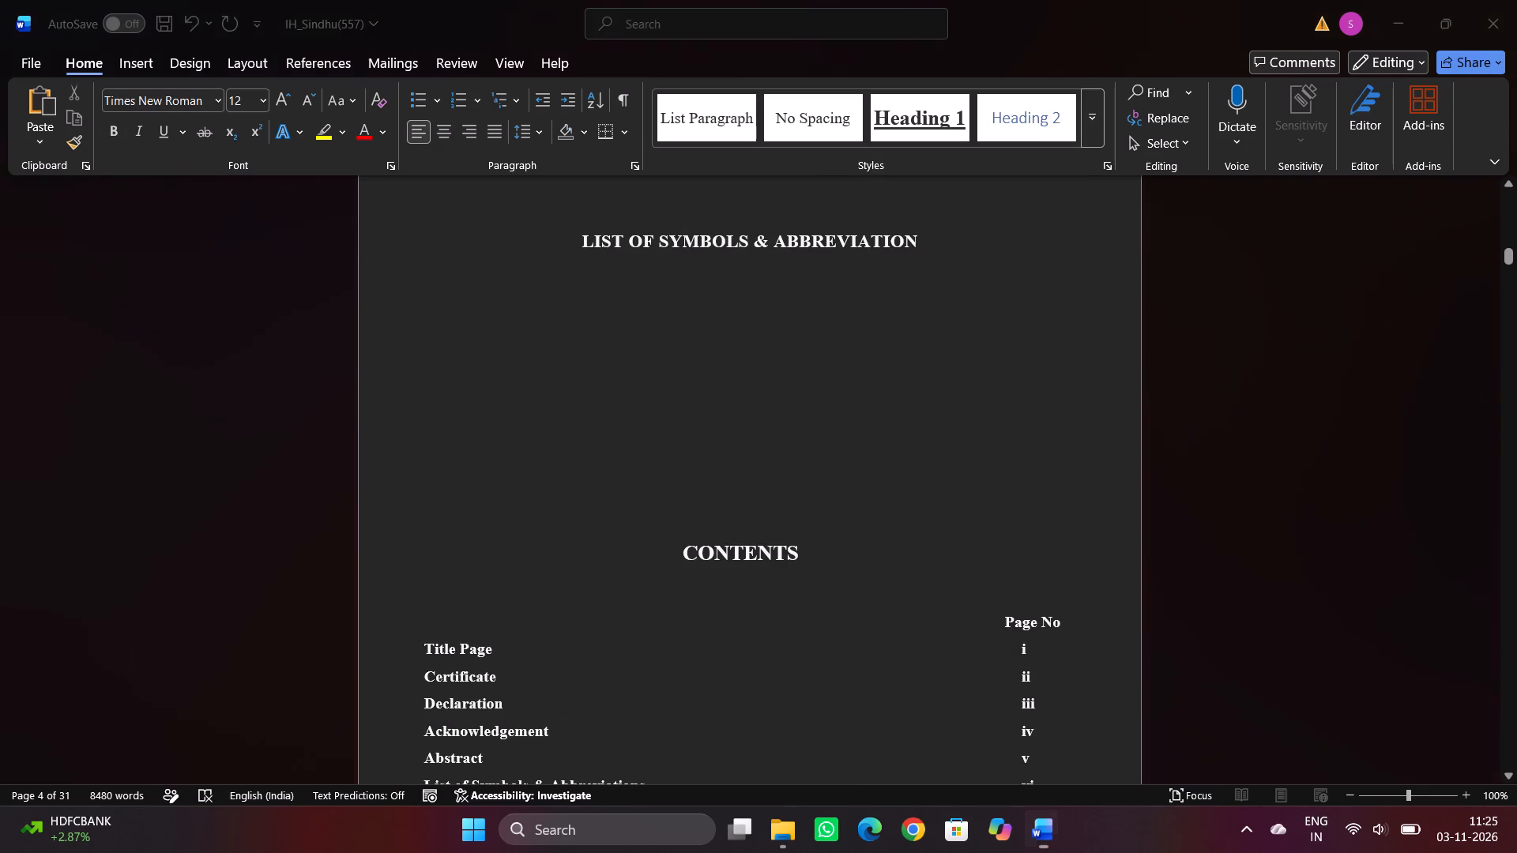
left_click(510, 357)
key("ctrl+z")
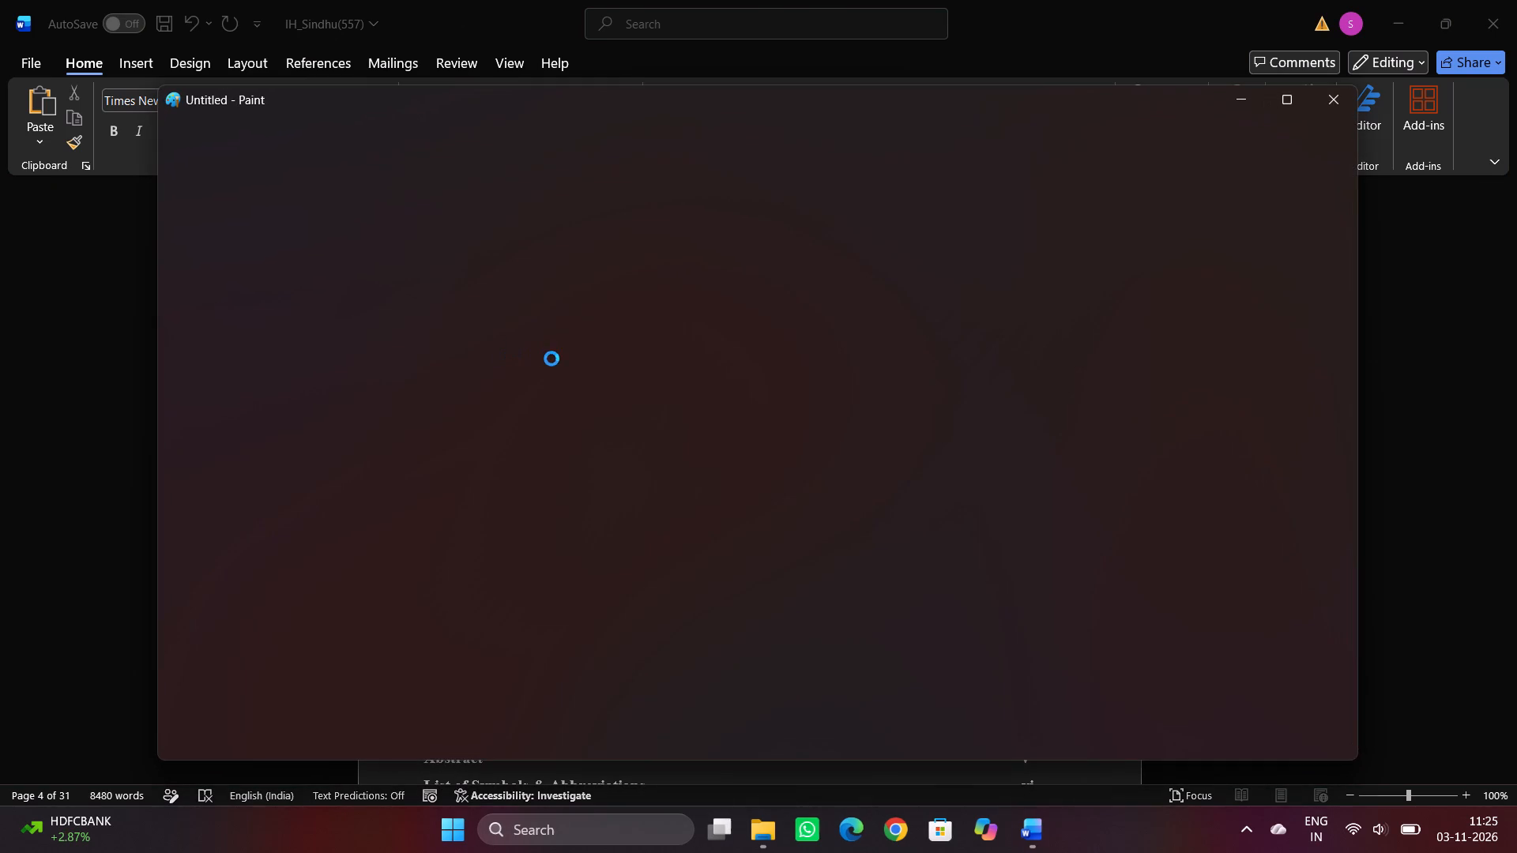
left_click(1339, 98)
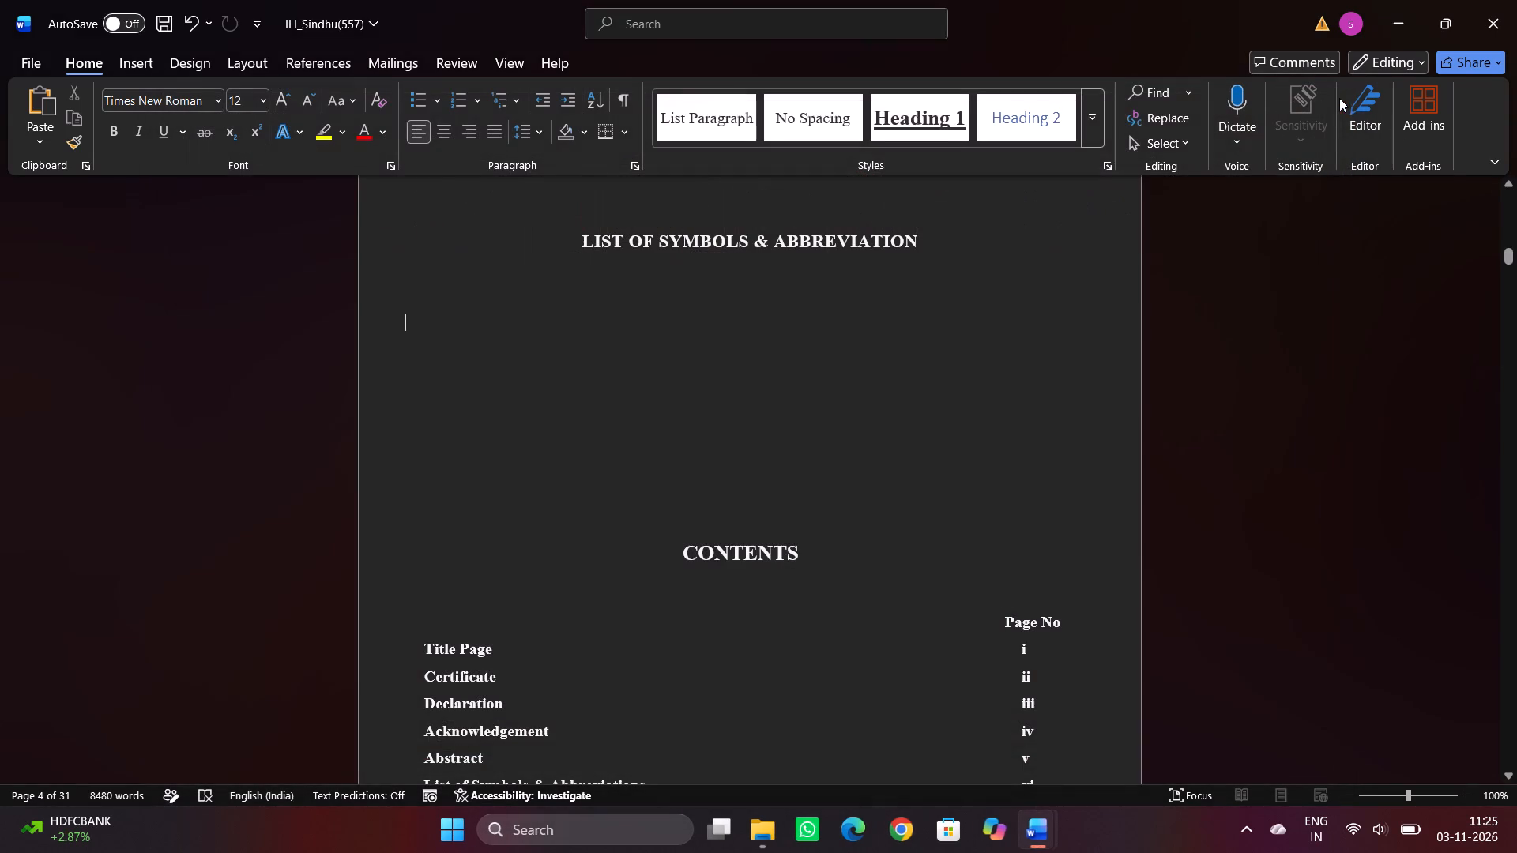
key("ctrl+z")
Delete the whole Symbol and Description table under the LIST OF SYMBOLS & ABBREVIATION heading.
left_click(1050, 427)
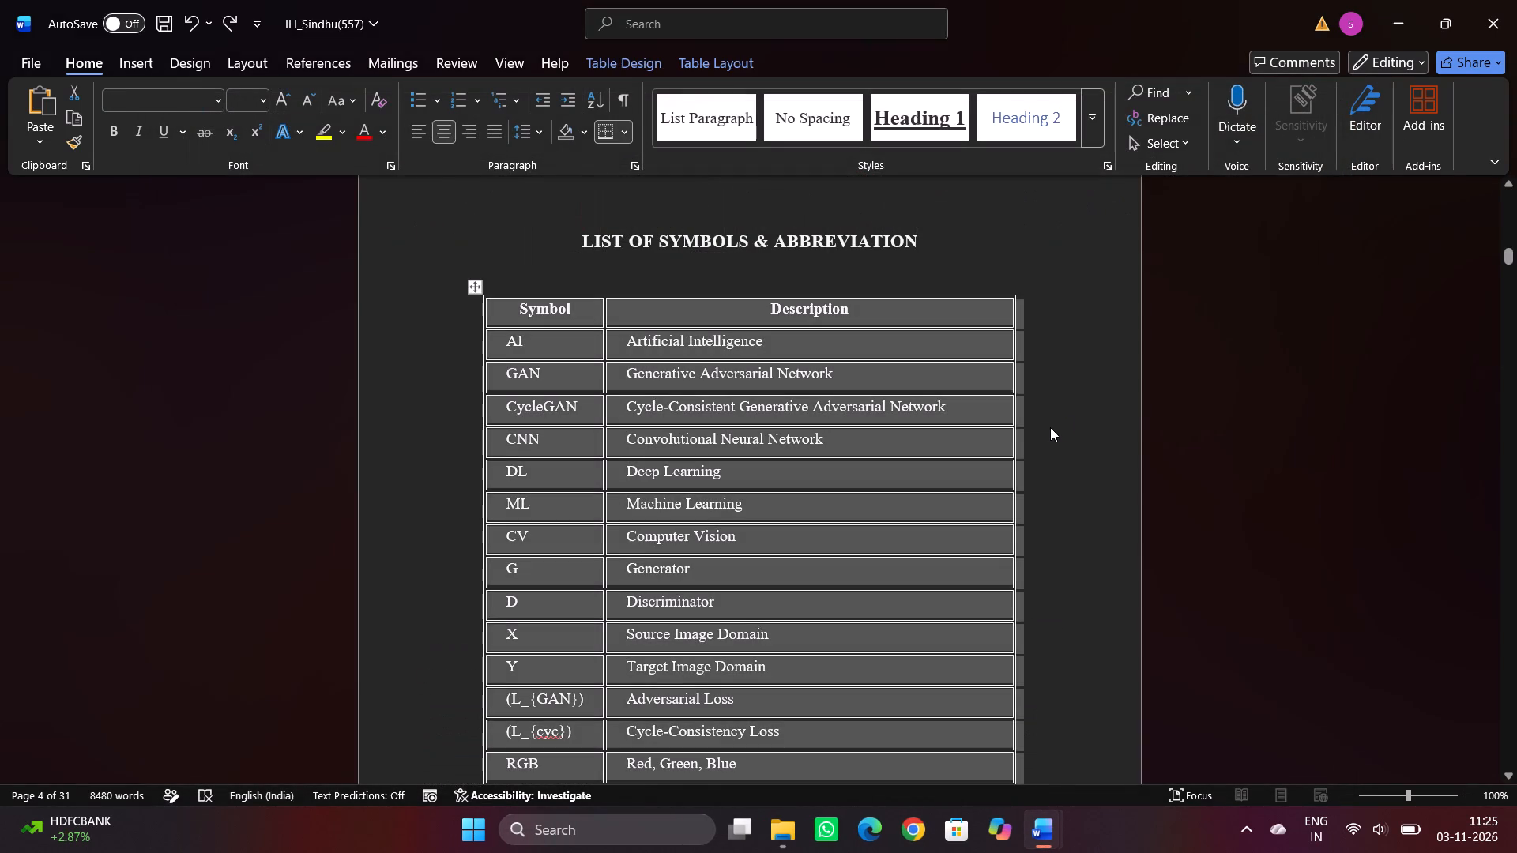
key("Delete")
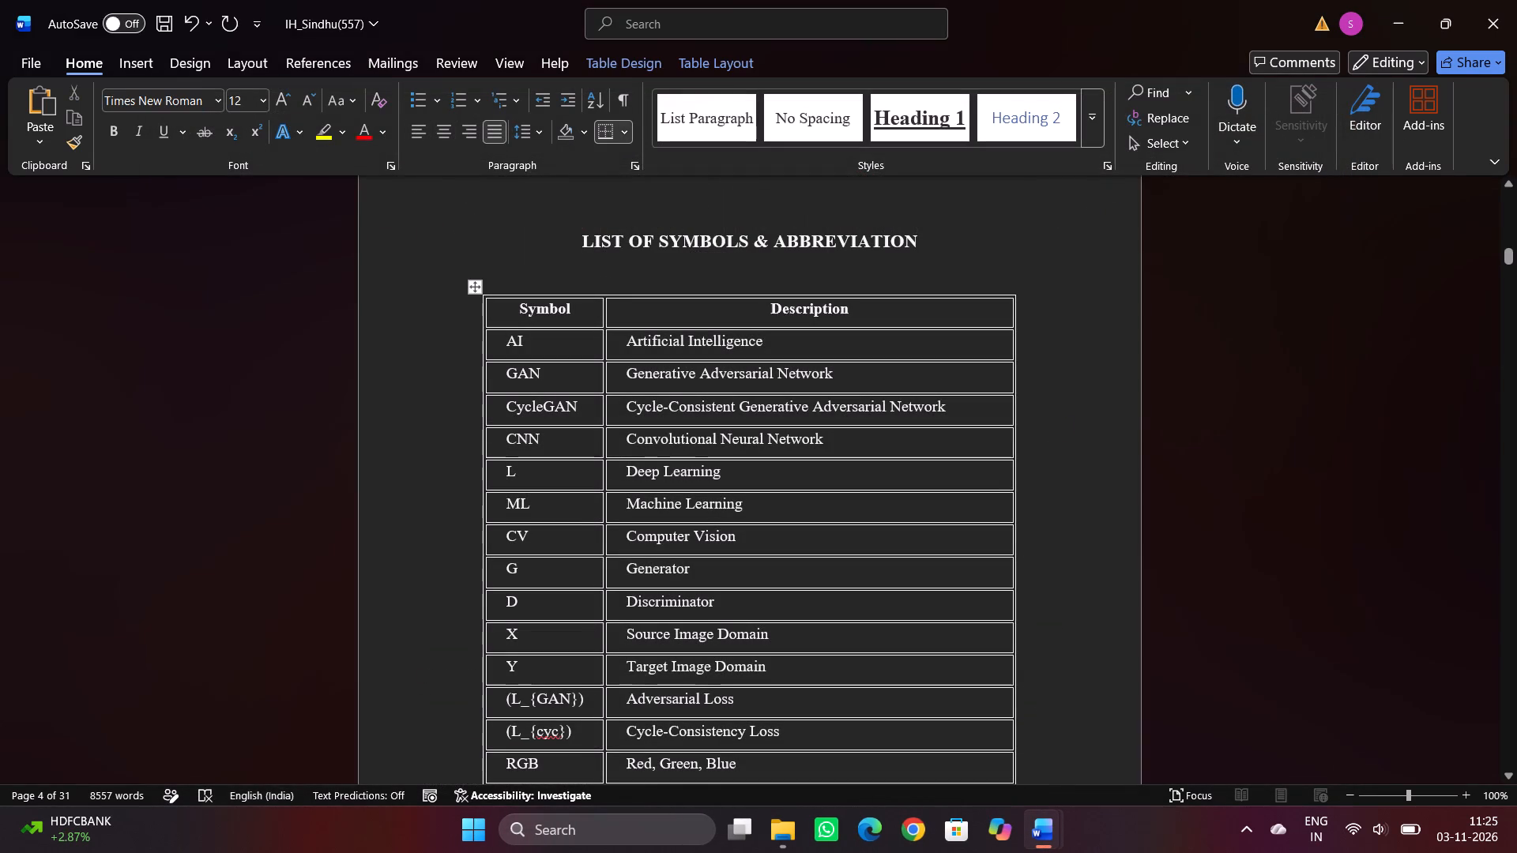
left_click_drag(454, 278, 1052, 852)
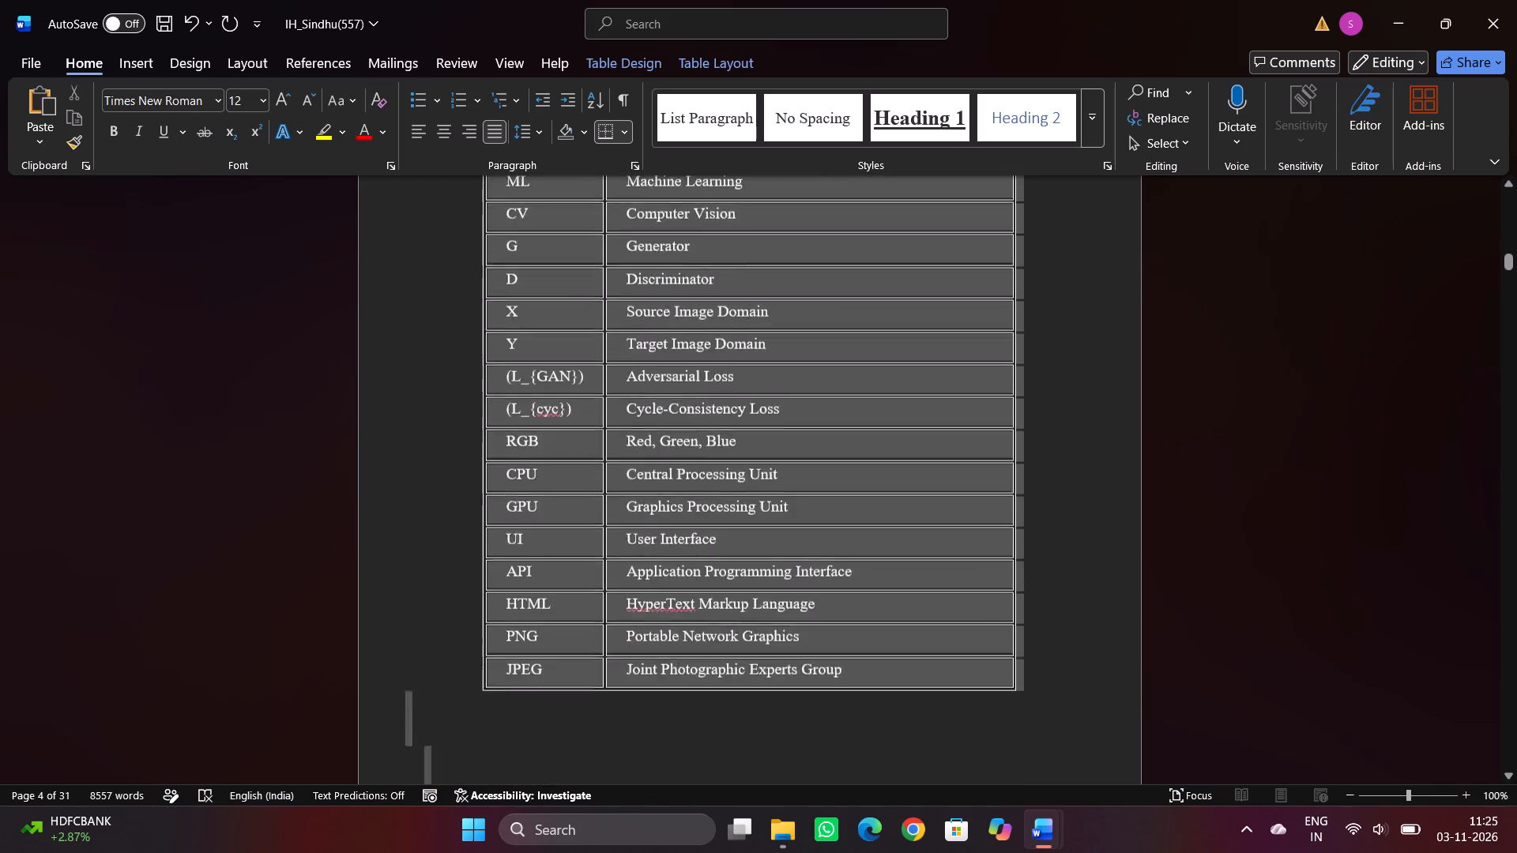
left_click_drag(1052, 852, 1007, 355)
key("Delete")
Delete the LIST OF SYMBOLS & ABBREVIATION heading and the complete CONTENTS listing, from Title Page through Plagiarism Report.
scroll(1007, 355, "up", 3)
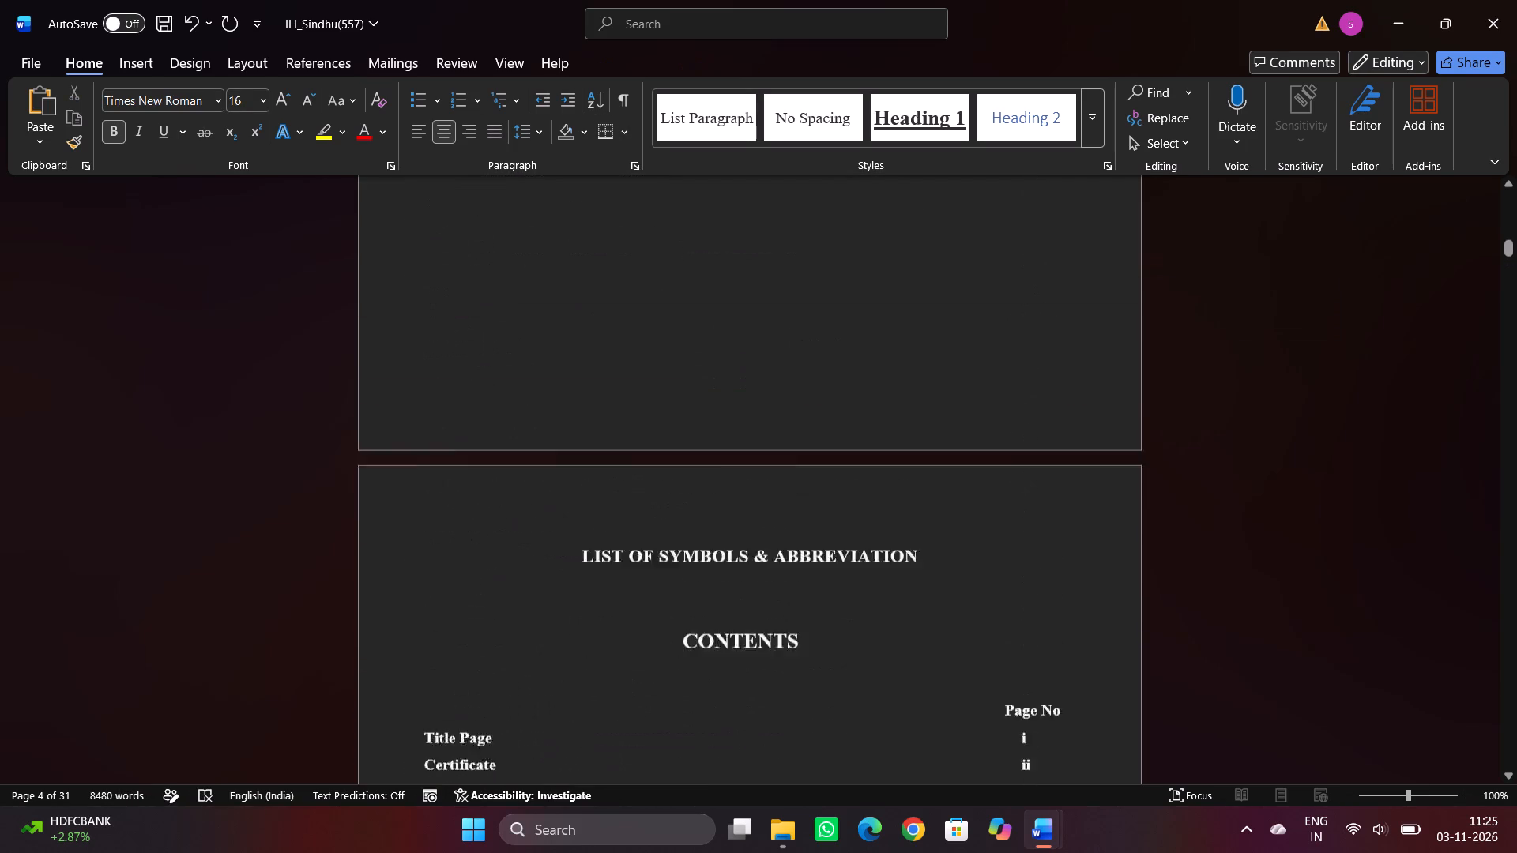
scroll(1007, 355, "down", 1)
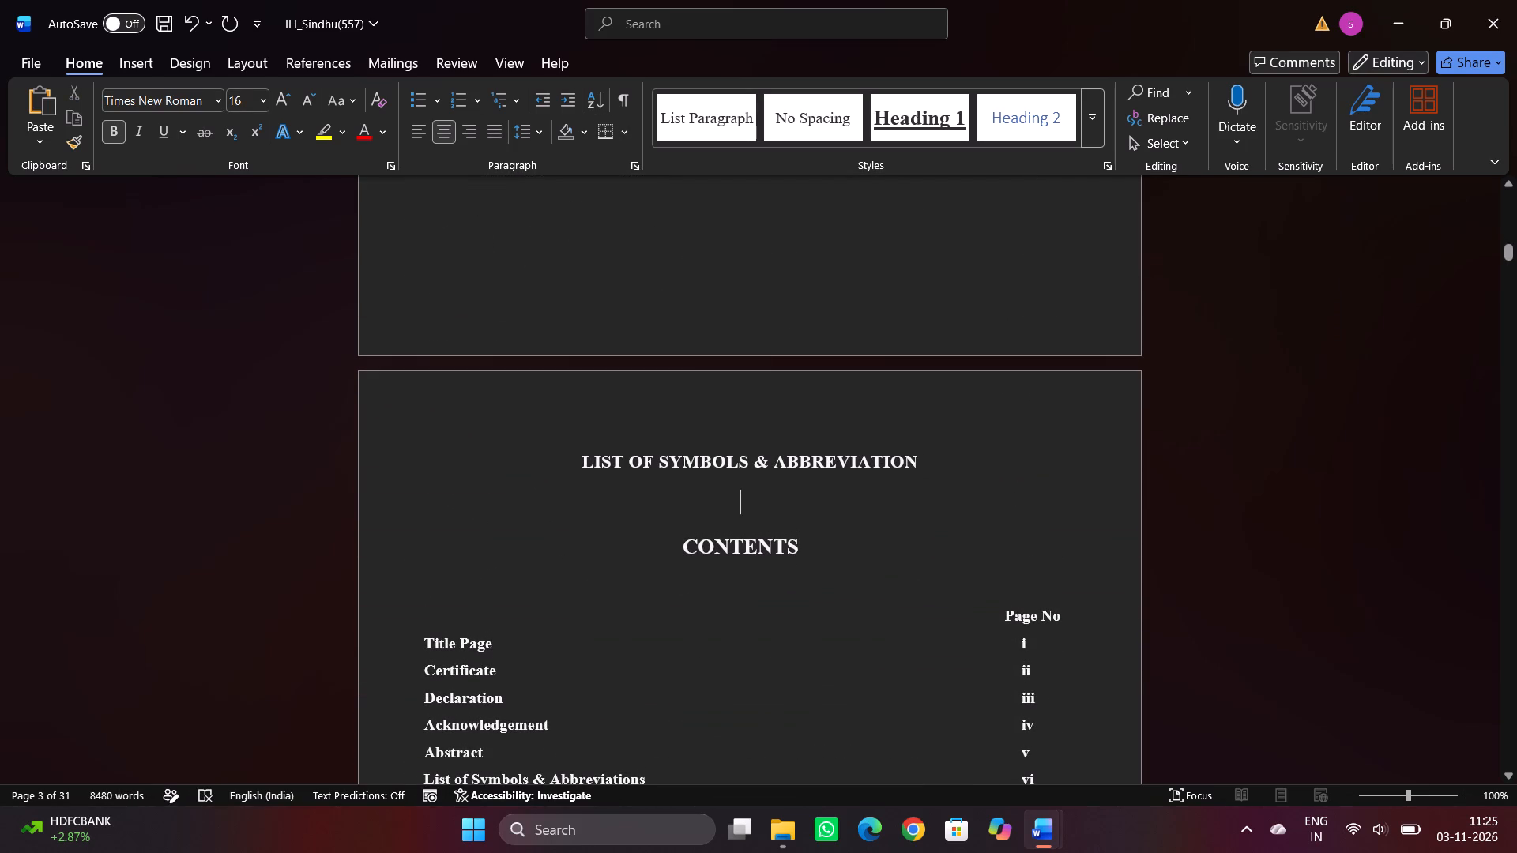
left_click_drag(548, 445, 962, 824)
scroll(790, 730, "up", 1)
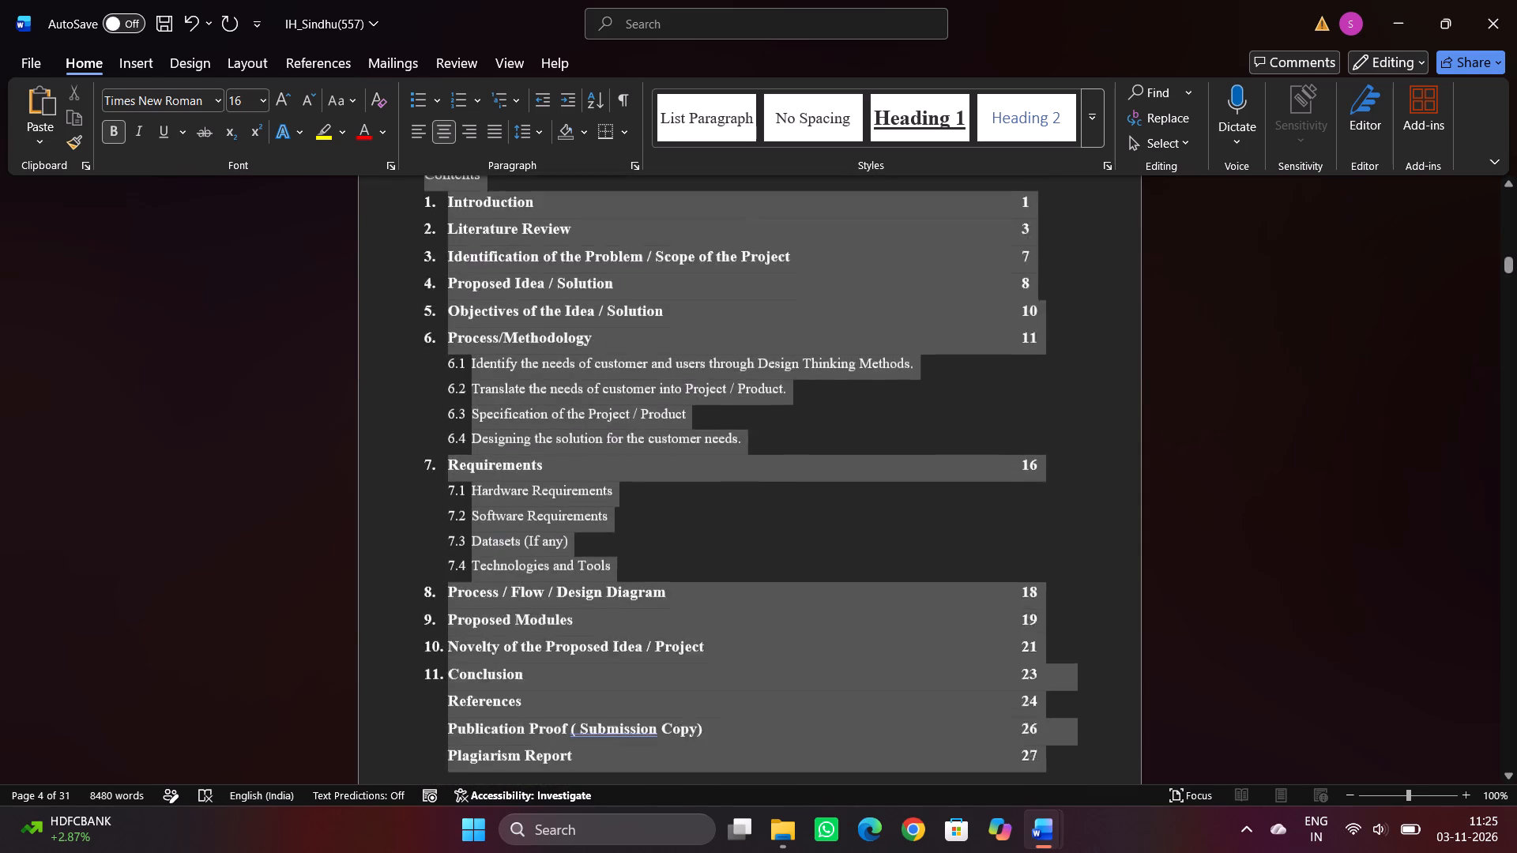
left_click_drag(962, 824, 1048, 494)
key("BackSpace")
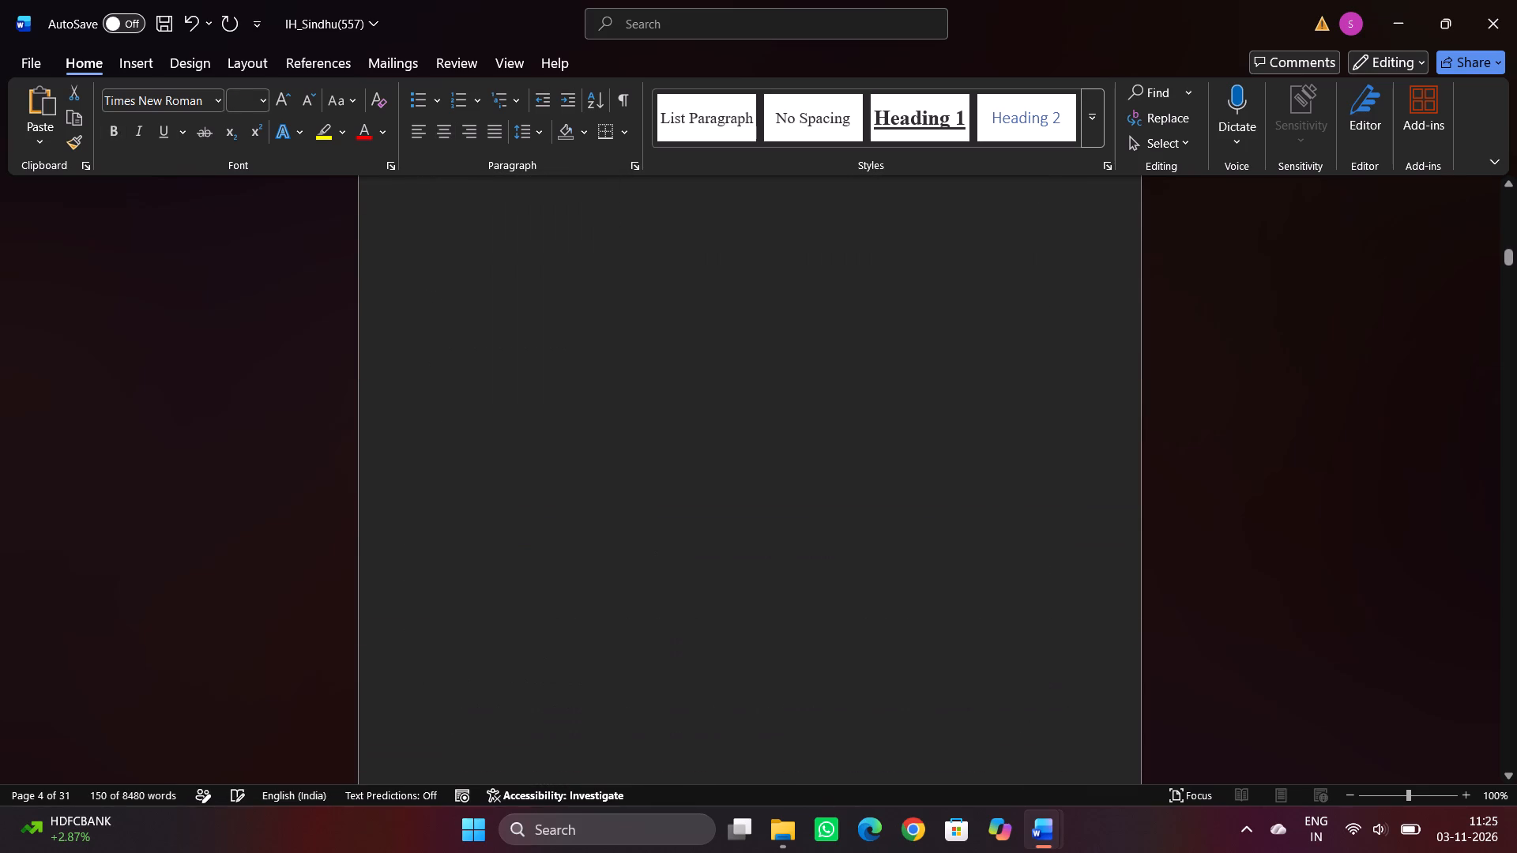
Look through the report body from the Introduction chapter to the references to find remaining content to remove.
scroll(1048, 494, "down", 2)
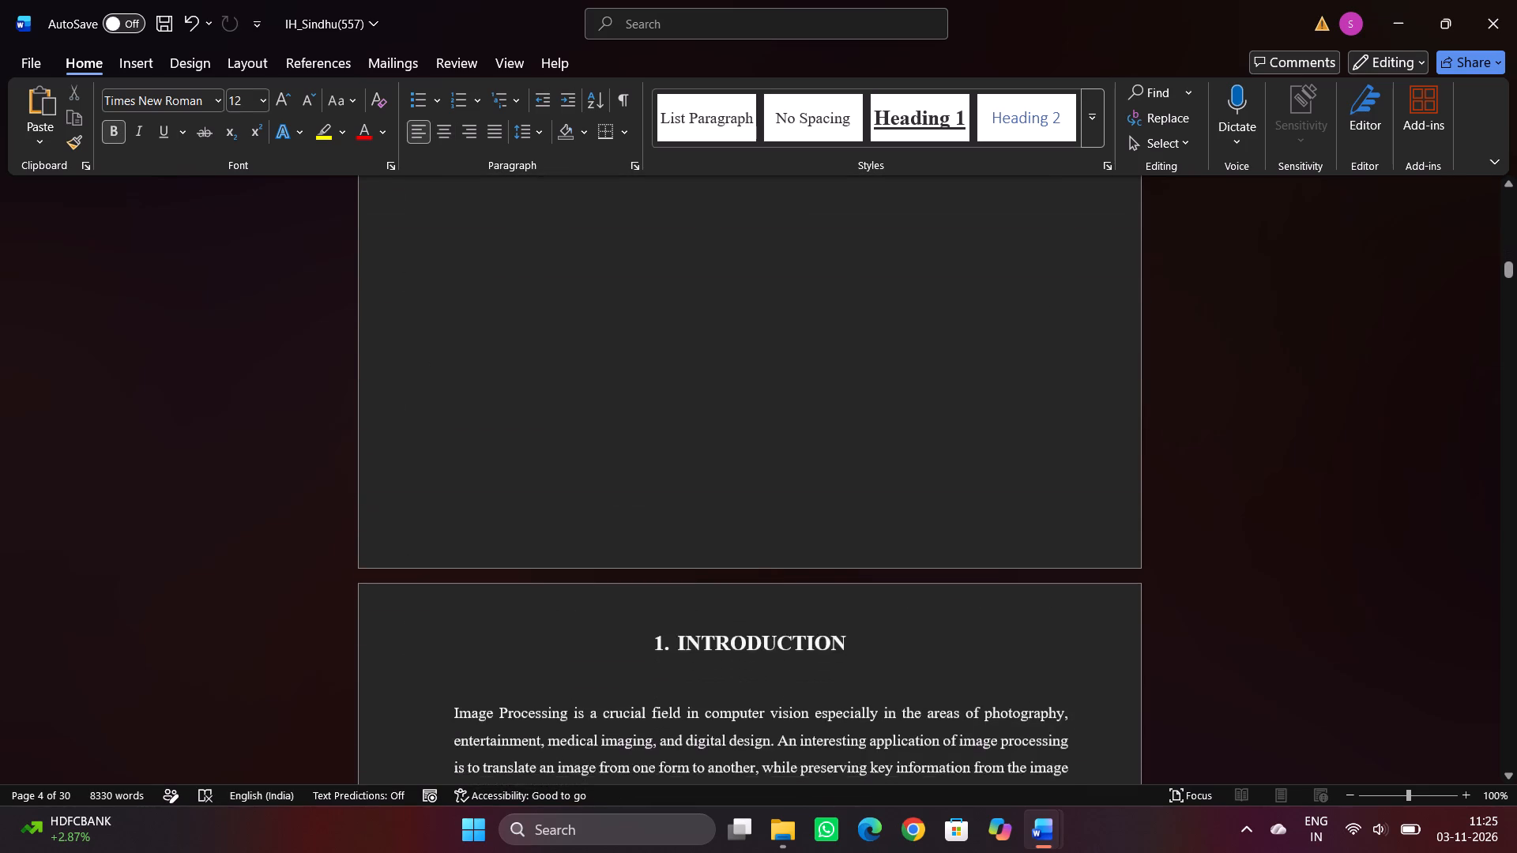
scroll(1048, 494, "down", 2)
scroll(1048, 494, "up", 1)
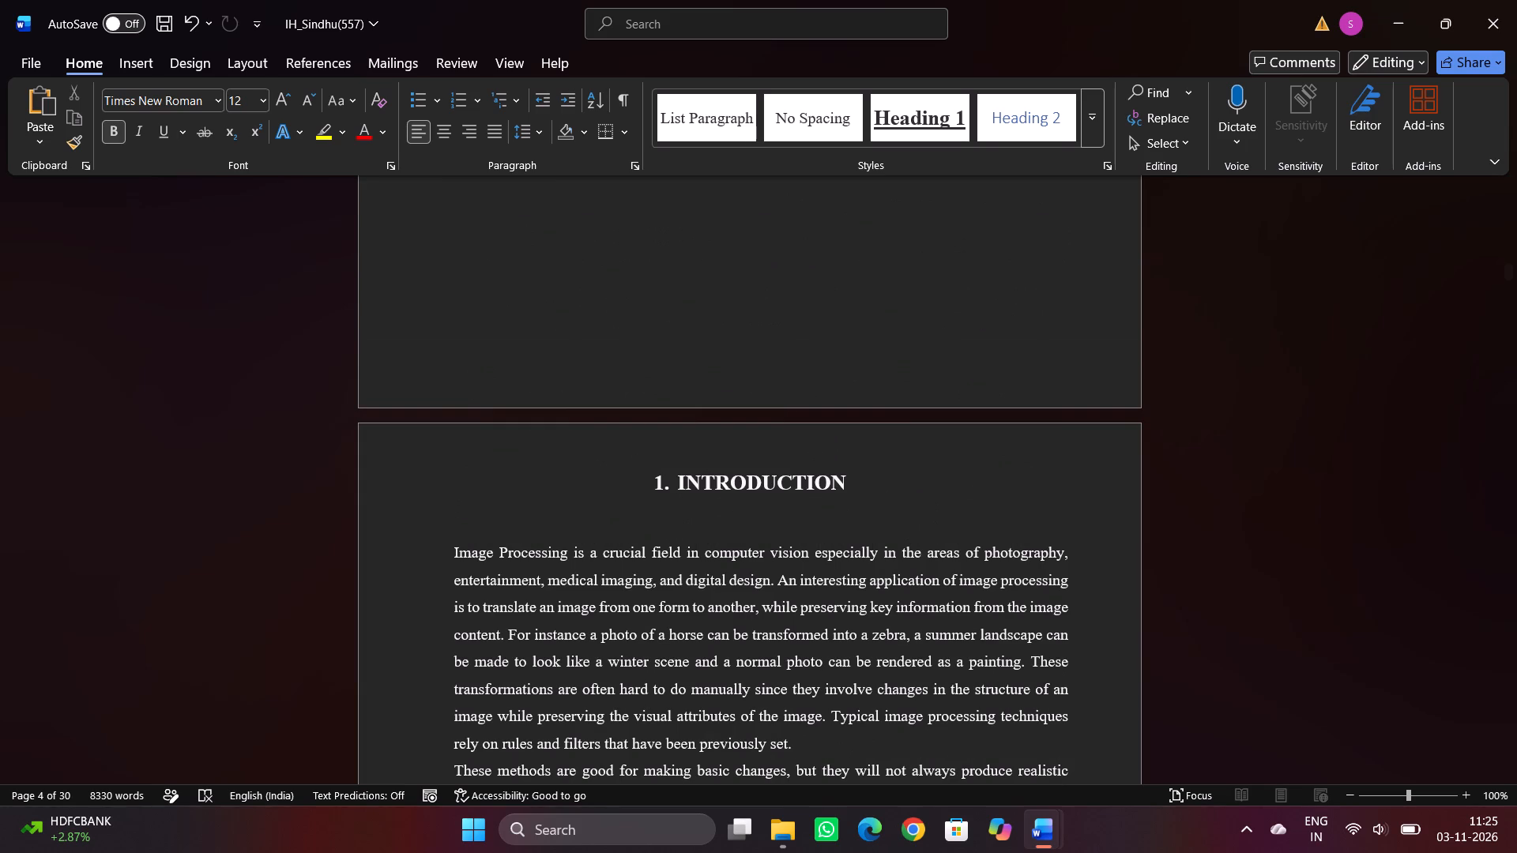
scroll(1048, 494, "down", 5)
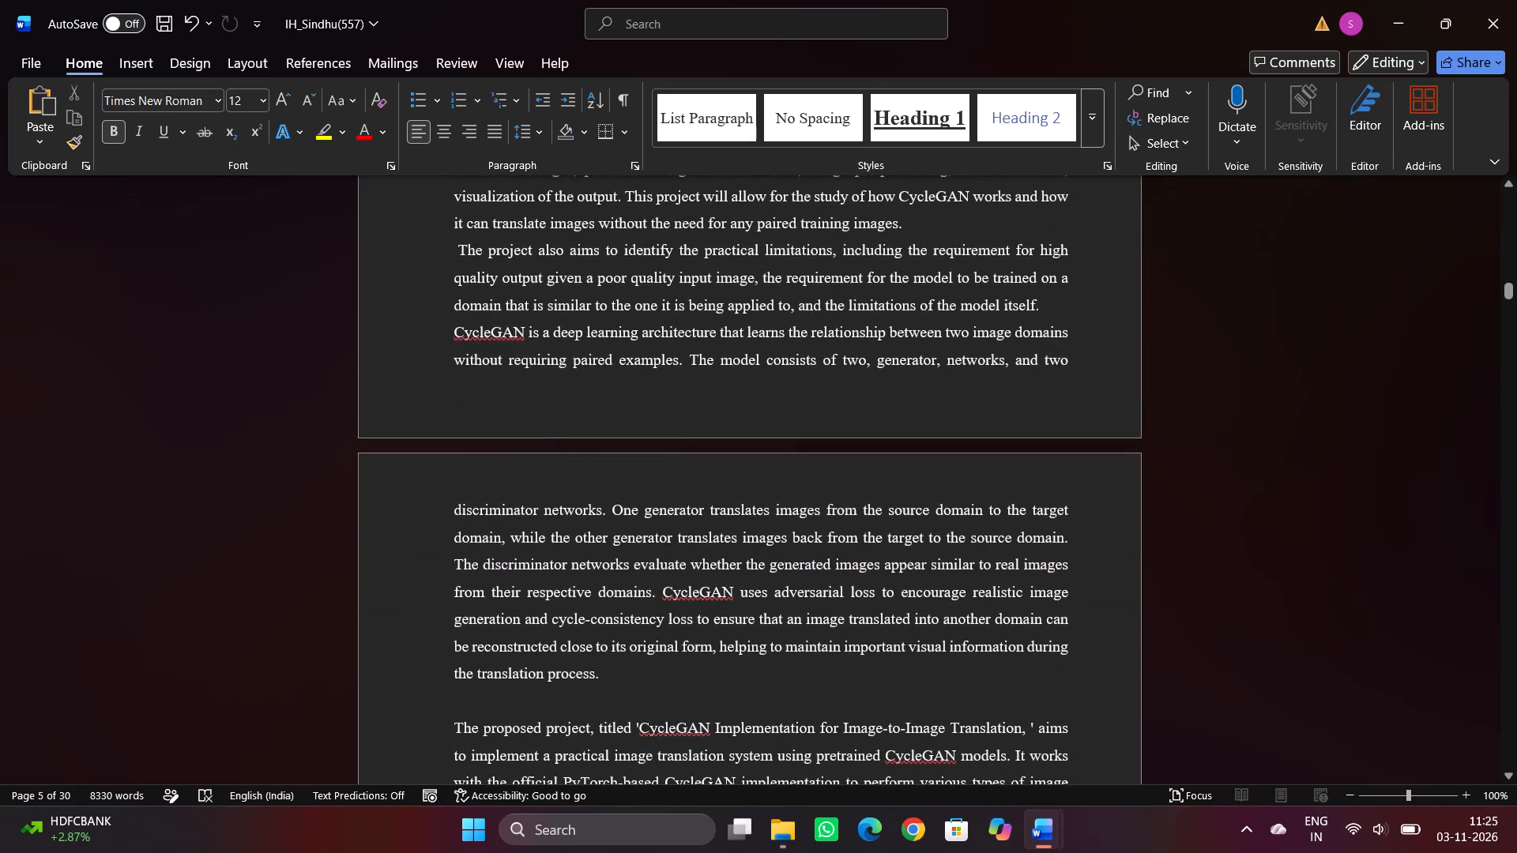
scroll(1048, 494, "down", 6)
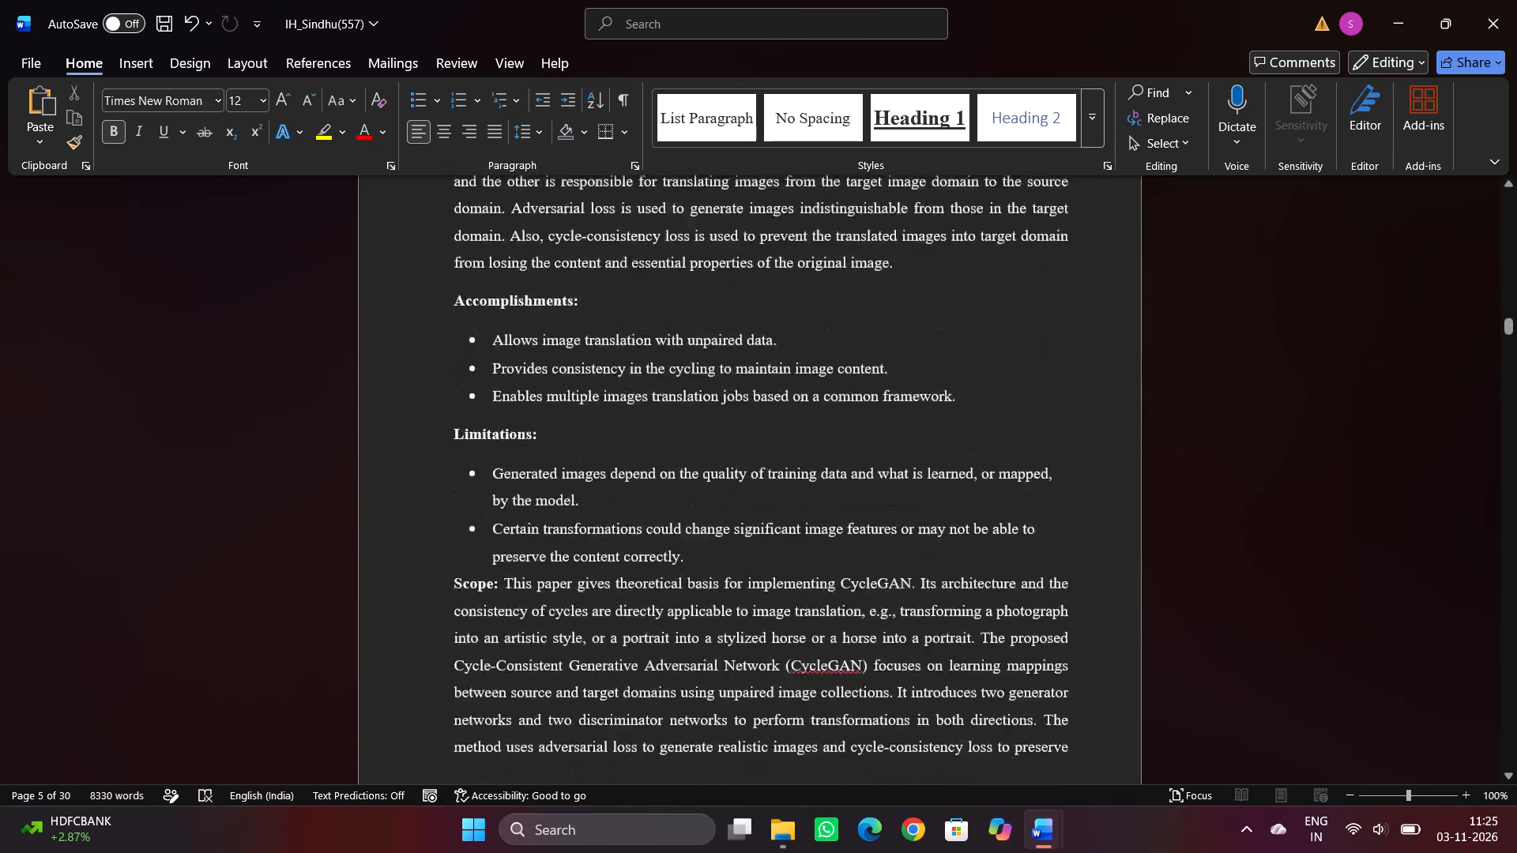
scroll(1048, 494, "down", 5)
scroll(1048, 494, "up", 3)
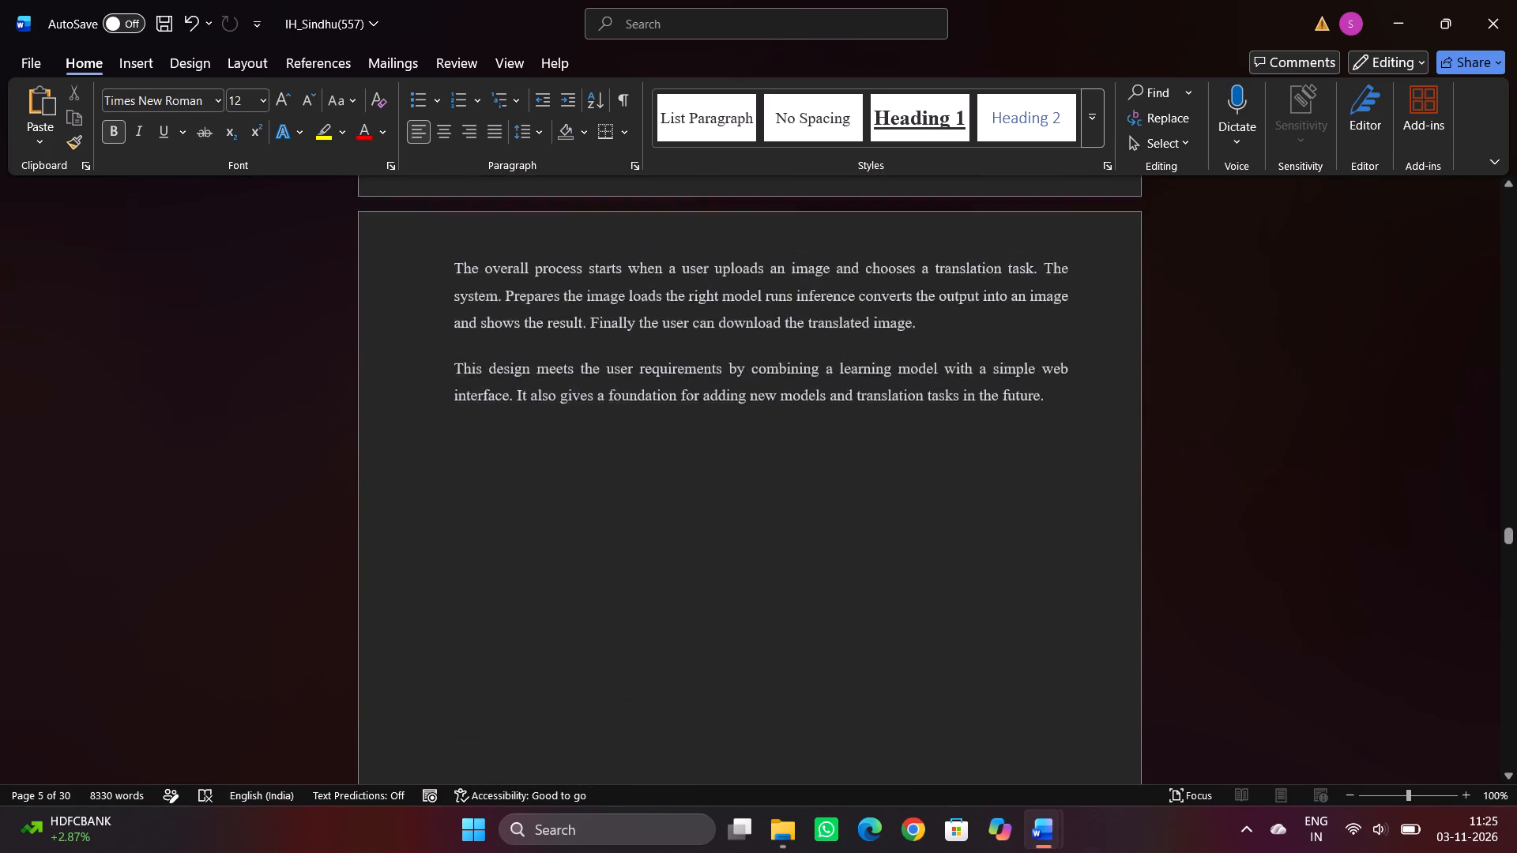
scroll(1048, 494, "up", 6)
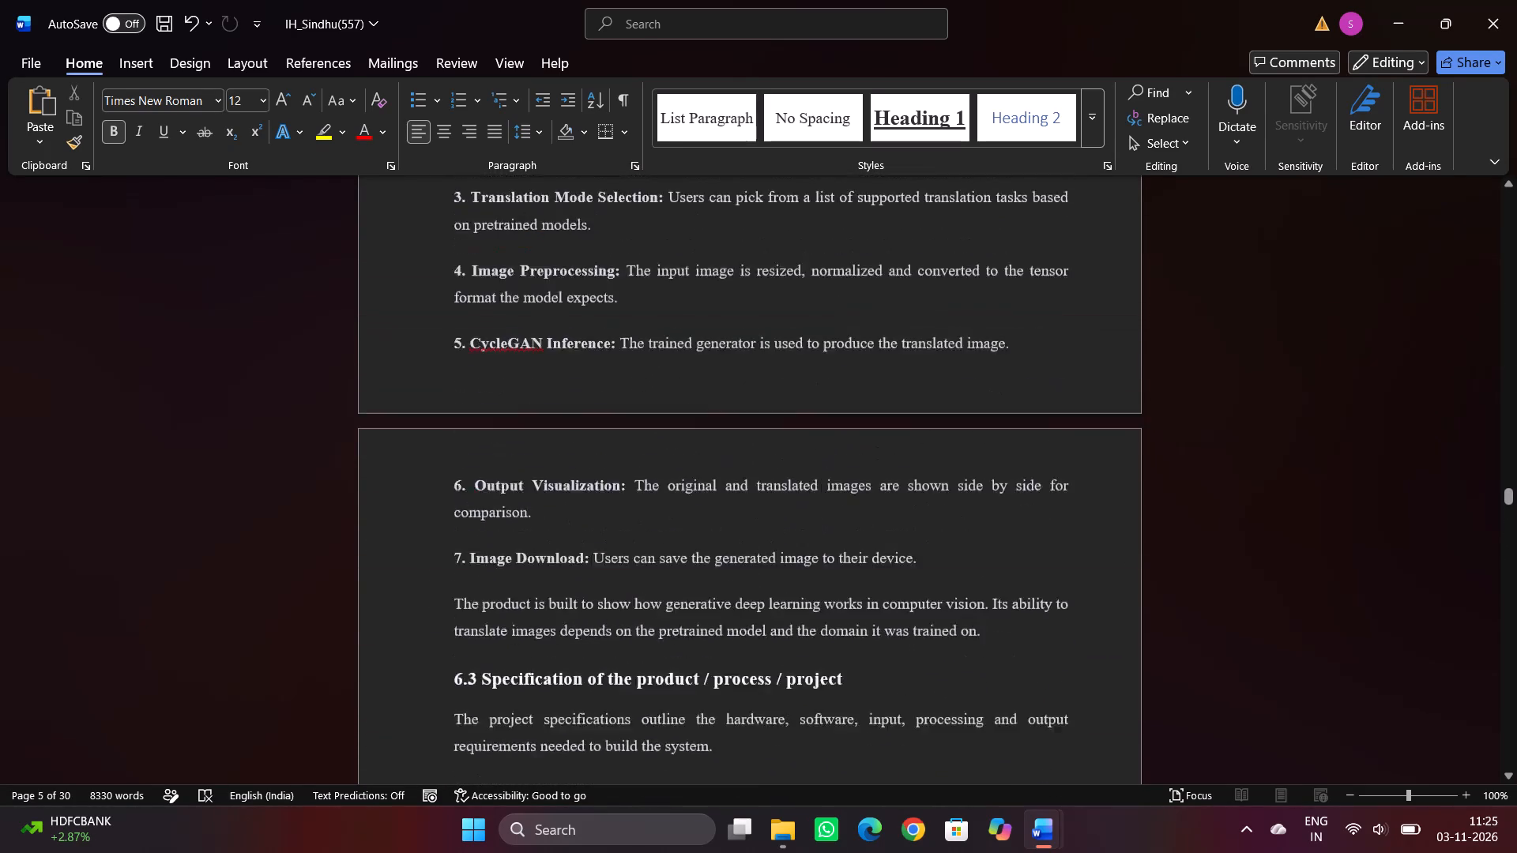
scroll(1048, 494, "up", 6)
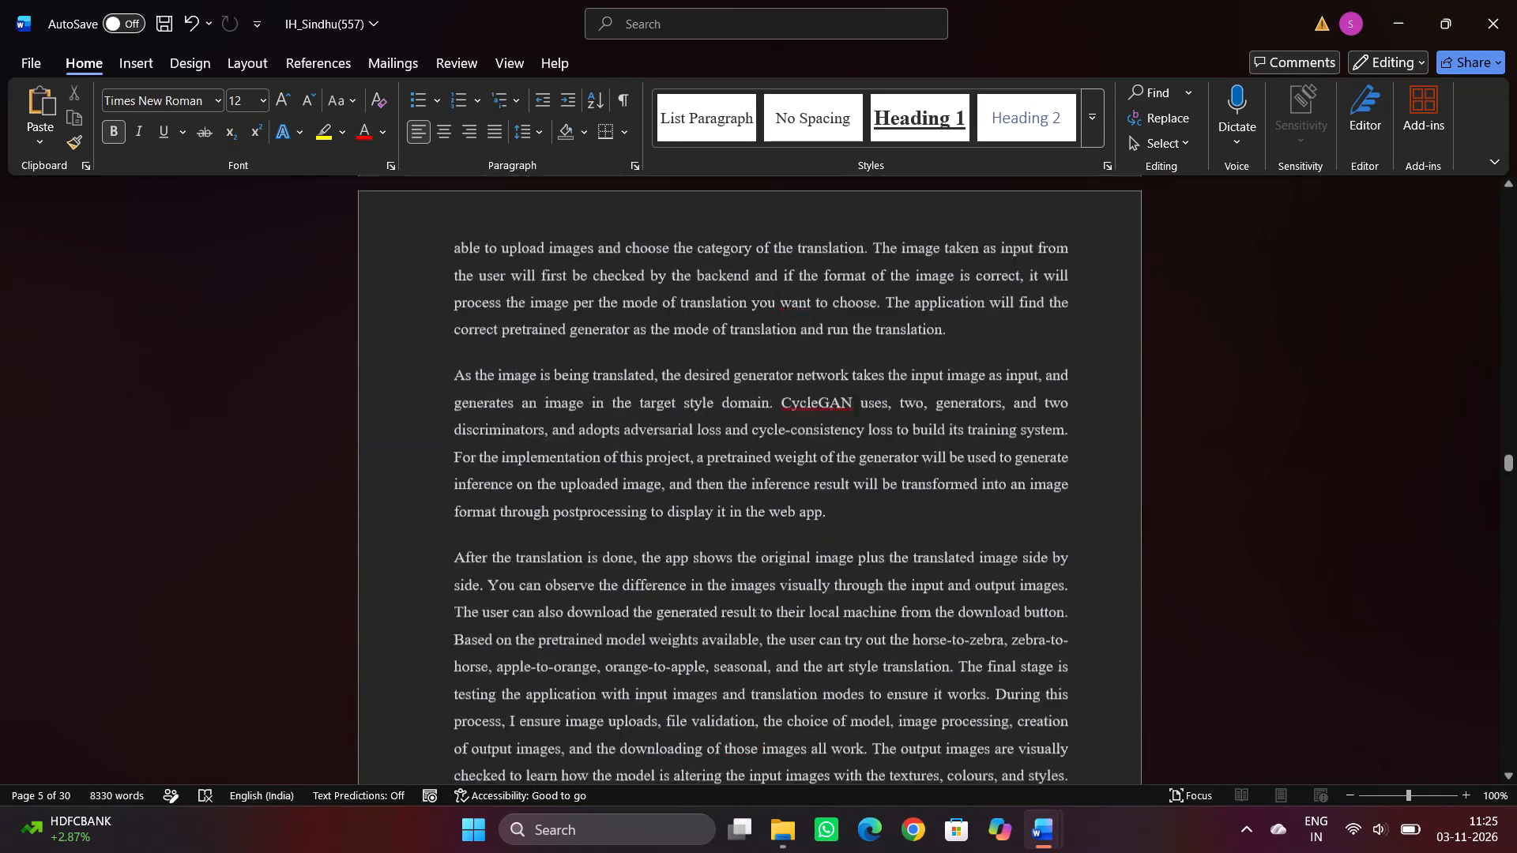
scroll(1048, 494, "up", 5)
scroll(1048, 494, "down", 2)
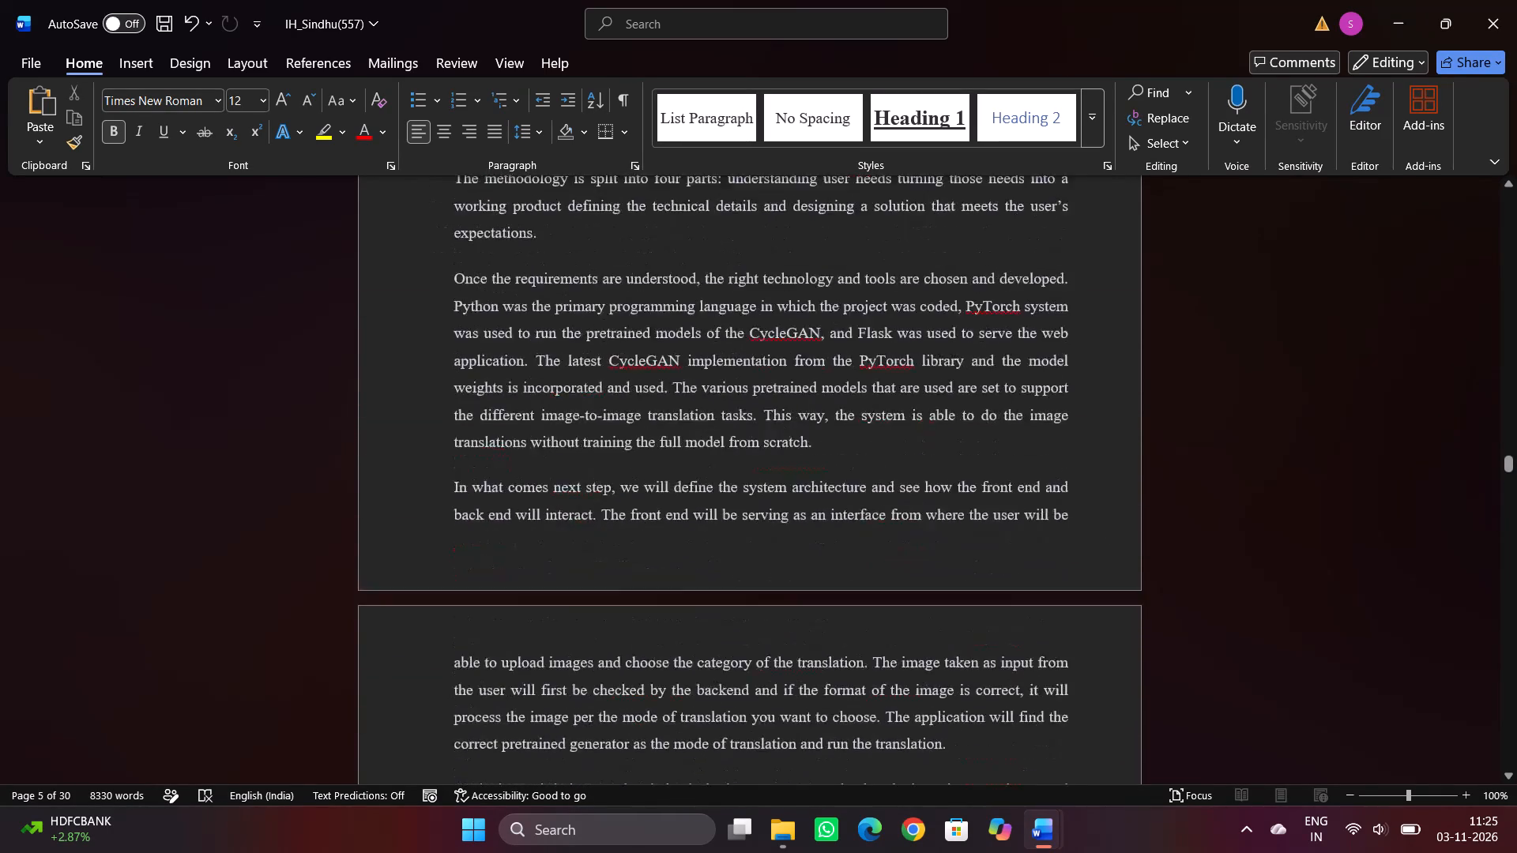
scroll(1048, 494, "down", 13)
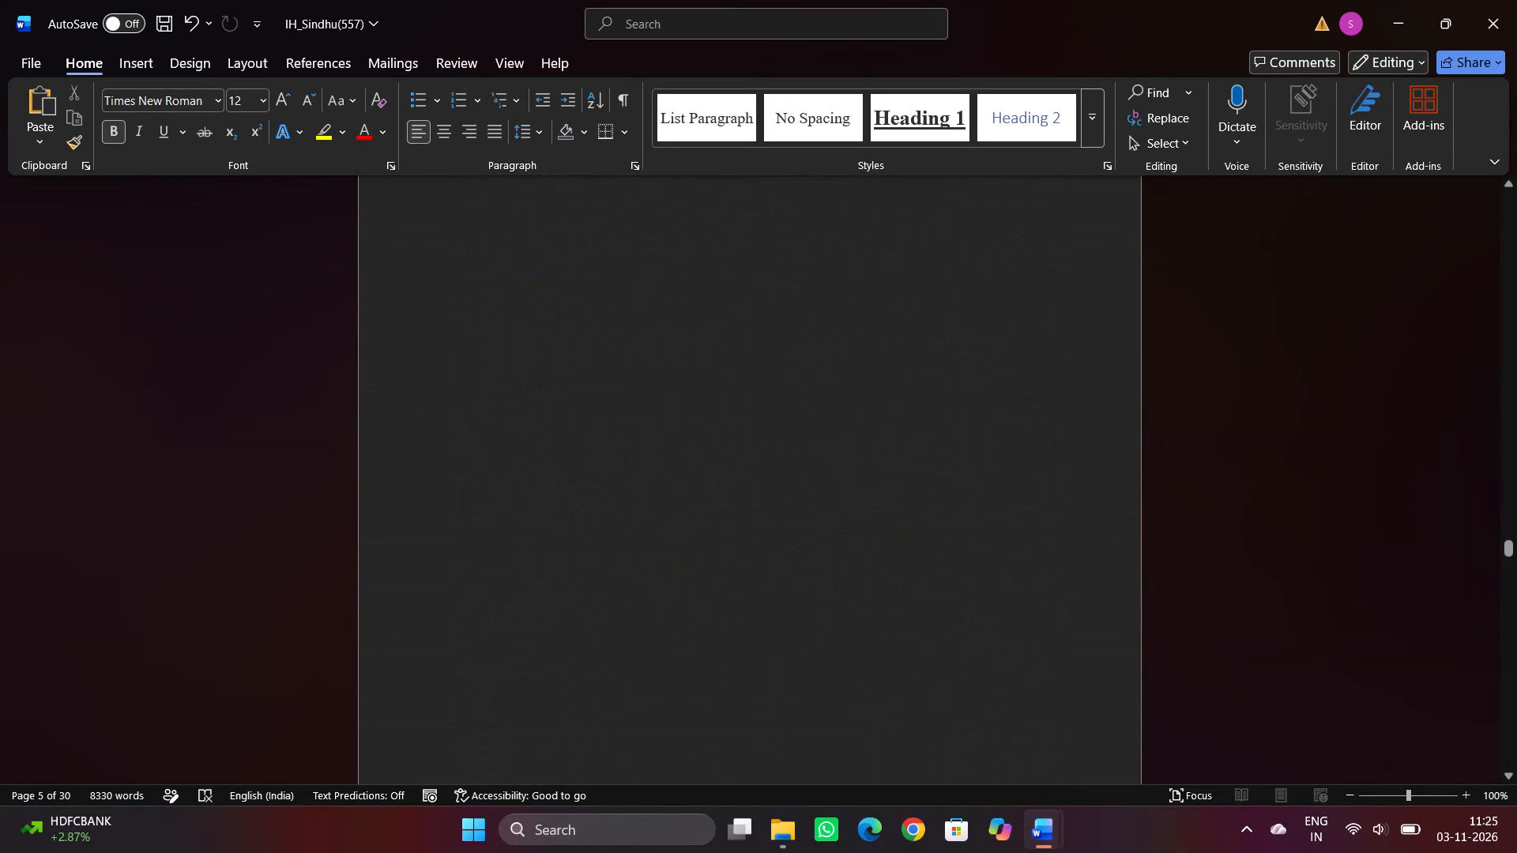
scroll(1048, 494, "down", 8)
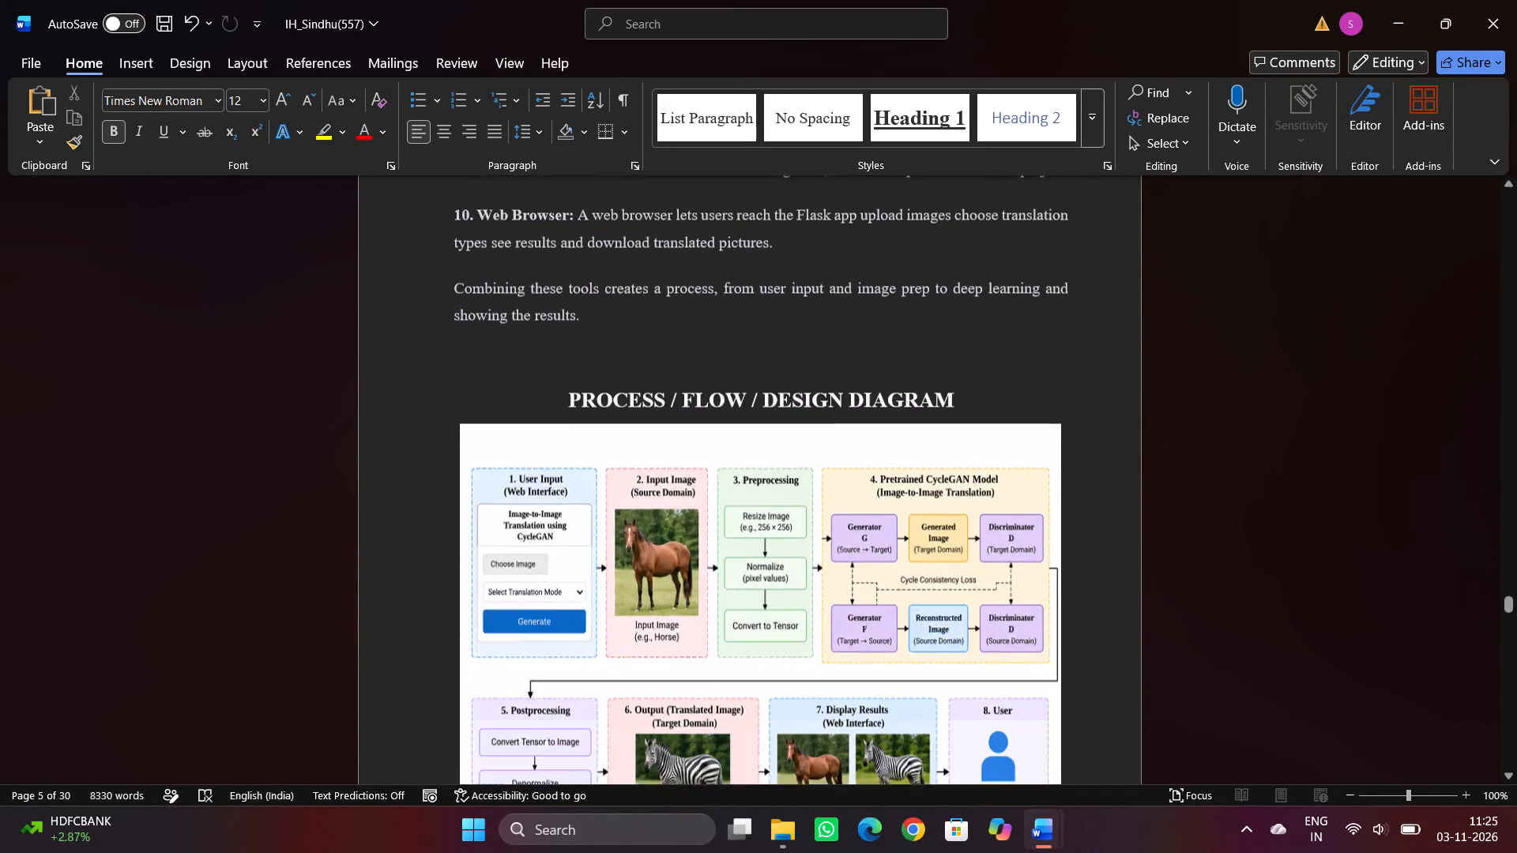
scroll(1048, 494, "down", 7)
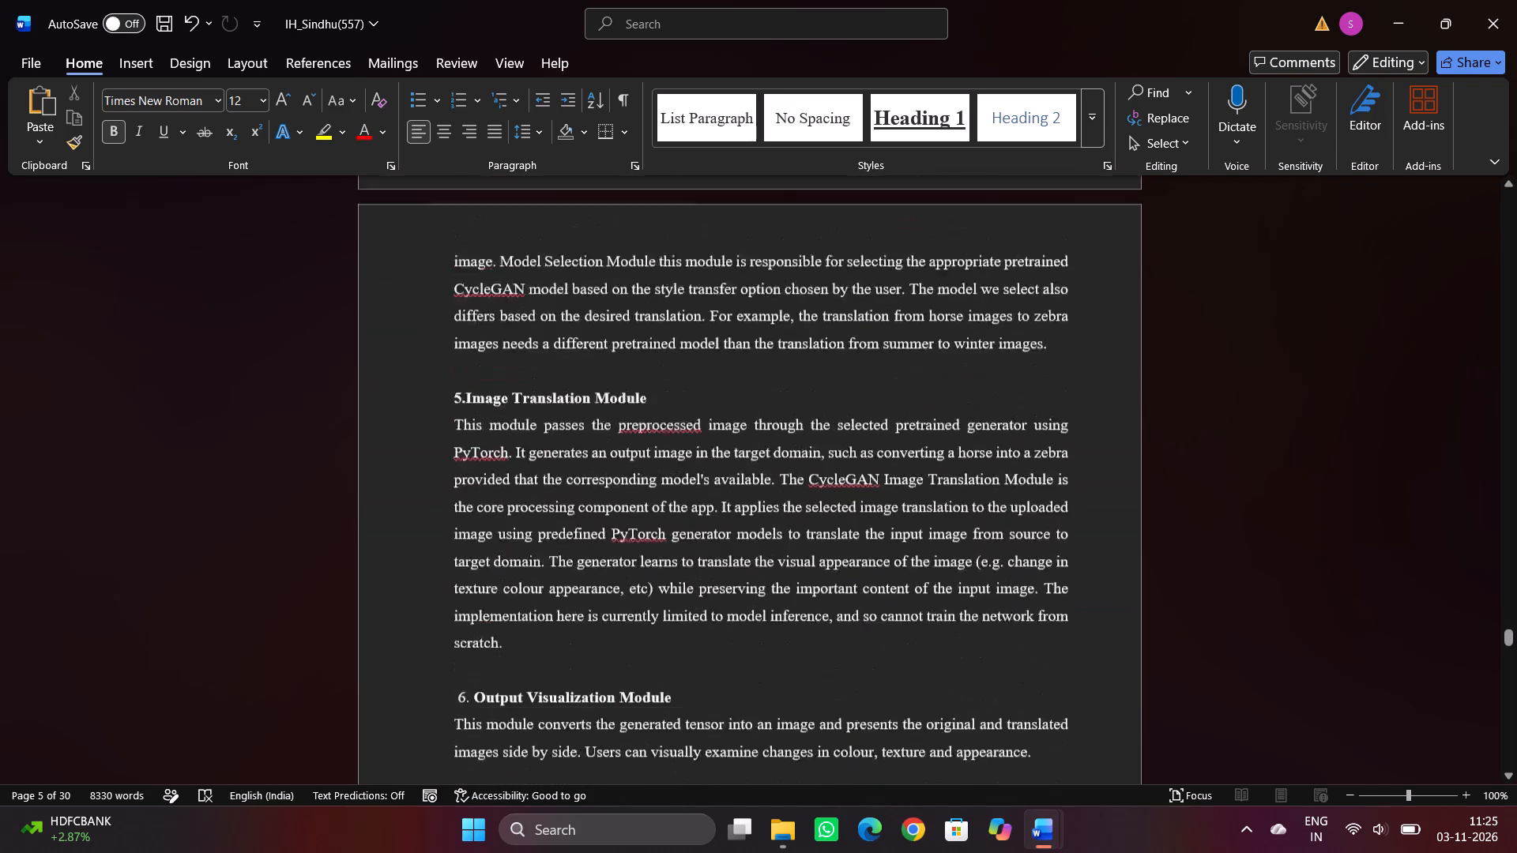
scroll(1048, 494, "down", 7)
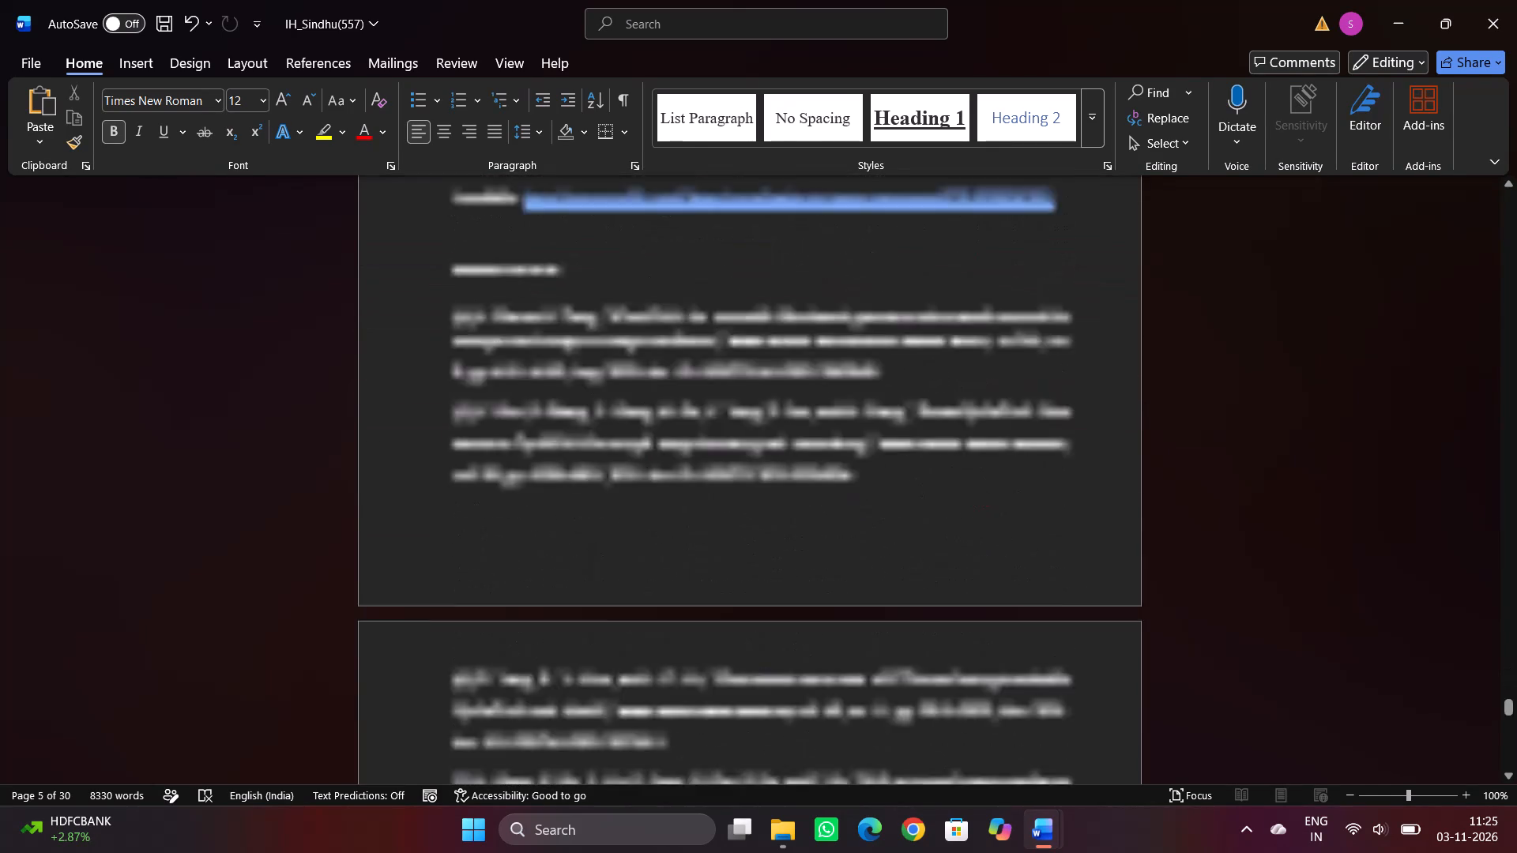
scroll(1048, 494, "down", 1)
Delete the entries under REFERENCES (IEEE Format) from the Book section through the end of the E-Journal article section.
scroll(1048, 494, "up", 5)
scroll(864, 401, "up", 1)
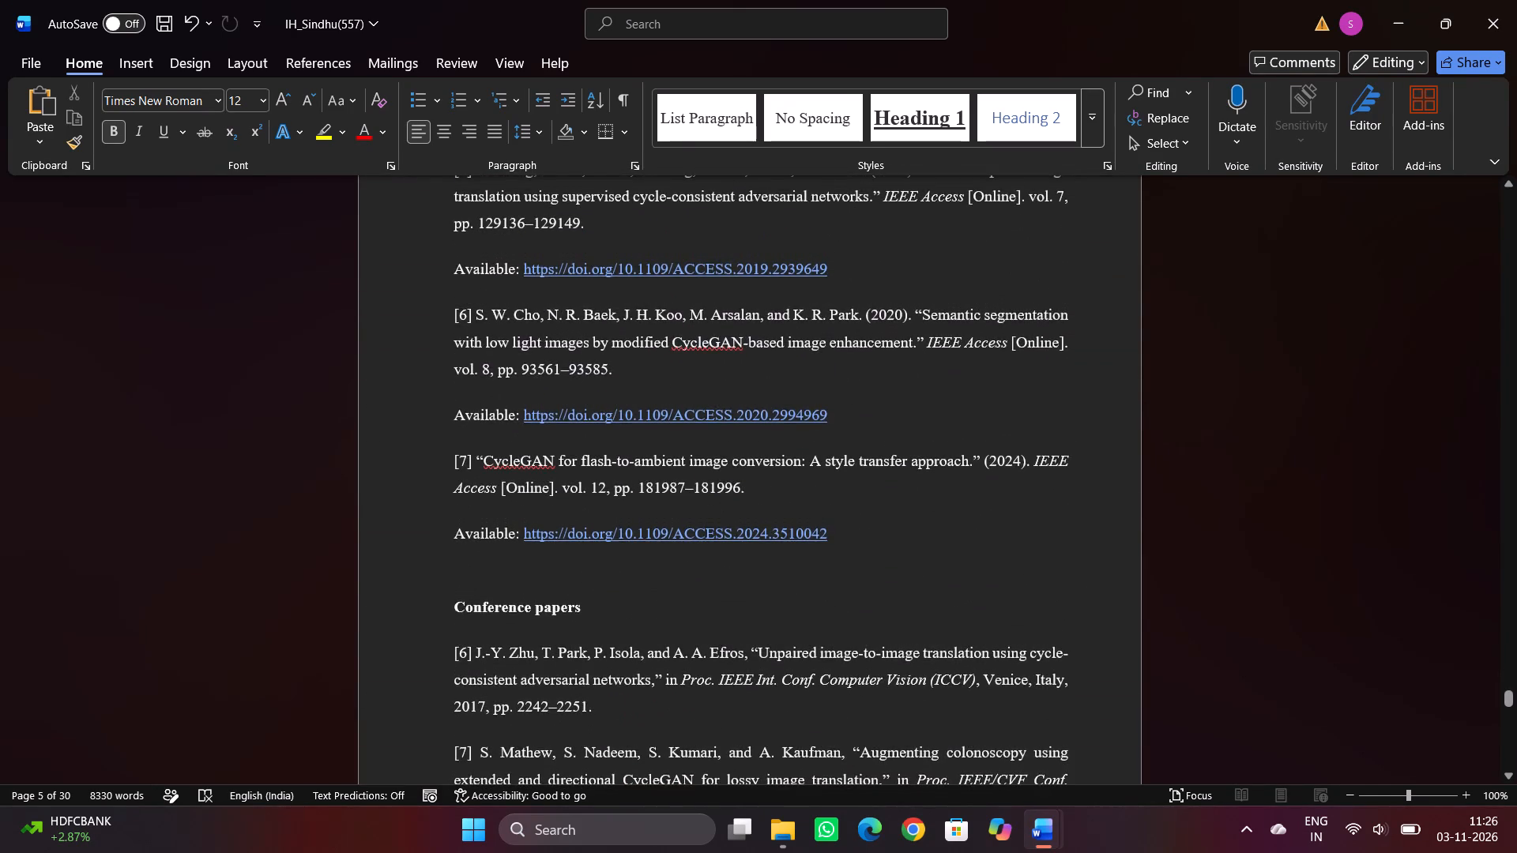
scroll(864, 401, "up", 6)
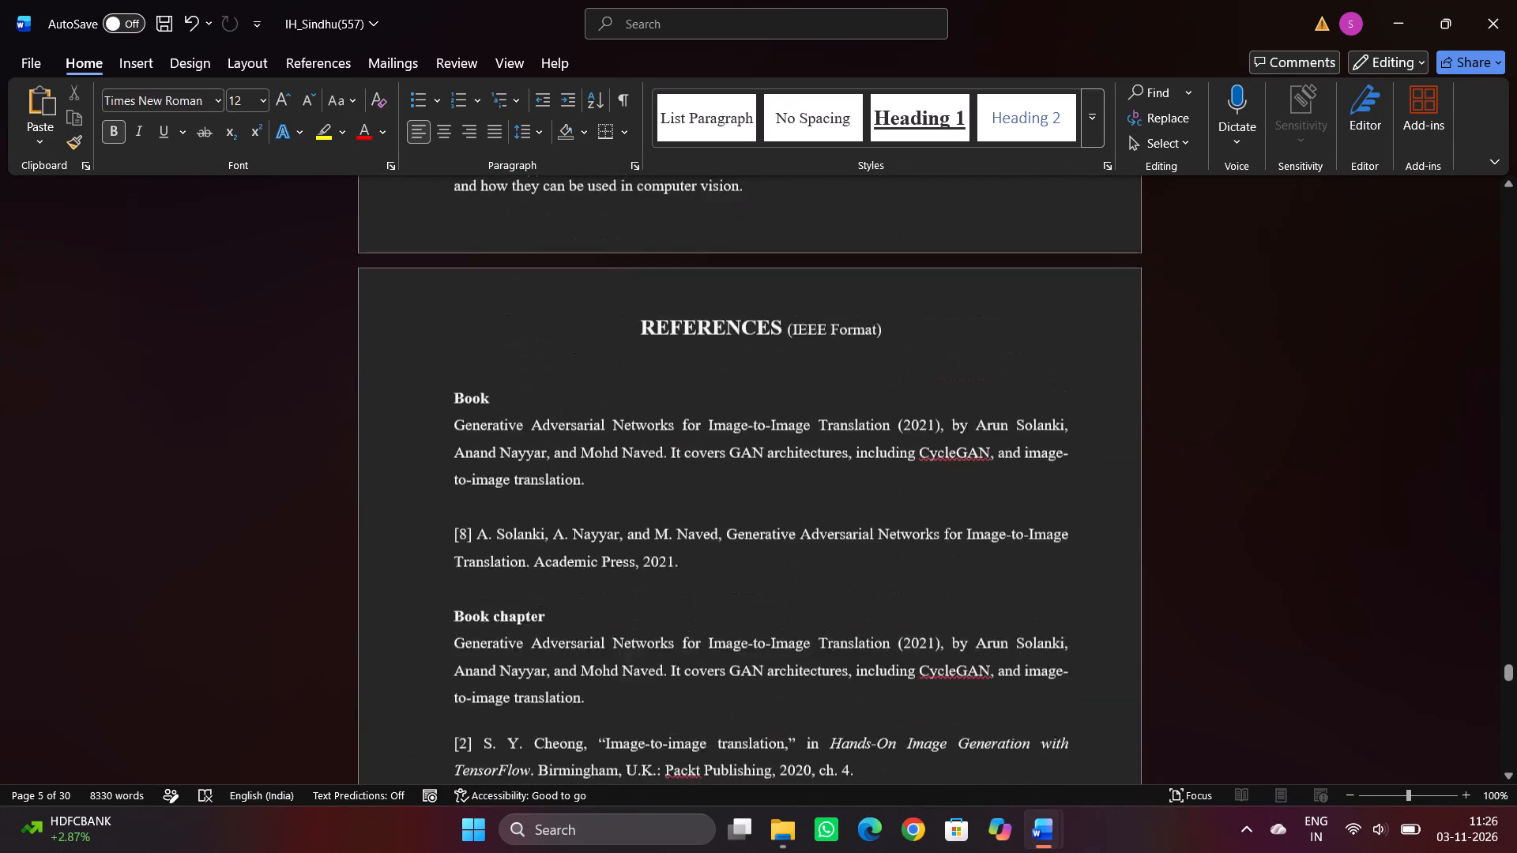
left_click_drag(633, 381, 934, 852)
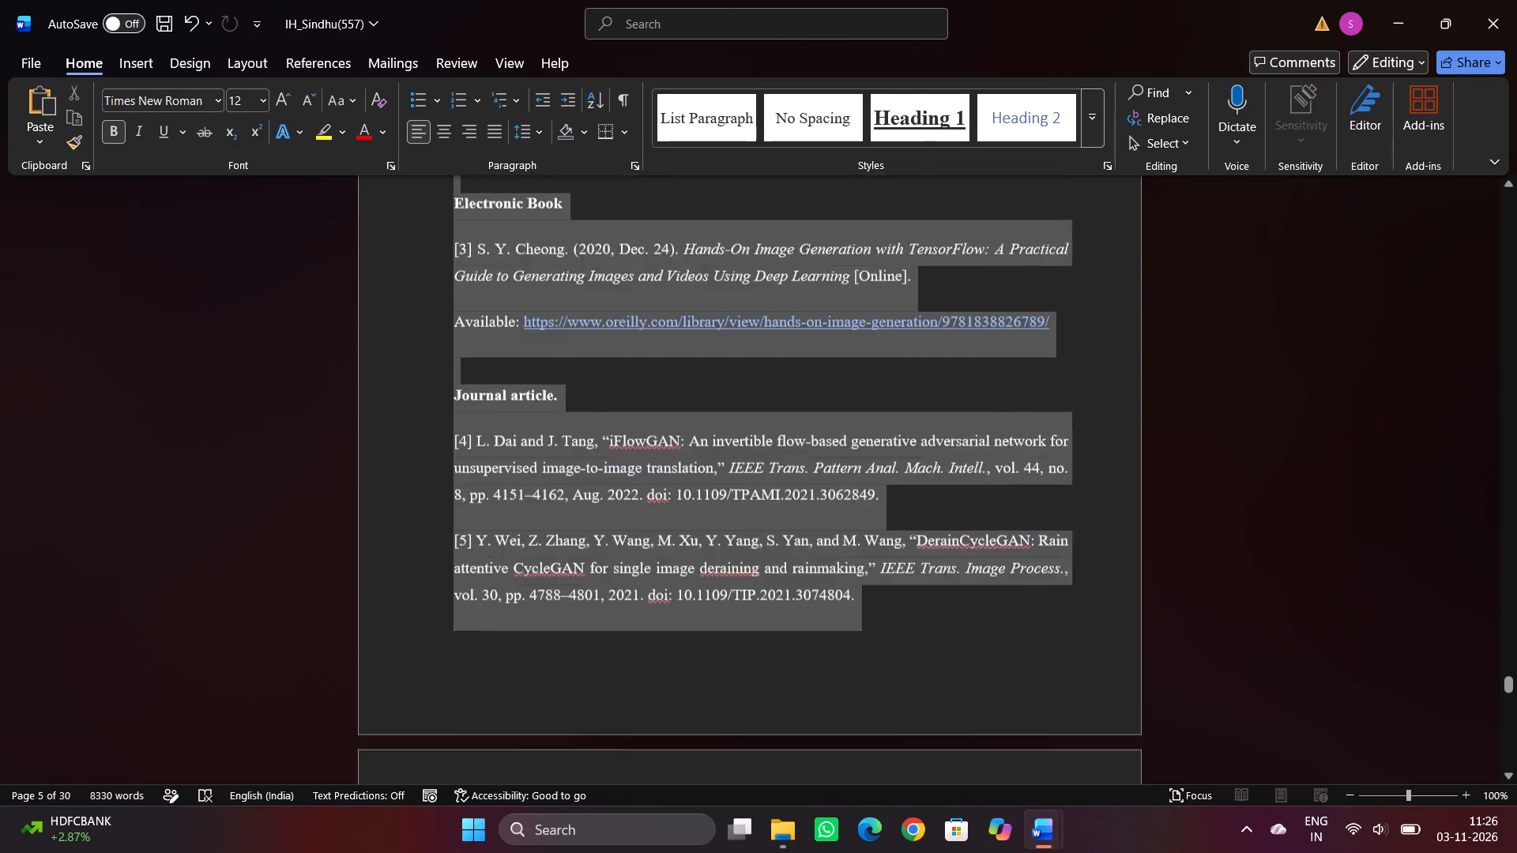
left_click_drag(934, 852, 999, 670)
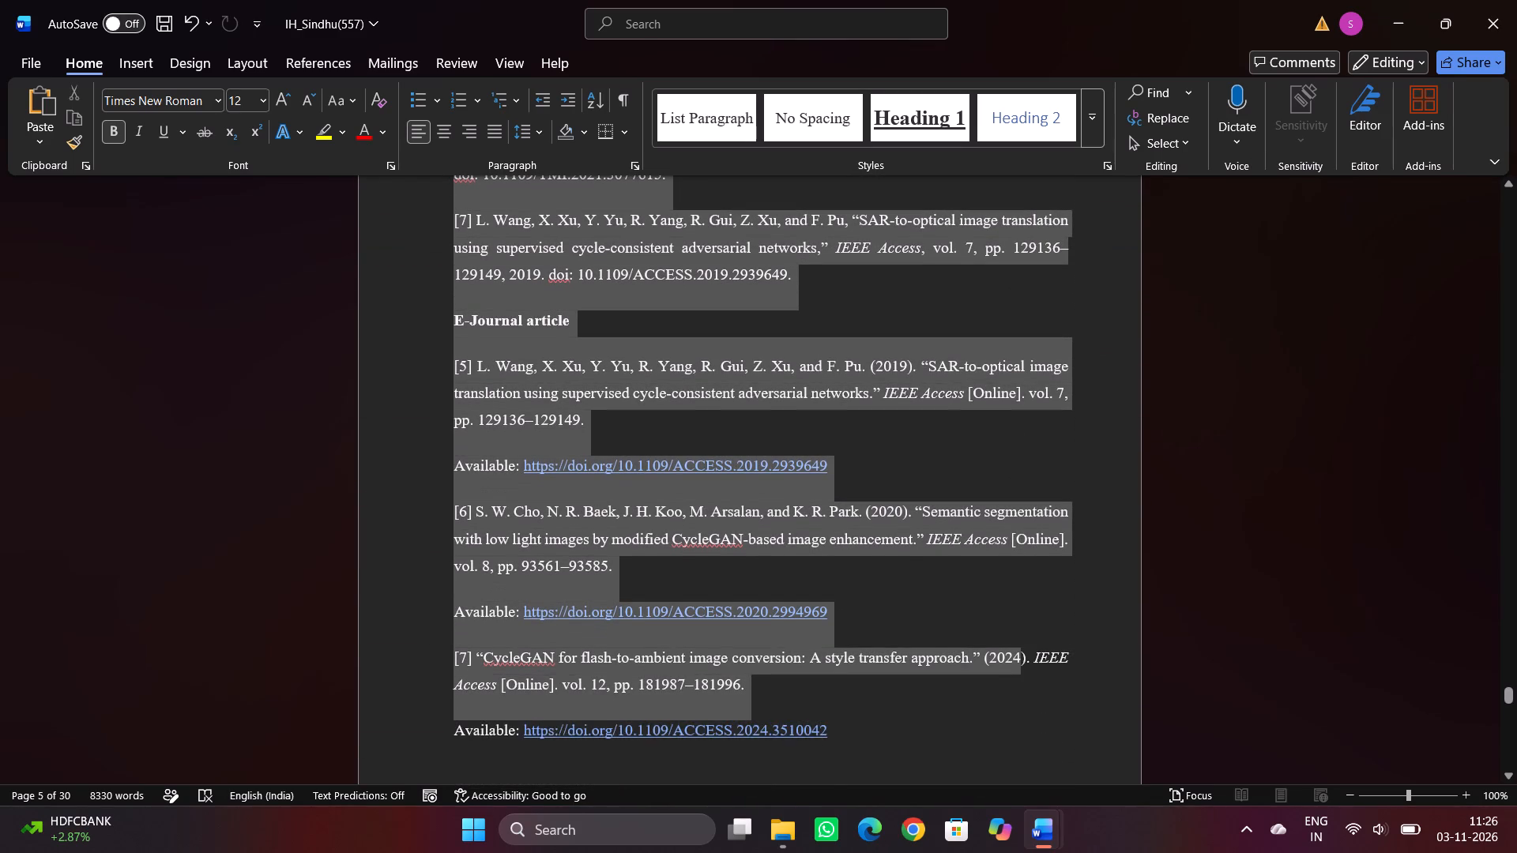
left_click_drag(999, 670, 1007, 722)
key("BackSpace")
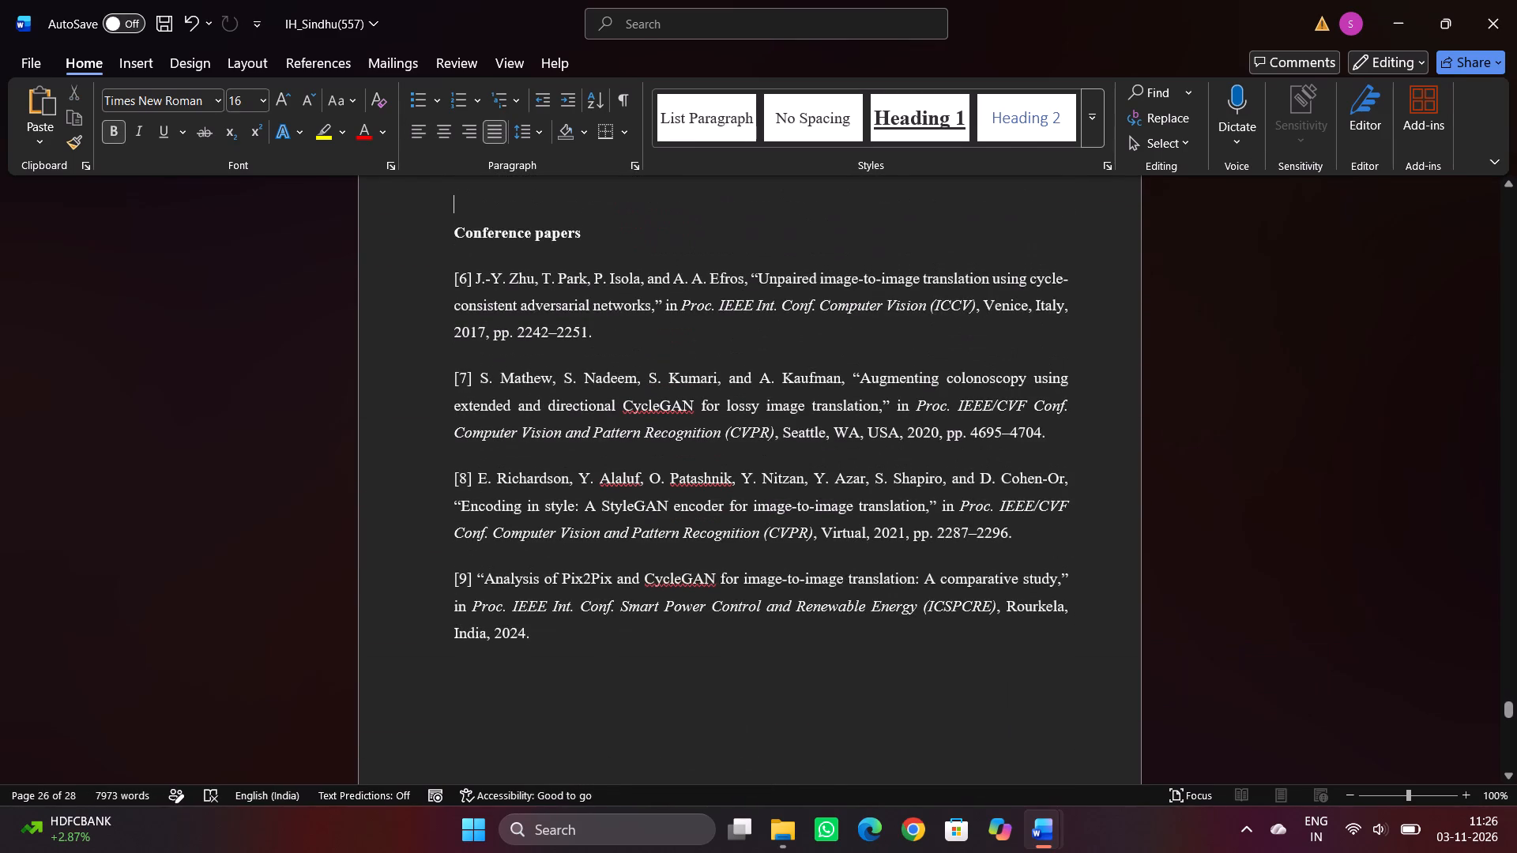
Delete the Conference papers section with its reference entries before the Publication Proof (Submission Copy) page.
scroll(1007, 722, "down", 3)
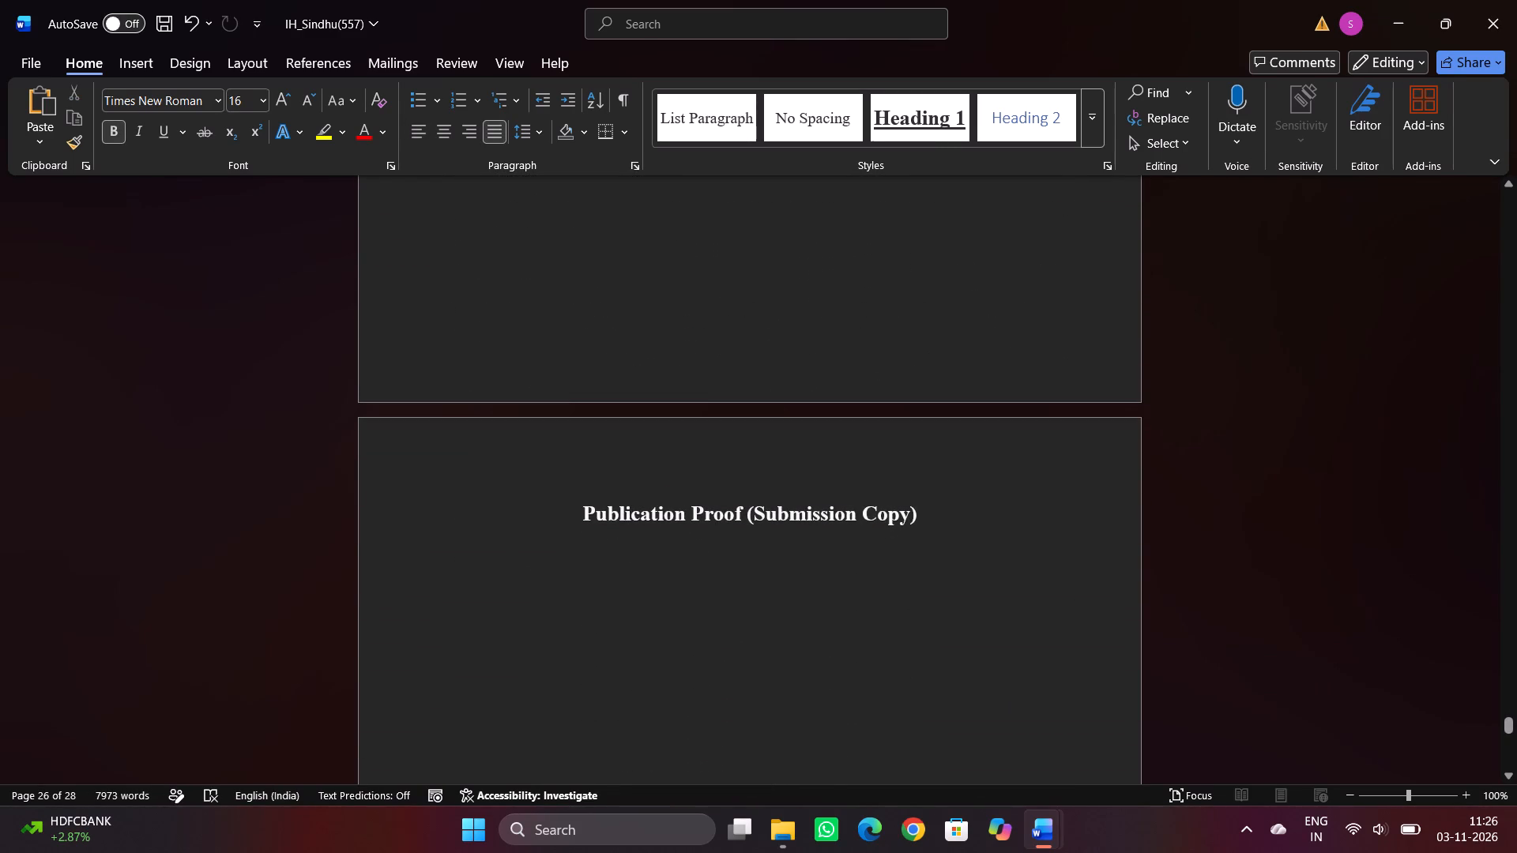
scroll(954, 520, "down", 6)
scroll(954, 520, "up", 10)
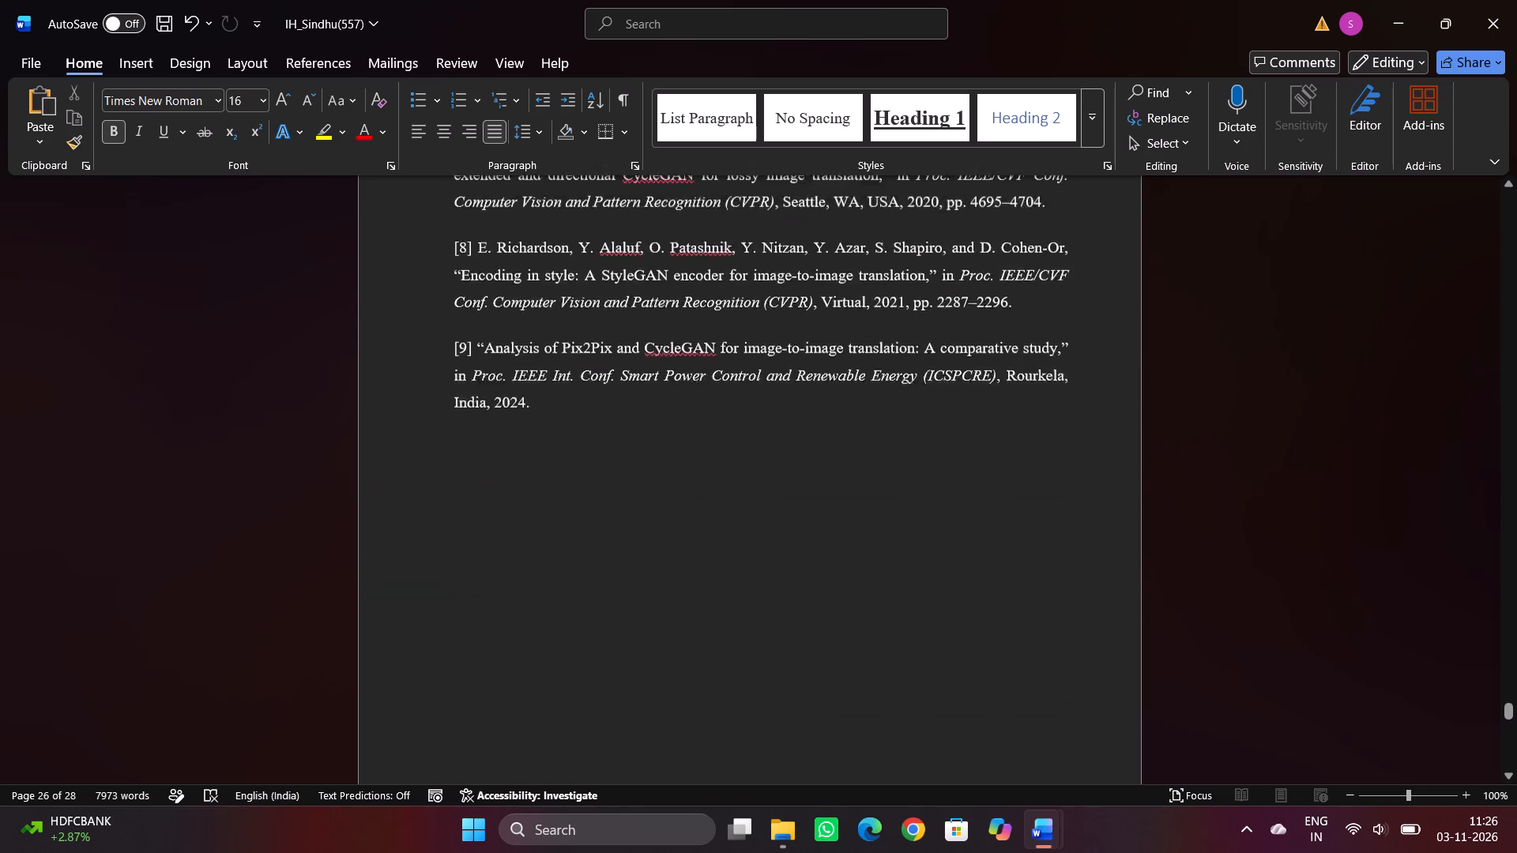
left_click_drag(442, 430, 675, 757)
key("BackSpace")
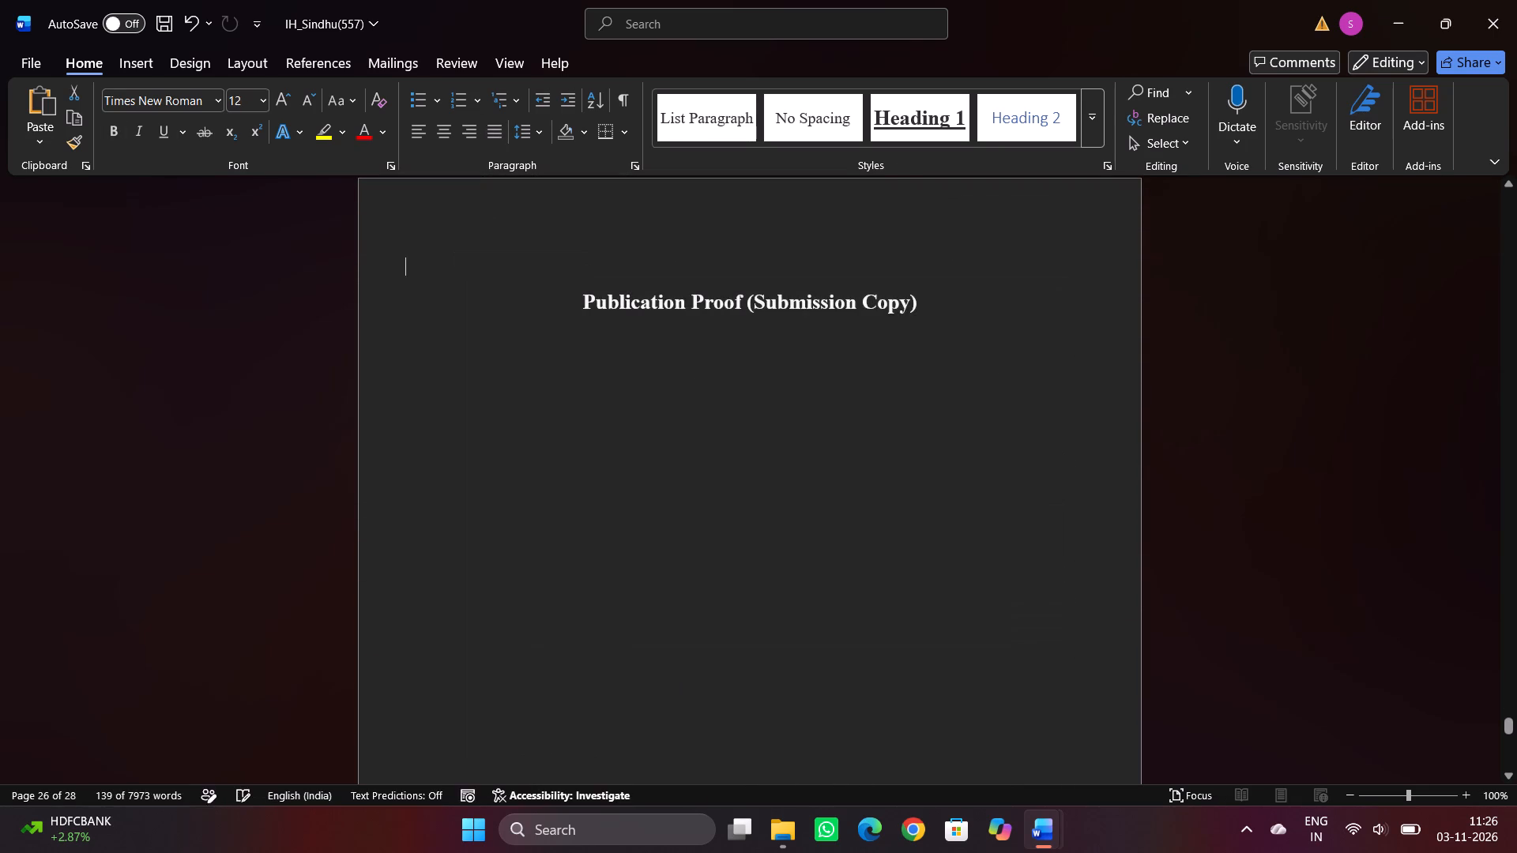
Delete the words "learning can be used to change" from the first sentence of the 11.CONCLUSION paragraph.
scroll(675, 757, "up", 3)
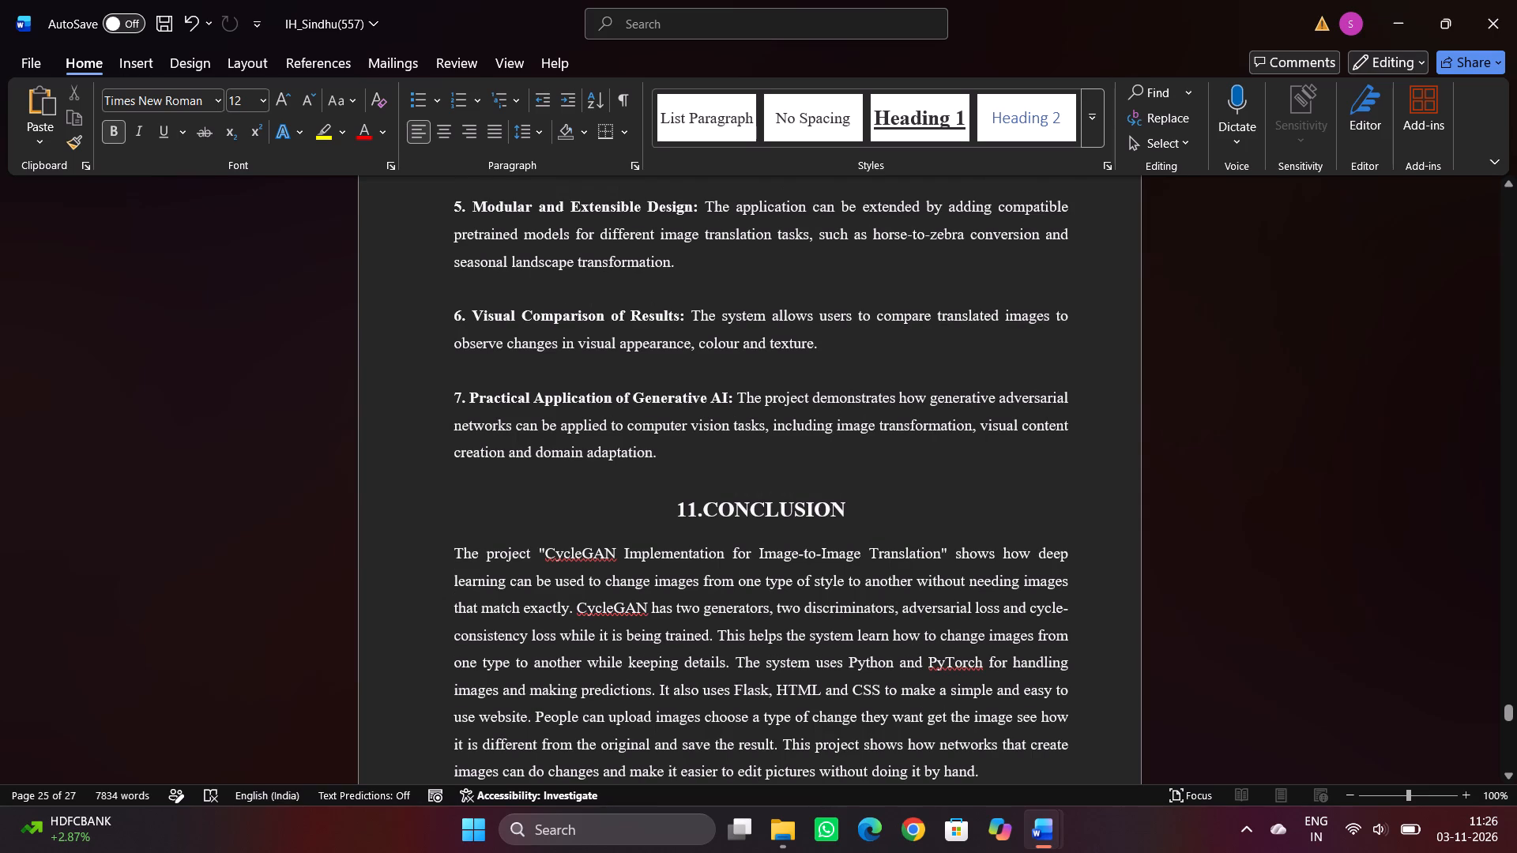
left_click_drag(657, 578, 456, 543)
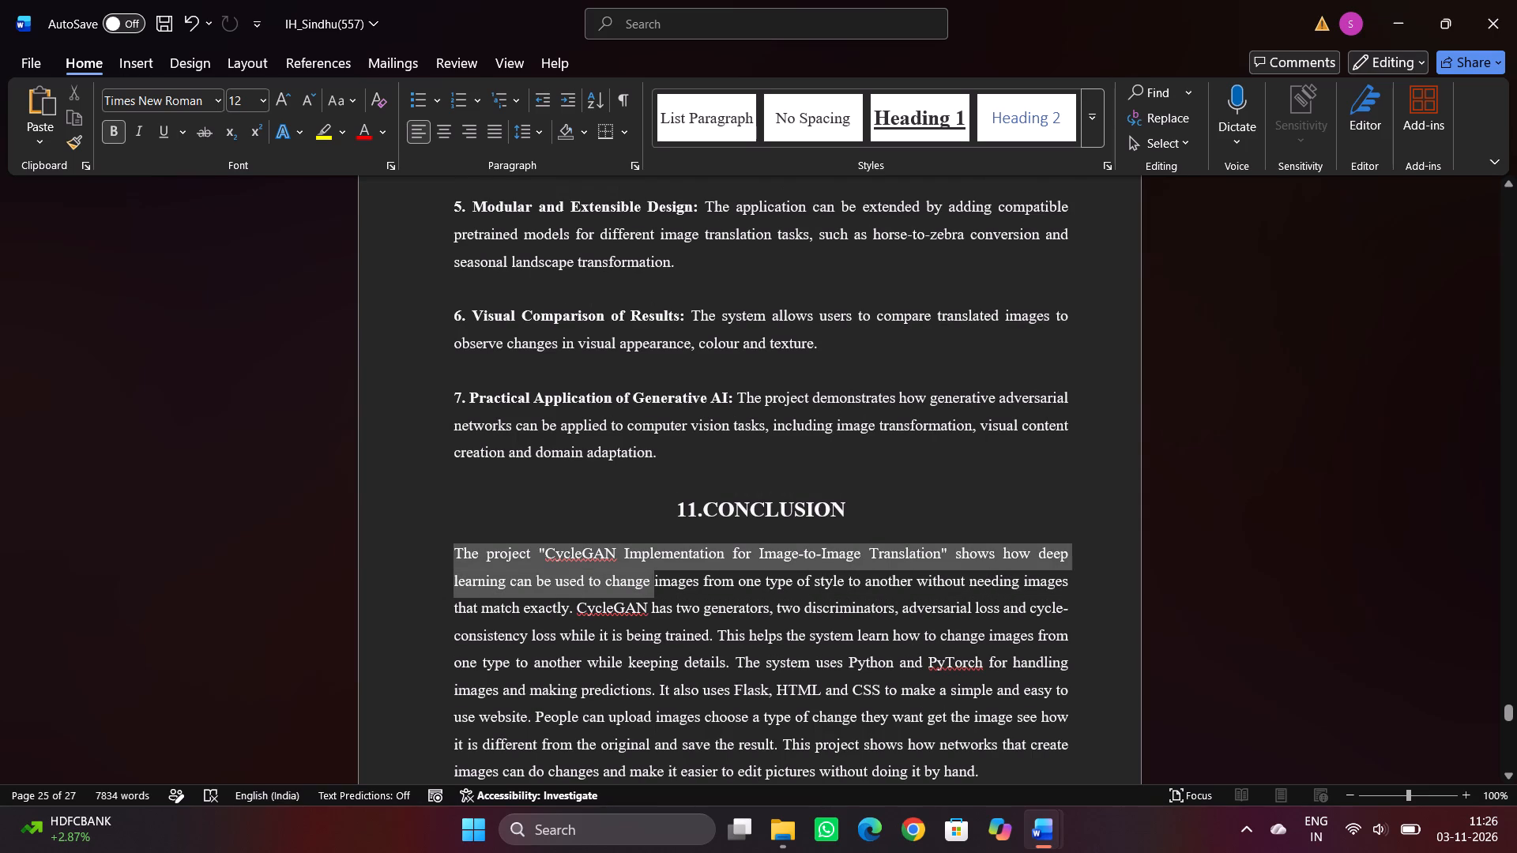
left_click_drag(456, 543, 439, 581)
key("BackSpace")
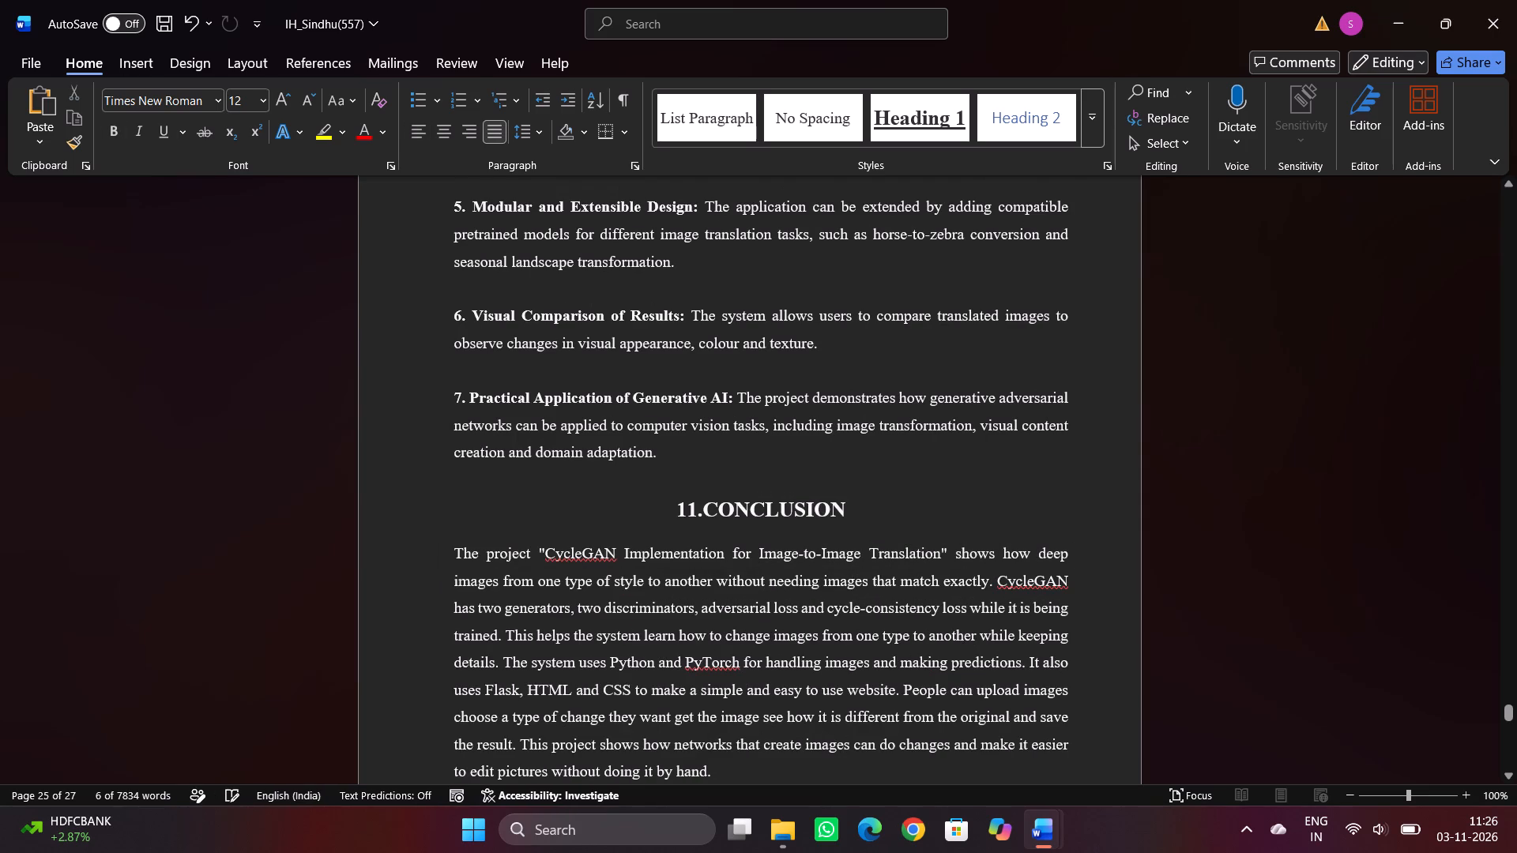
Remove "user-friendly" and "through which users can upload images, select supported translation modes" from the "4. User Interface" novelty feature.
scroll(672, 576, "up", 1)
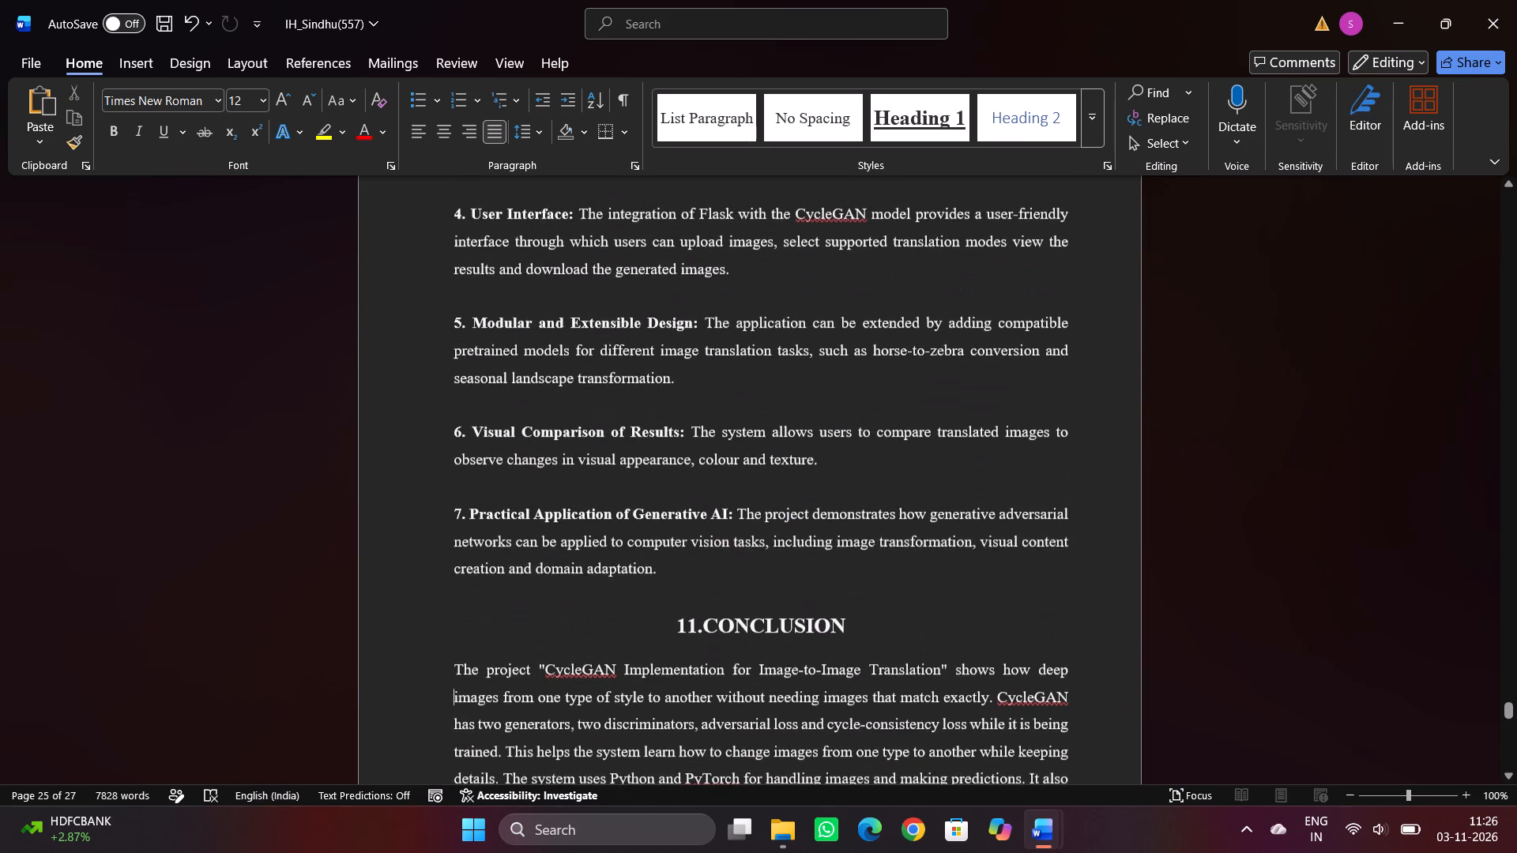
scroll(672, 576, "up", 1)
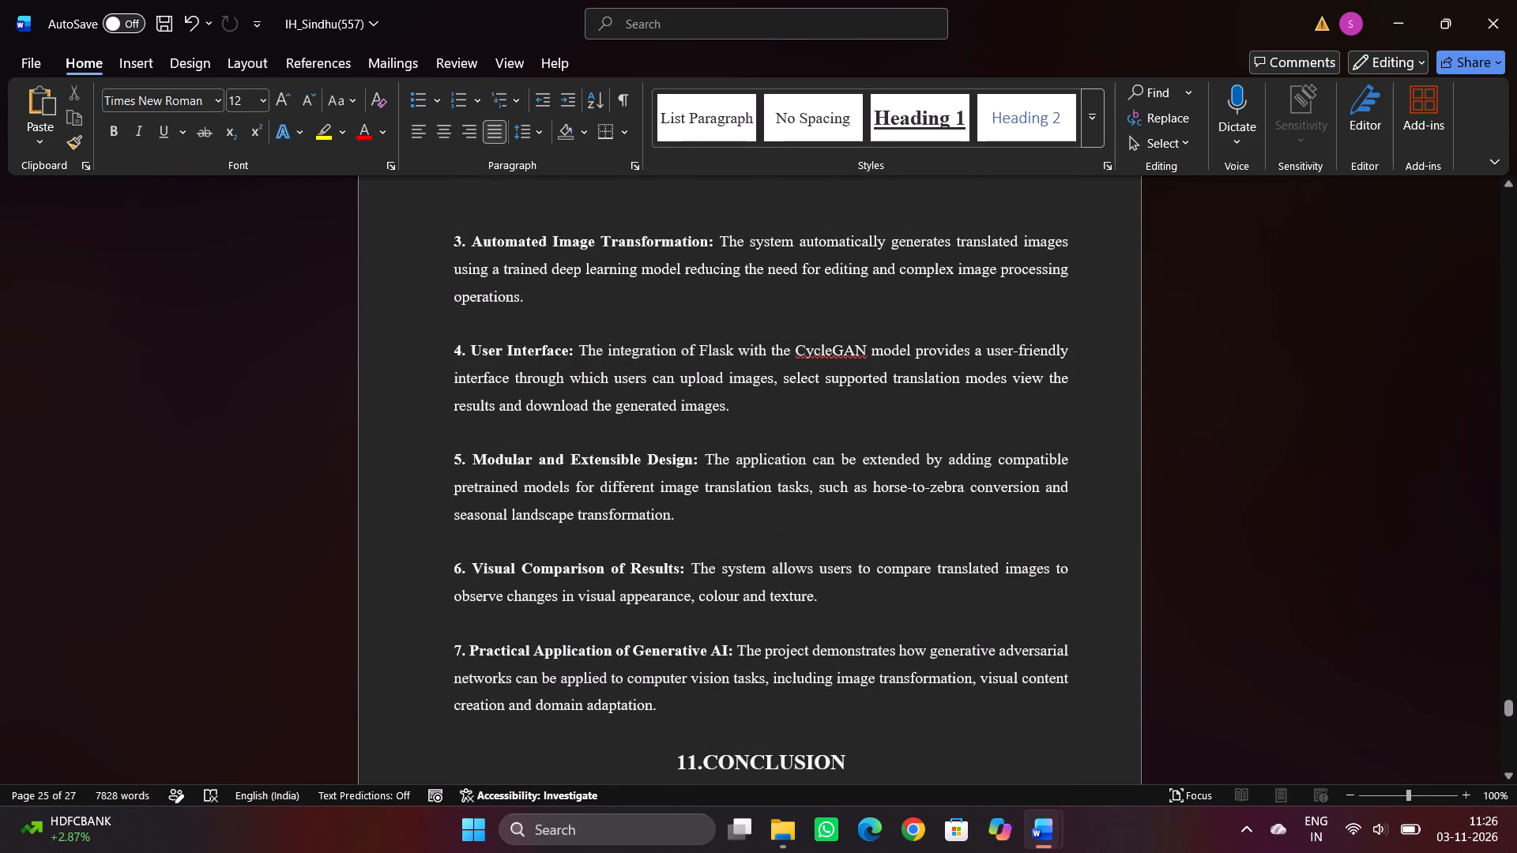
scroll(672, 576, "up", 1)
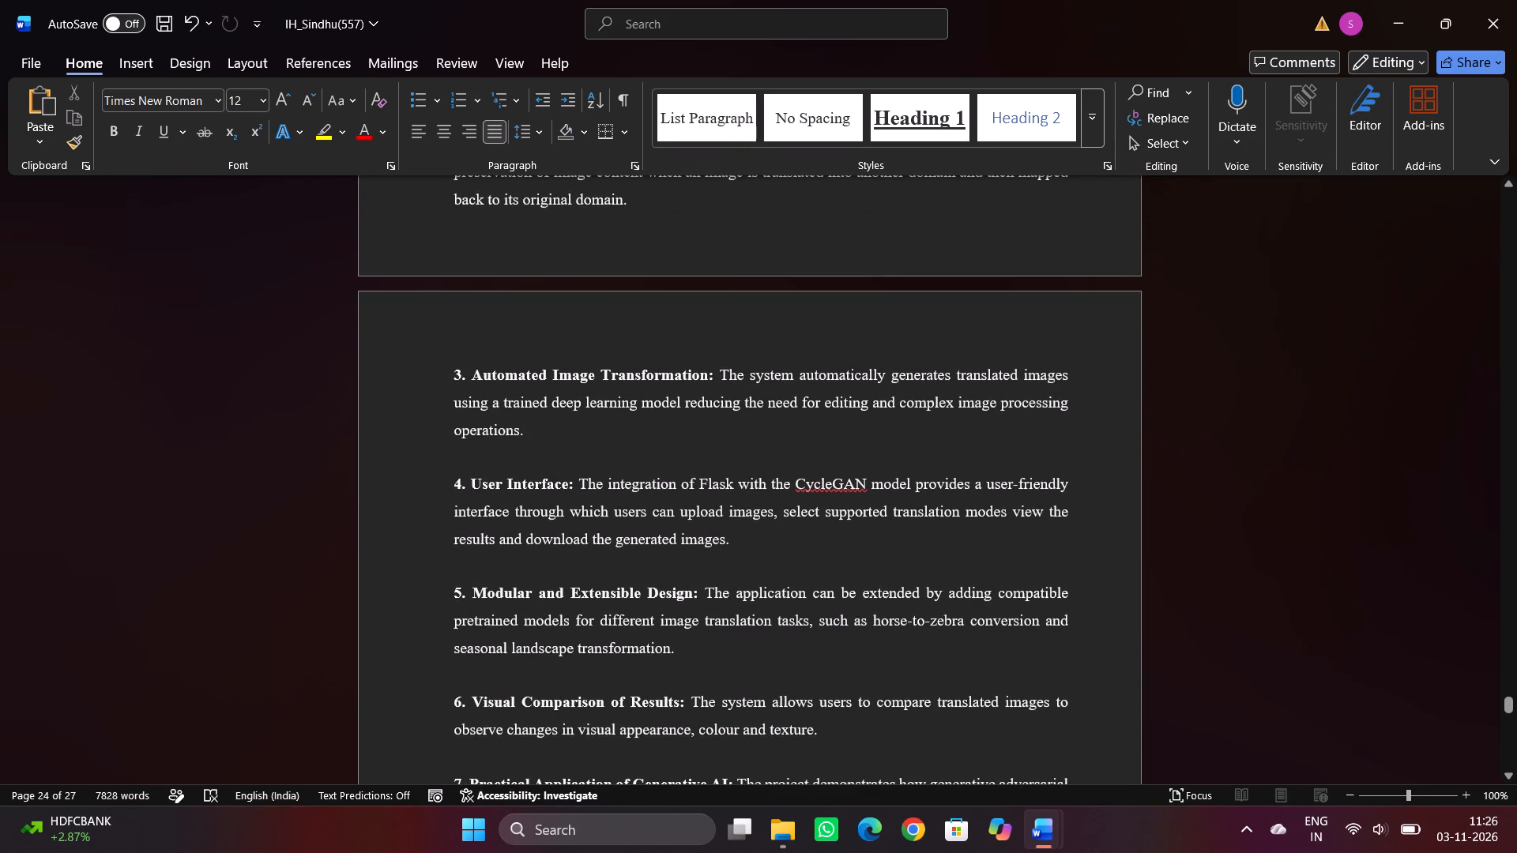
left_click_drag(985, 475, 1066, 477)
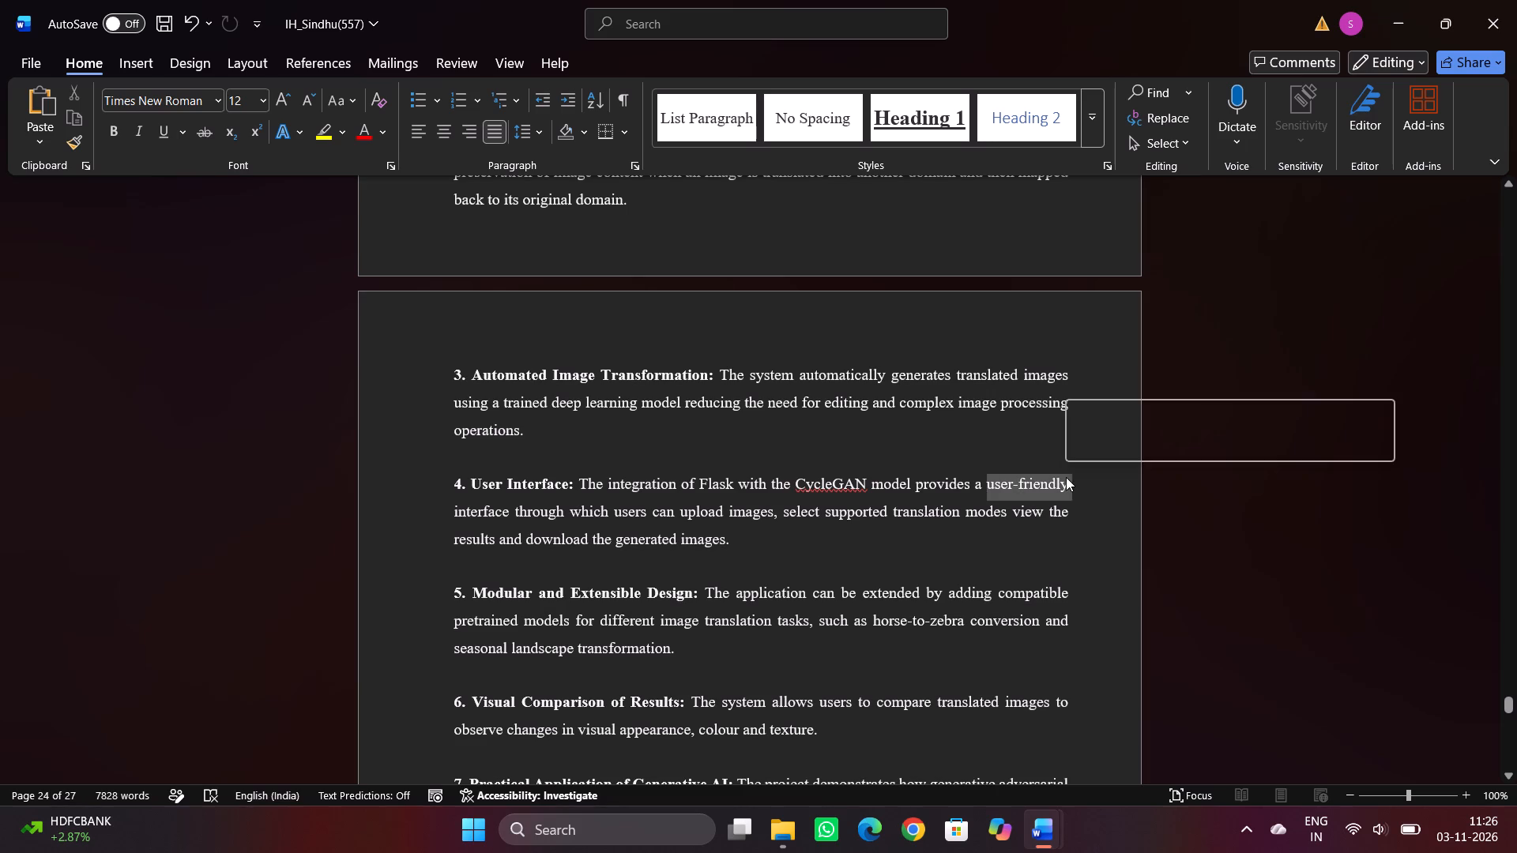
key("BackSpace")
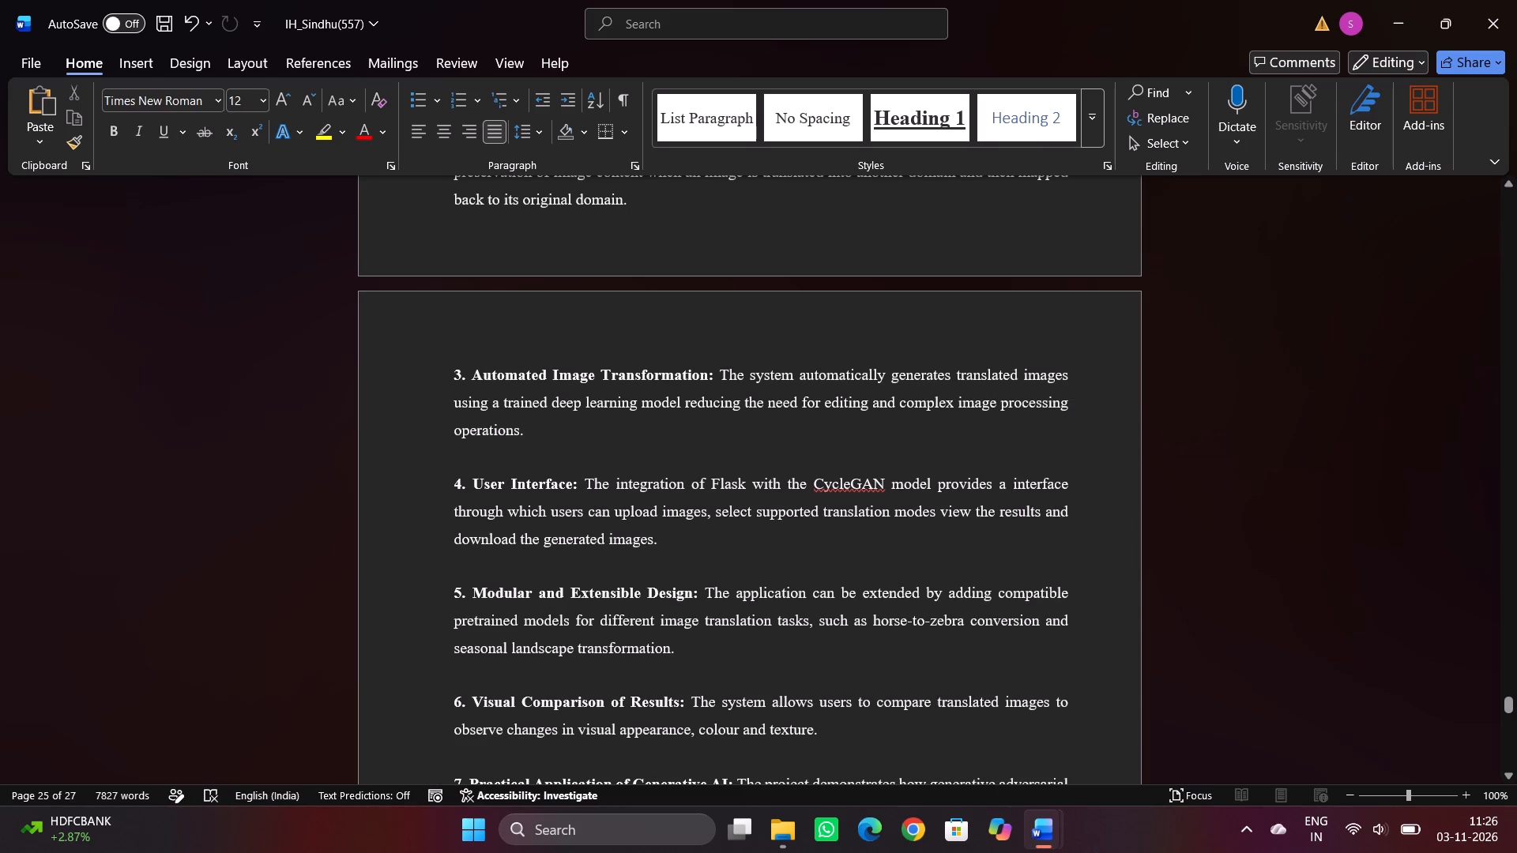
left_click_drag(456, 510, 877, 510)
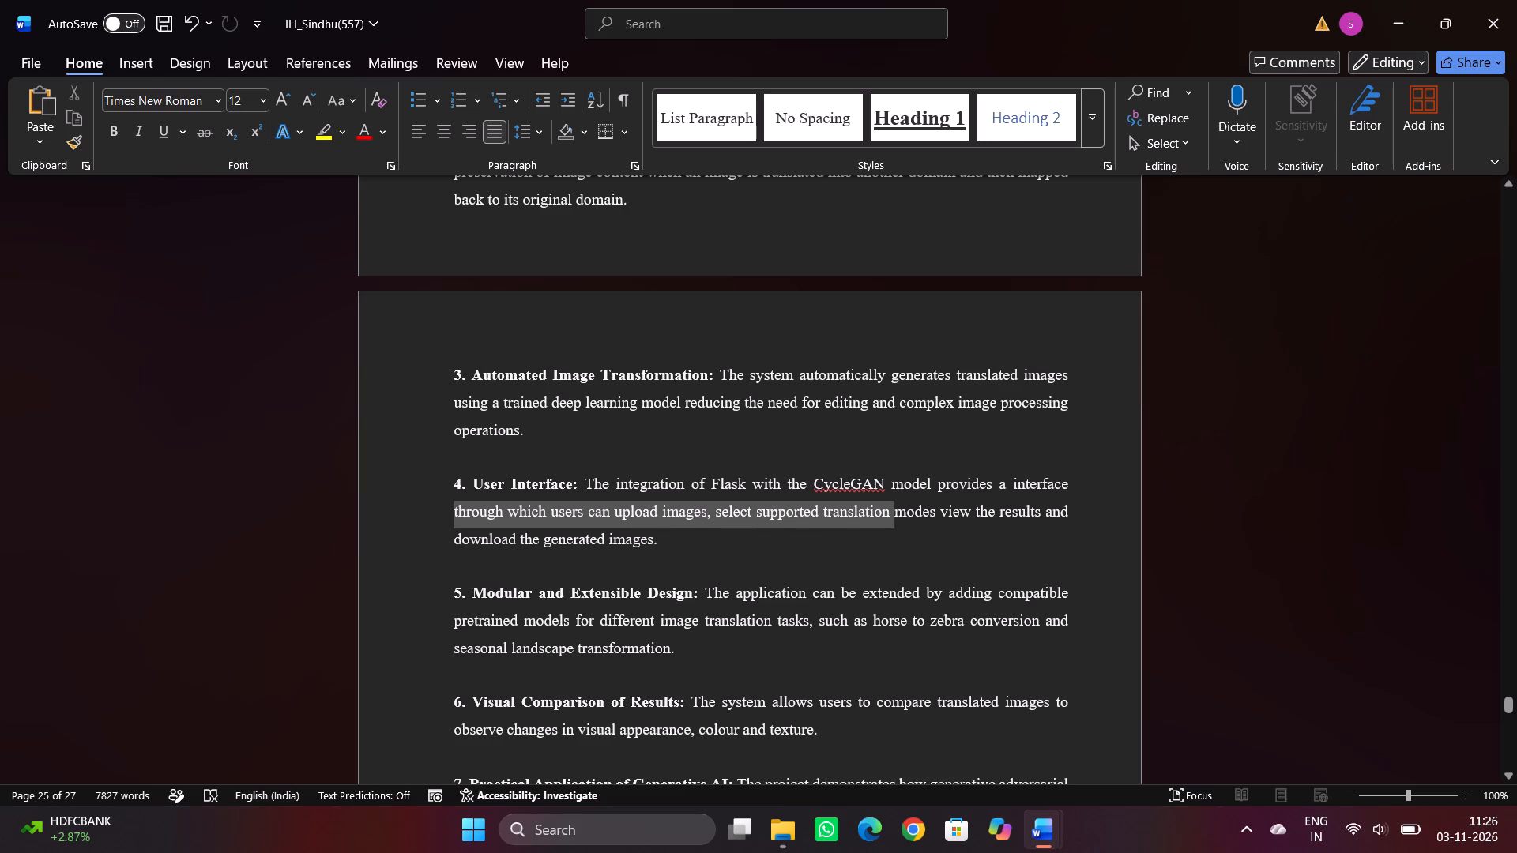
left_click_drag(877, 510, 903, 519)
left_click_drag(903, 519, 934, 515)
key("BackSpace")
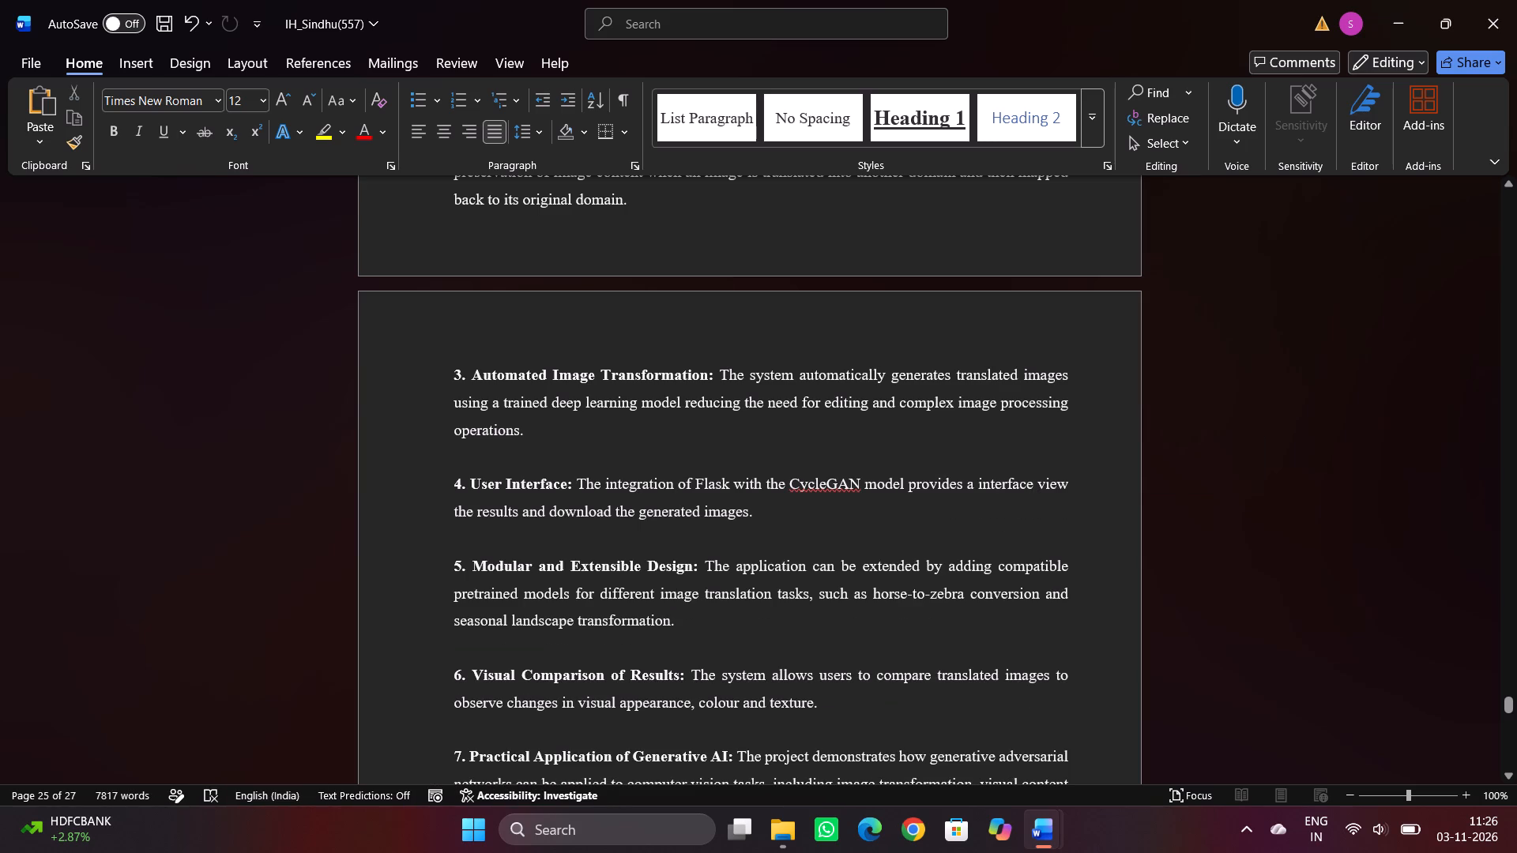
Delete the section heading "10. NOVELTY OF THE IDEA / PROJECT".
scroll(733, 469, "up", 3)
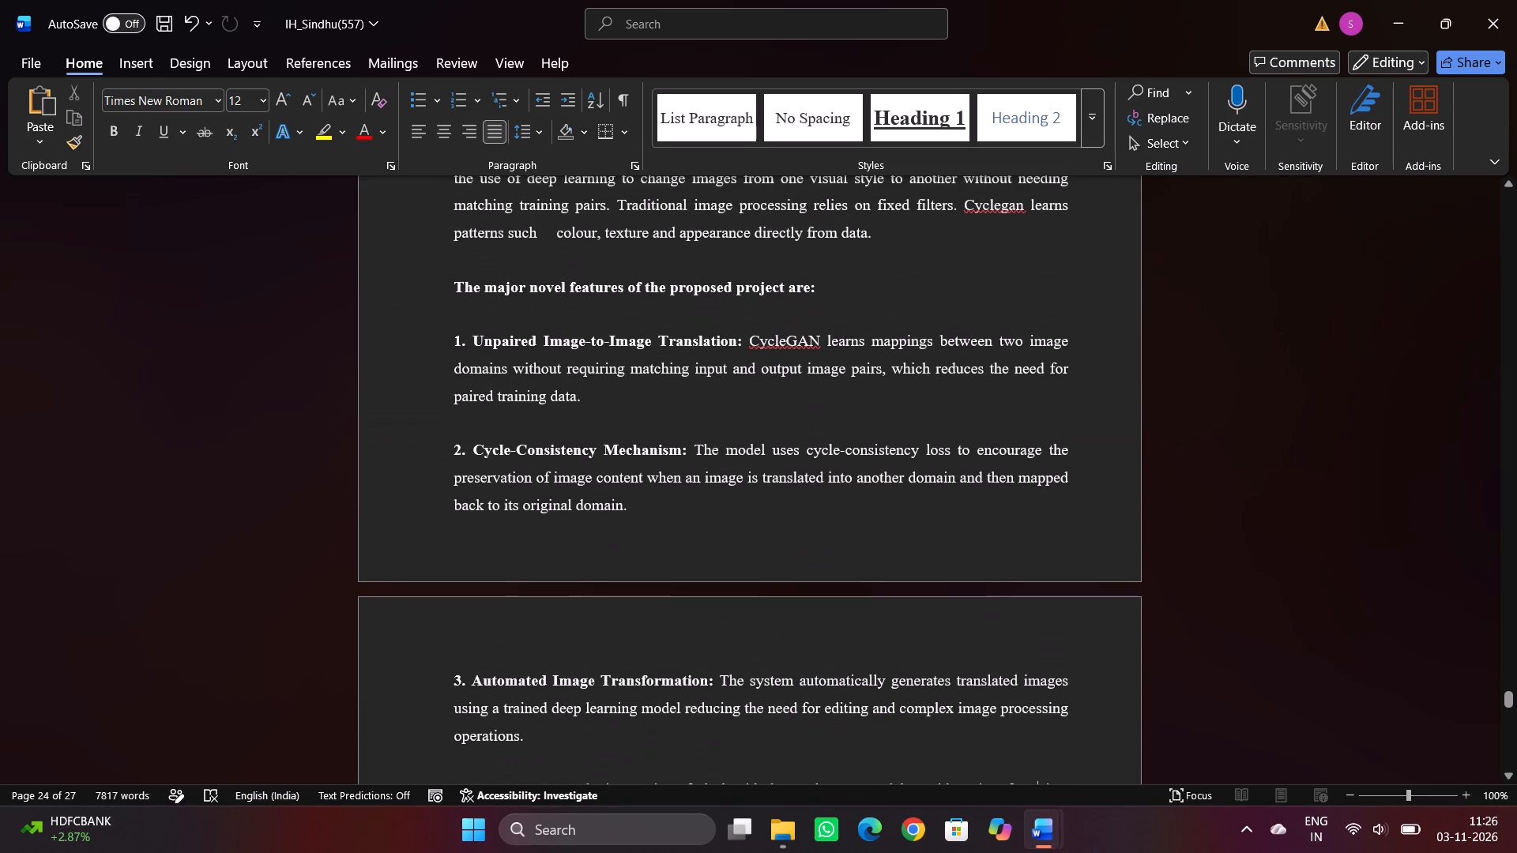
scroll(733, 469, "up", 2)
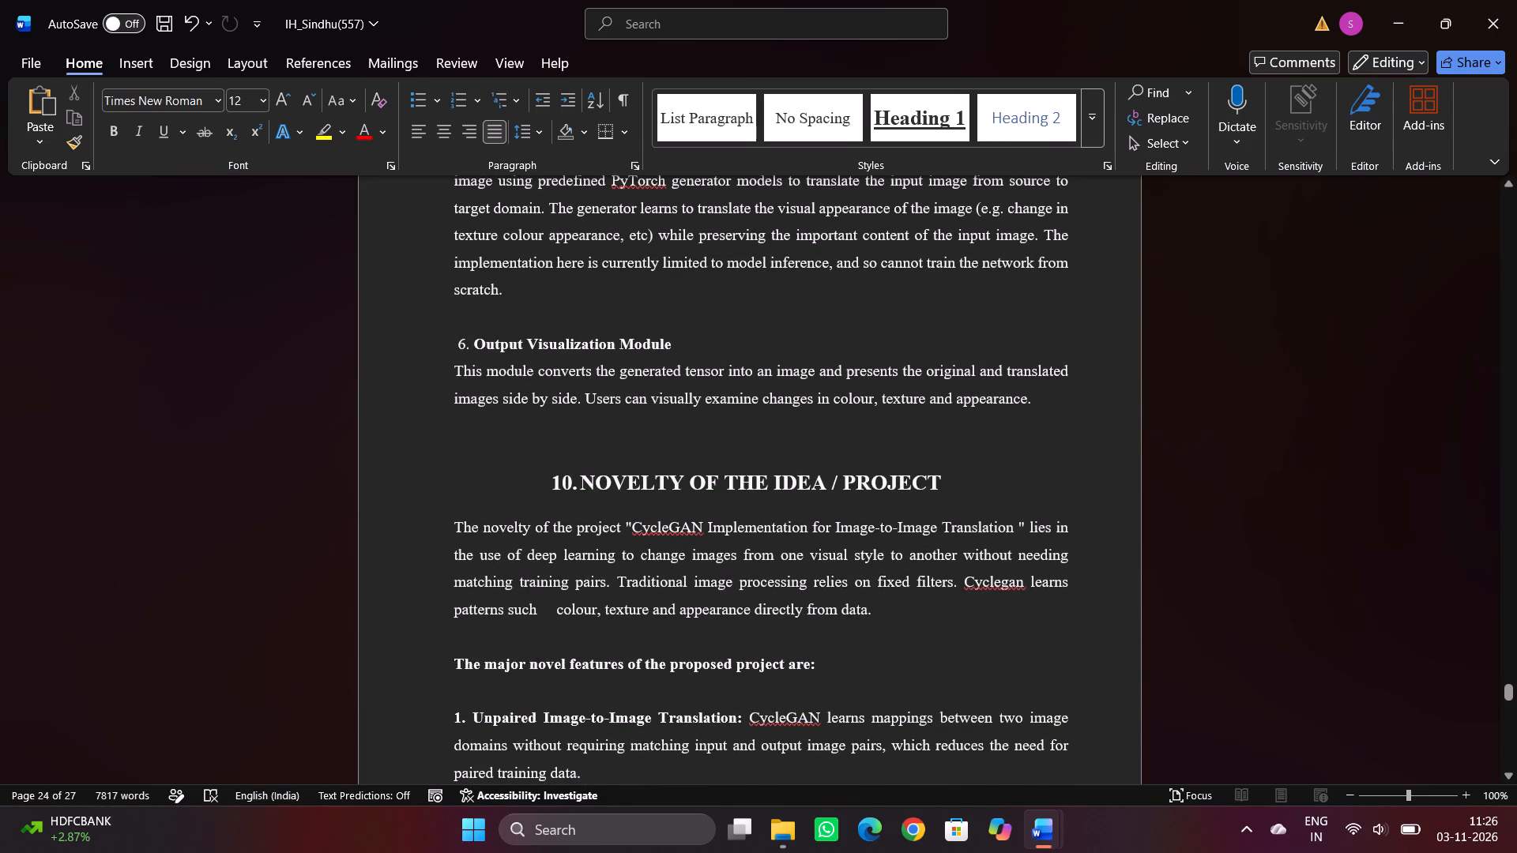
left_click_drag(1002, 476, 529, 478)
key("BackSpace")
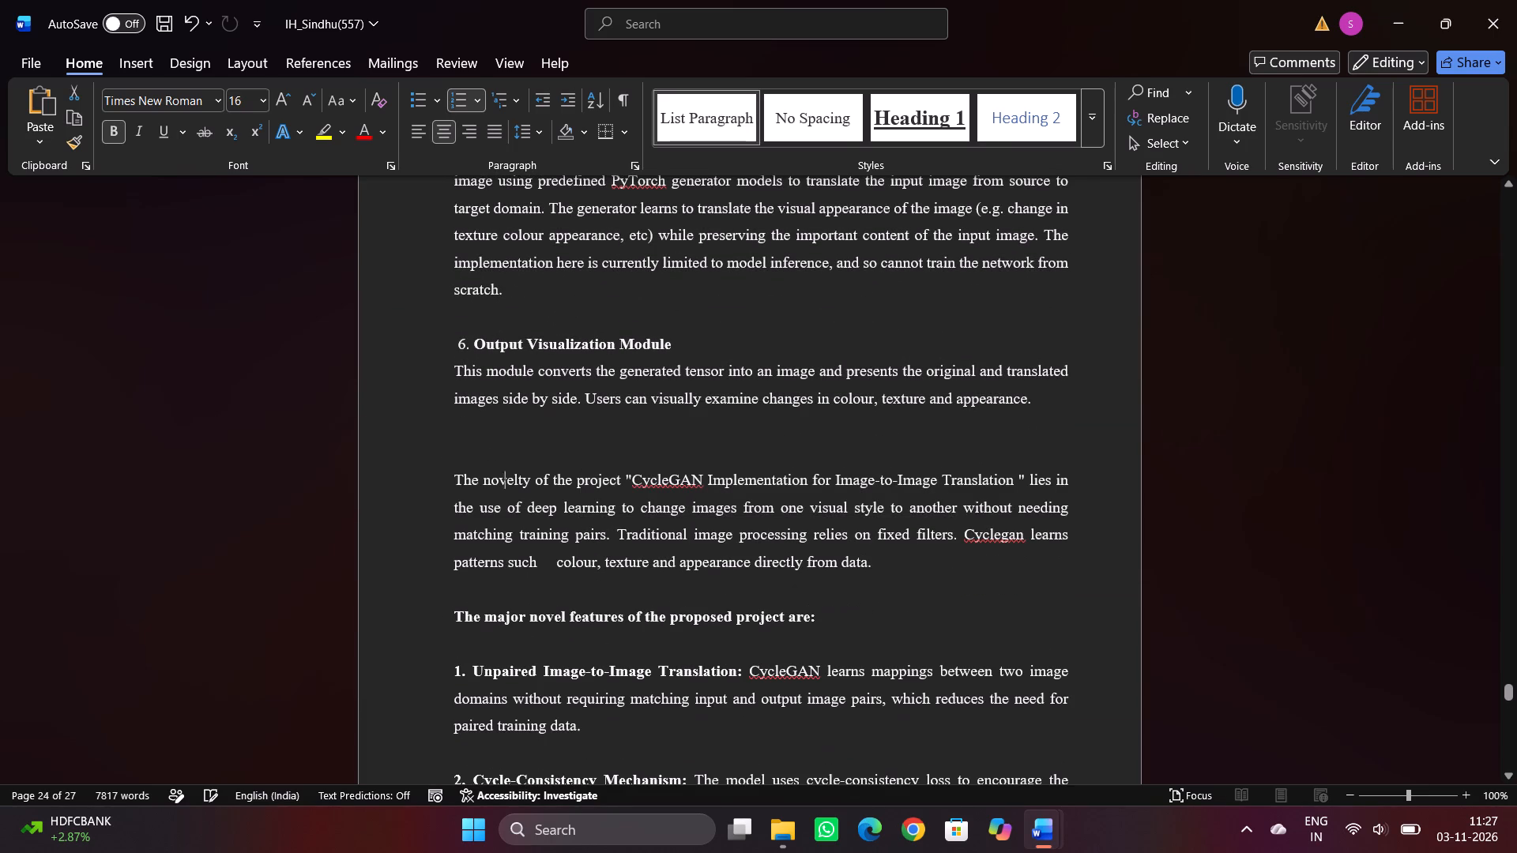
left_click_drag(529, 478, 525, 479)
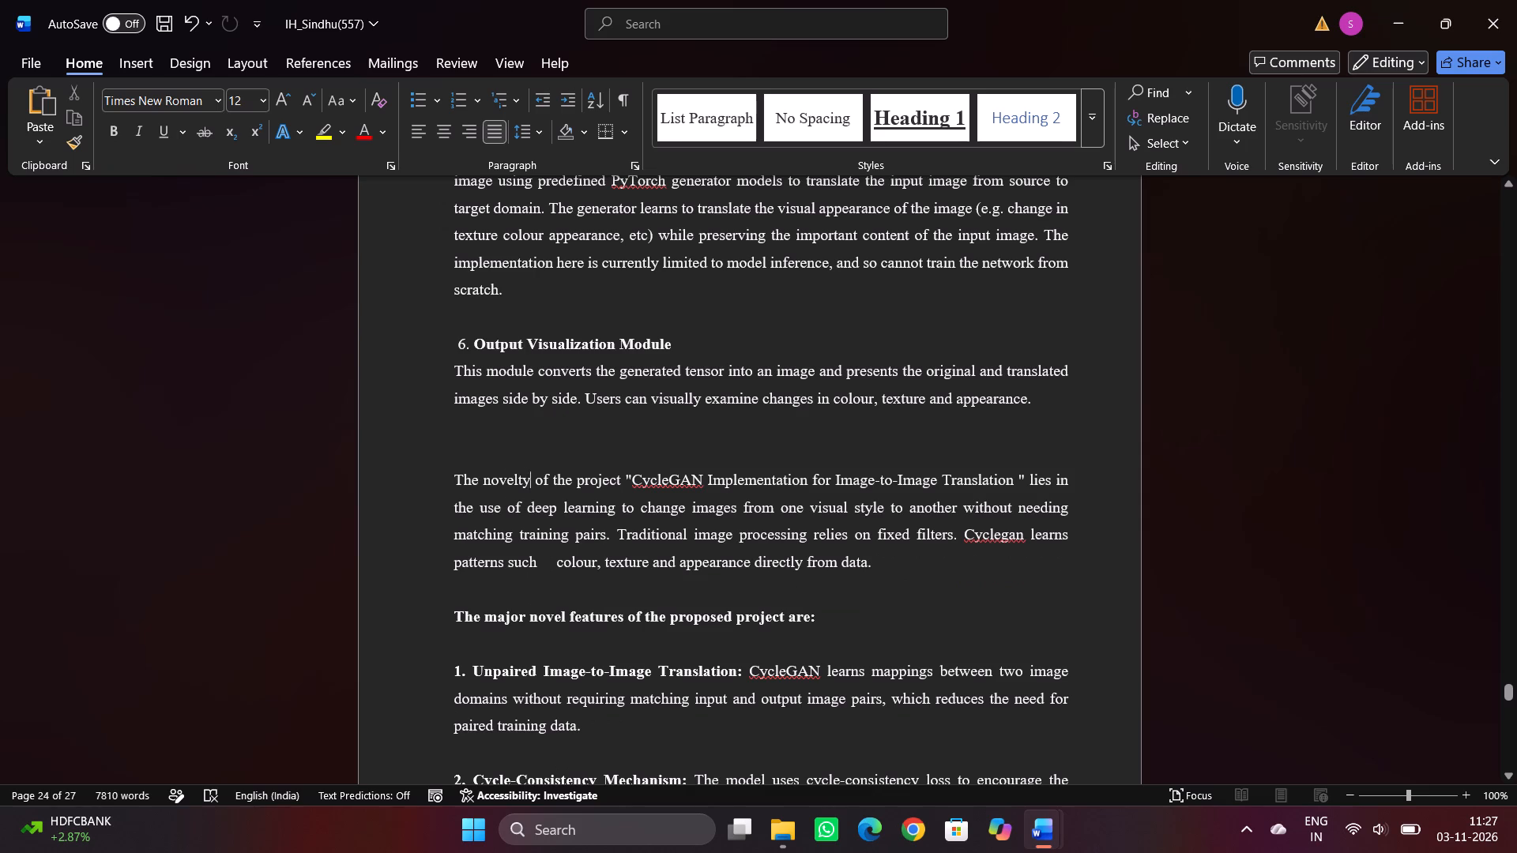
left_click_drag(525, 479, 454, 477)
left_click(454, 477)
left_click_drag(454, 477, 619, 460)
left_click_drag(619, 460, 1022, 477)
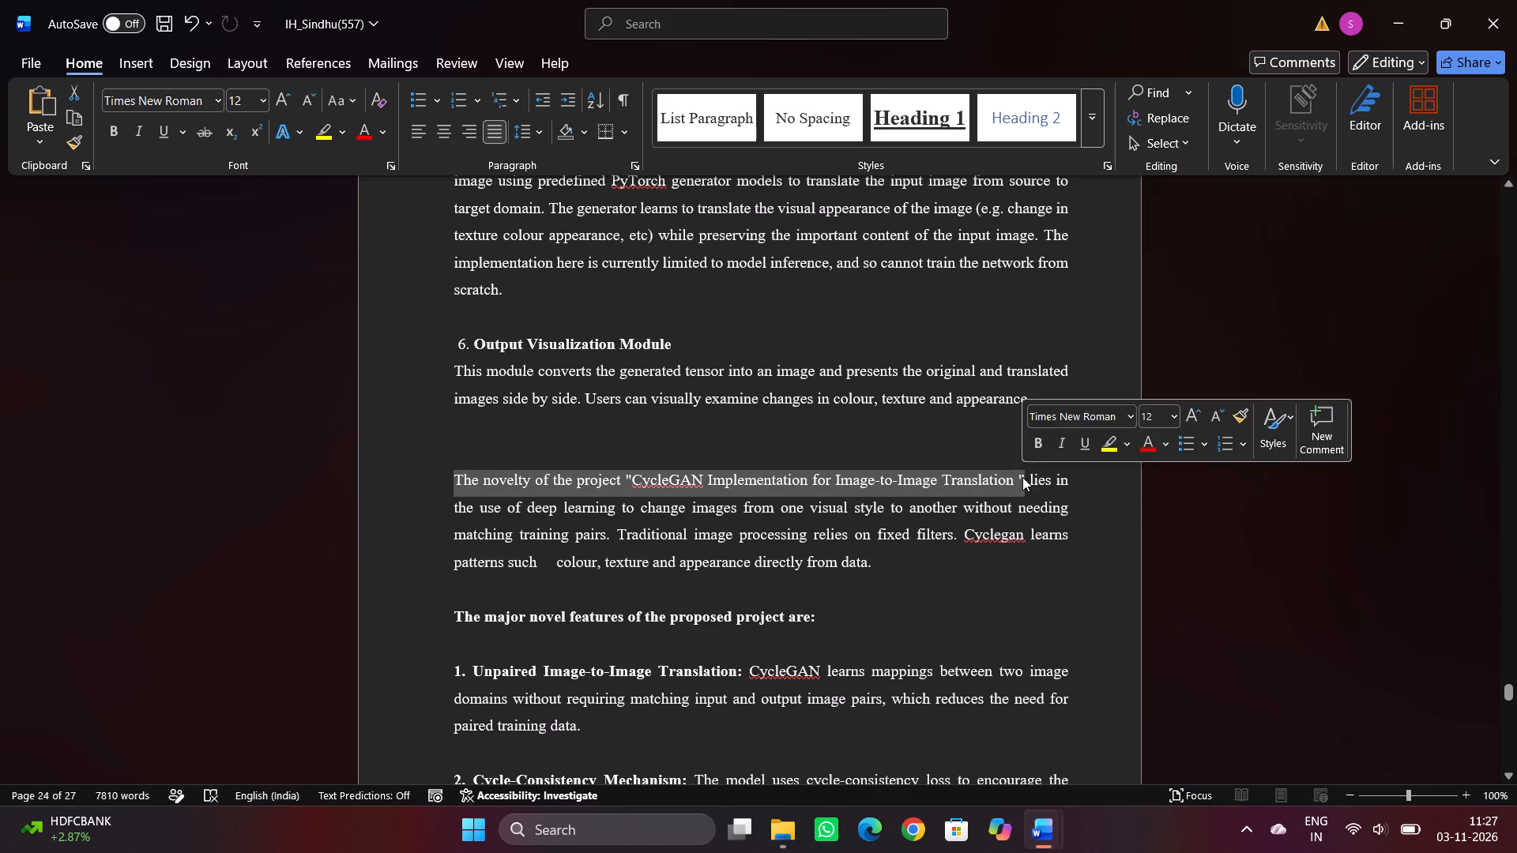
Delete the "1. Unpaired Image-to-Image Translation" feature and close up the empty space before "2. Cycle-Consistency Mechanism".
scroll(734, 666, "down", 1)
left_click_drag(584, 612, 428, 543)
key("BackSpace")
key("BackSpace")
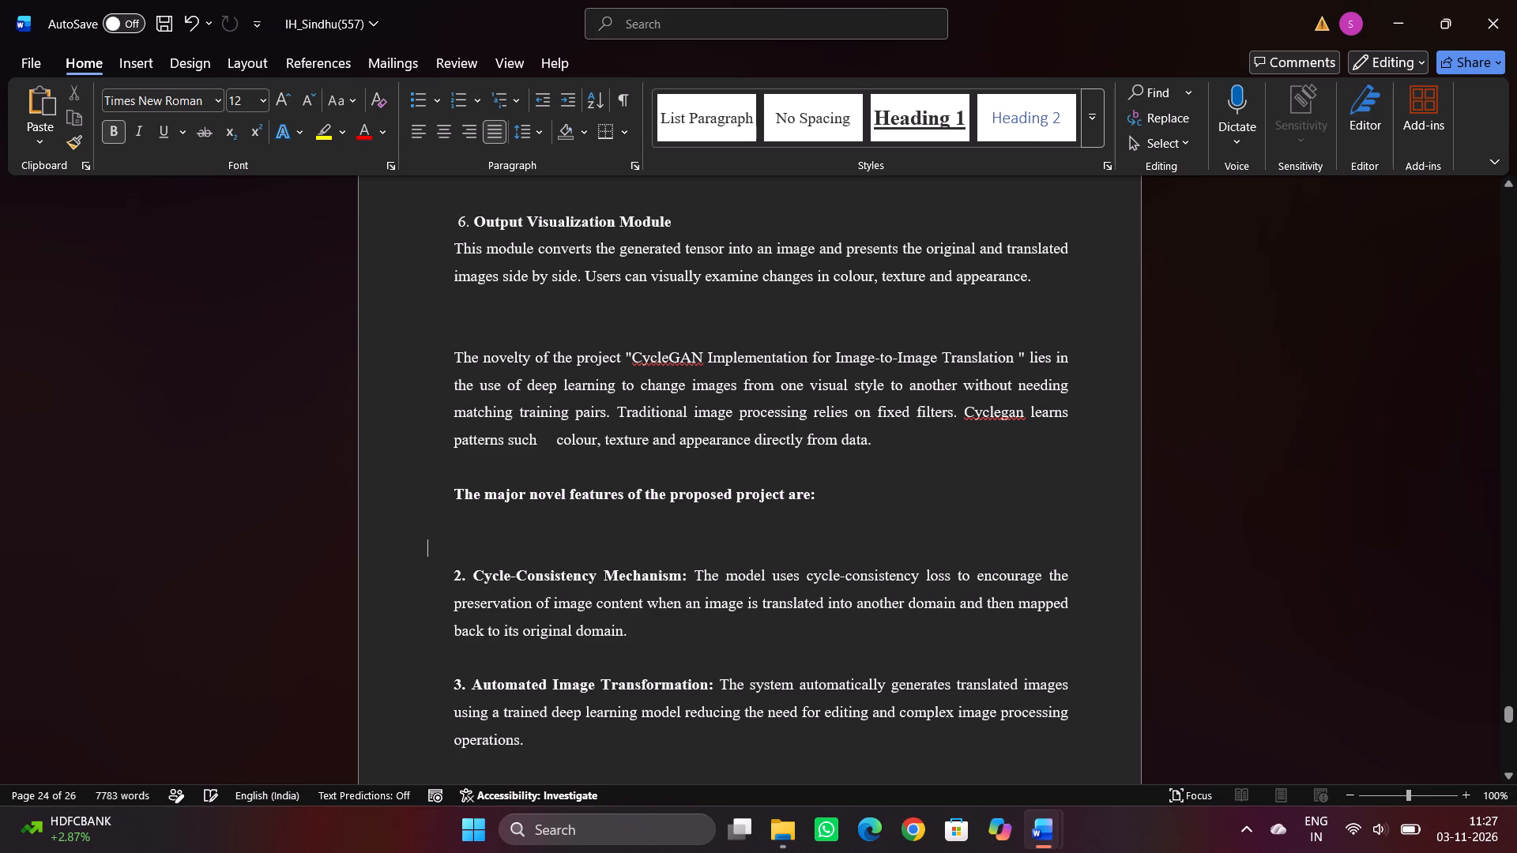
key("BackSpace")
key("BackSpace")
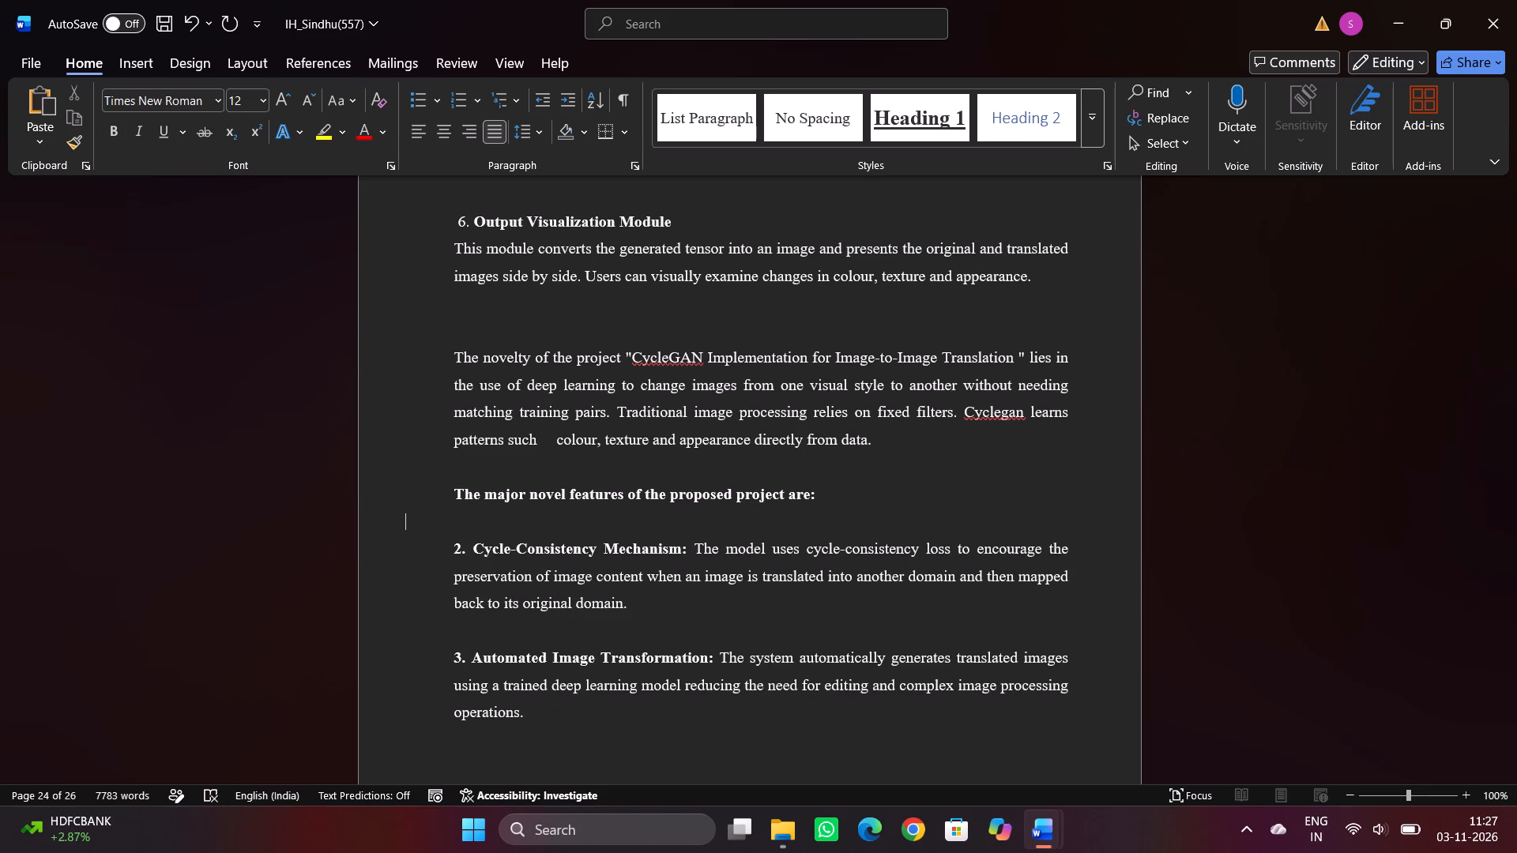
Delete the first two lines of the 1.User Interface Module description under PROPOSED MODULES, from "This module provides" through "download the translated".
scroll(428, 543, "up", 4)
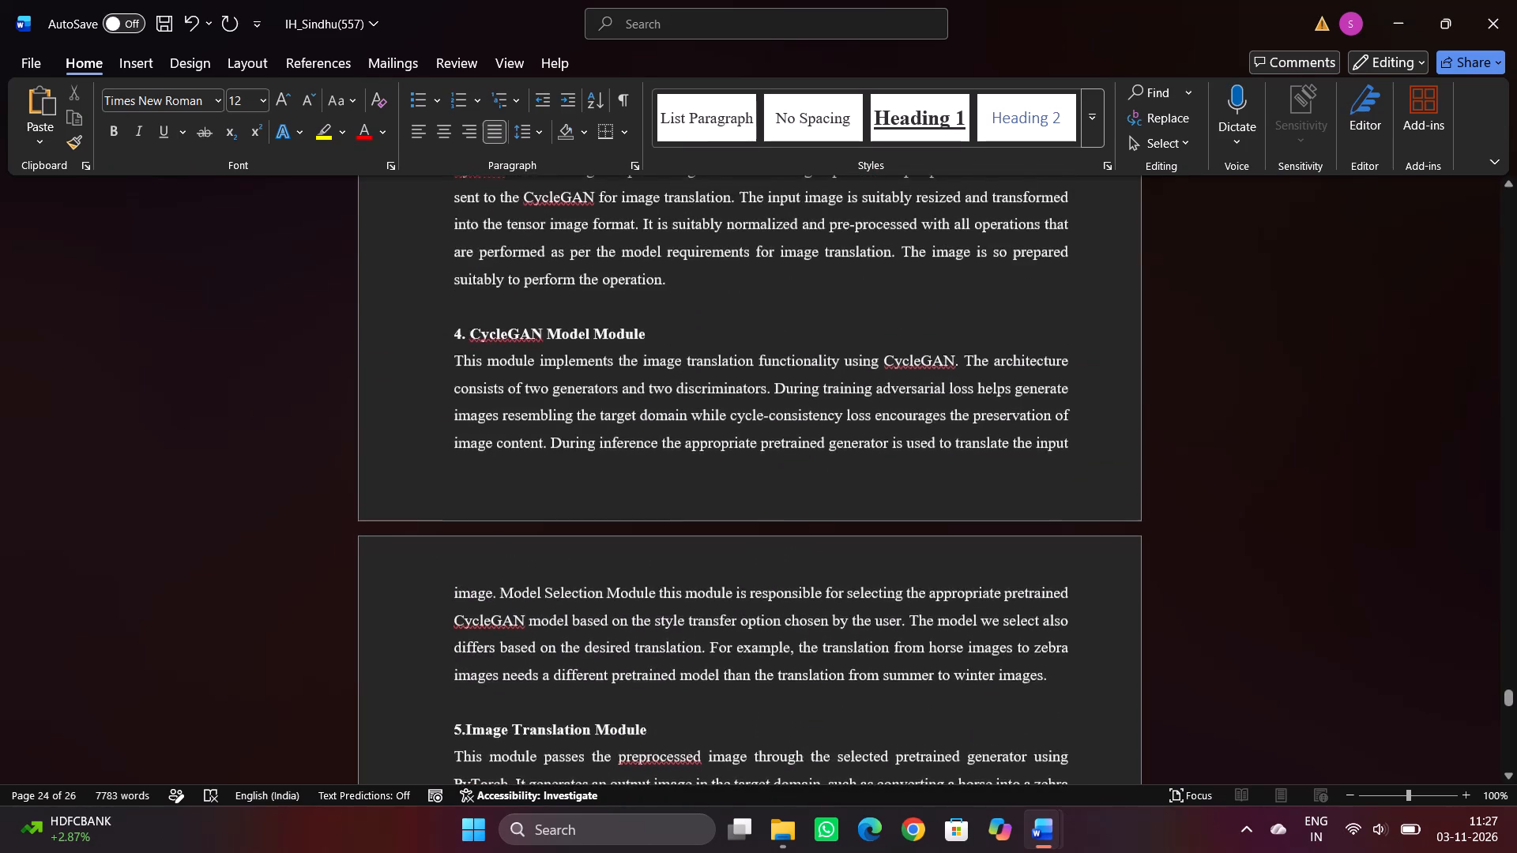
scroll(428, 543, "up", 2)
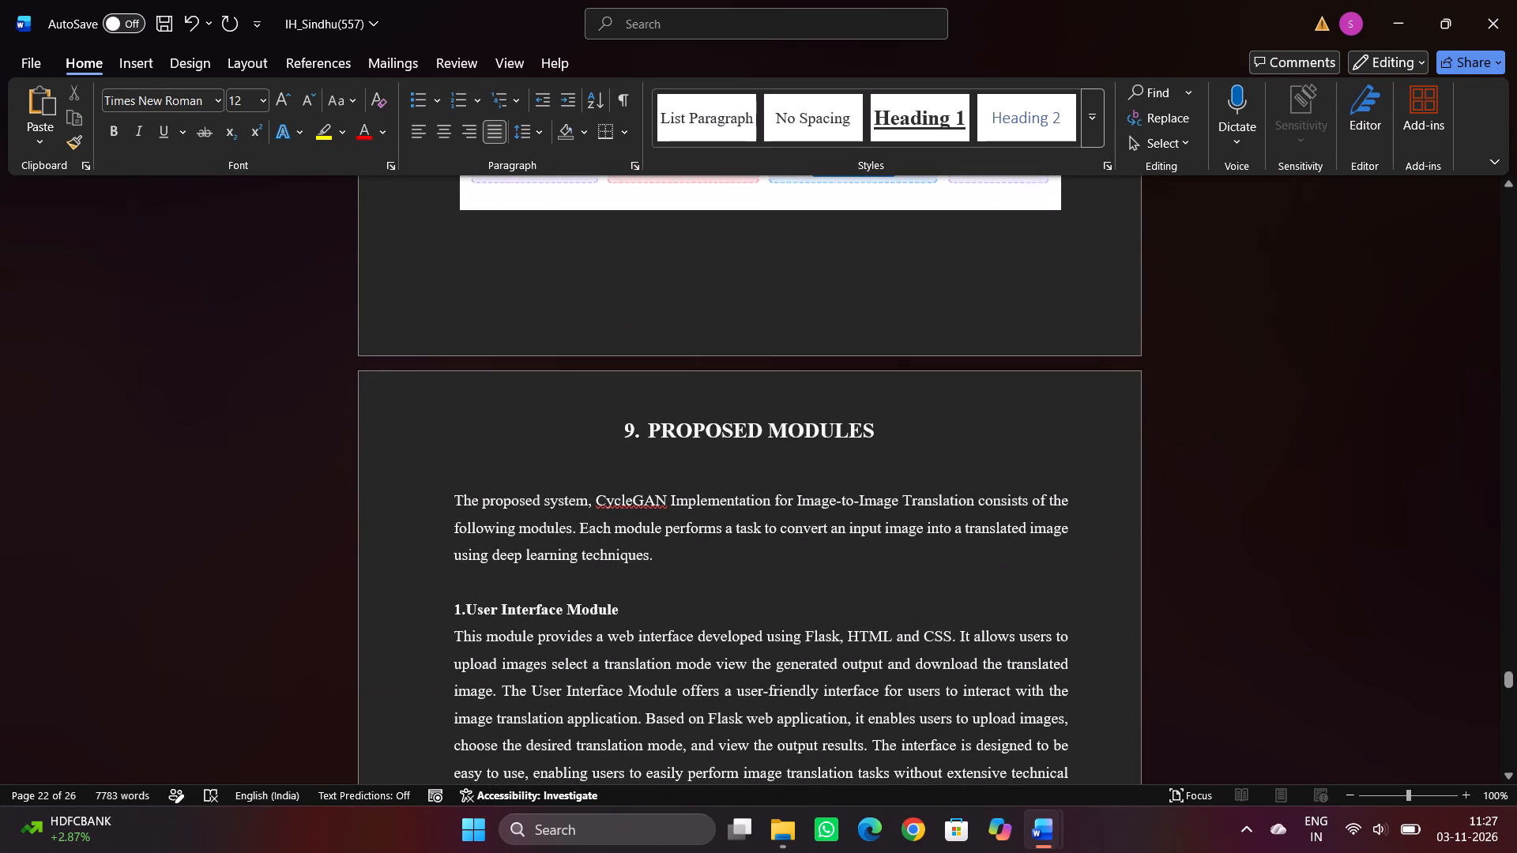
left_click_drag(456, 490, 570, 527)
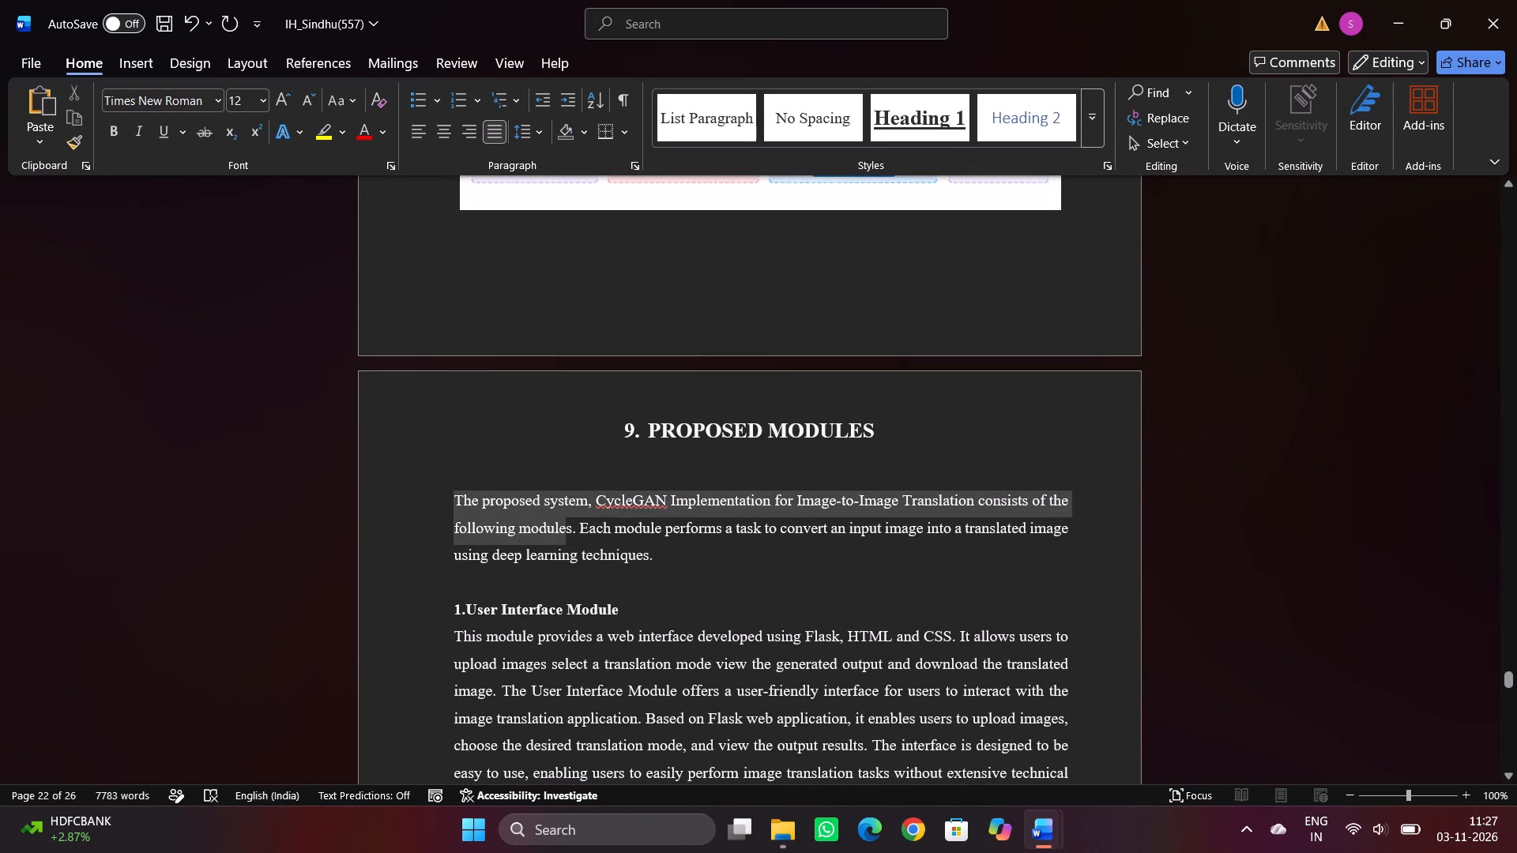
left_click_drag(570, 527, 607, 485)
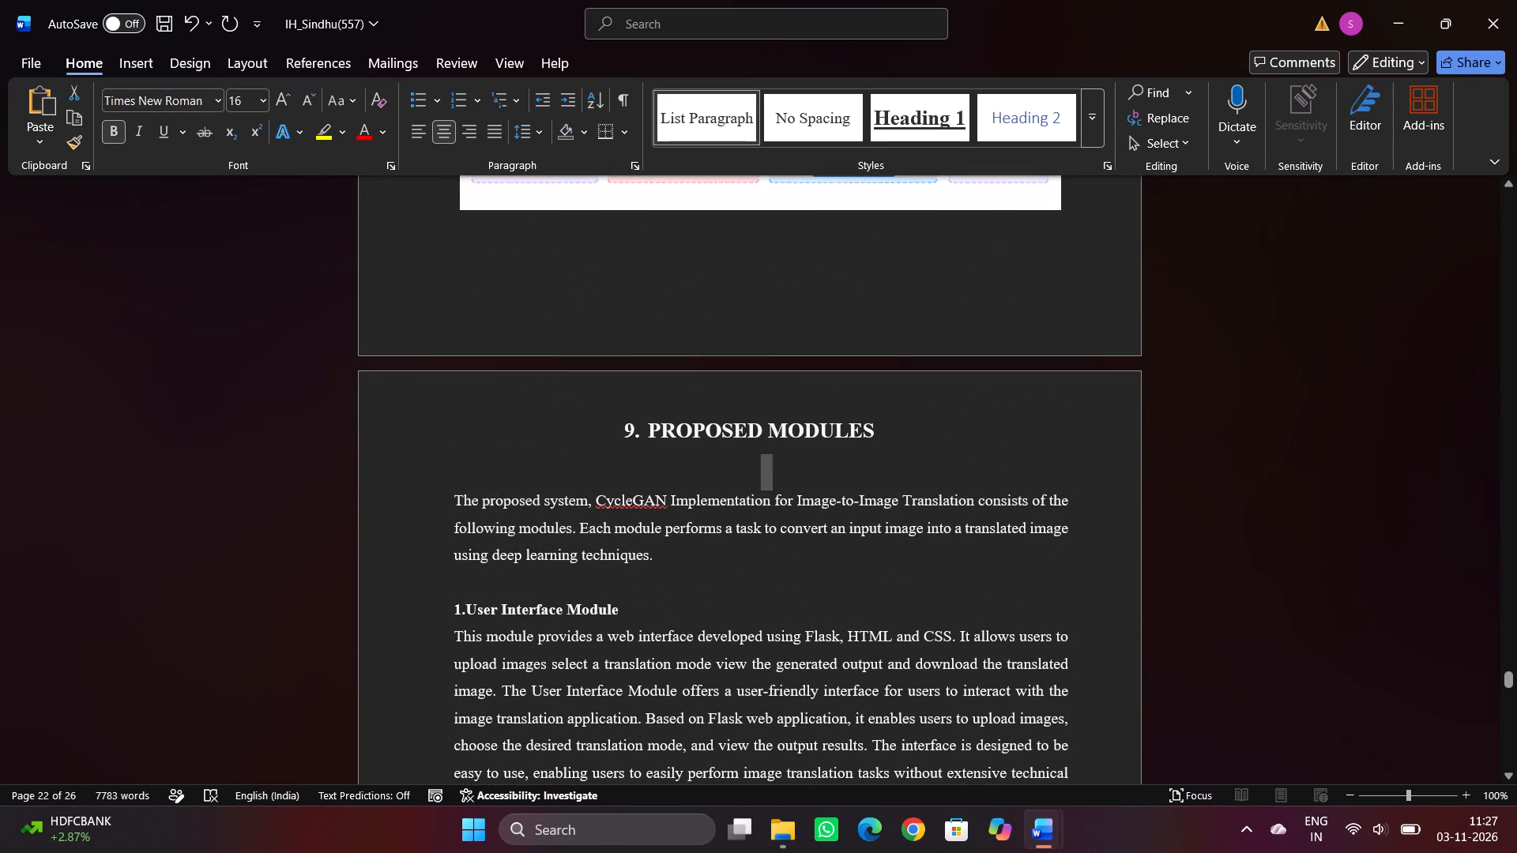
key("Insert")
left_click_drag(454, 628, 771, 655)
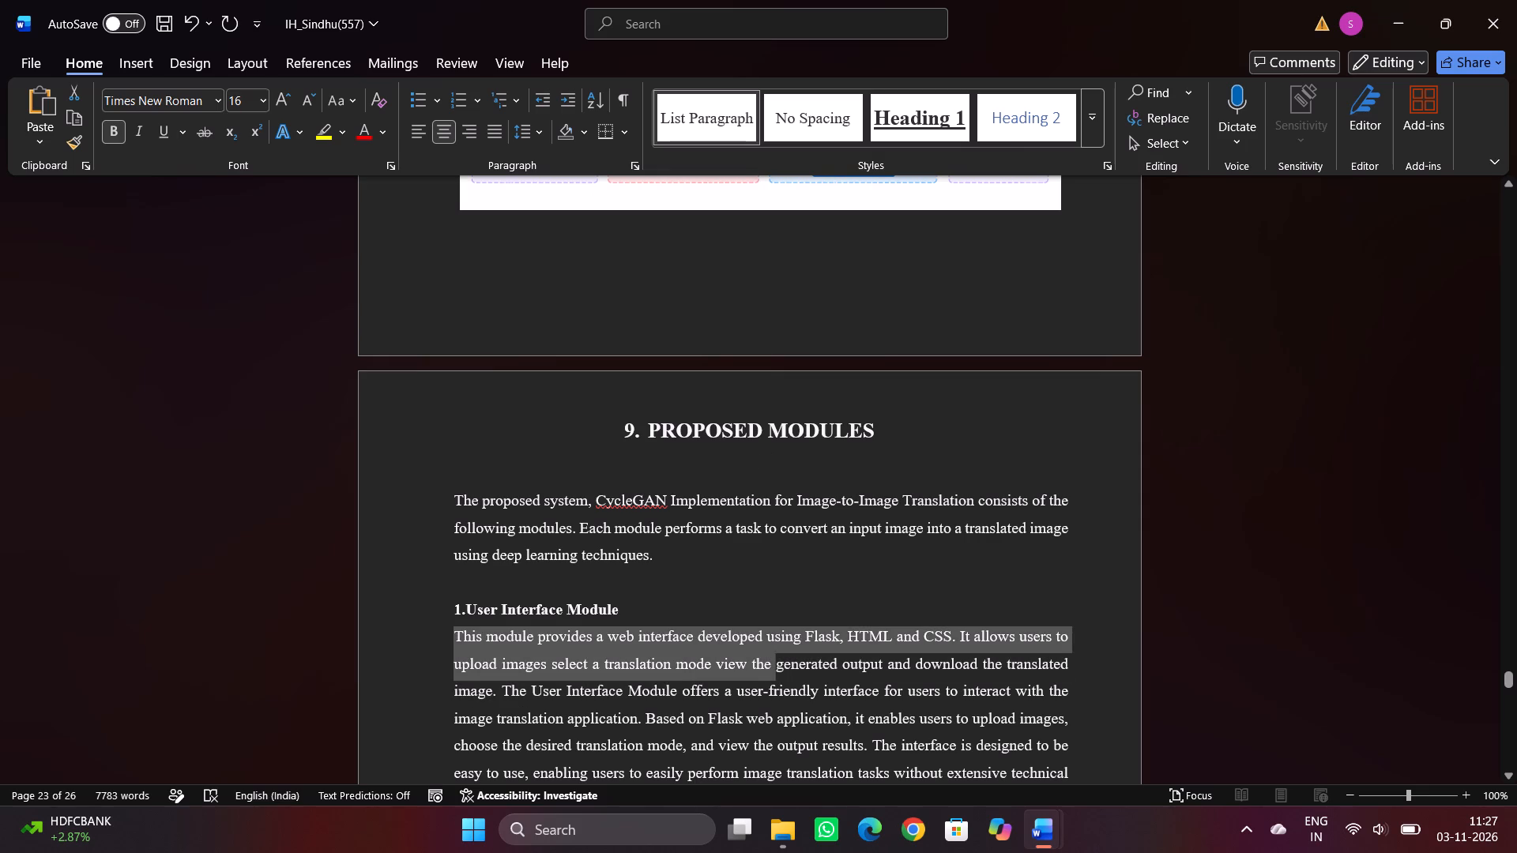
left_click_drag(771, 655, 1116, 662)
scroll(918, 622, "right", 1)
key("BackSpace")
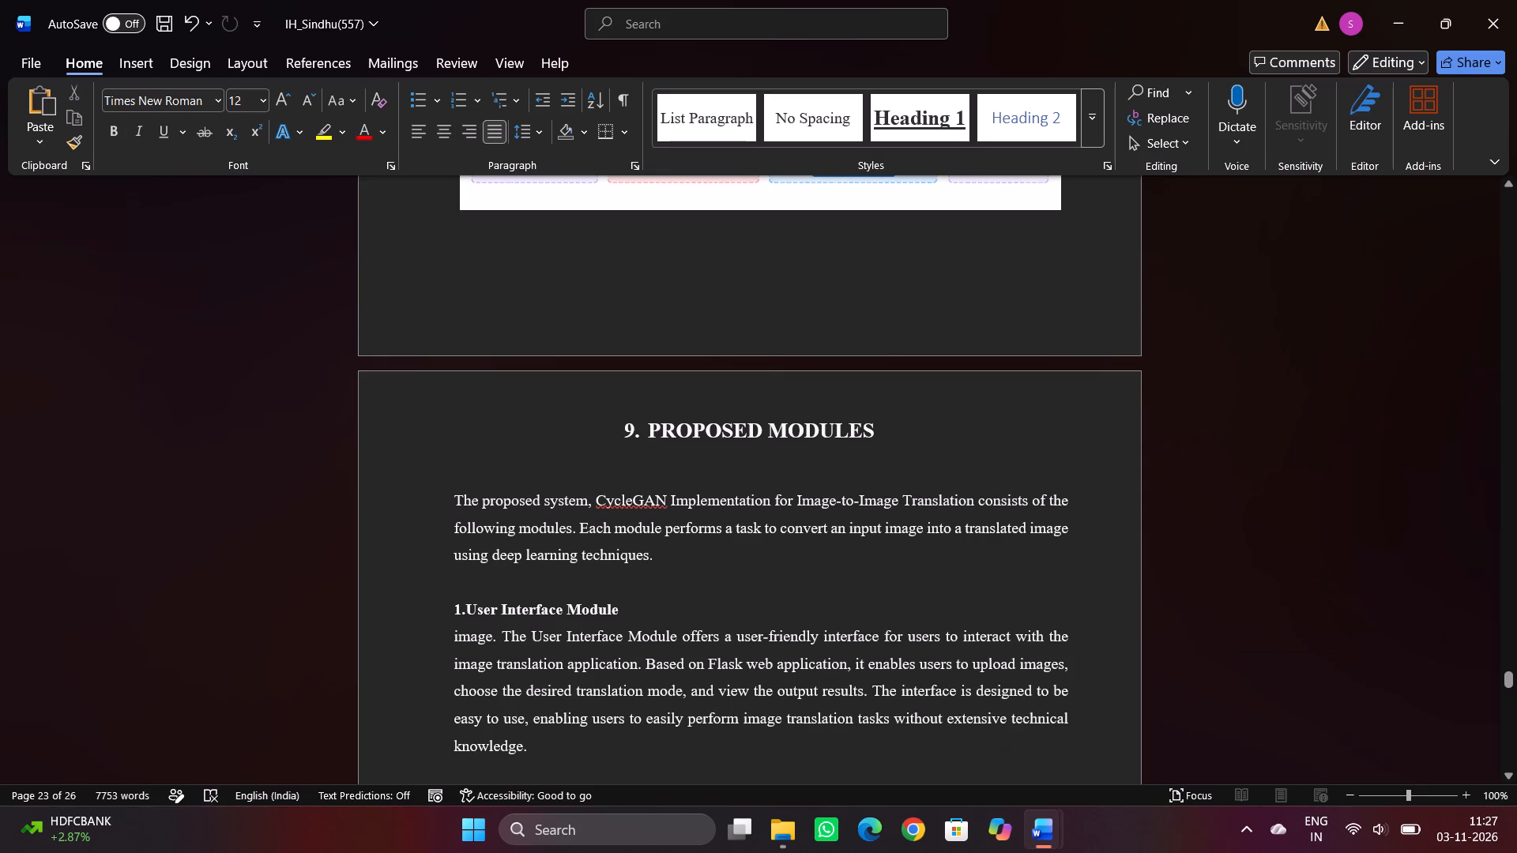
Delete the section heading "5. OBJECTIVES OF THE IDEA / SOLUTION AS DESIGN PROJECT".
scroll(876, 626, "up", 4)
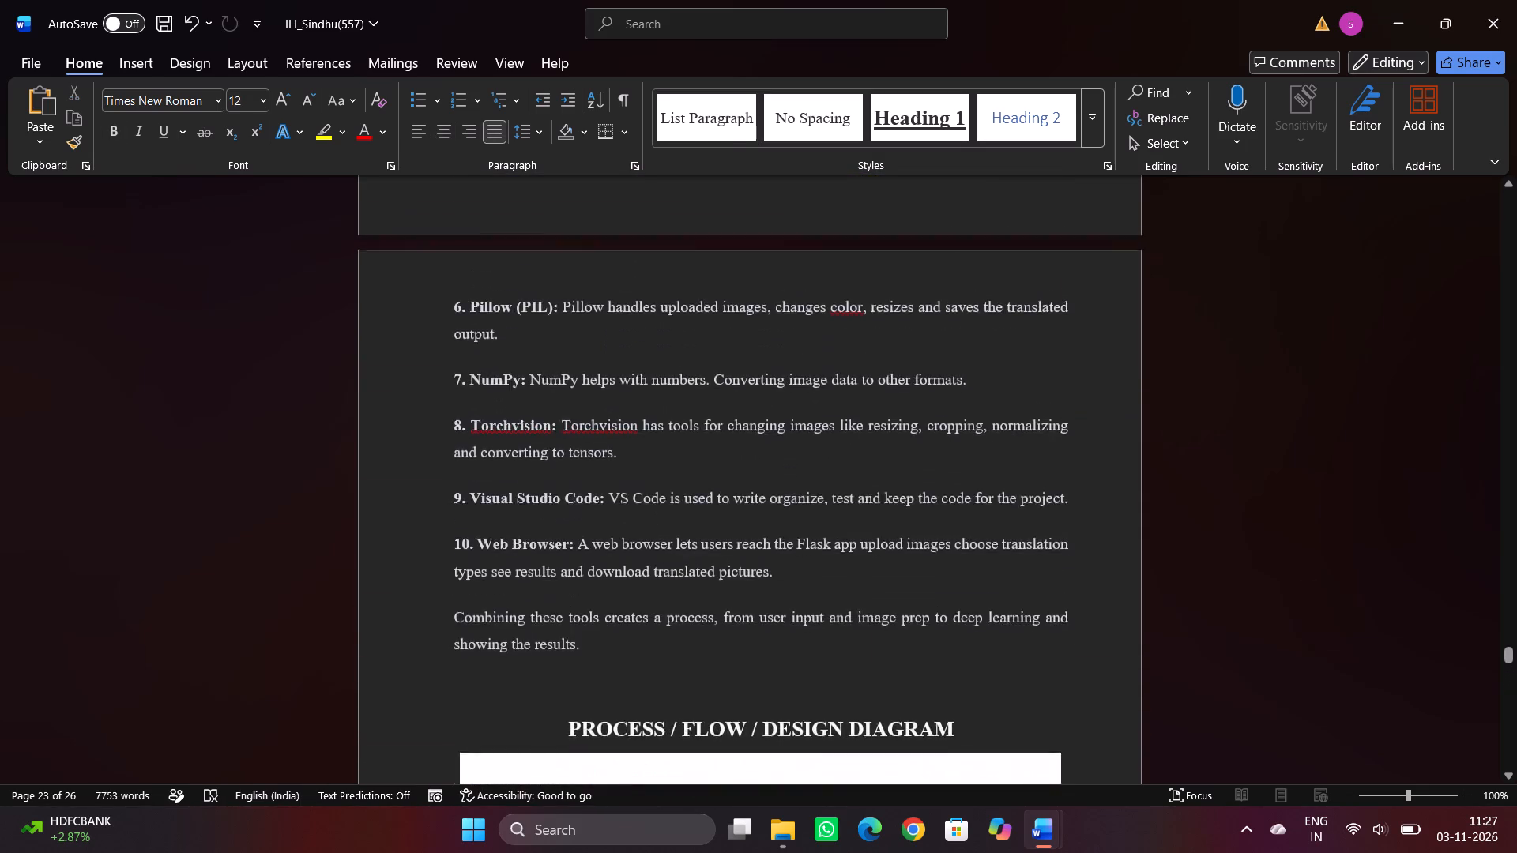
scroll(876, 626, "up", 5)
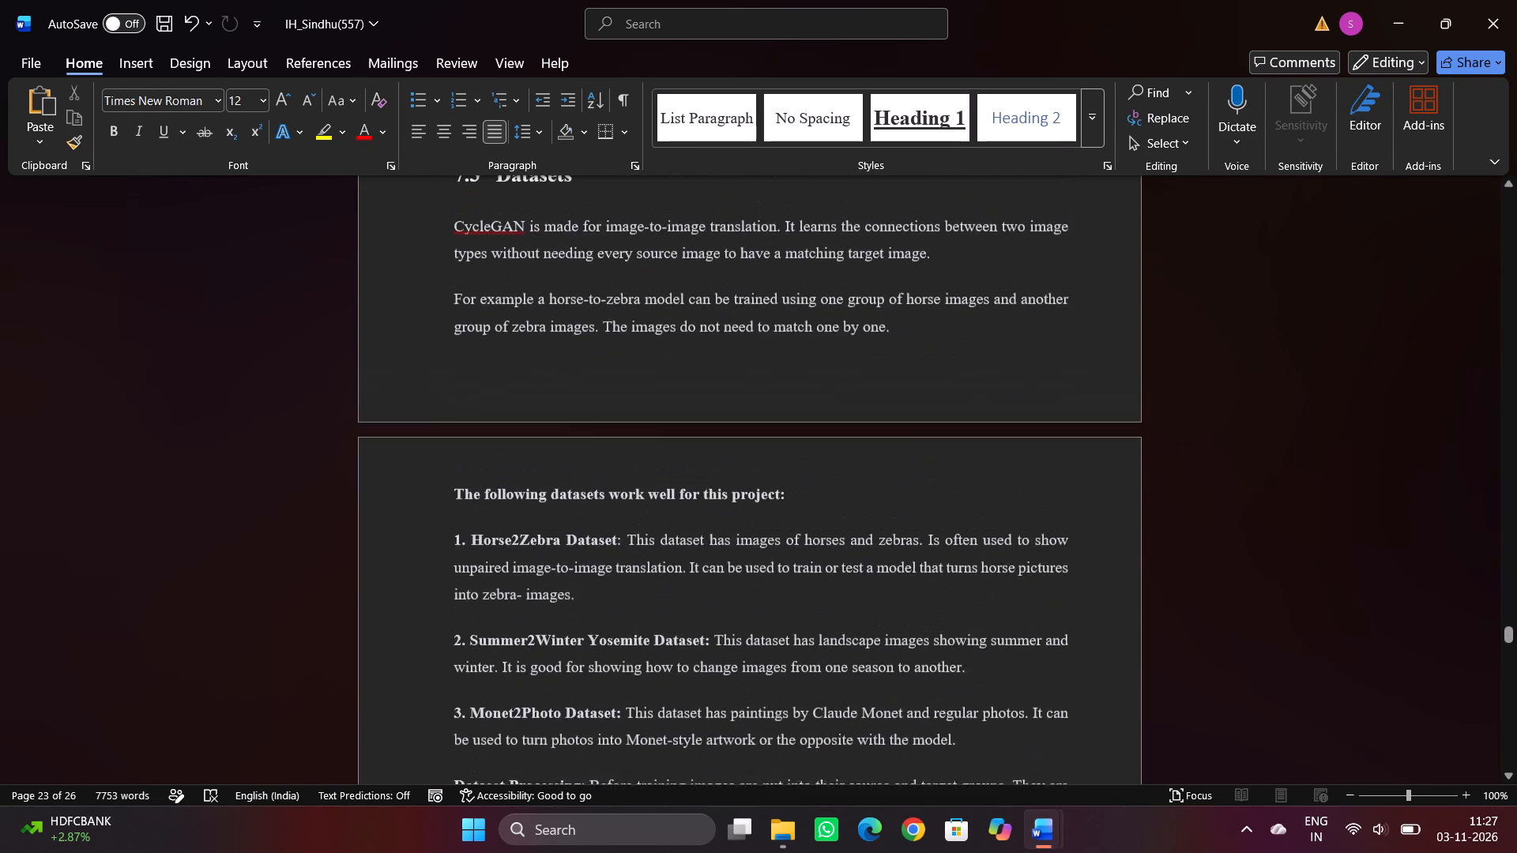
scroll(876, 626, "up", 6)
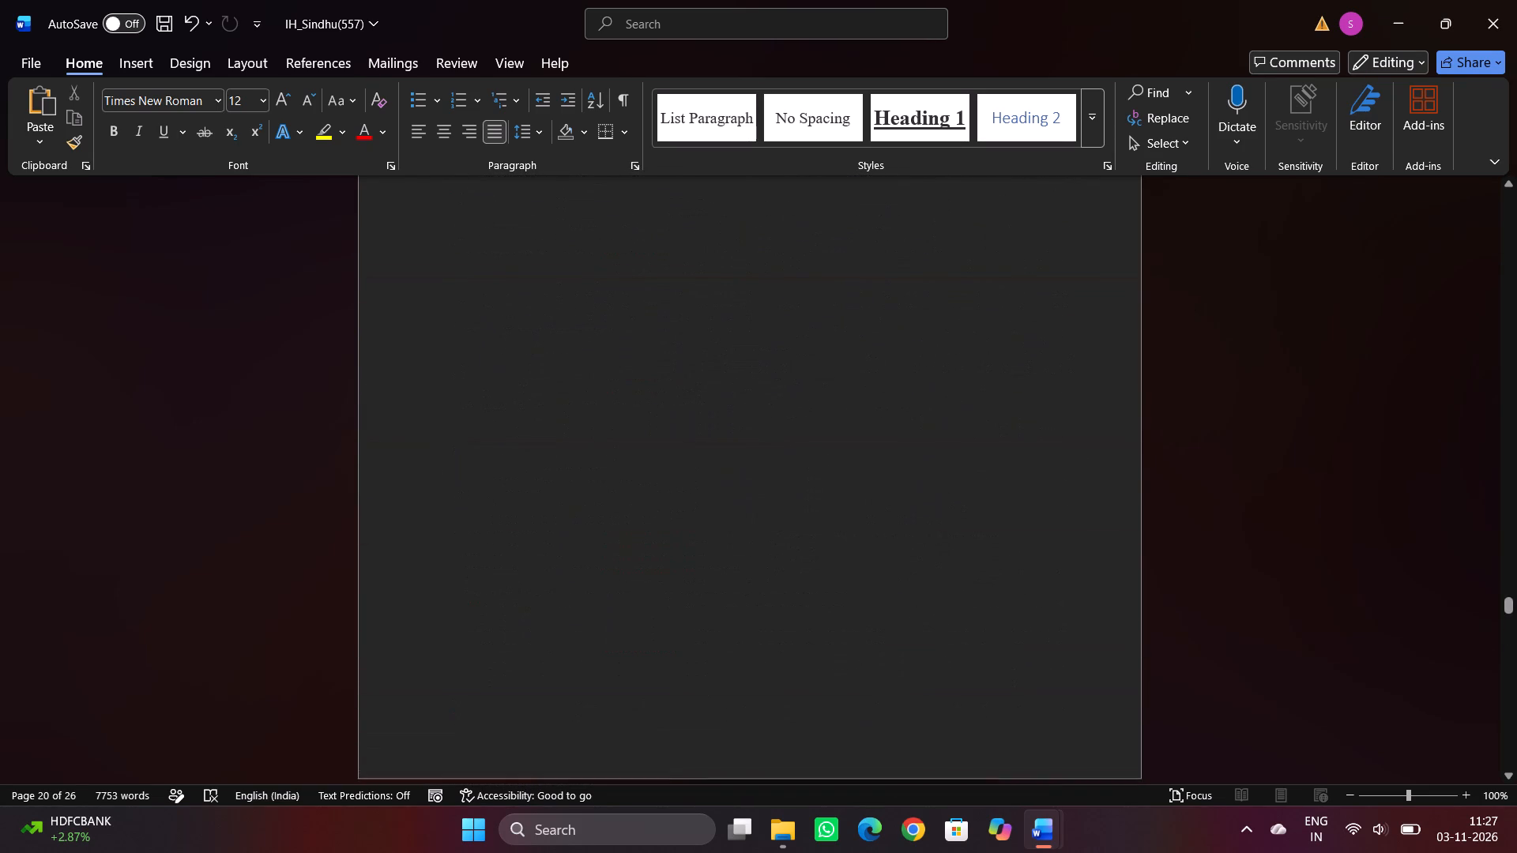
scroll(876, 626, "up", 5)
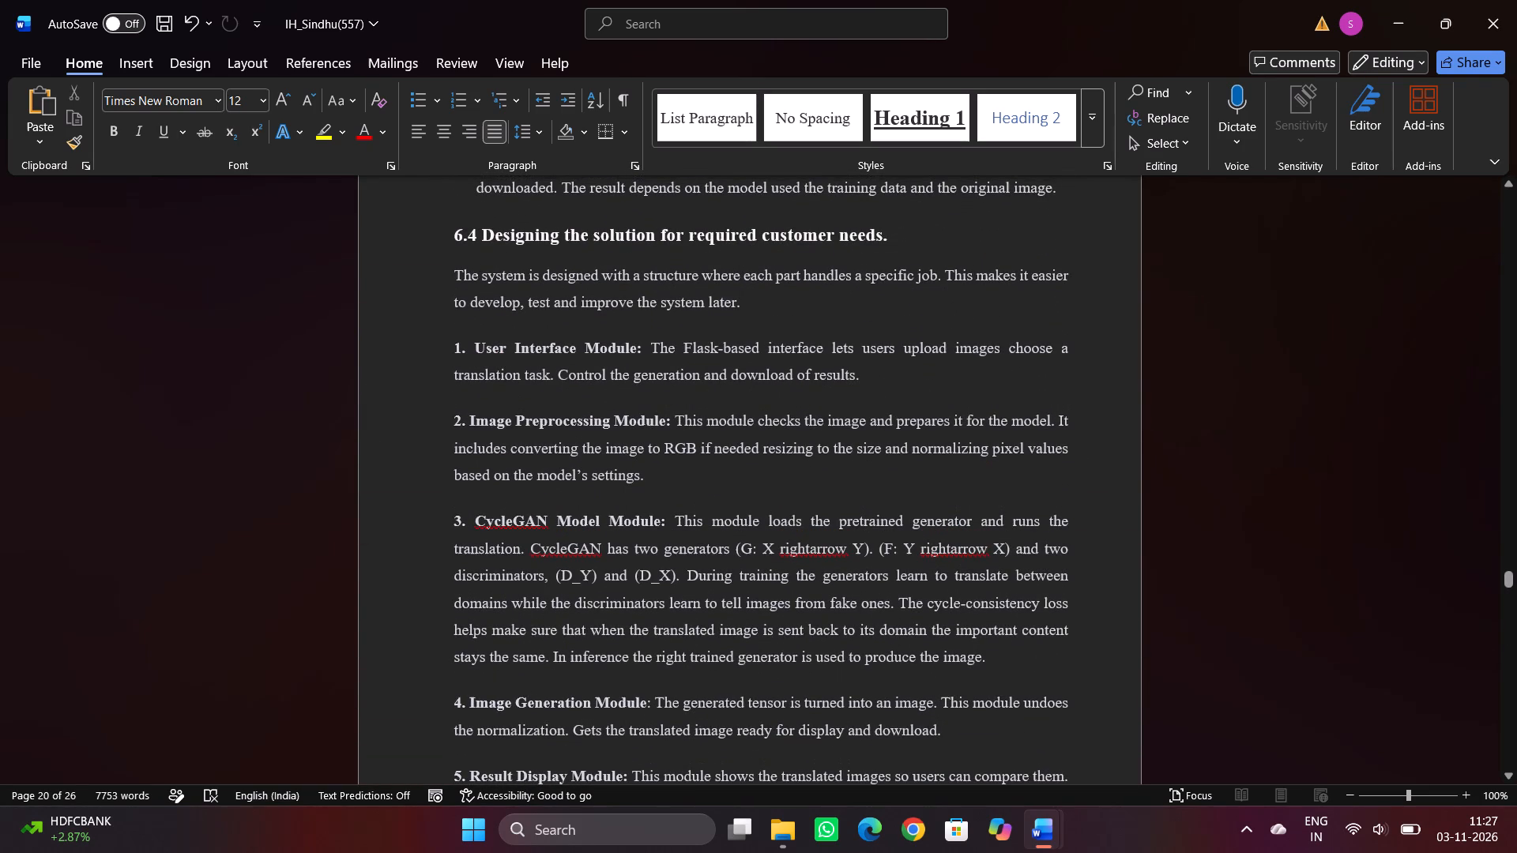
scroll(876, 626, "up", 5)
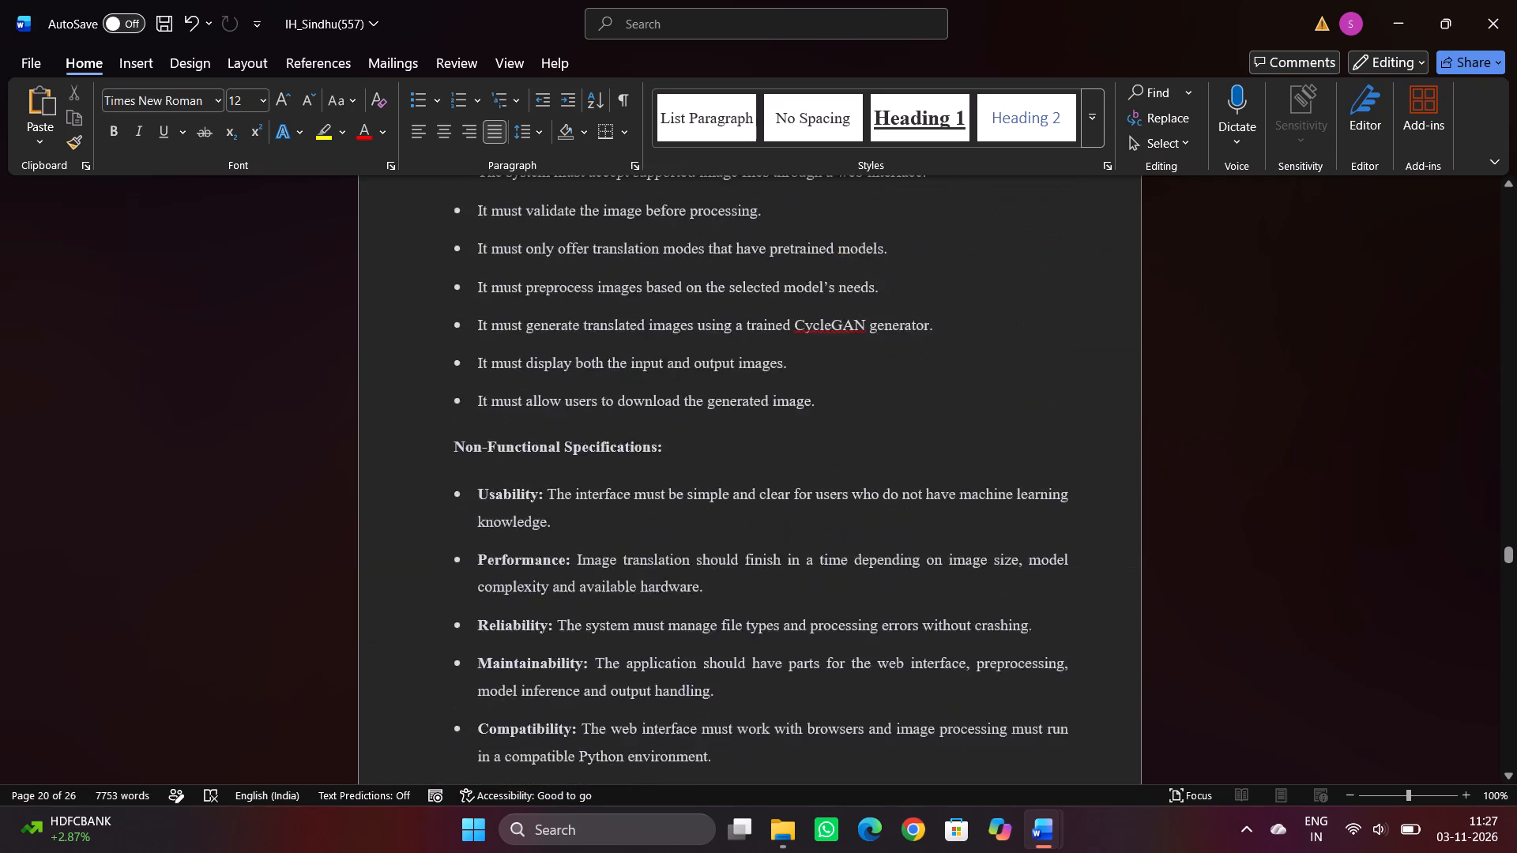
scroll(876, 626, "up", 6)
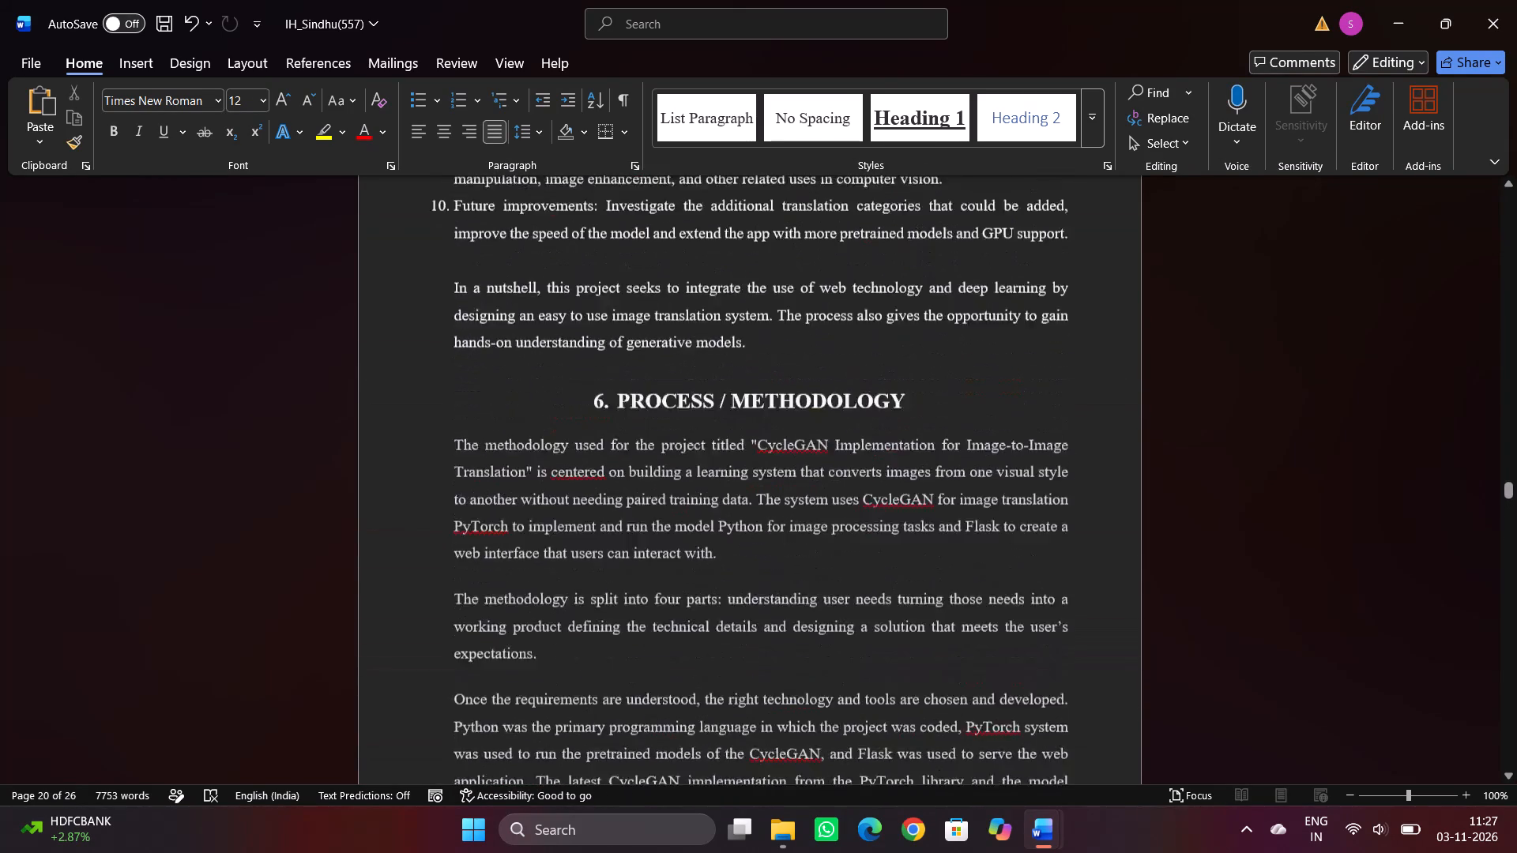
scroll(876, 626, "up", 5)
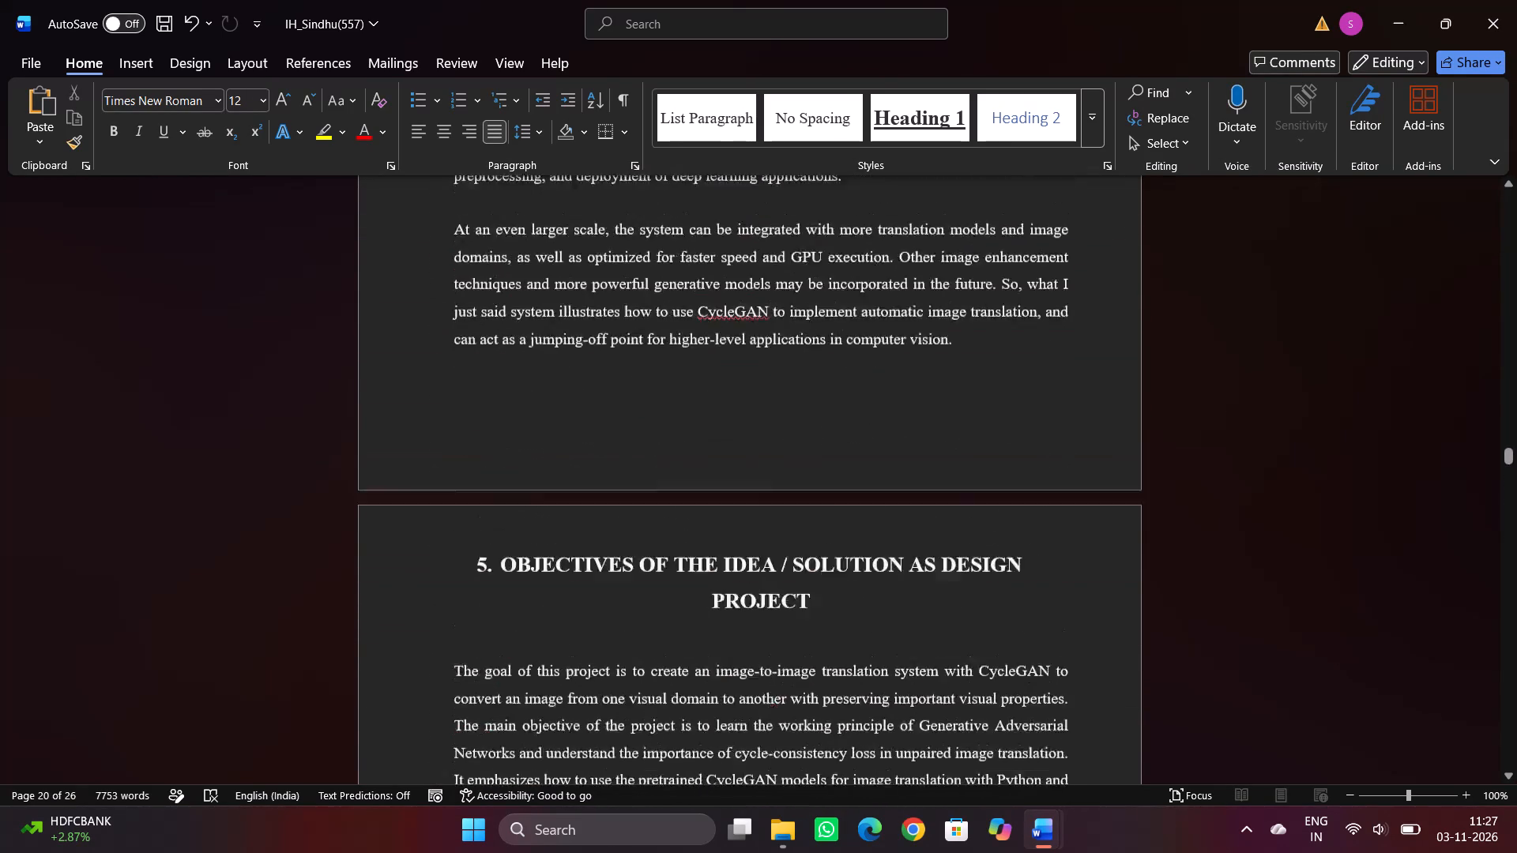
scroll(876, 626, "up", 1)
scroll(876, 626, "down", 1)
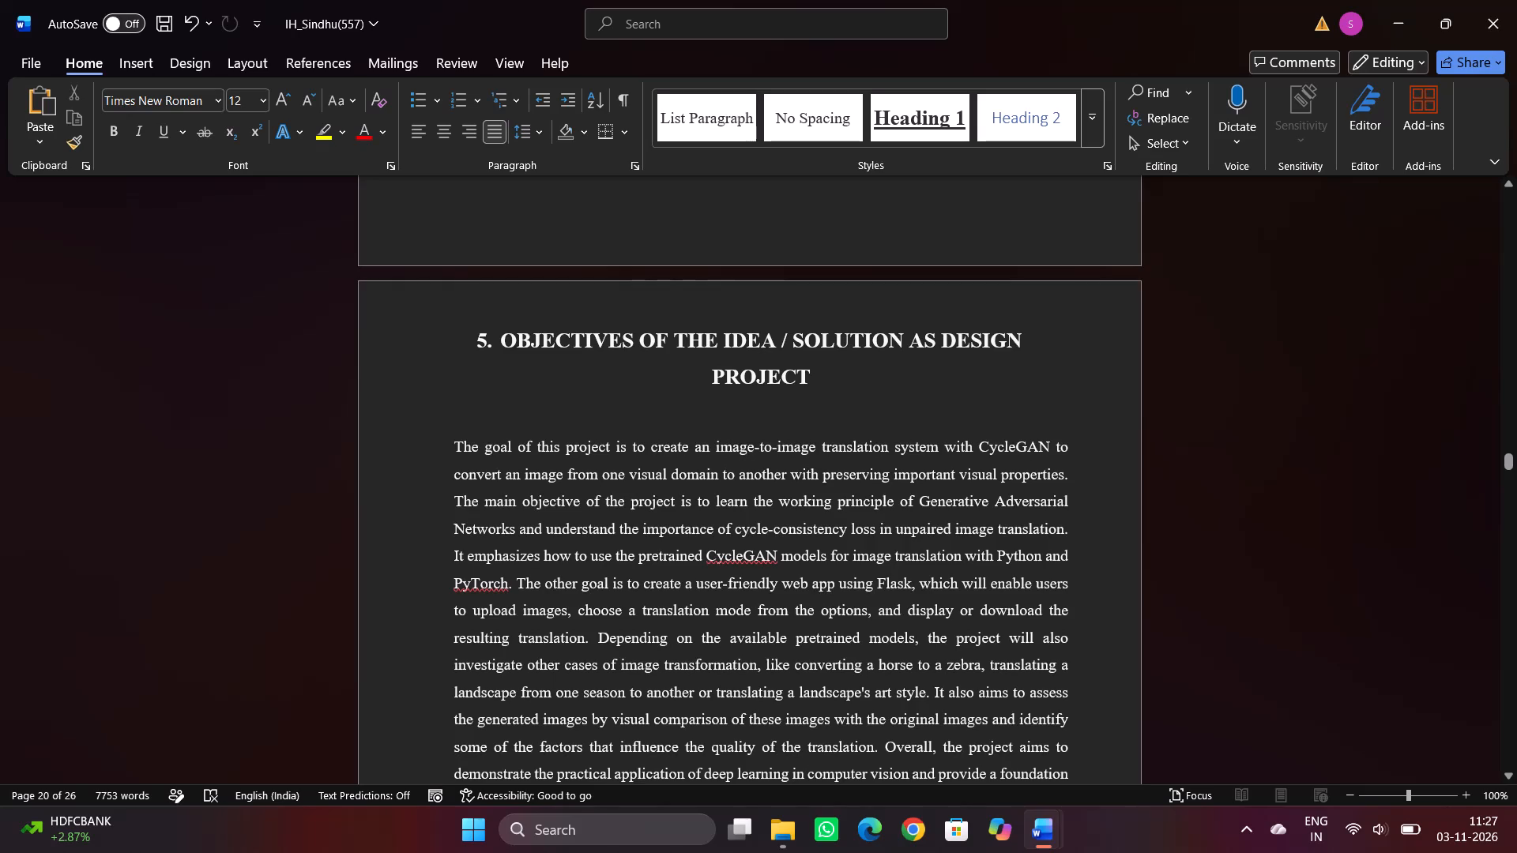
left_click_drag(811, 378, 574, 353)
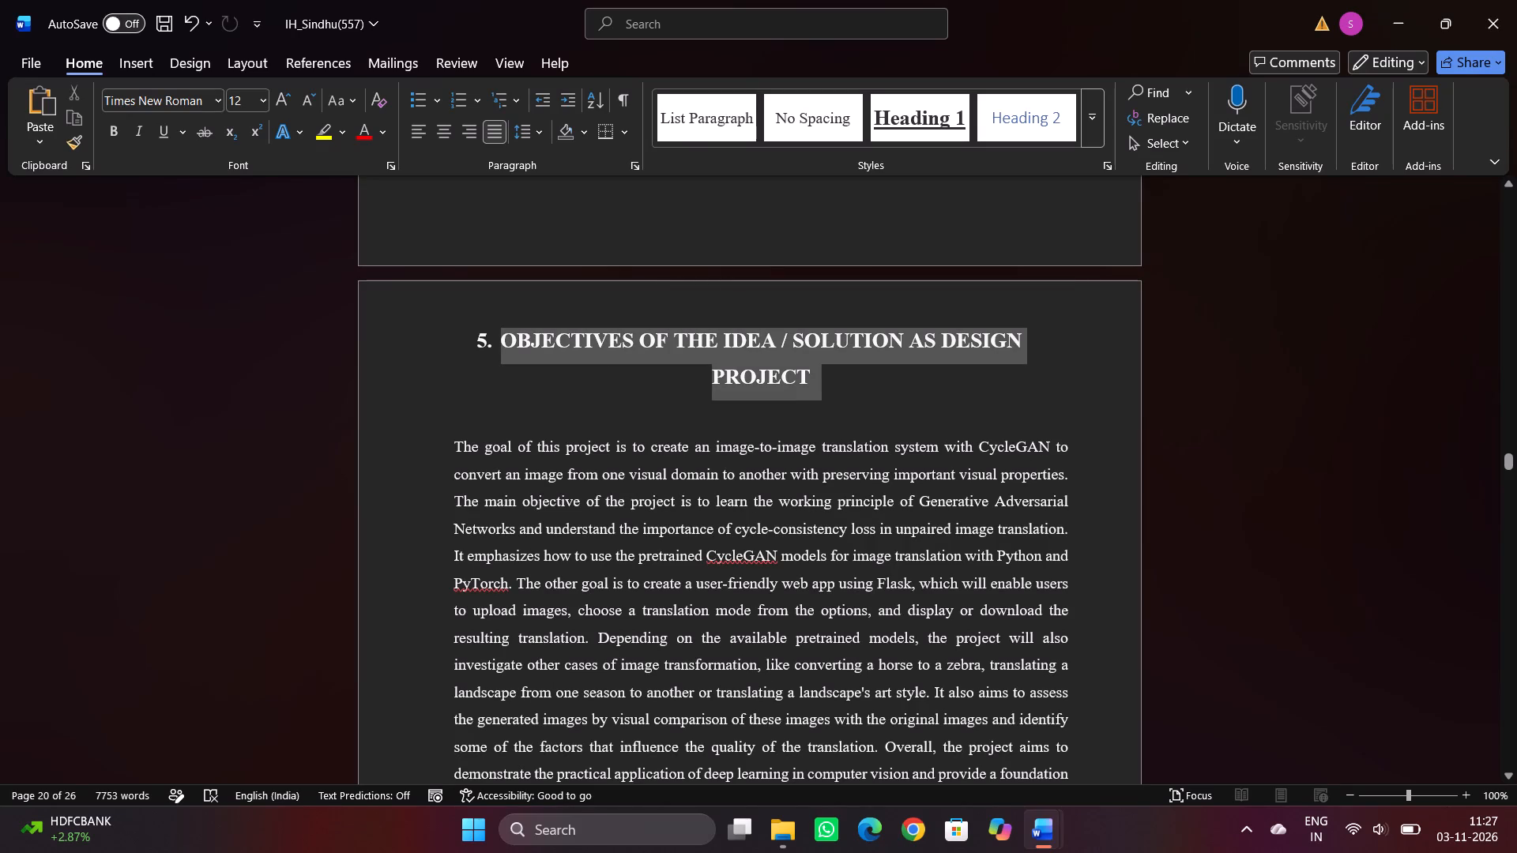
left_click_drag(574, 353, 452, 333)
key("BackSpace")
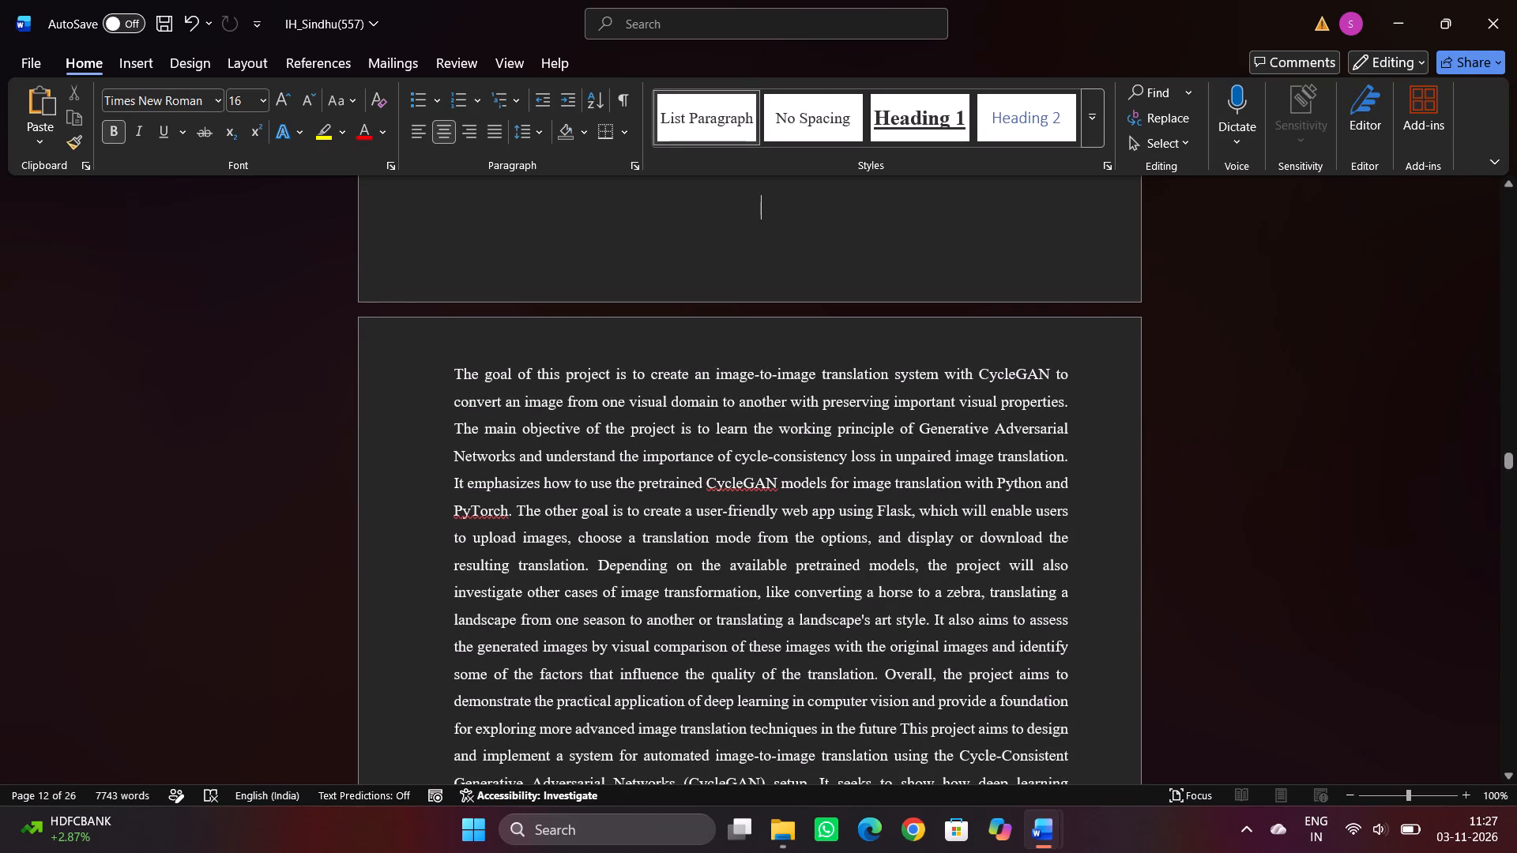
Delete the end of the project goal paragraph, from "some of the factors that influence" through "The specific objectives are:".
left_click(442, 363)
scroll(502, 593, "down", 1)
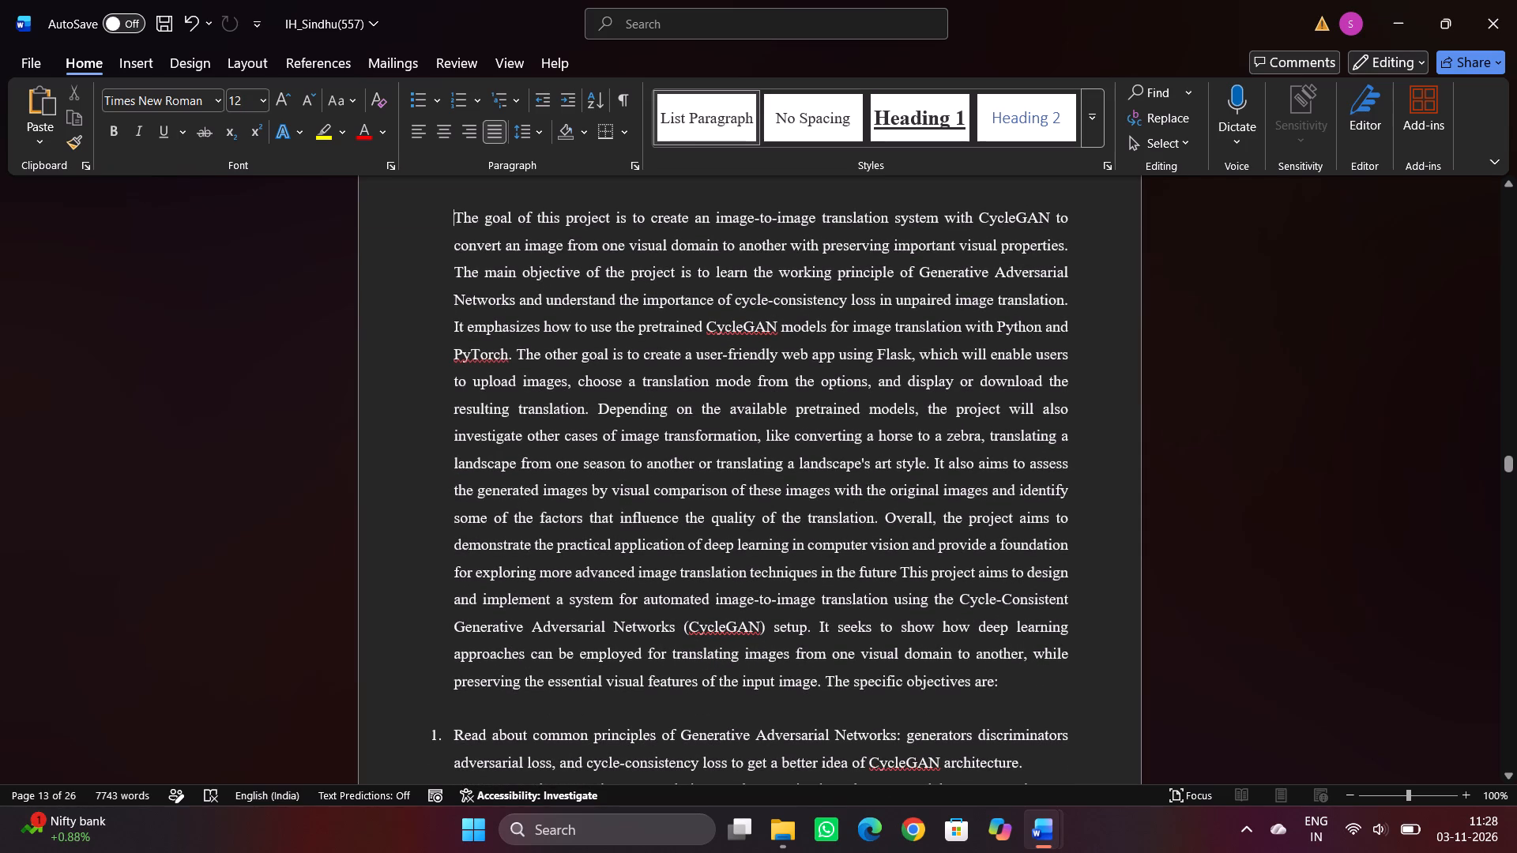
left_click_drag(439, 524, 1019, 520)
scroll(811, 661, "right", 1)
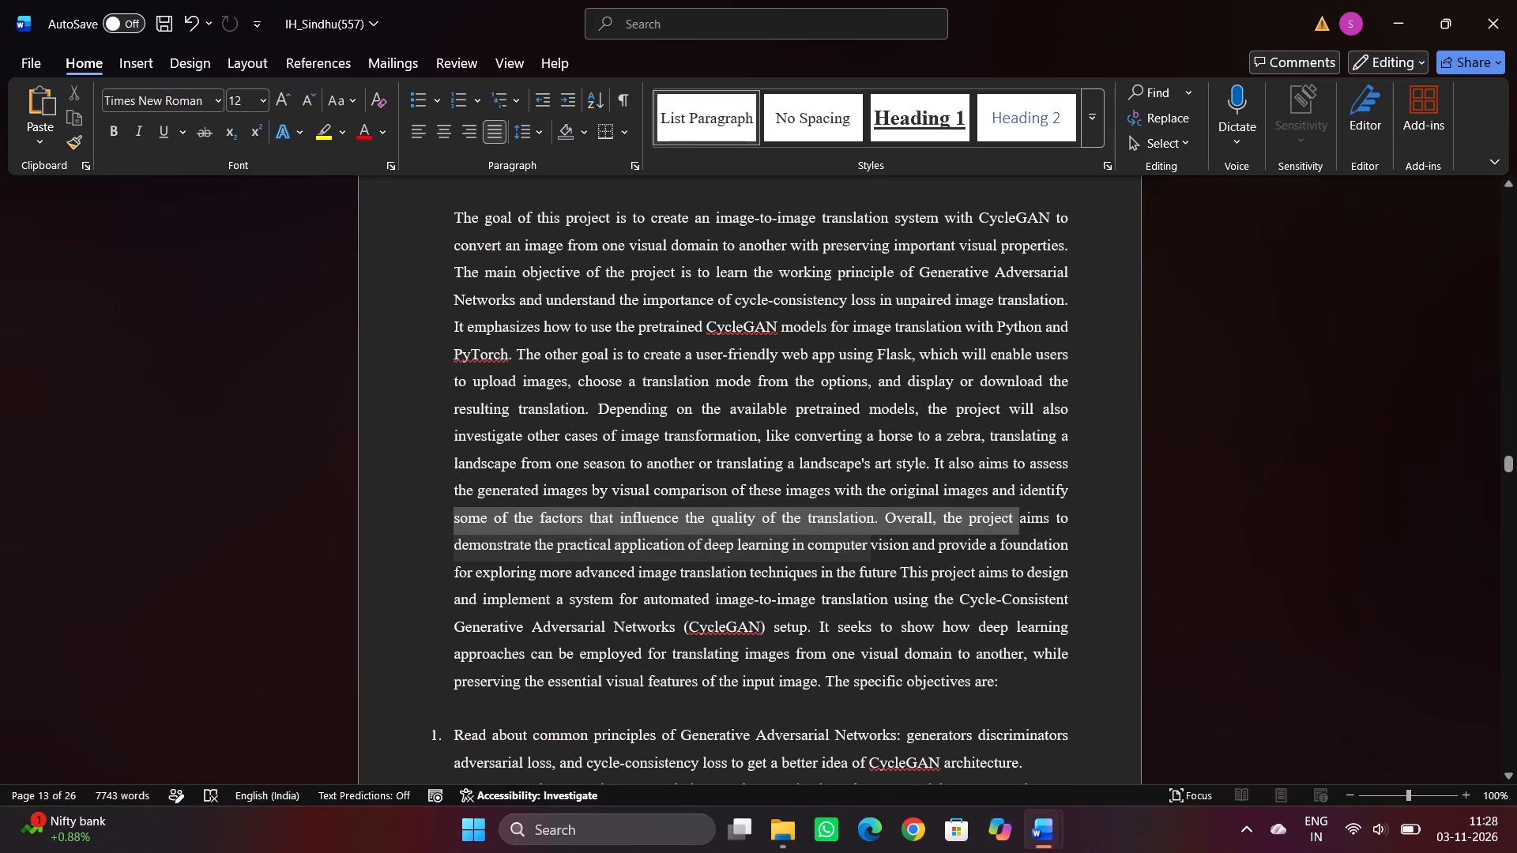
left_click_drag(1019, 520, 1219, 767)
scroll(1087, 616, "up", 1)
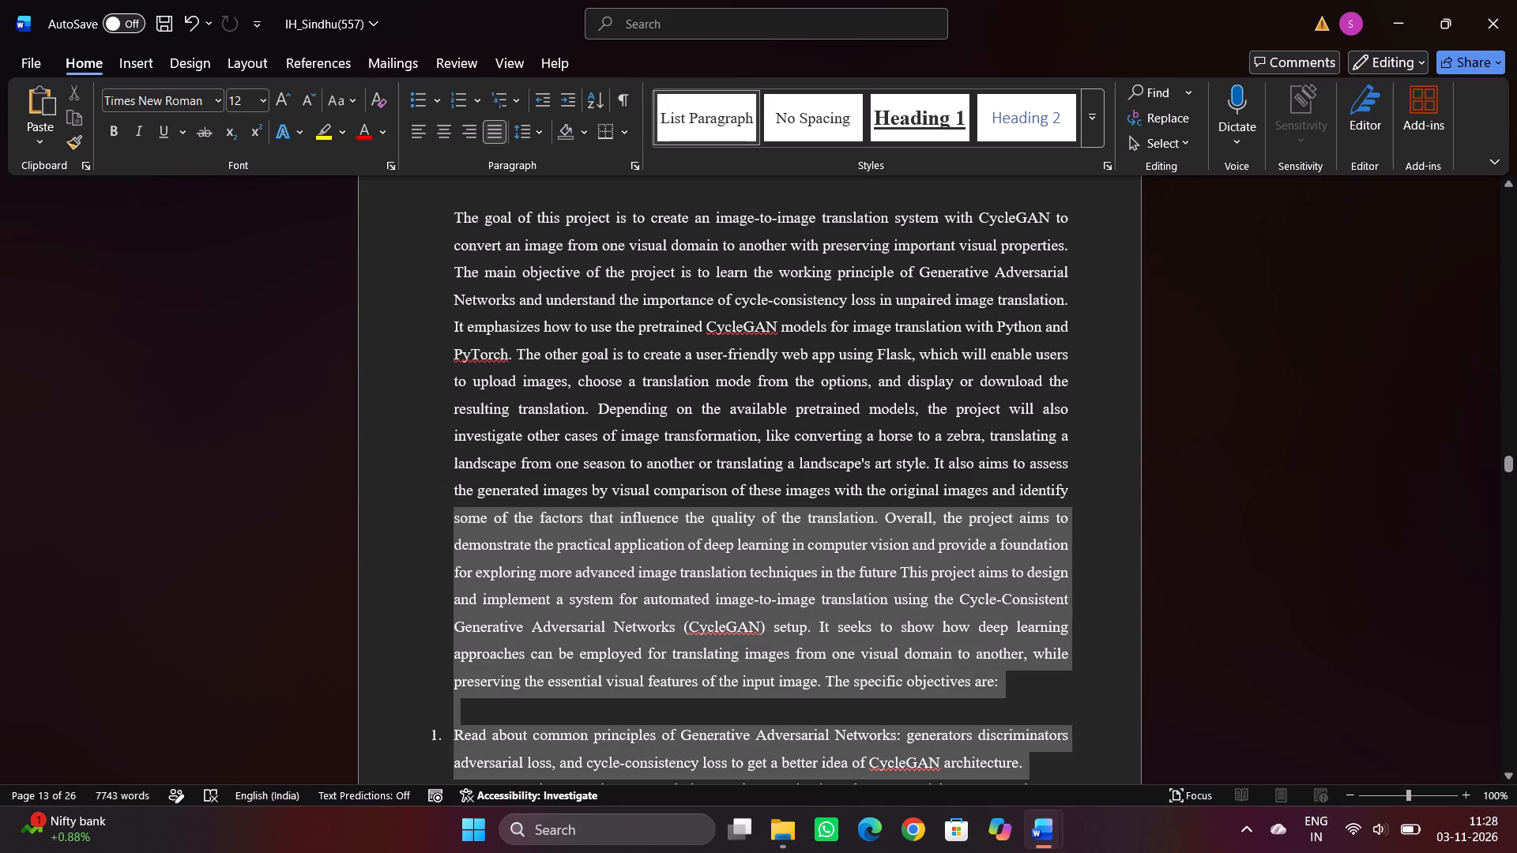
left_click_drag(1219, 767, 1154, 689)
key("BackSpace")
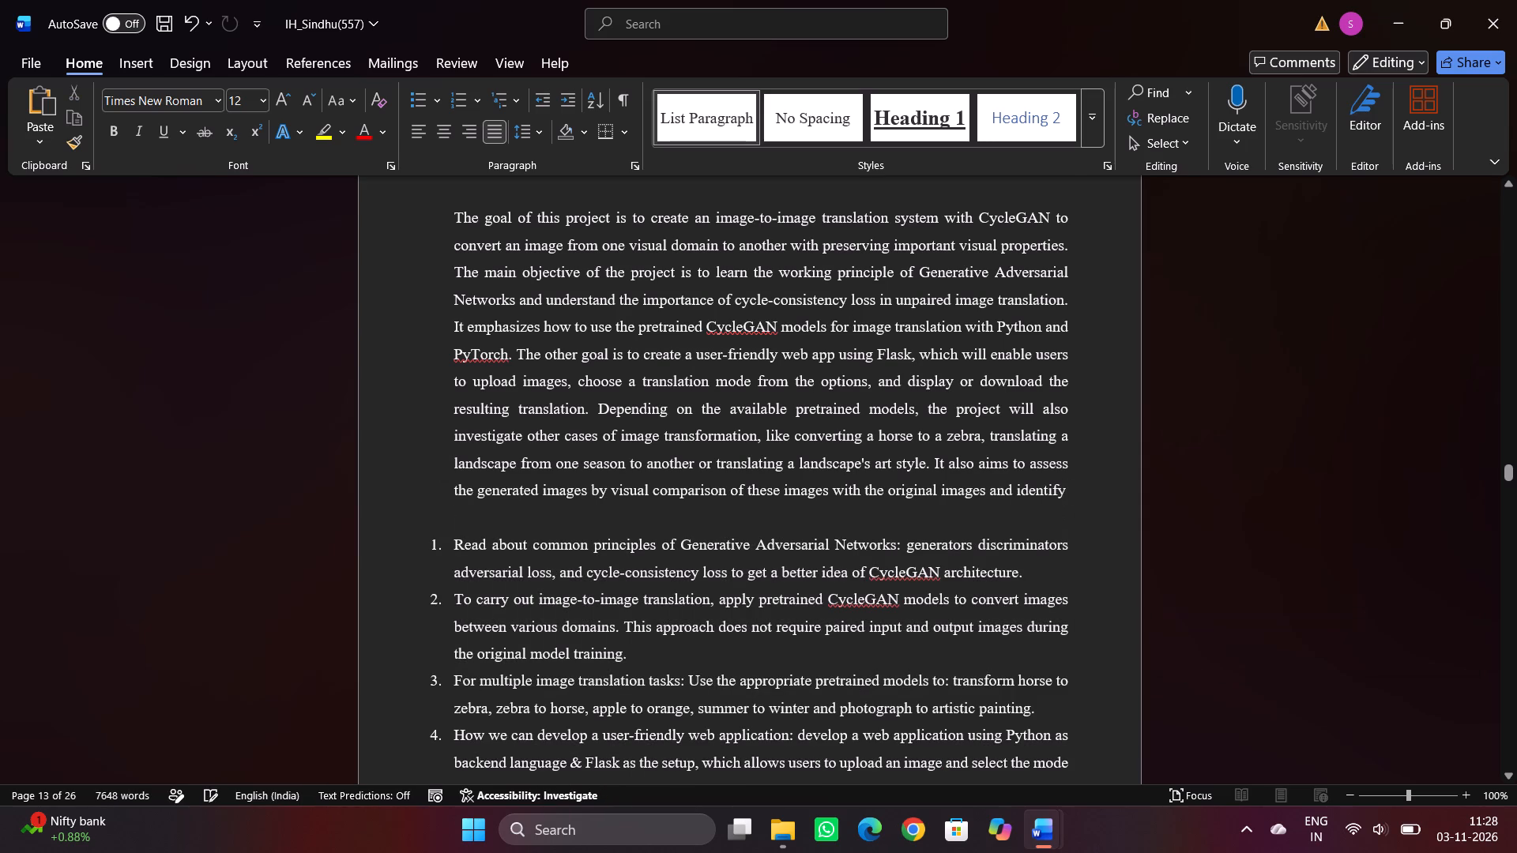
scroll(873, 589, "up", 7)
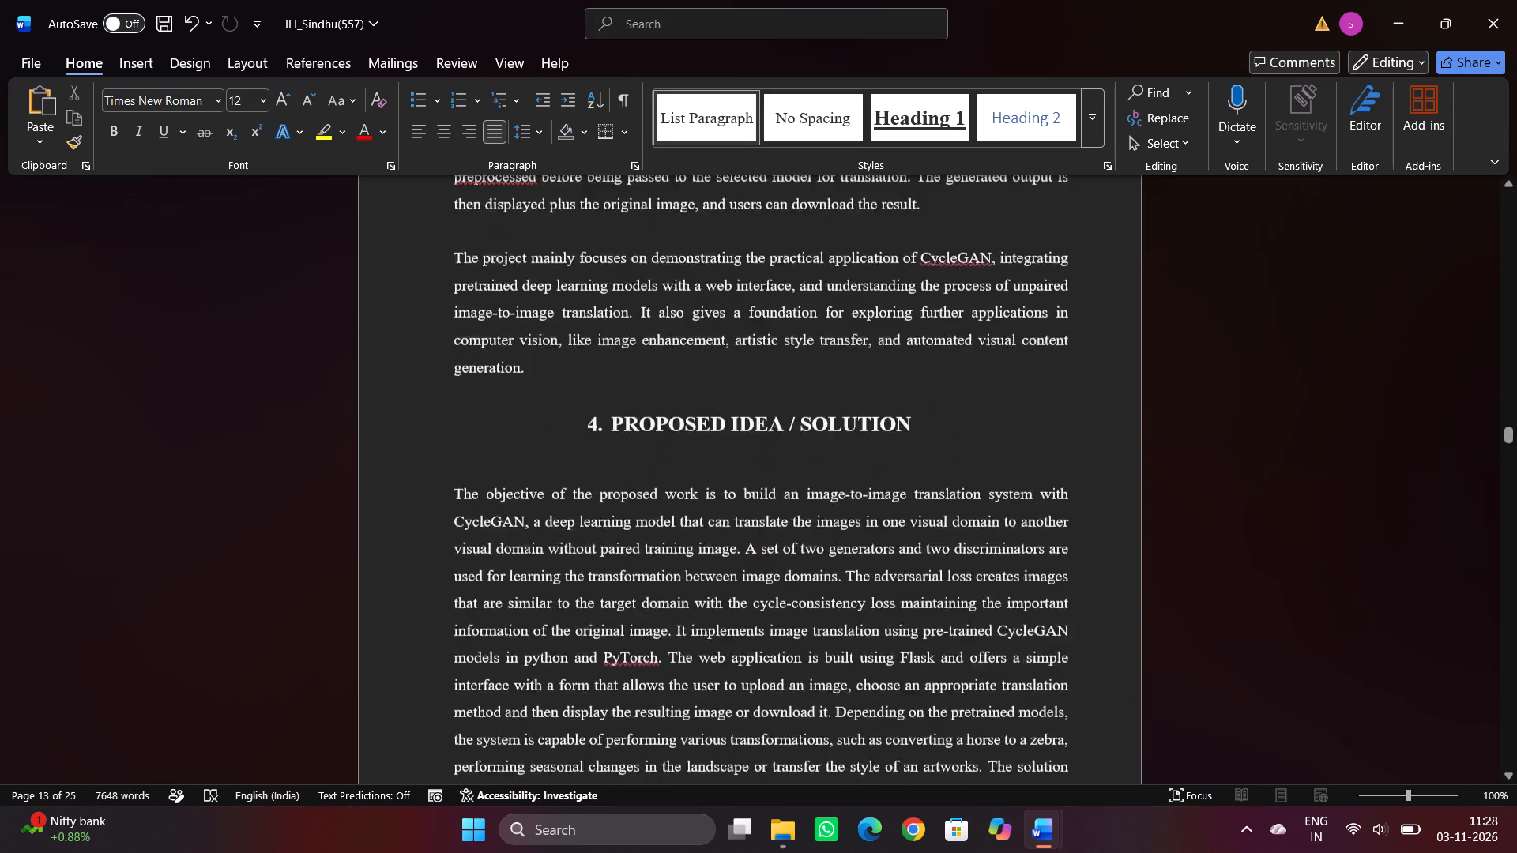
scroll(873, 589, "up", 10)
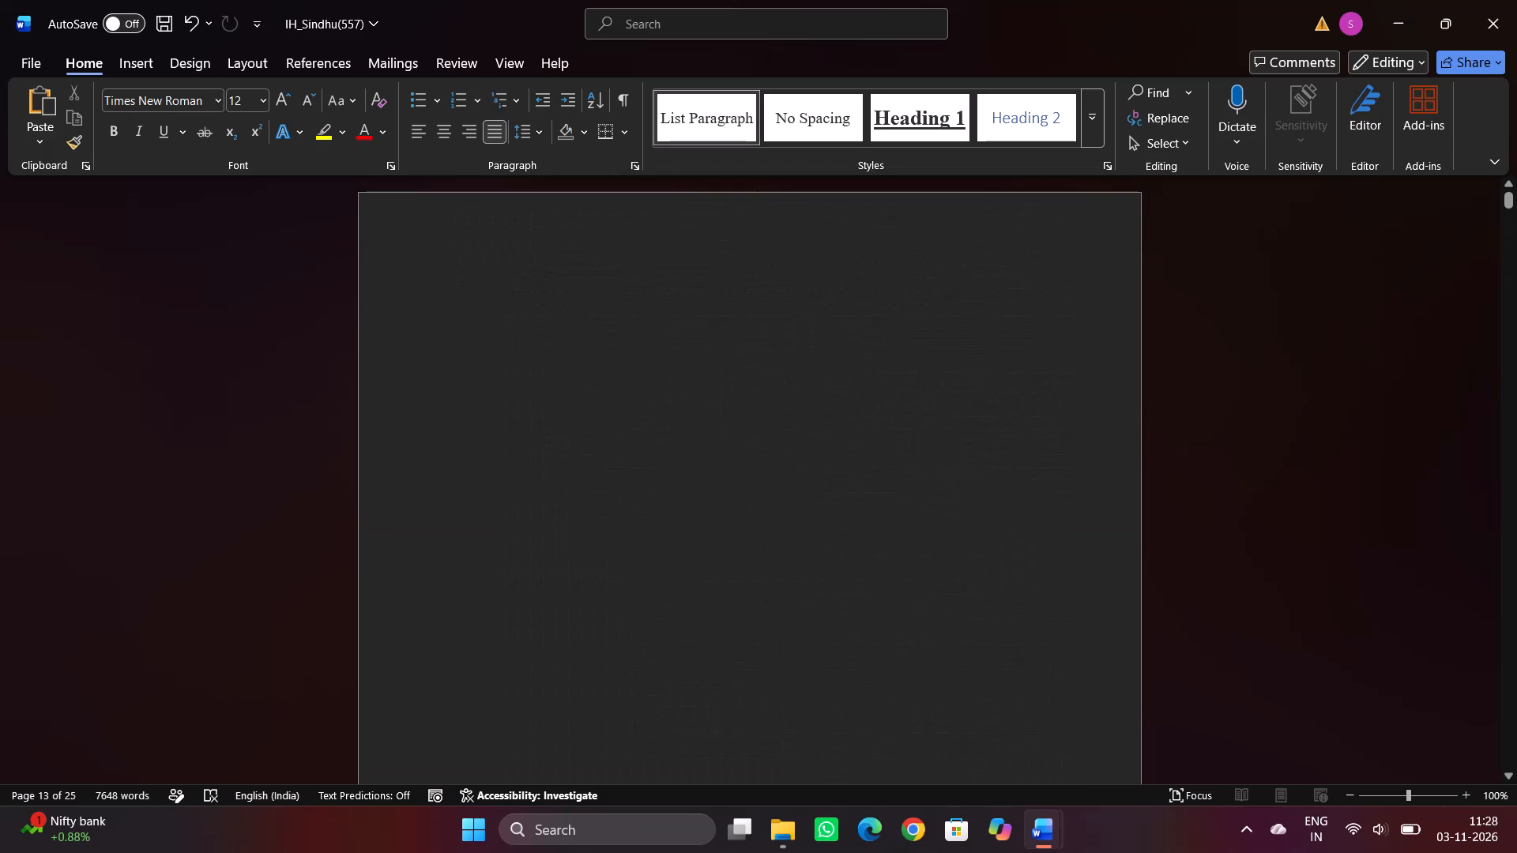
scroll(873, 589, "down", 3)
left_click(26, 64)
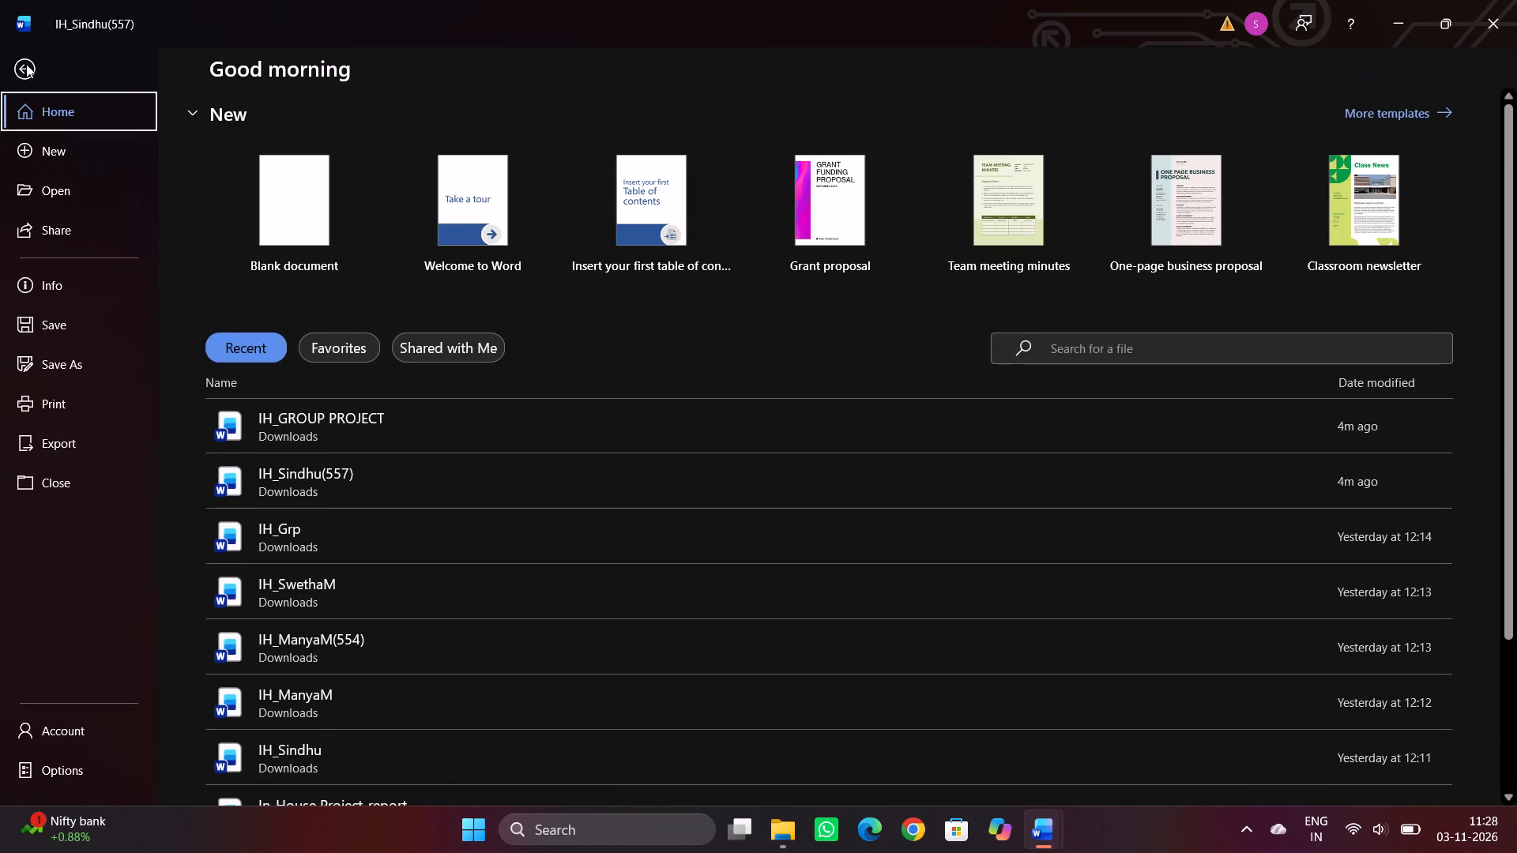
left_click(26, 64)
Delete the Paper 1 title, publication and abstract under 2. LITERATURE REVIEW, keeping the text from "Accomplishments:" onward.
scroll(497, 483, "down", 3)
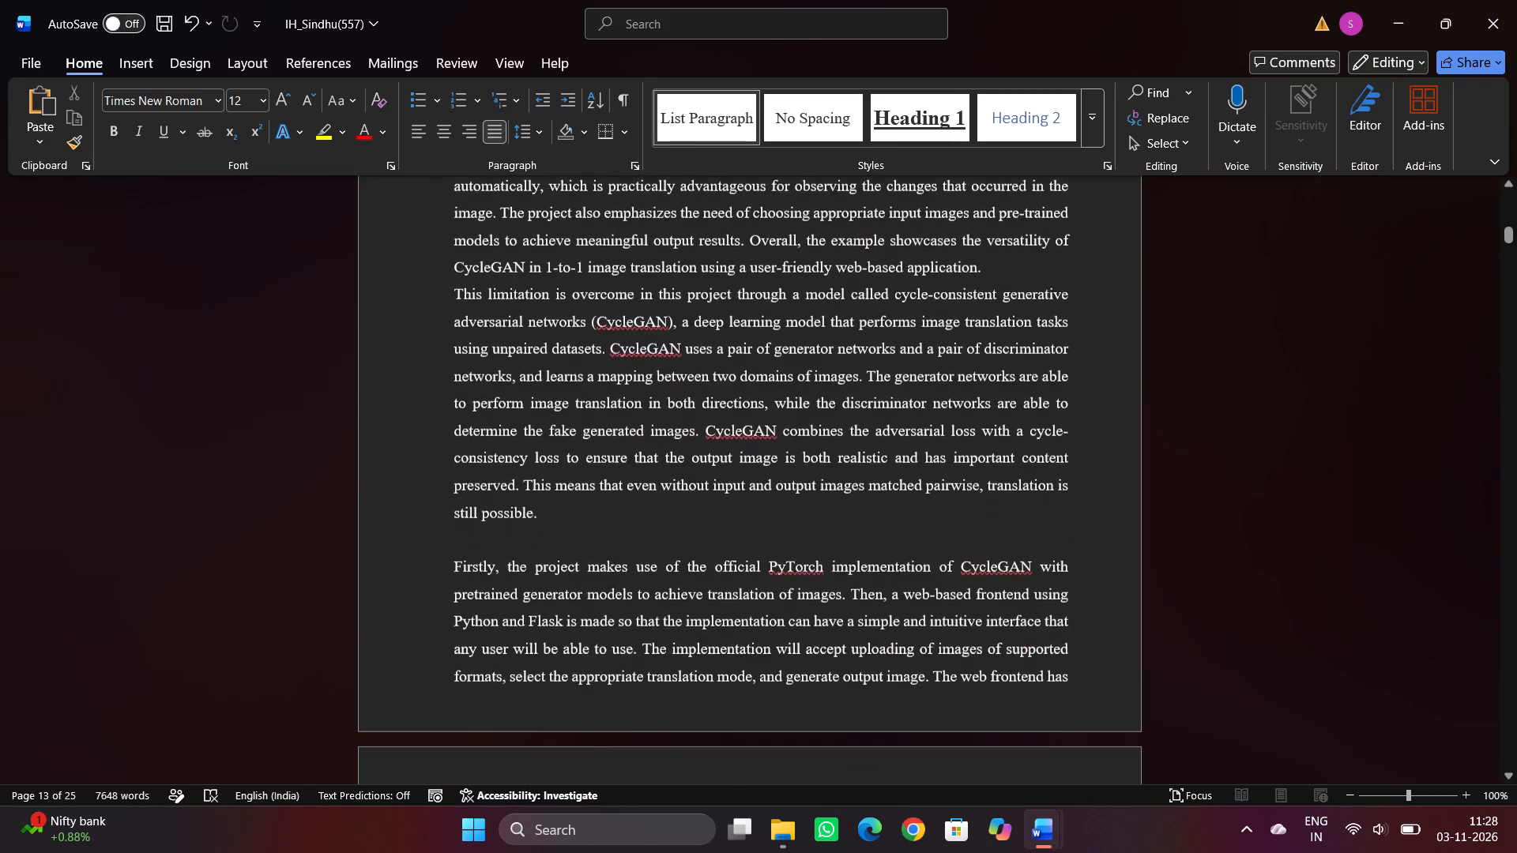
scroll(497, 483, "down", 7)
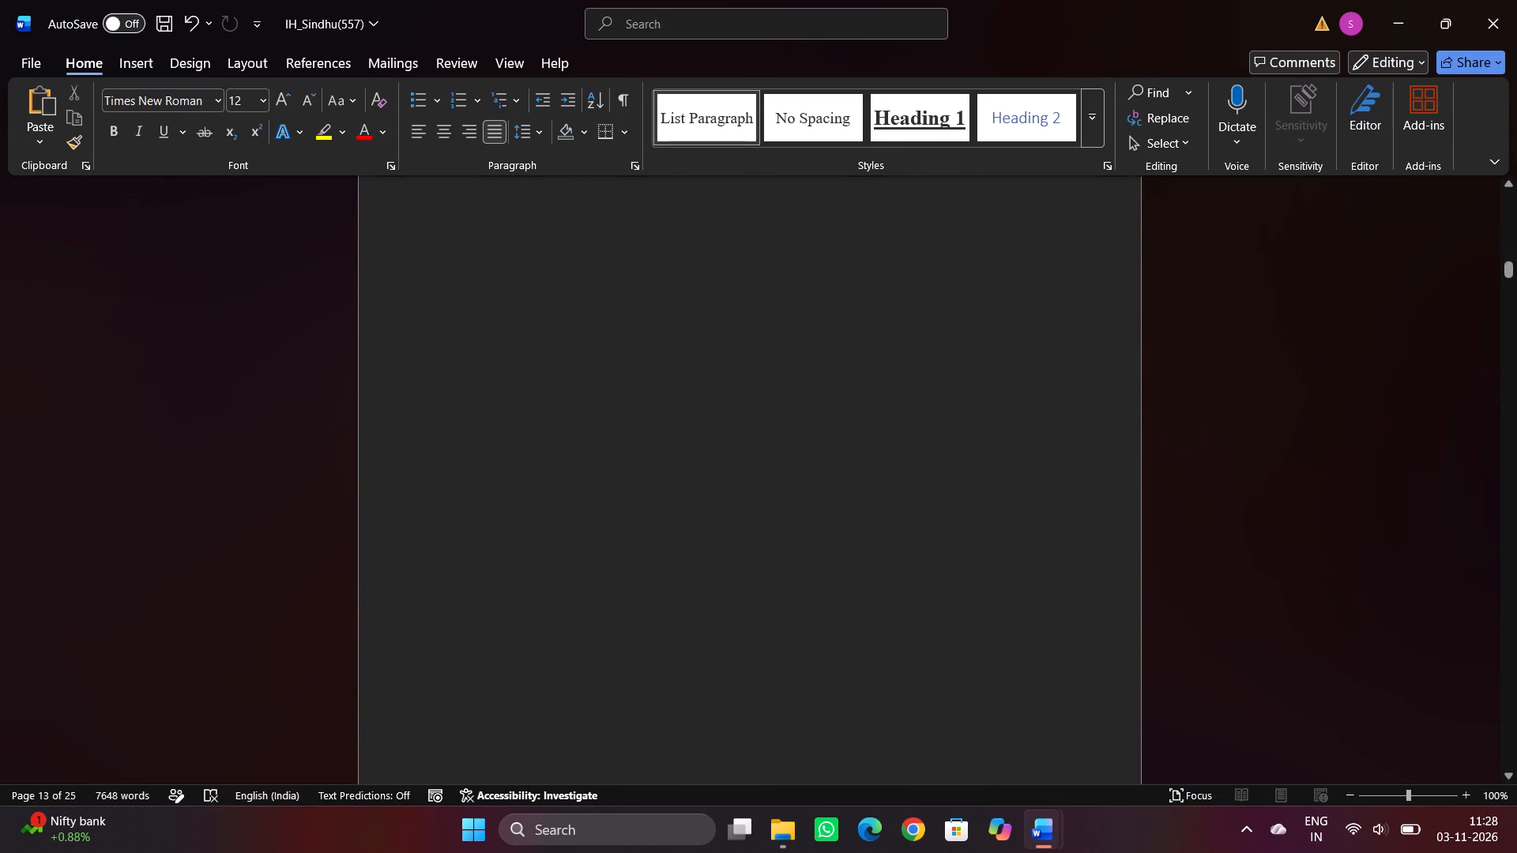
scroll(497, 483, "down", 4)
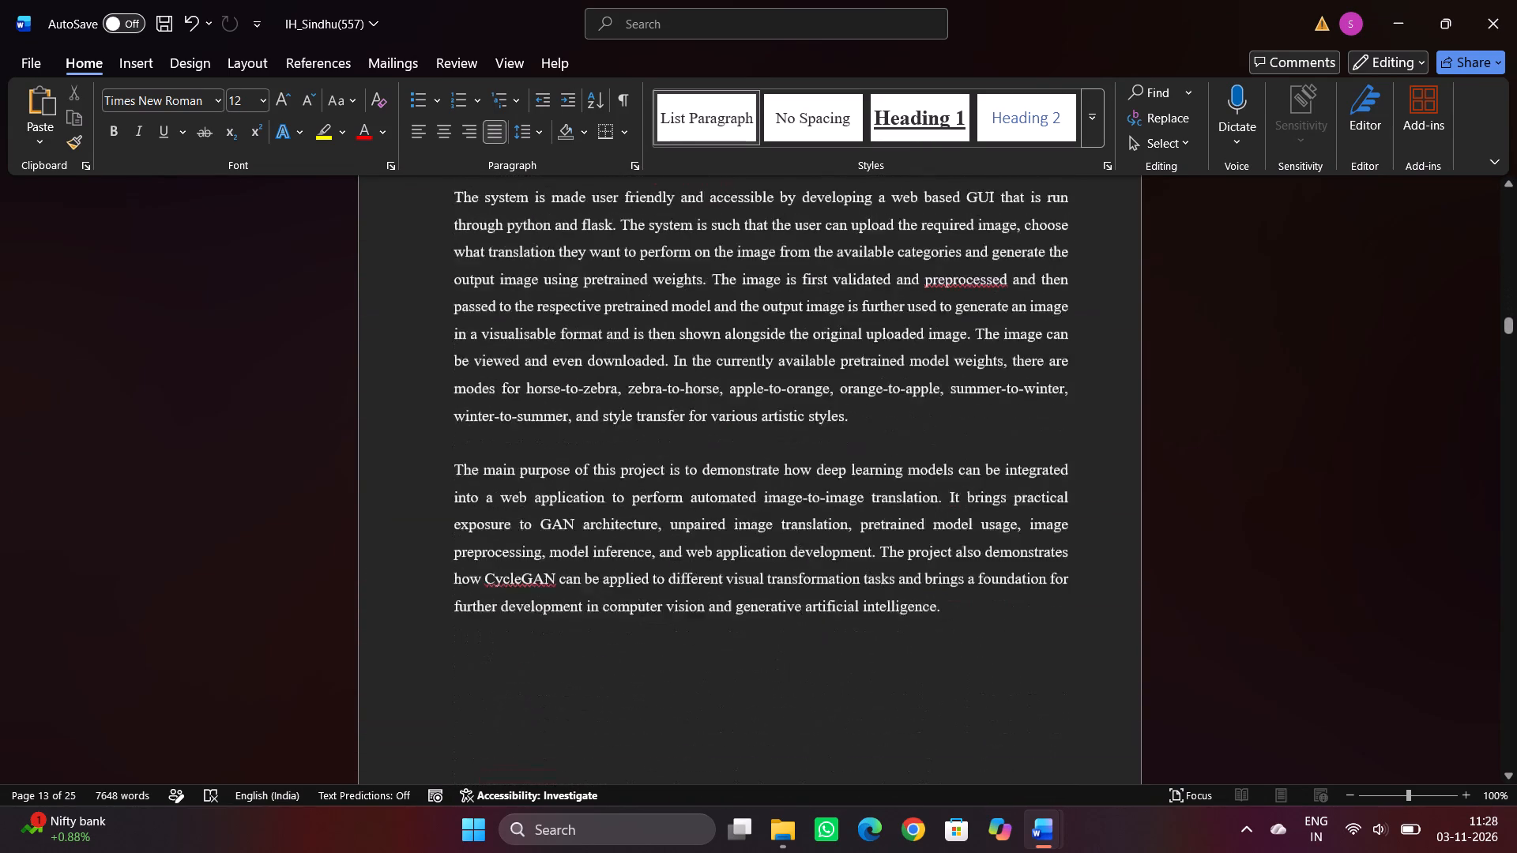
scroll(497, 483, "down", 1)
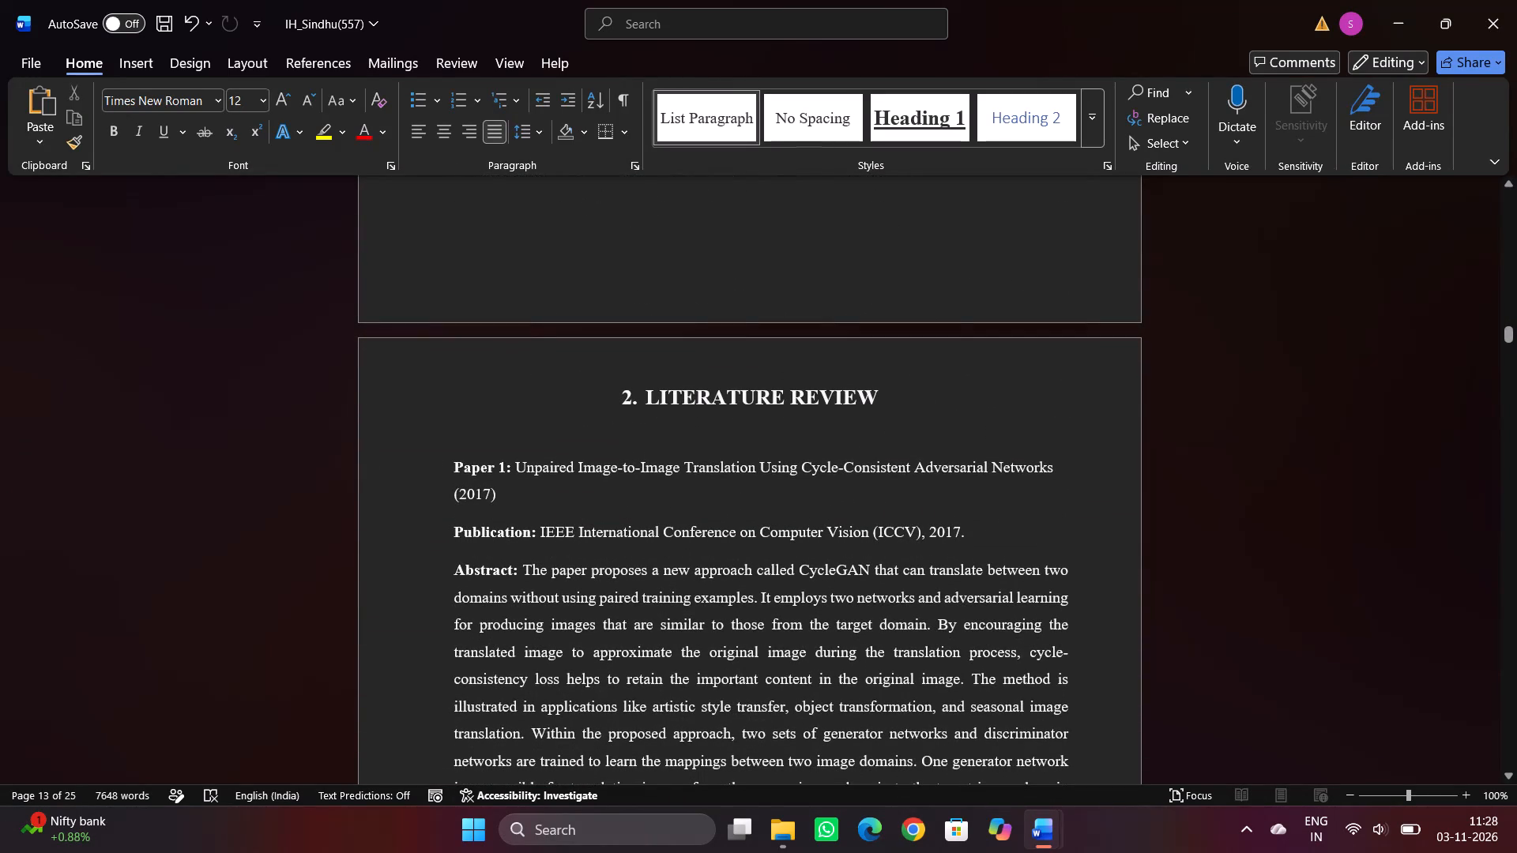
left_click(601, 365)
left_click_drag(423, 459, 962, 799)
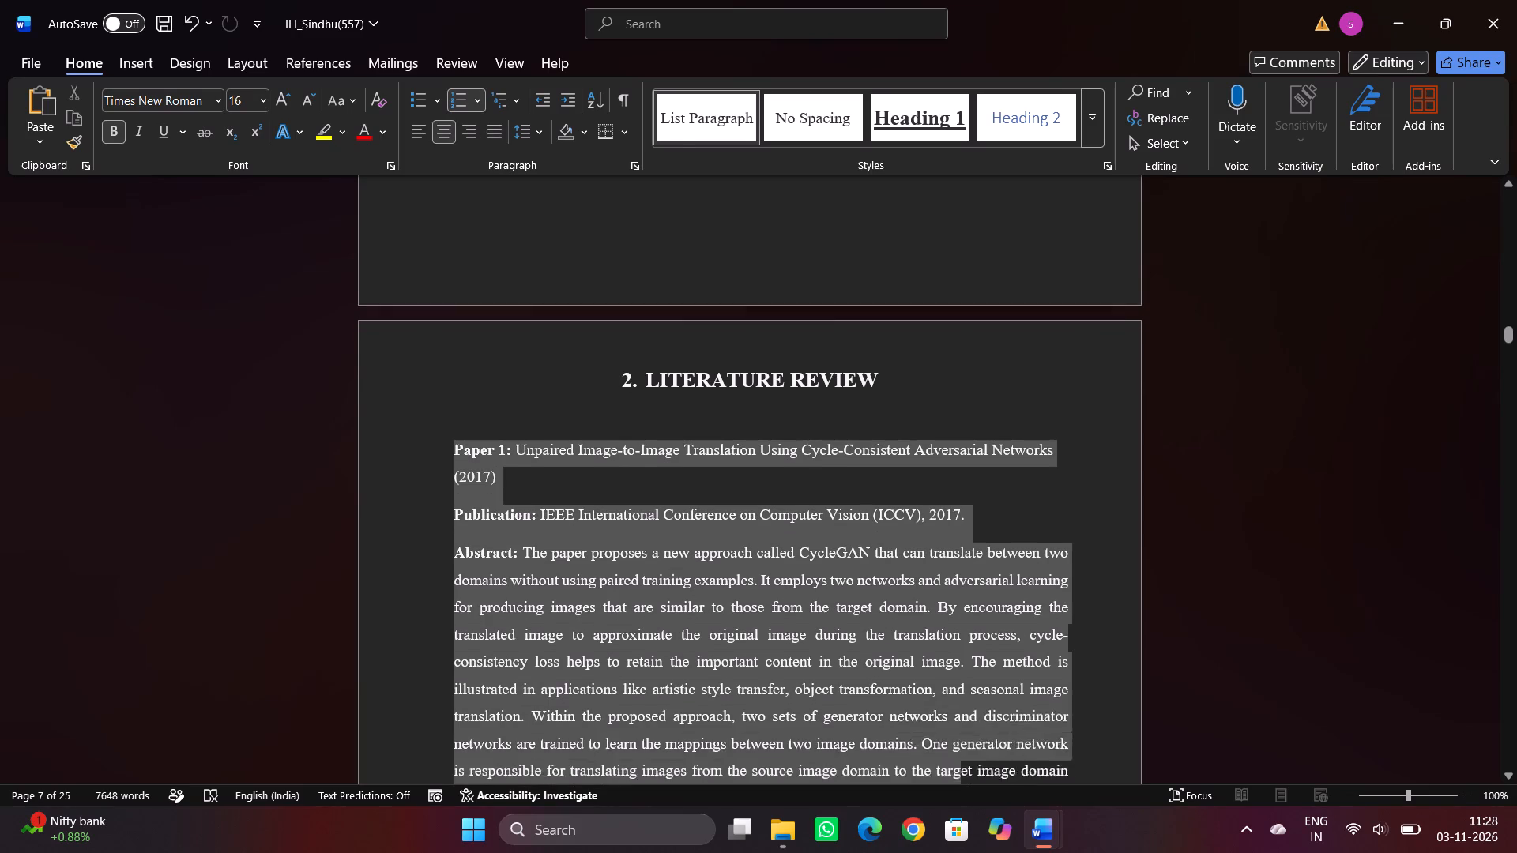
left_click_drag(962, 799, 949, 607)
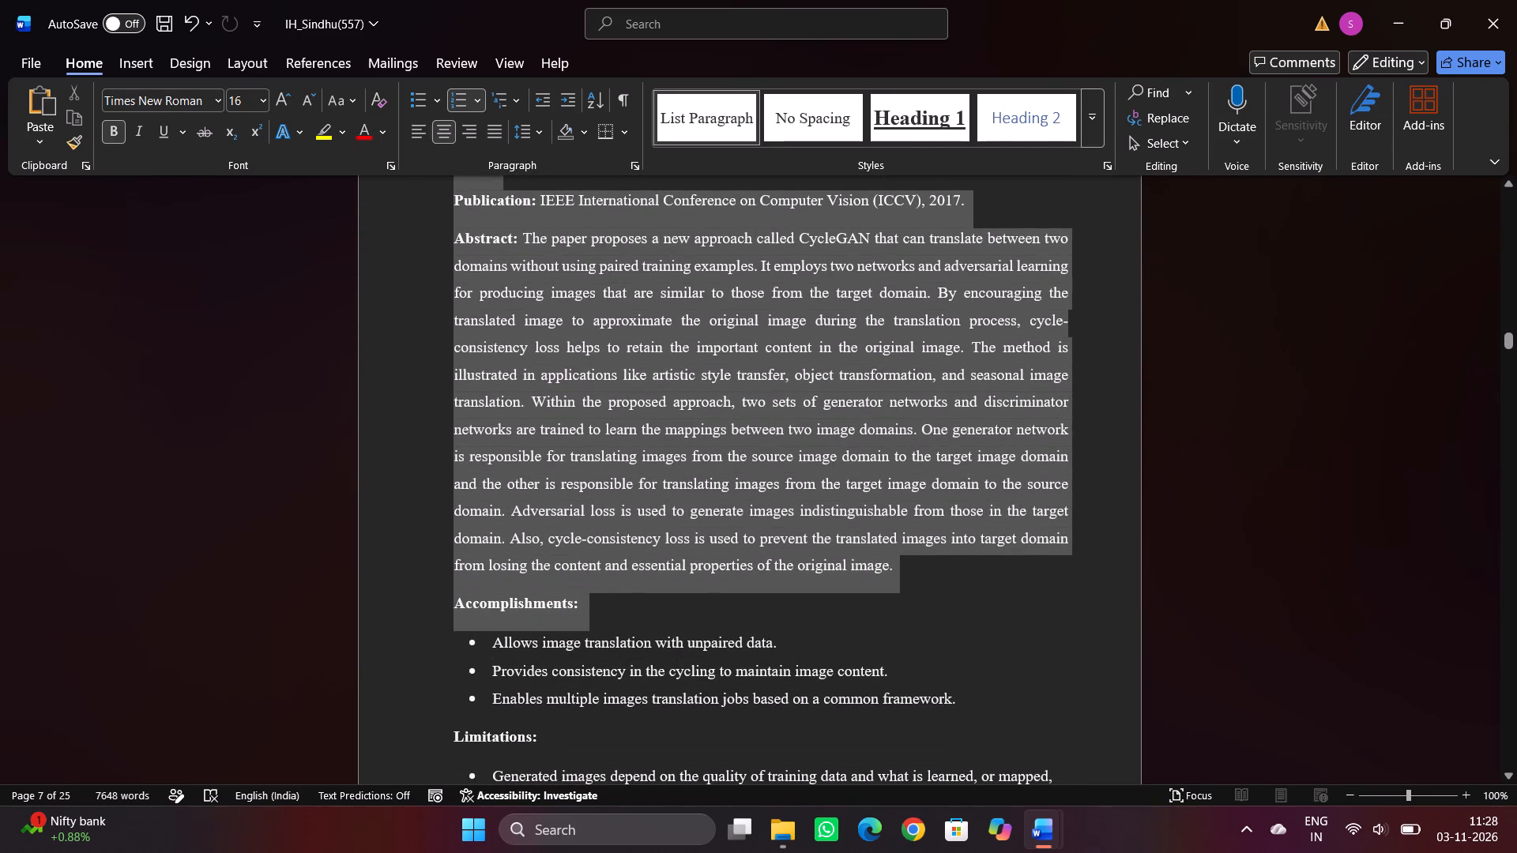
left_click_drag(949, 607, 939, 578)
key("BackSpace")
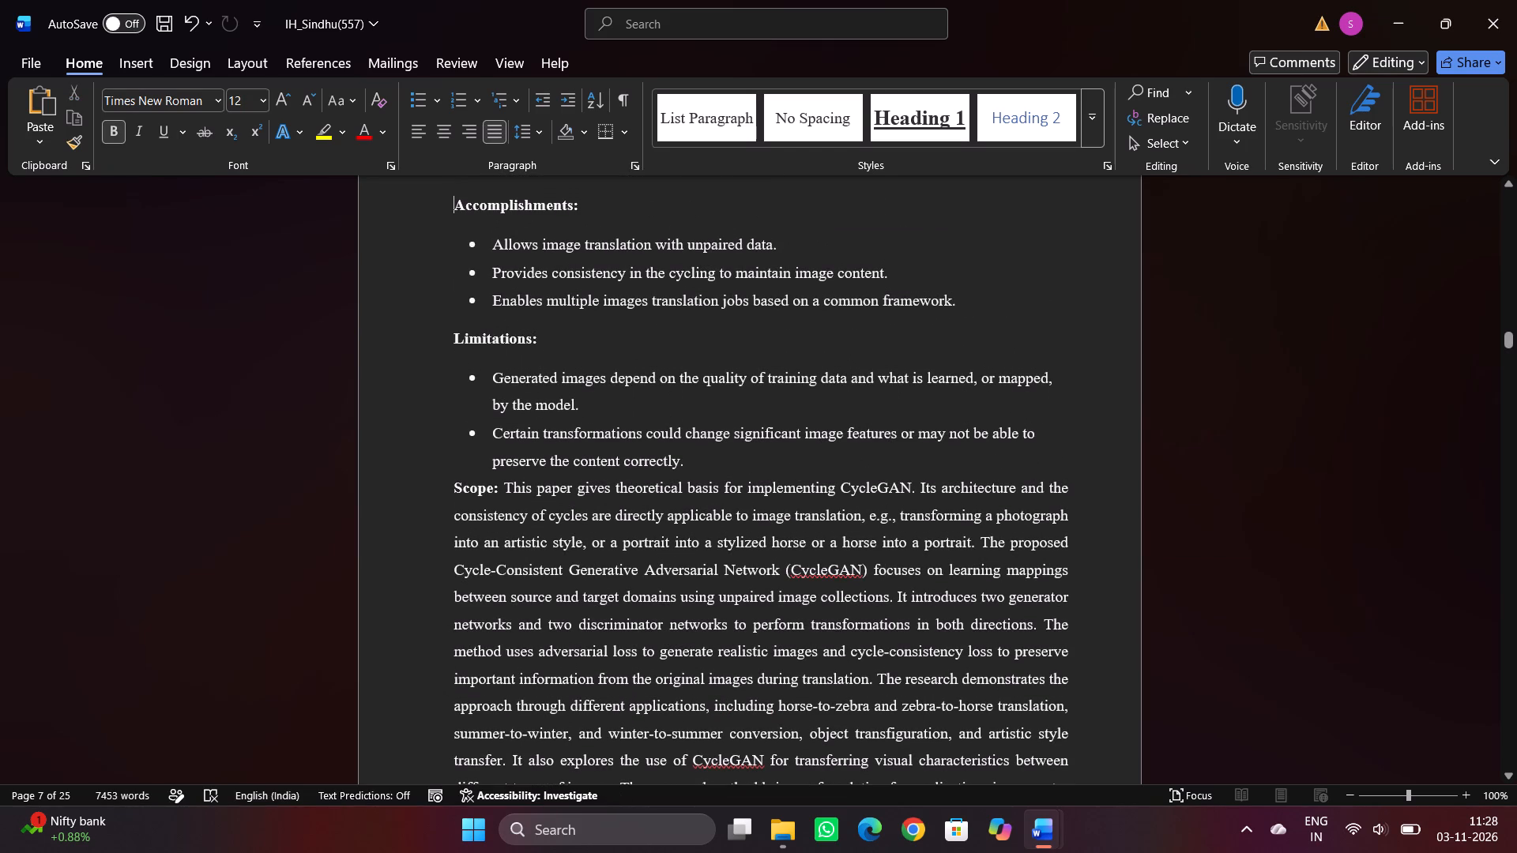
Delete four lines of Paper 1's Scope paragraph, from "Cycle-Consistent Generative Adversarial Network" through "cycle-consistency loss to preserve".
left_click_drag(453, 569, 803, 565)
scroll(790, 566, "right", 1)
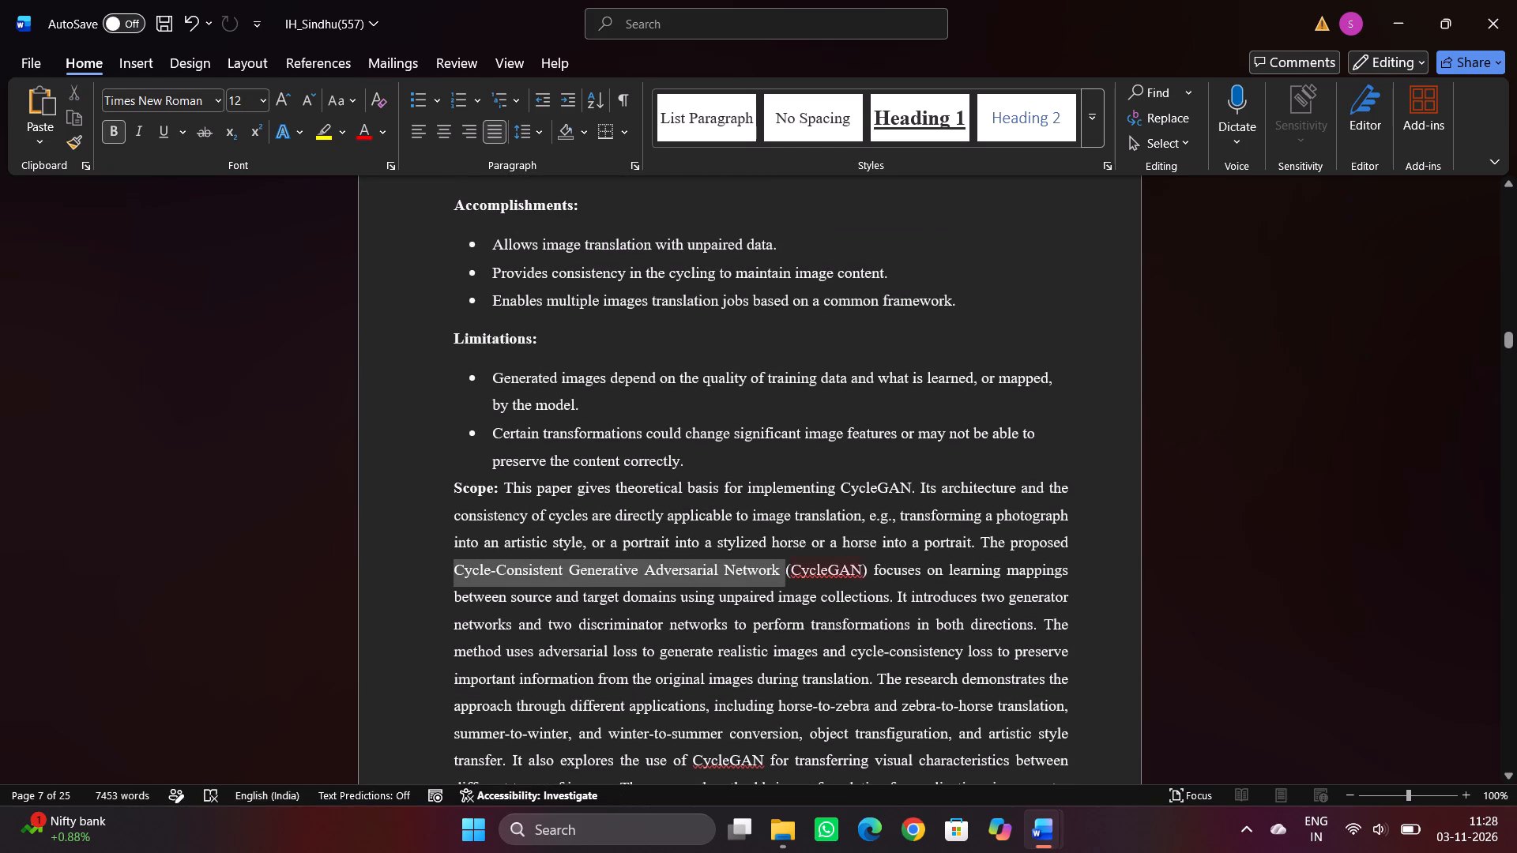
scroll(803, 565, "right", 1)
left_click_drag(803, 565, 1125, 658)
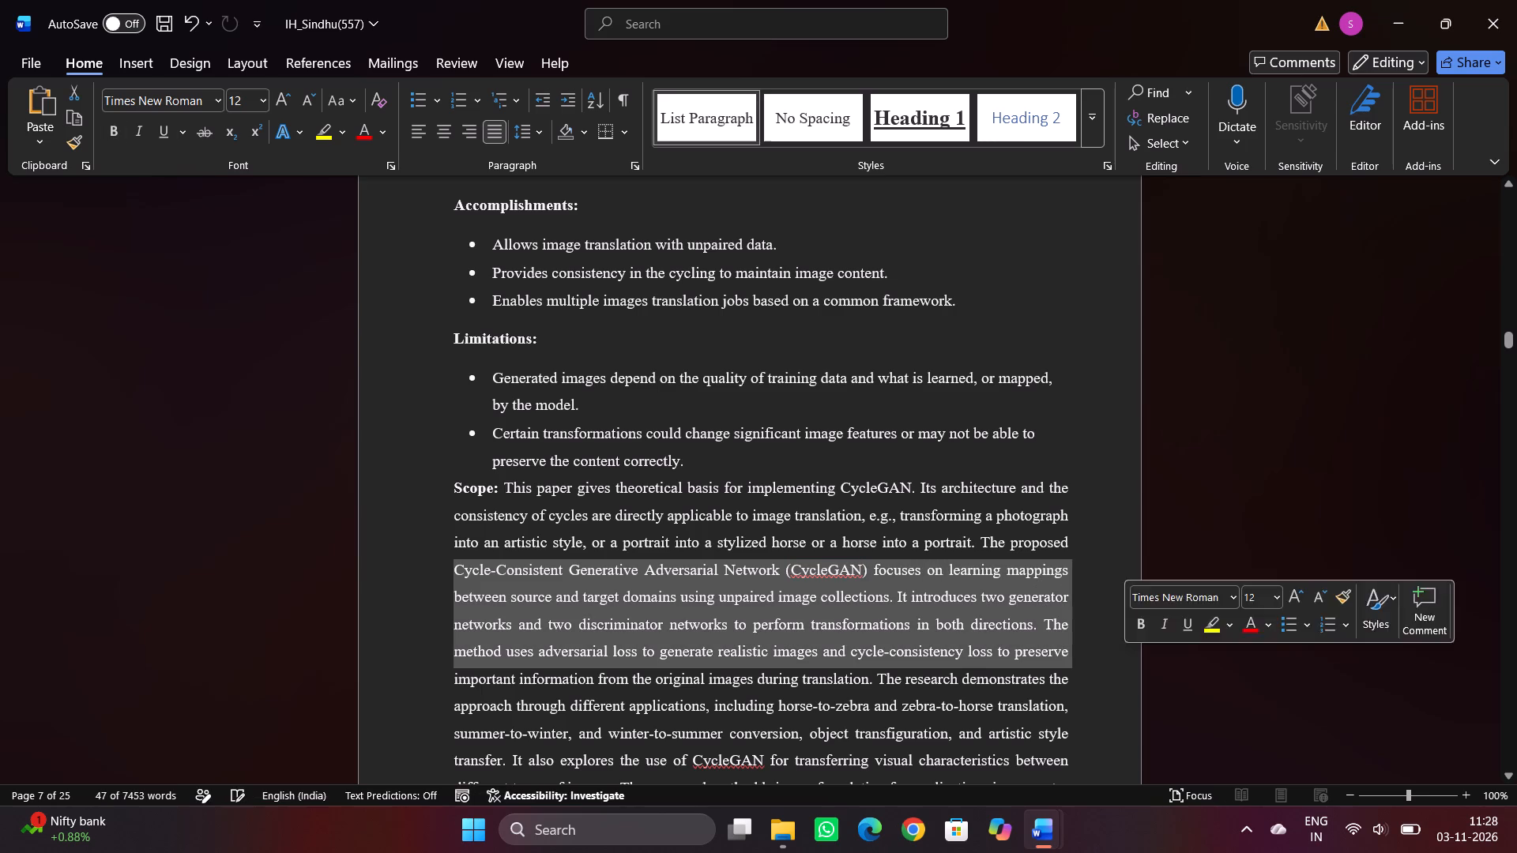
key("BackSpace")
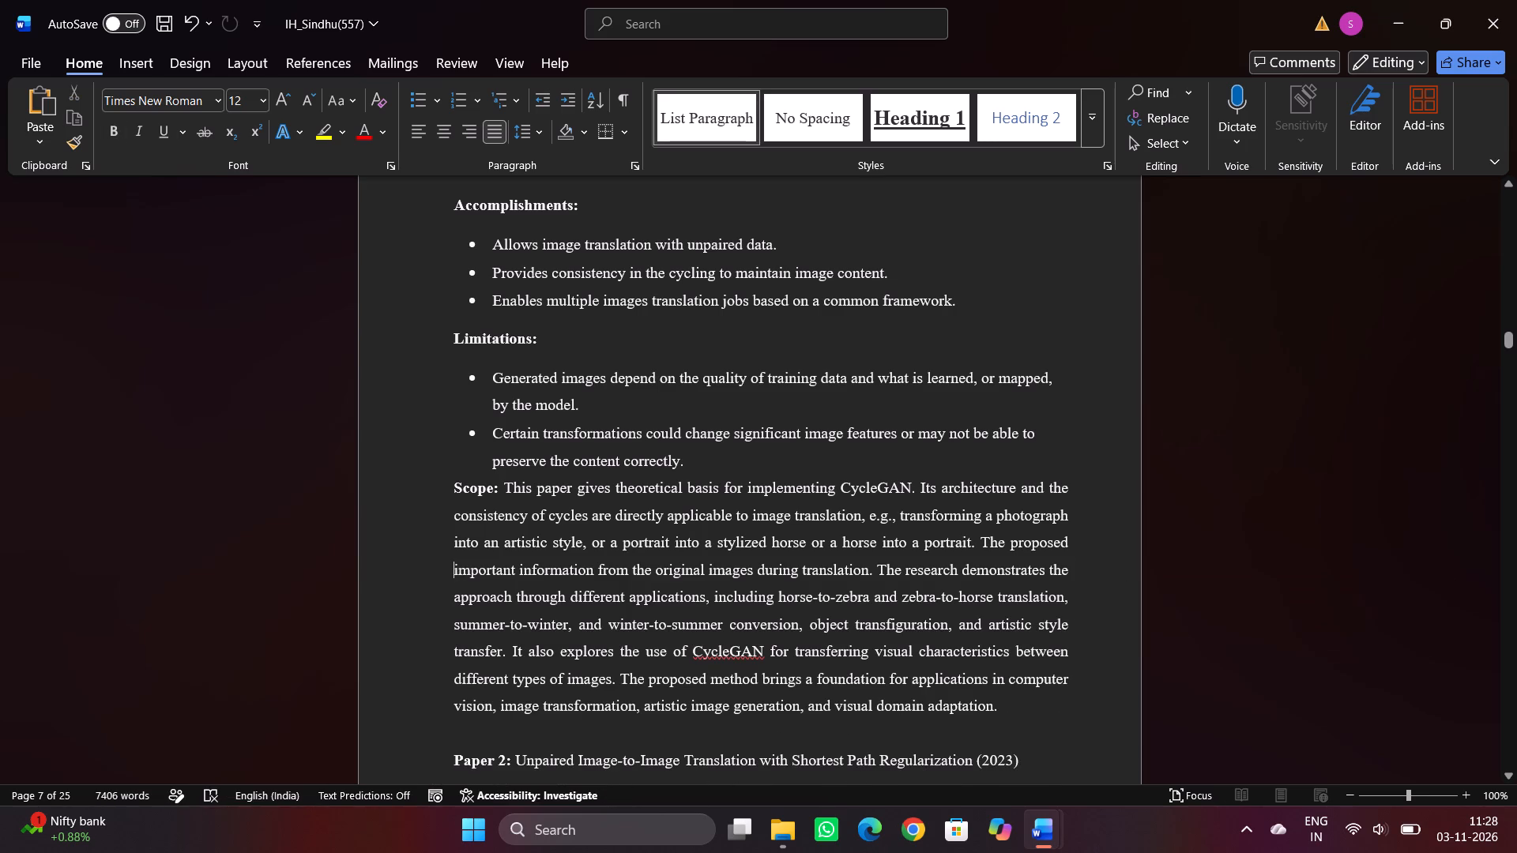
Look through the abstract and the pages leading to the 1. INTRODUCTION heading for more text to cut.
scroll(753, 619, "up", 6)
scroll(753, 619, "down", 1)
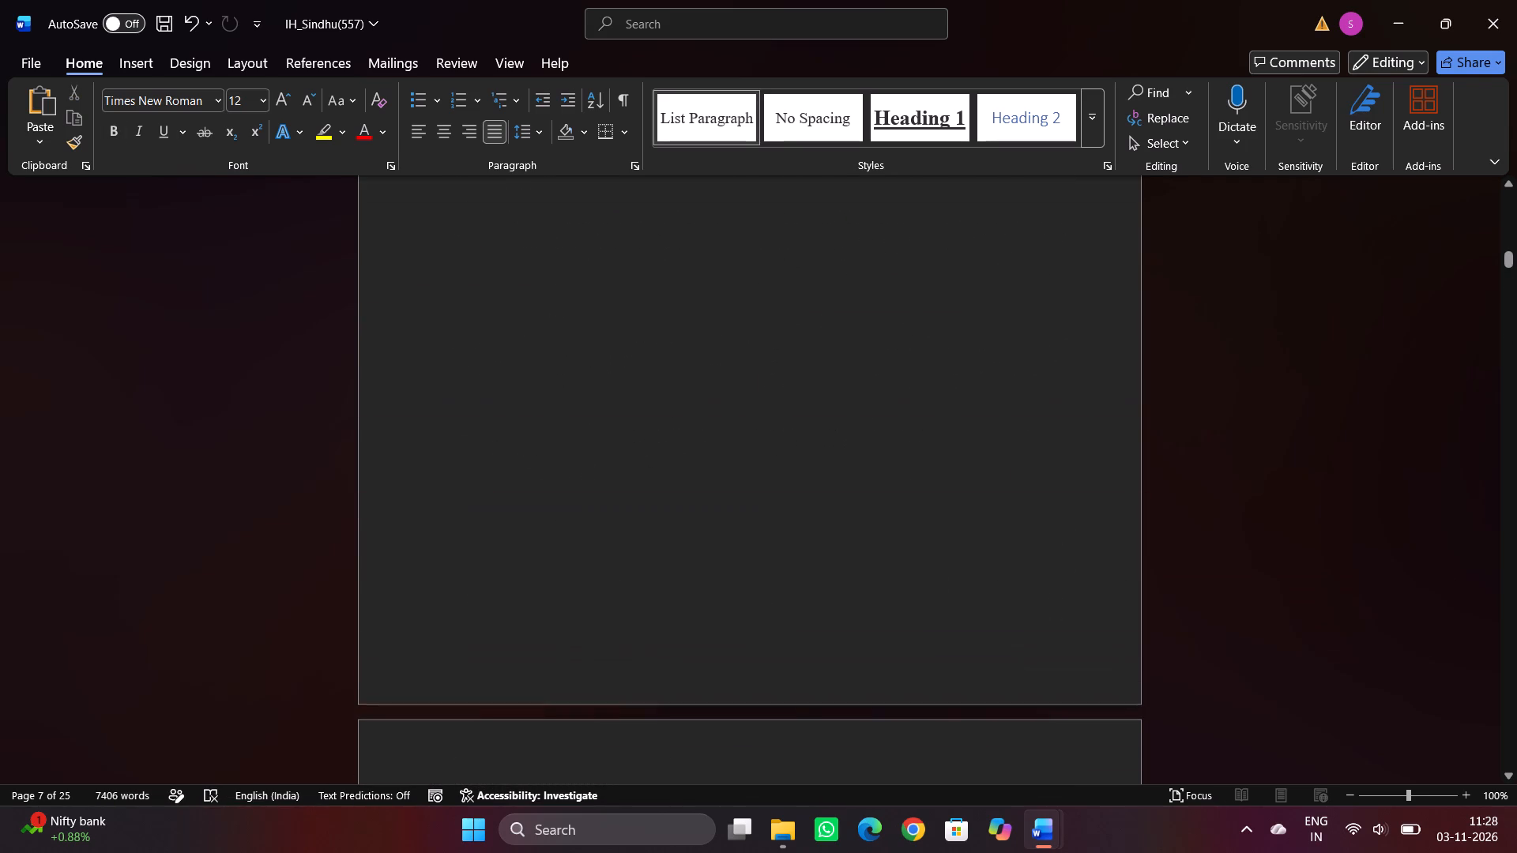
scroll(753, 619, "down", 1)
scroll(753, 619, "up", 2)
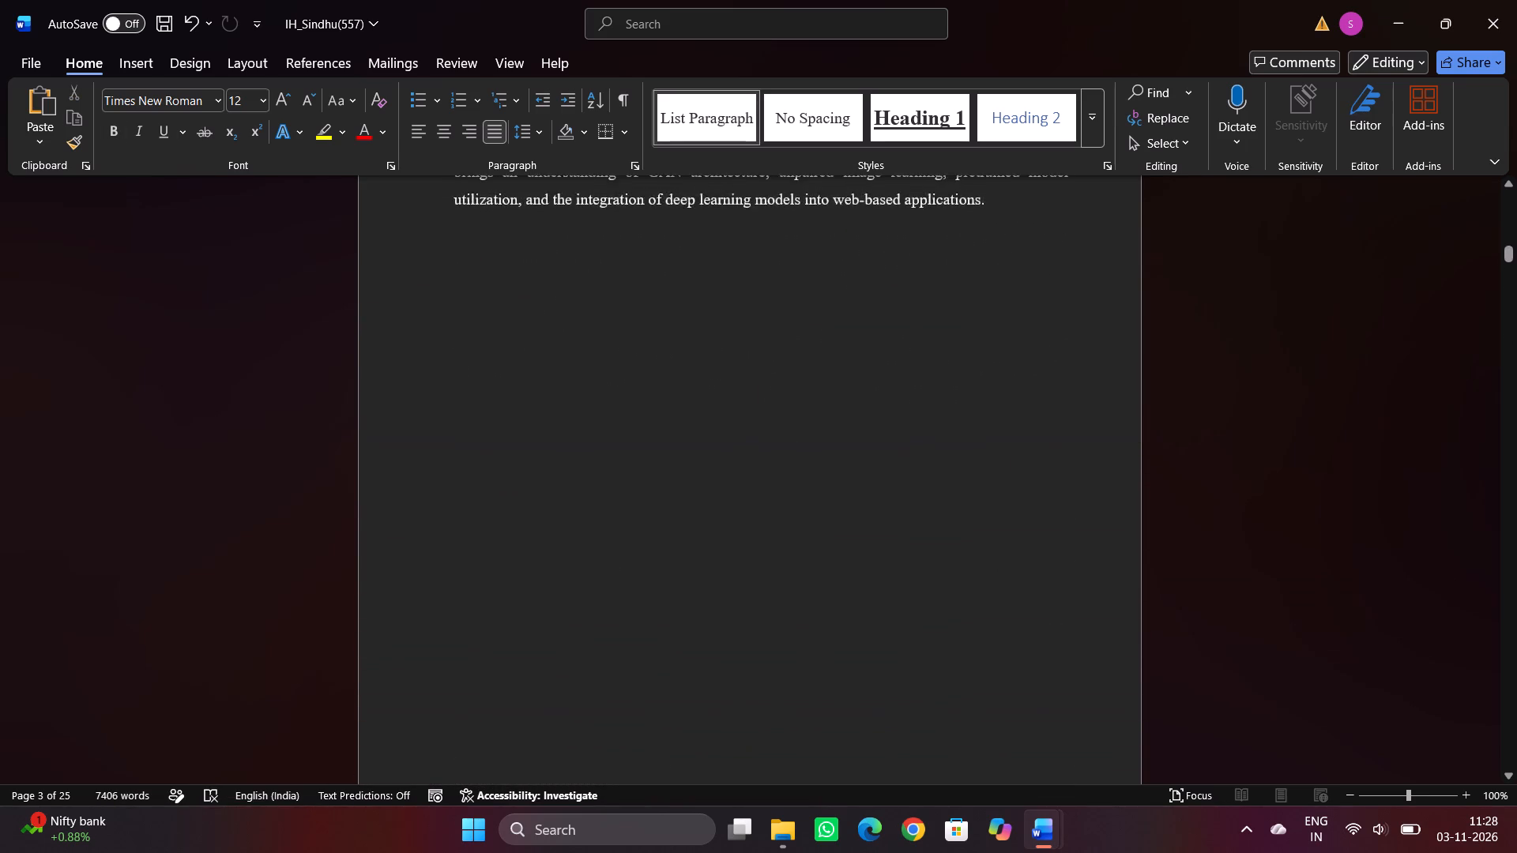
scroll(753, 619, "up", 6)
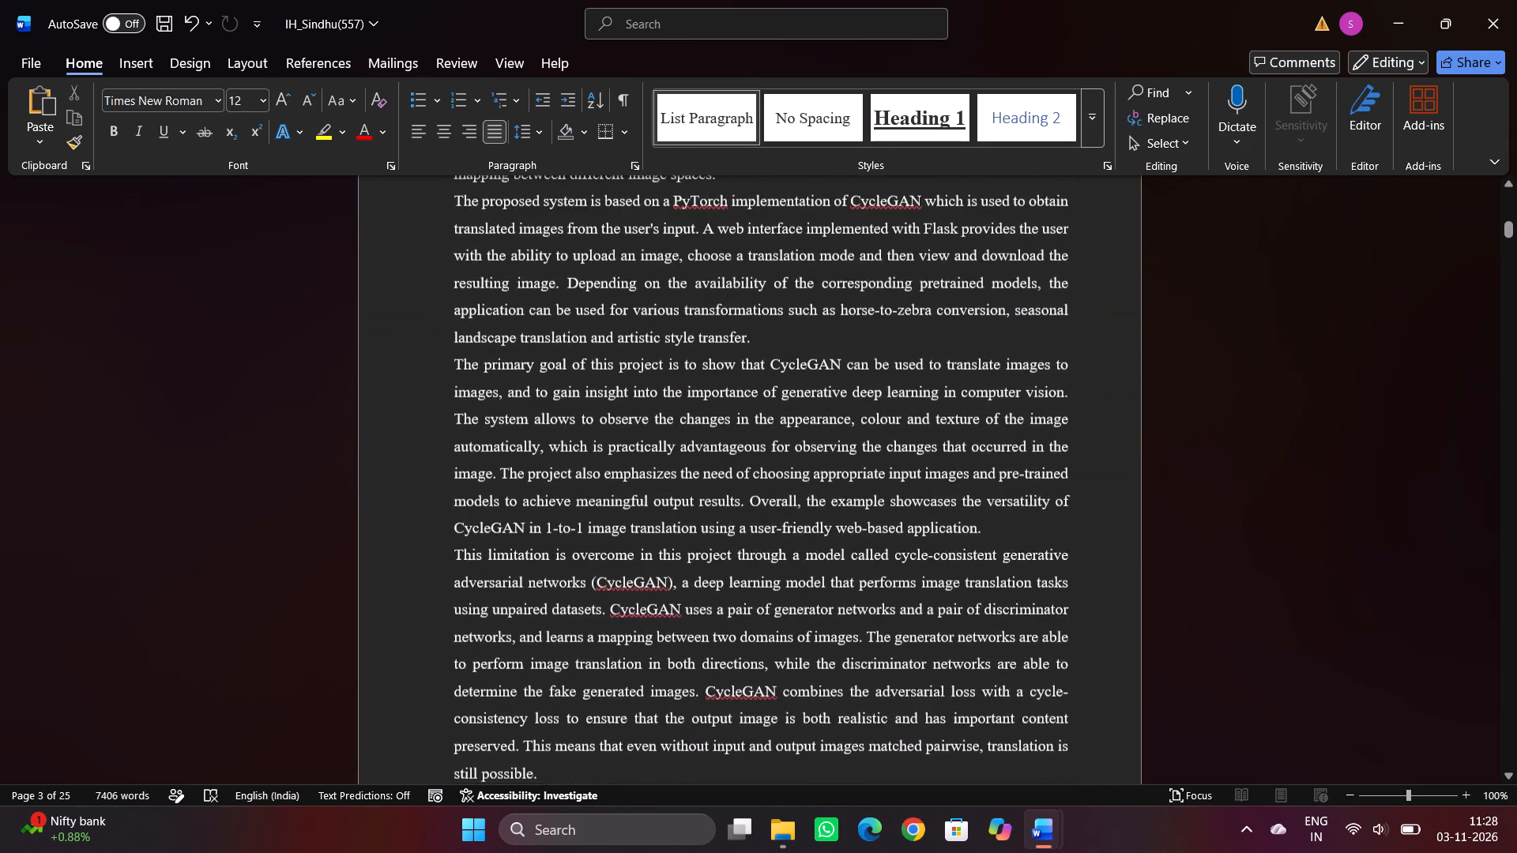
scroll(753, 619, "up", 1)
scroll(753, 619, "down", 2)
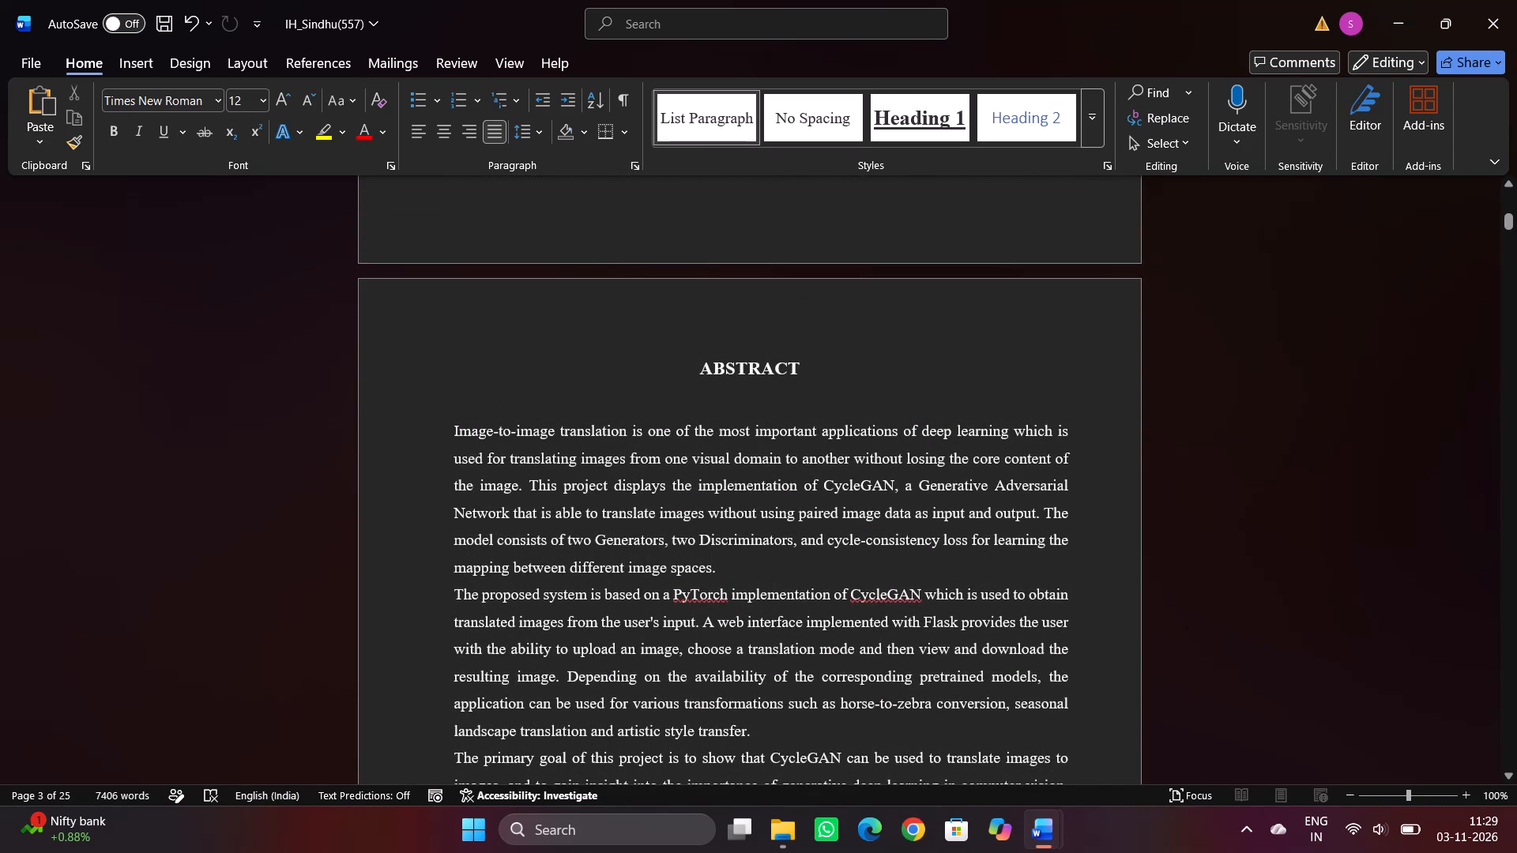
scroll(753, 619, "down", 2)
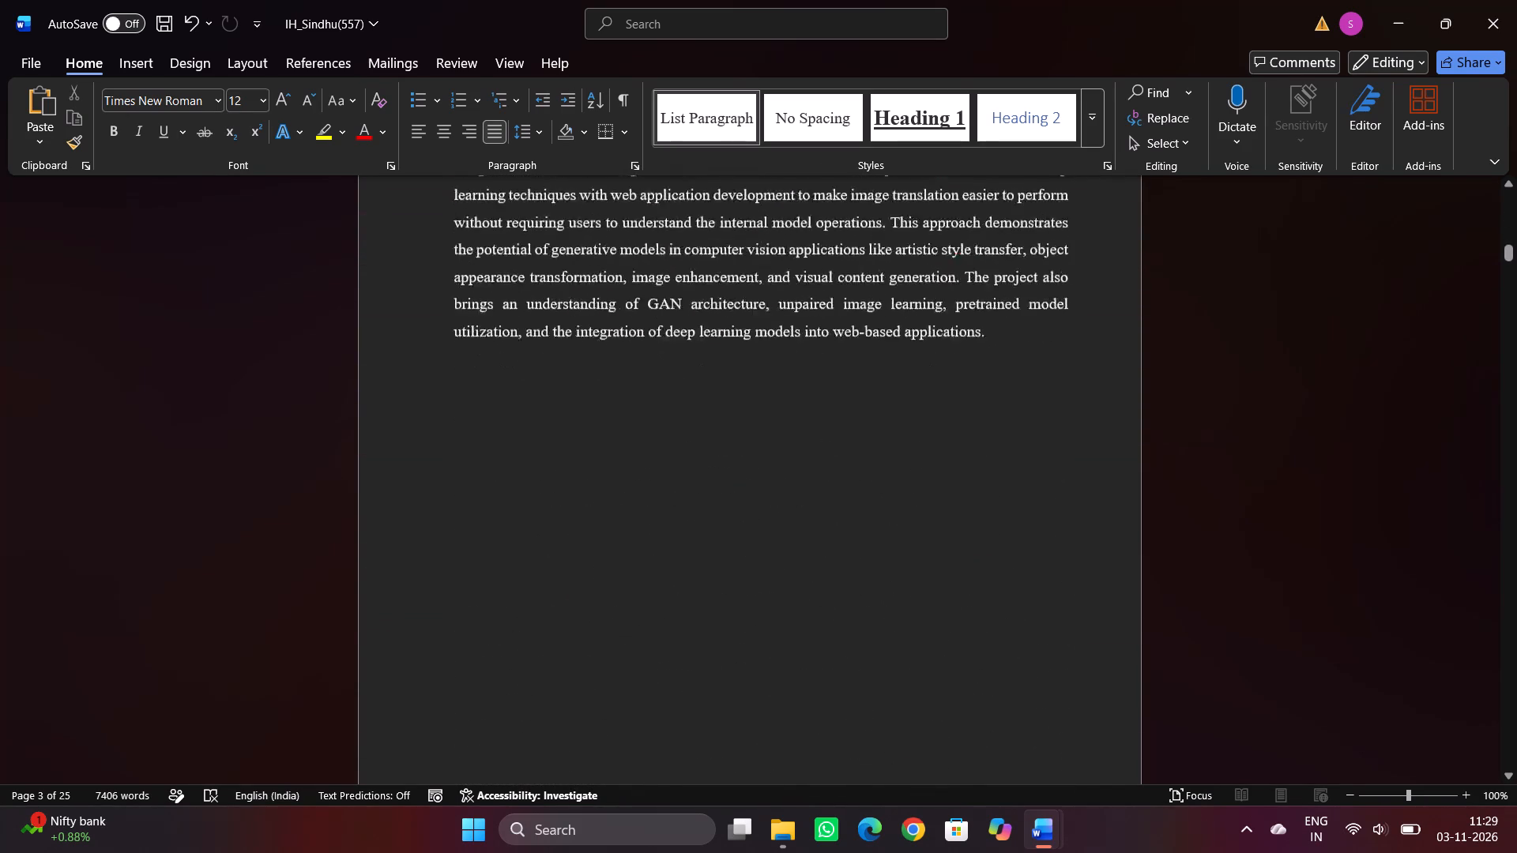
scroll(753, 619, "down", 2)
scroll(753, 619, "up", 5)
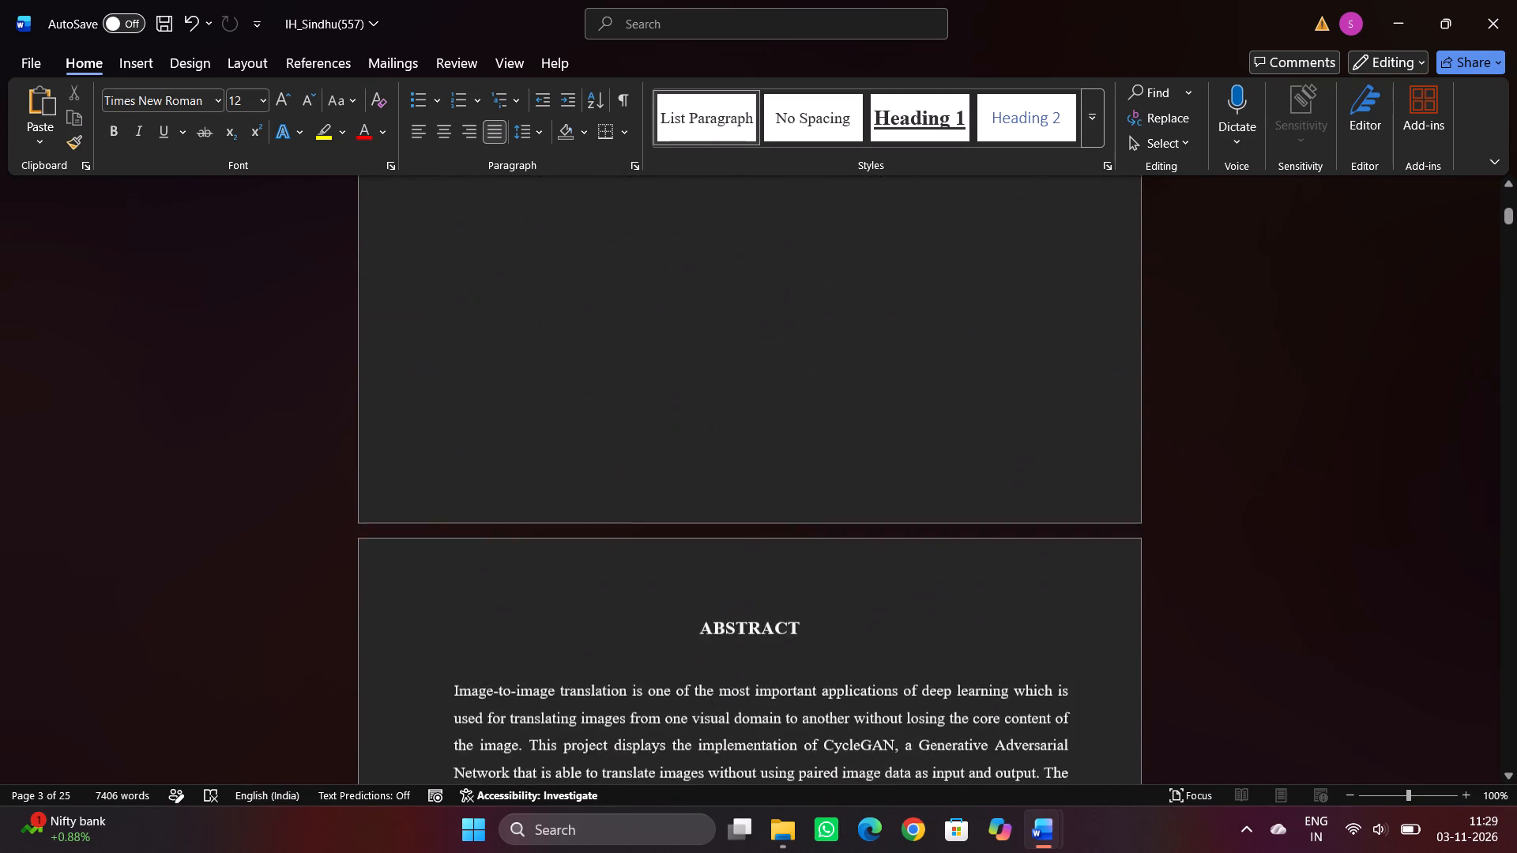
scroll(753, 619, "up", 7)
scroll(753, 619, "down", 6)
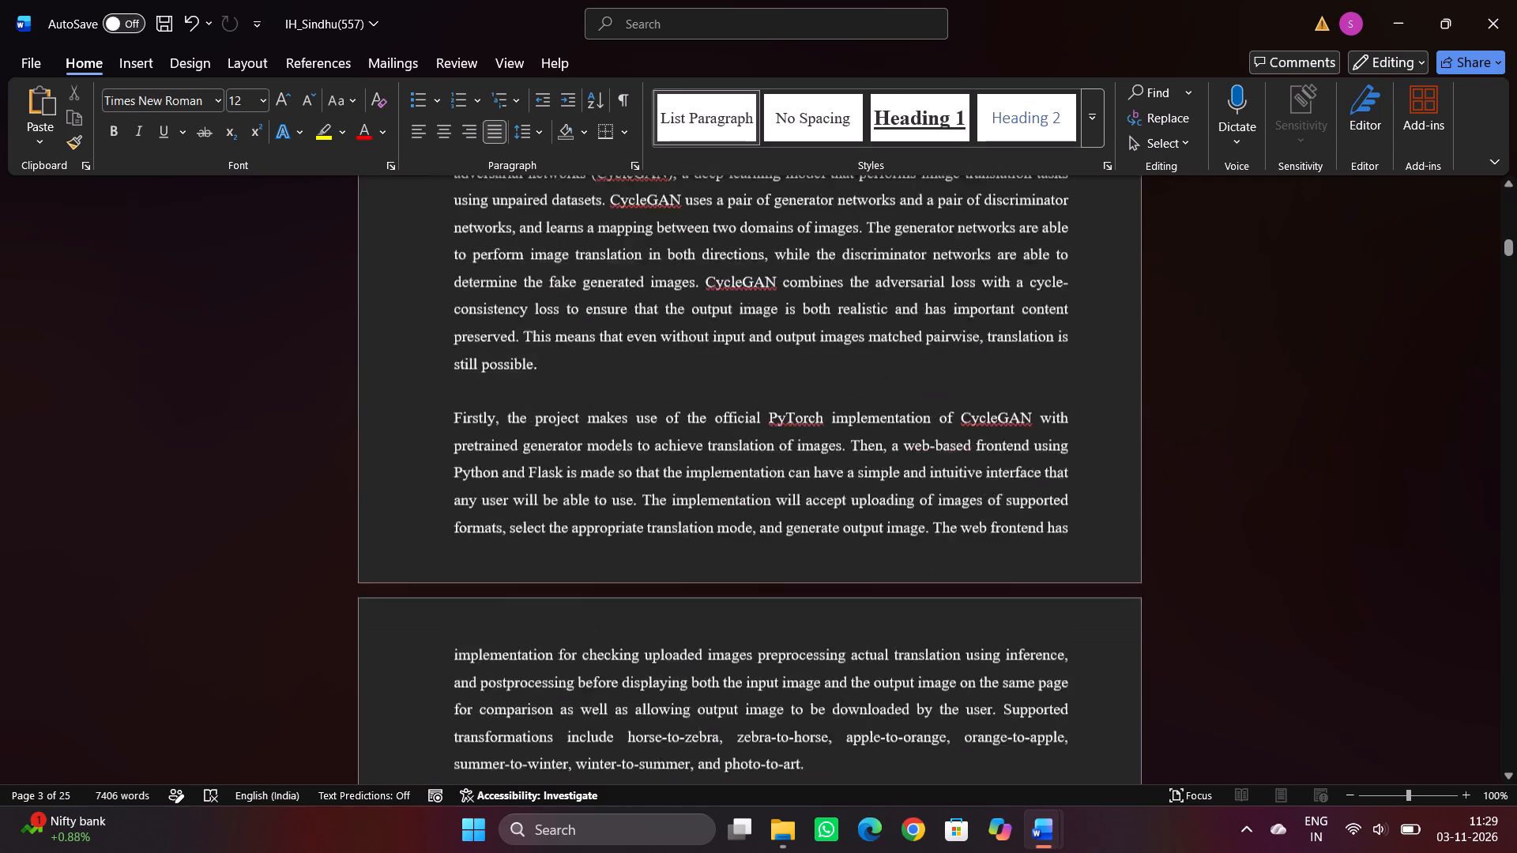
scroll(753, 619, "down", 4)
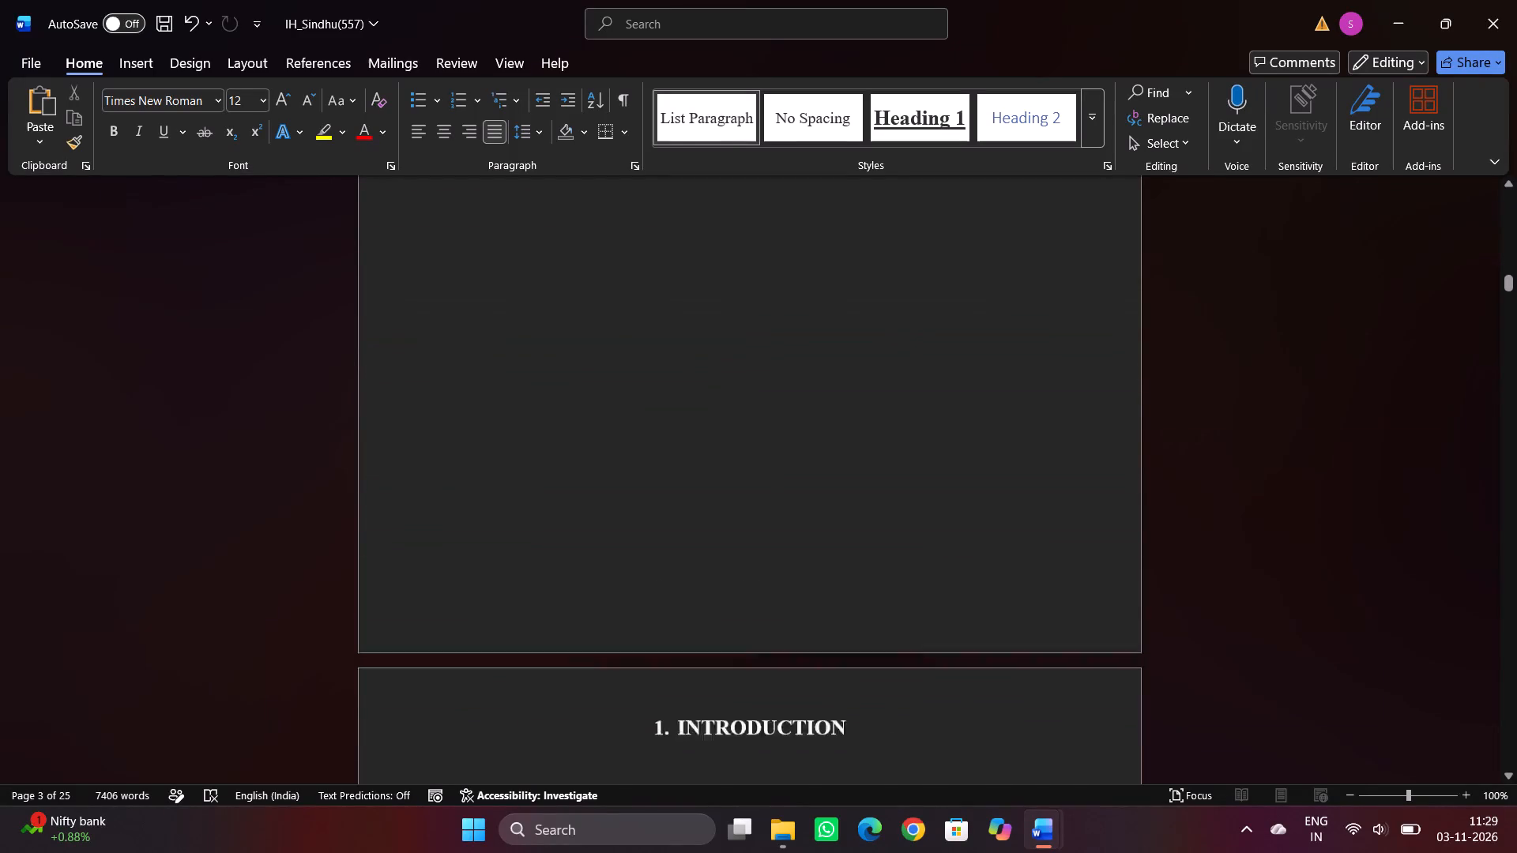
scroll(753, 619, "down", 3)
scroll(753, 619, "up", 1)
Delete the introduction text from "without requiring paired examples" through "the translation process.", just before the paragraph starting "The proposed project".
scroll(753, 619, "down", 1)
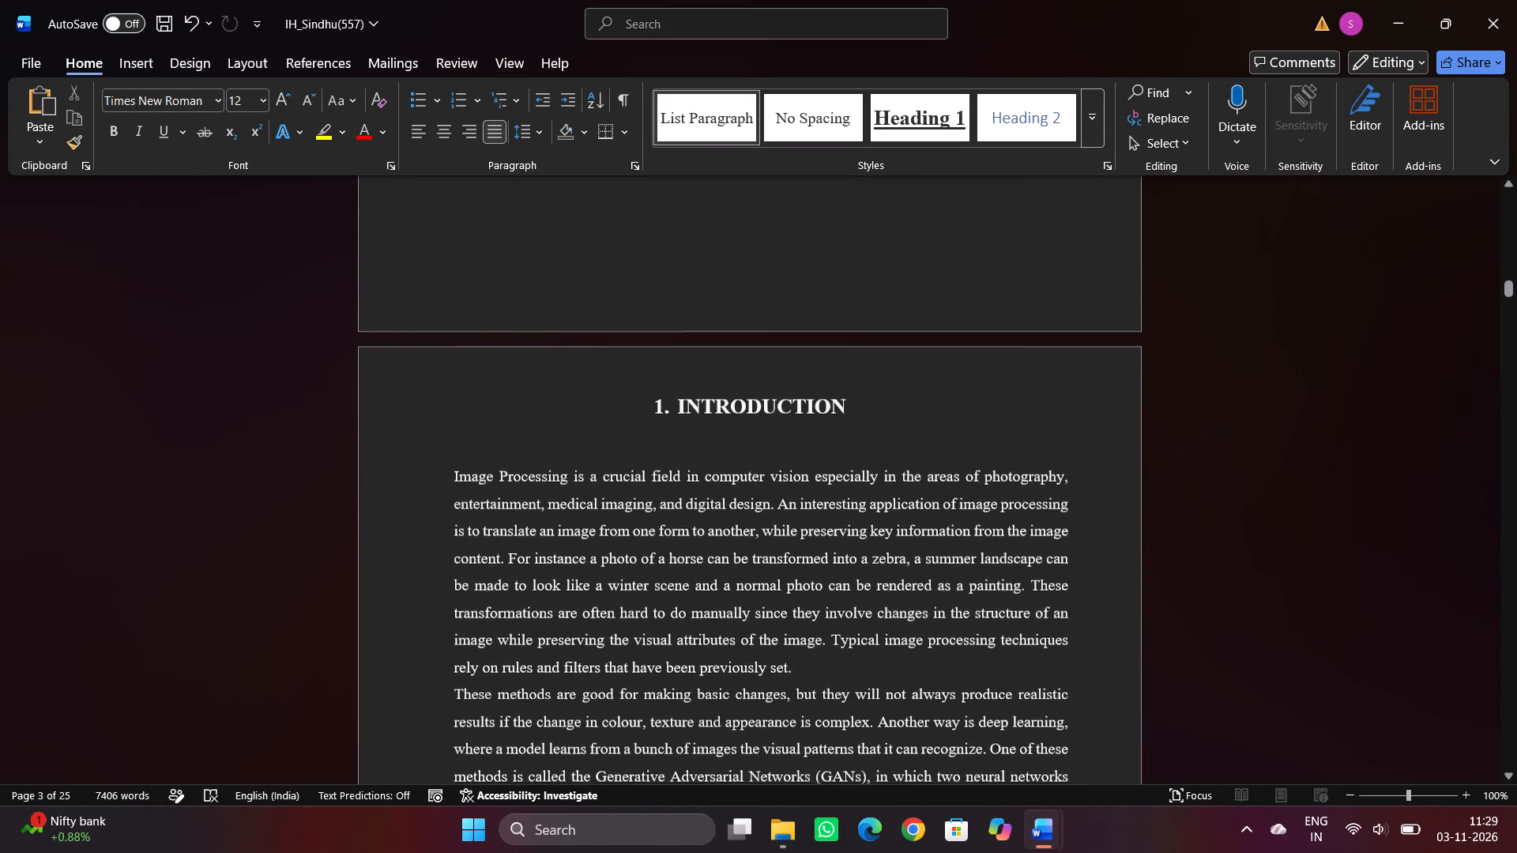
scroll(753, 619, "down", 1)
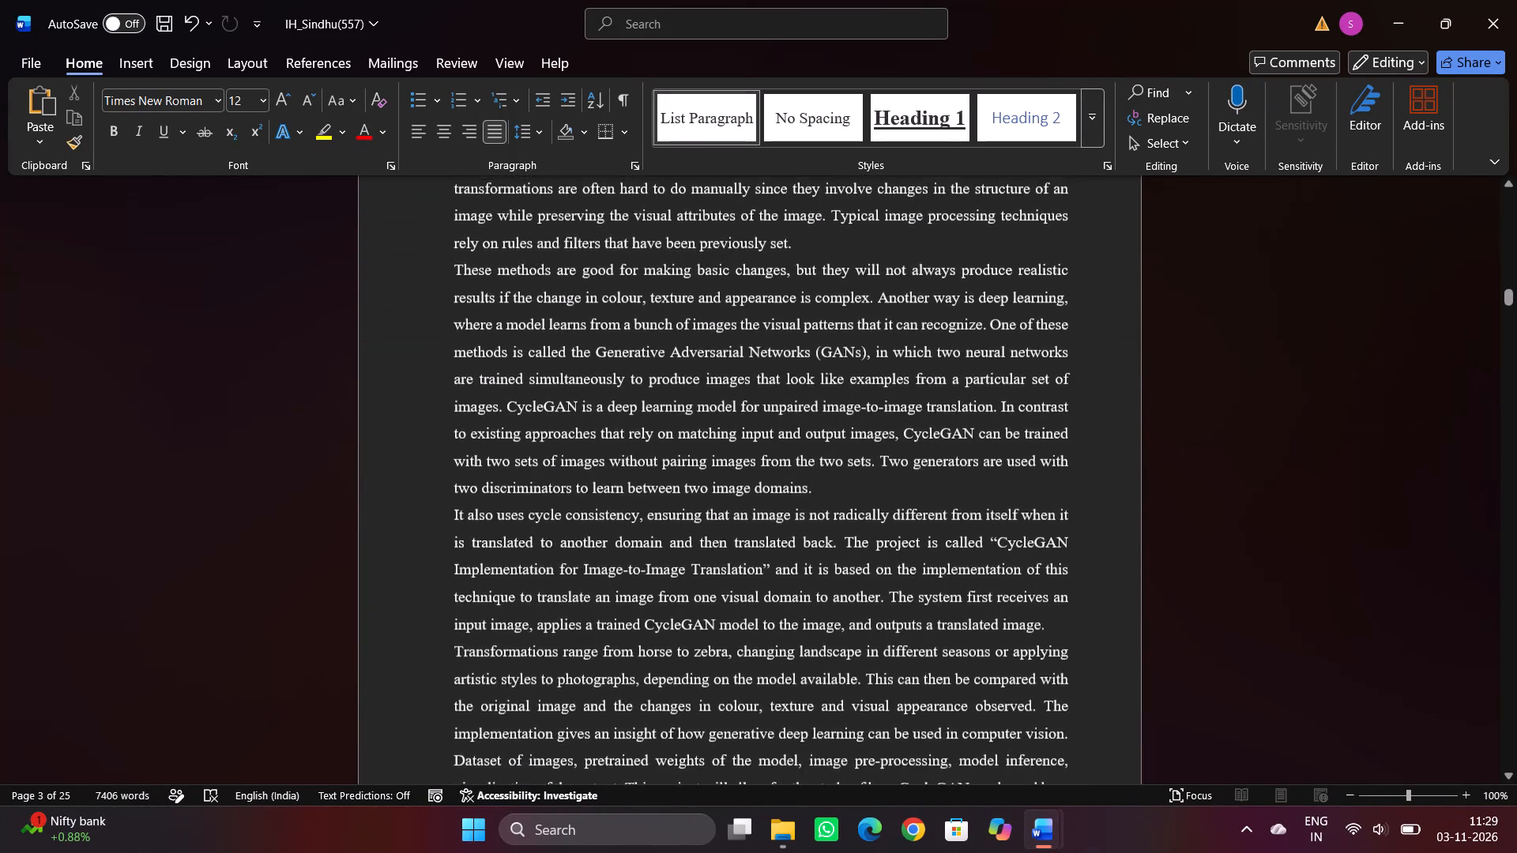
scroll(753, 619, "down", 1)
scroll(753, 619, "up", 2)
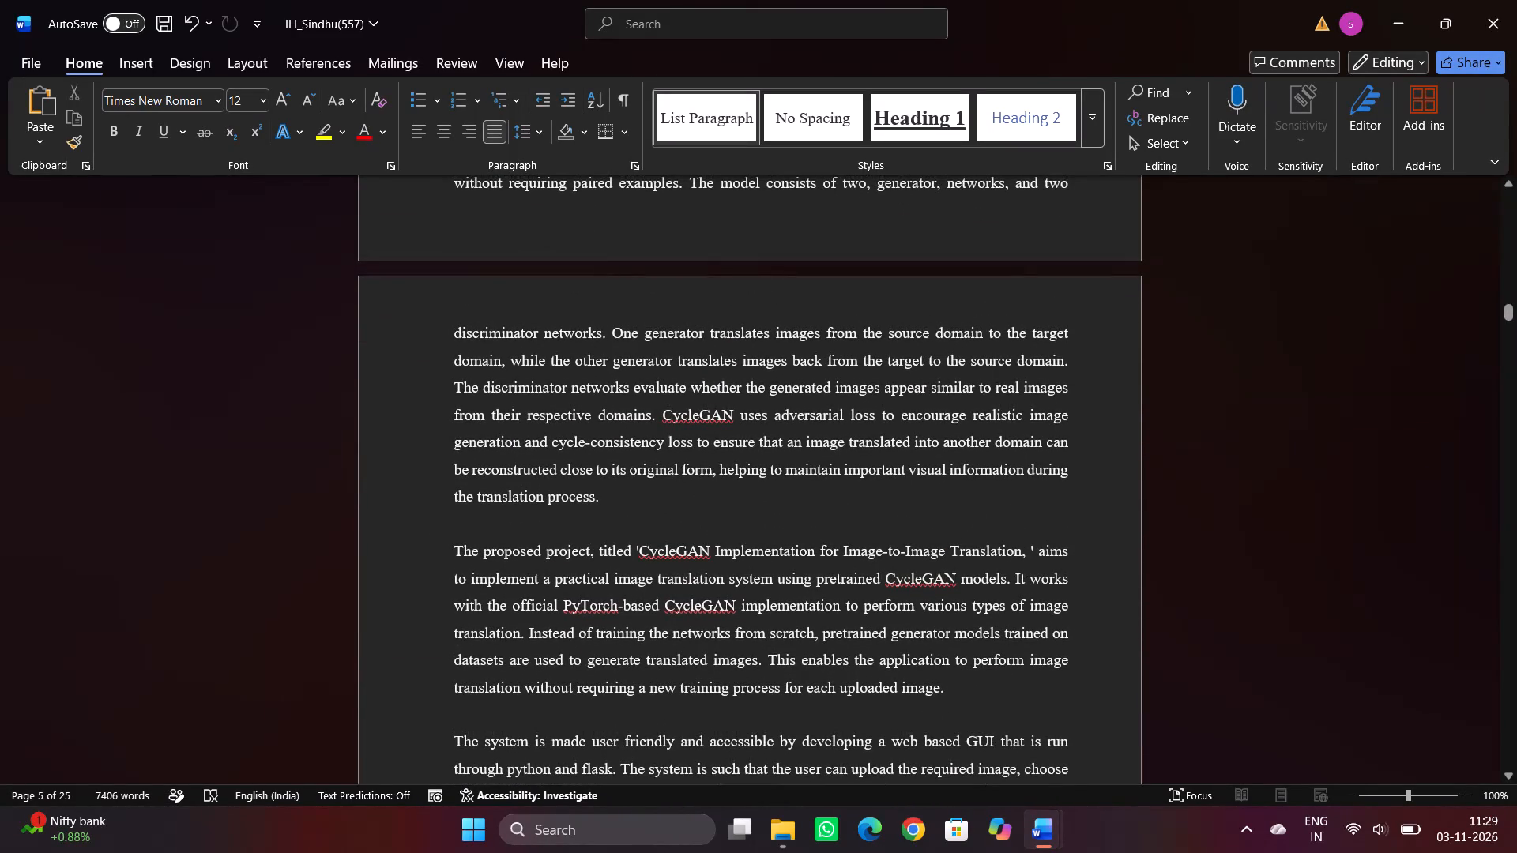
left_click_drag(645, 524, 404, 227)
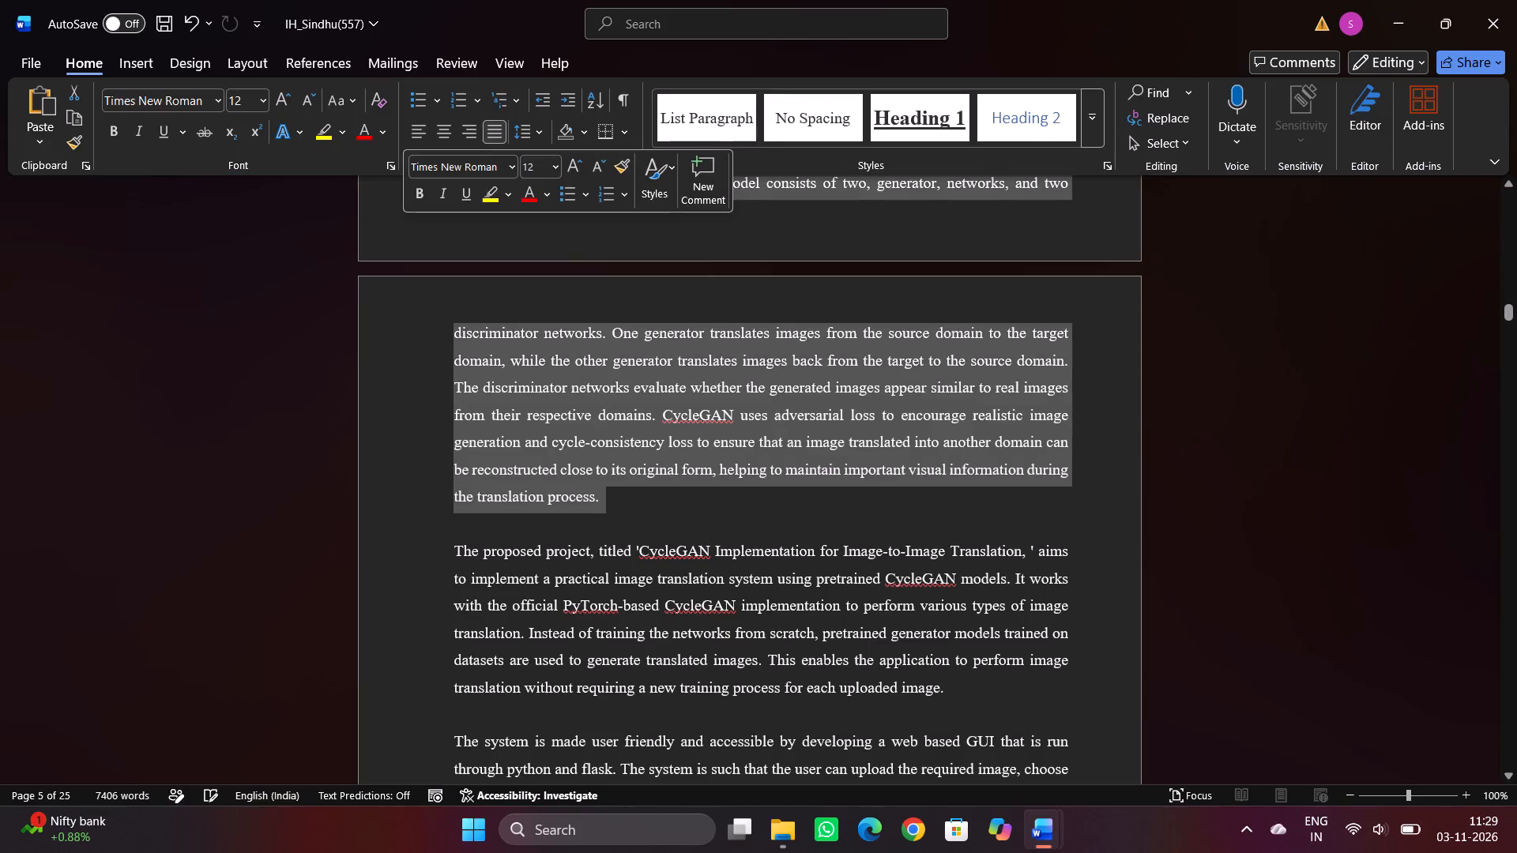
key("BackSpace")
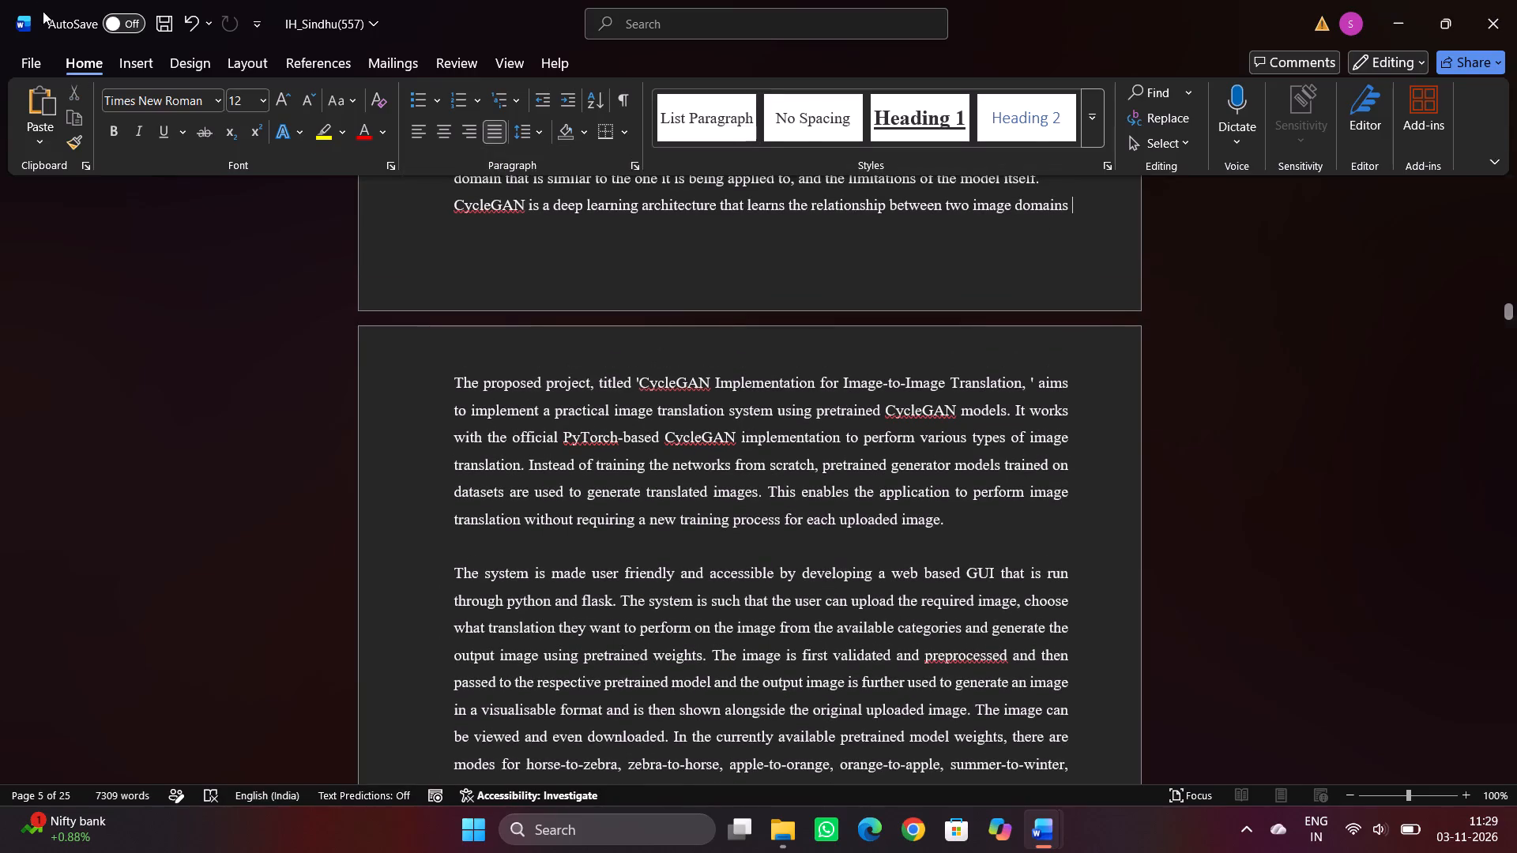
Save the trimmed report as a new Word document named "INHOUSE_Report ______" in the Downloads folder.
left_click(20, 54)
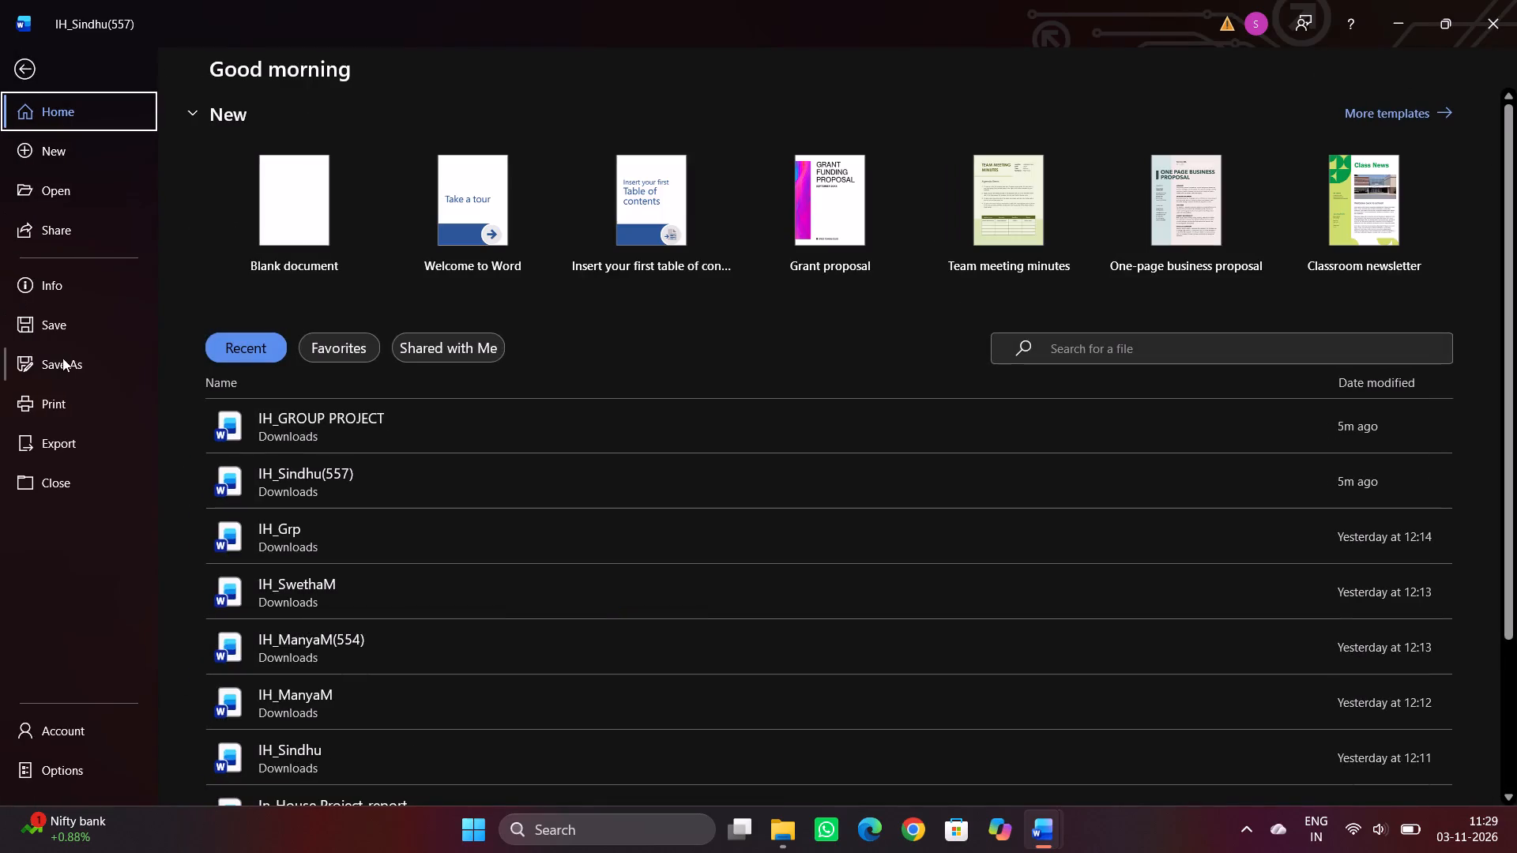
left_click(62, 360)
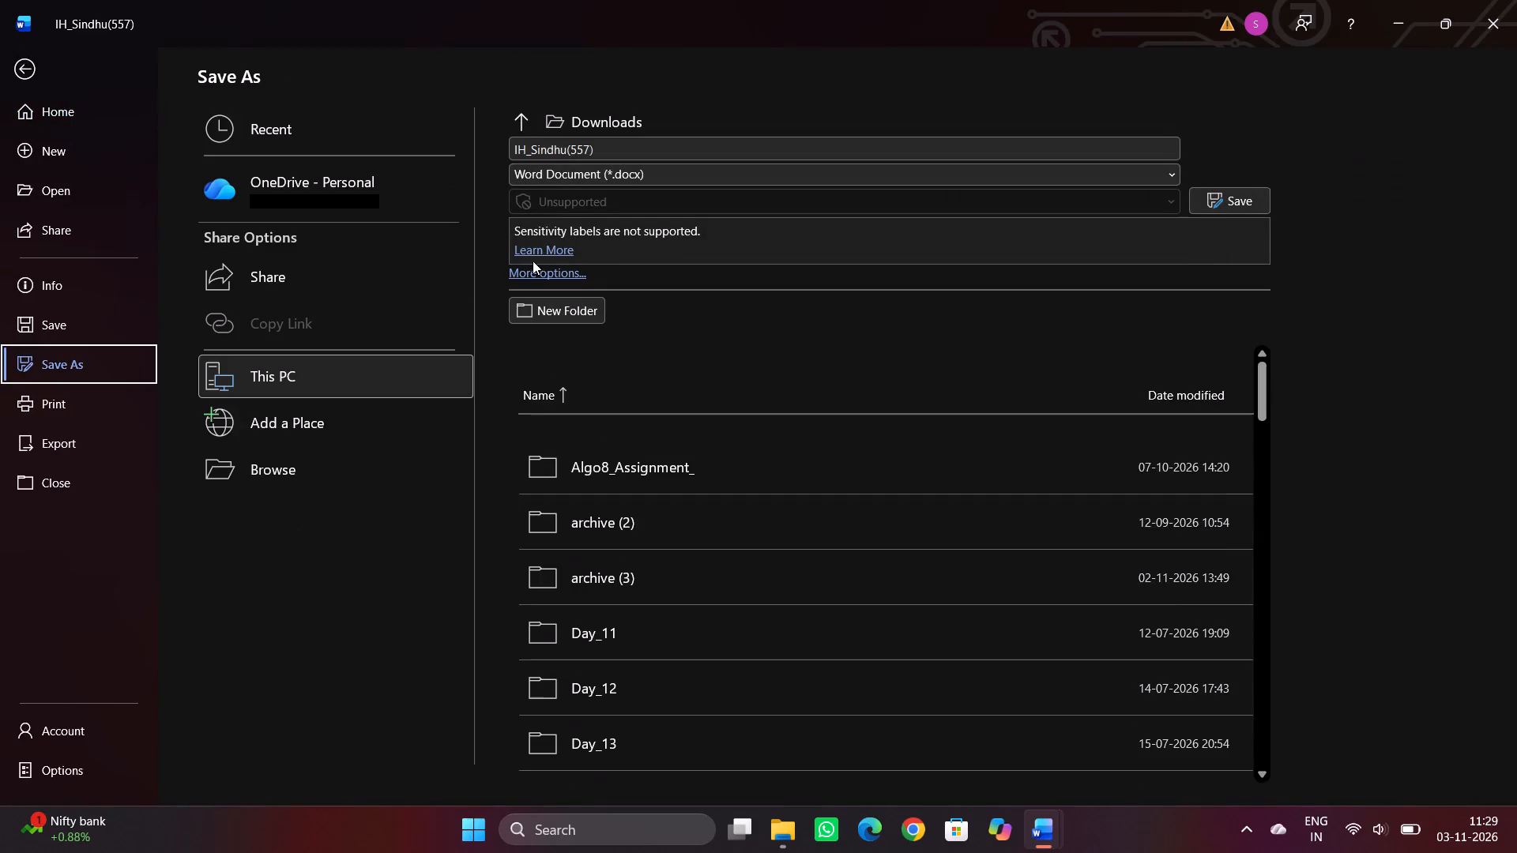
left_click(608, 145)
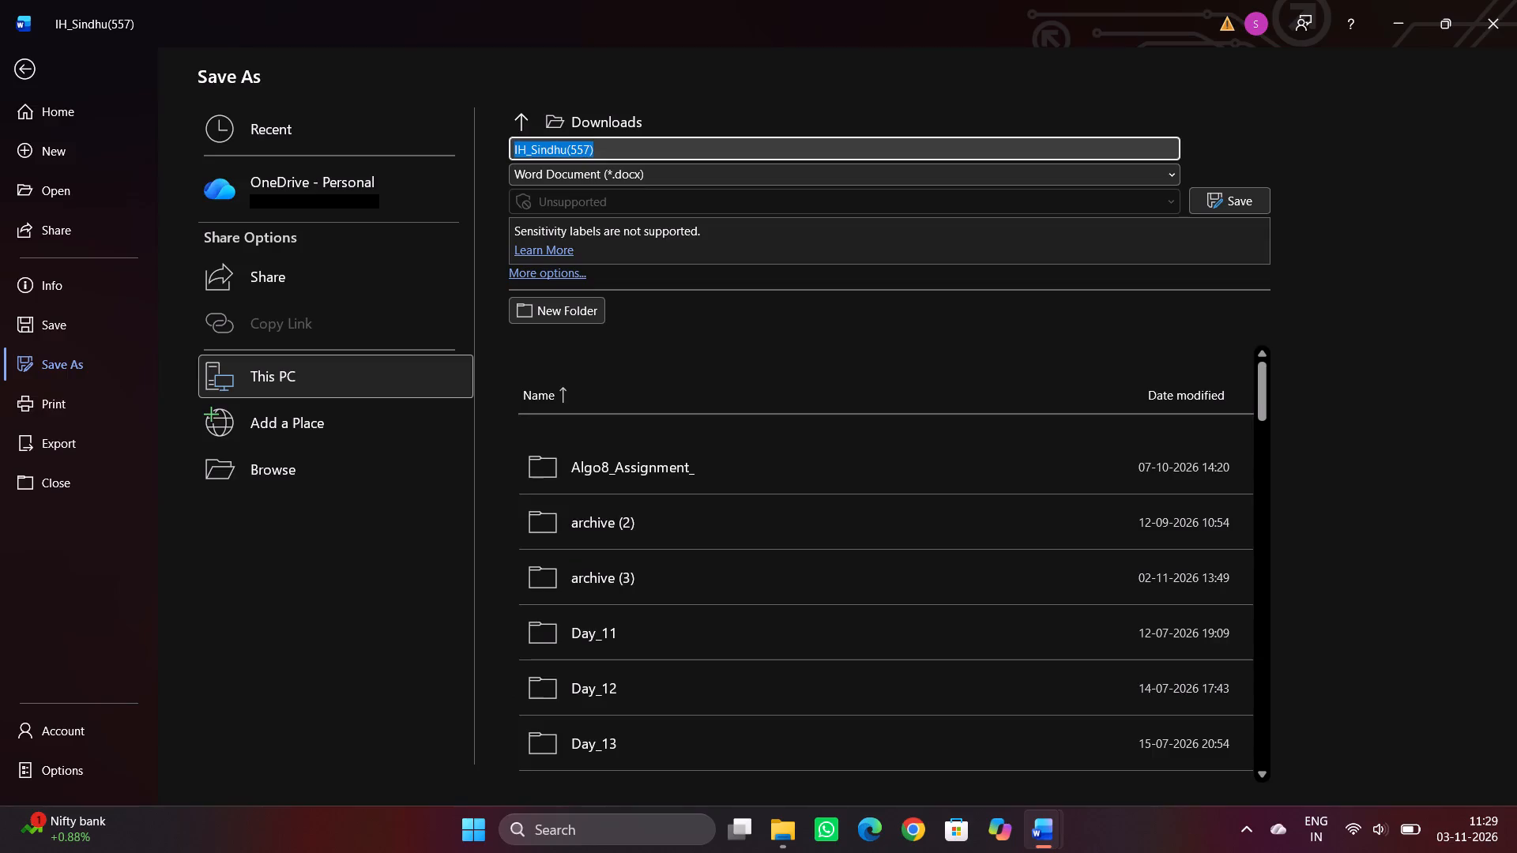
type("lagarism")
key("BackSpace")
key("BackSpace")
key("BackSpace")
key("BackSpace")
key("BackSpace")
key("BackSpace")
key("BackSpace")
key("BackSpace")
key("BackSpace")
key("BackSpace")
key("BackSpace")
key("BackSpace")
key("BackSpace")
key("BackSpace")
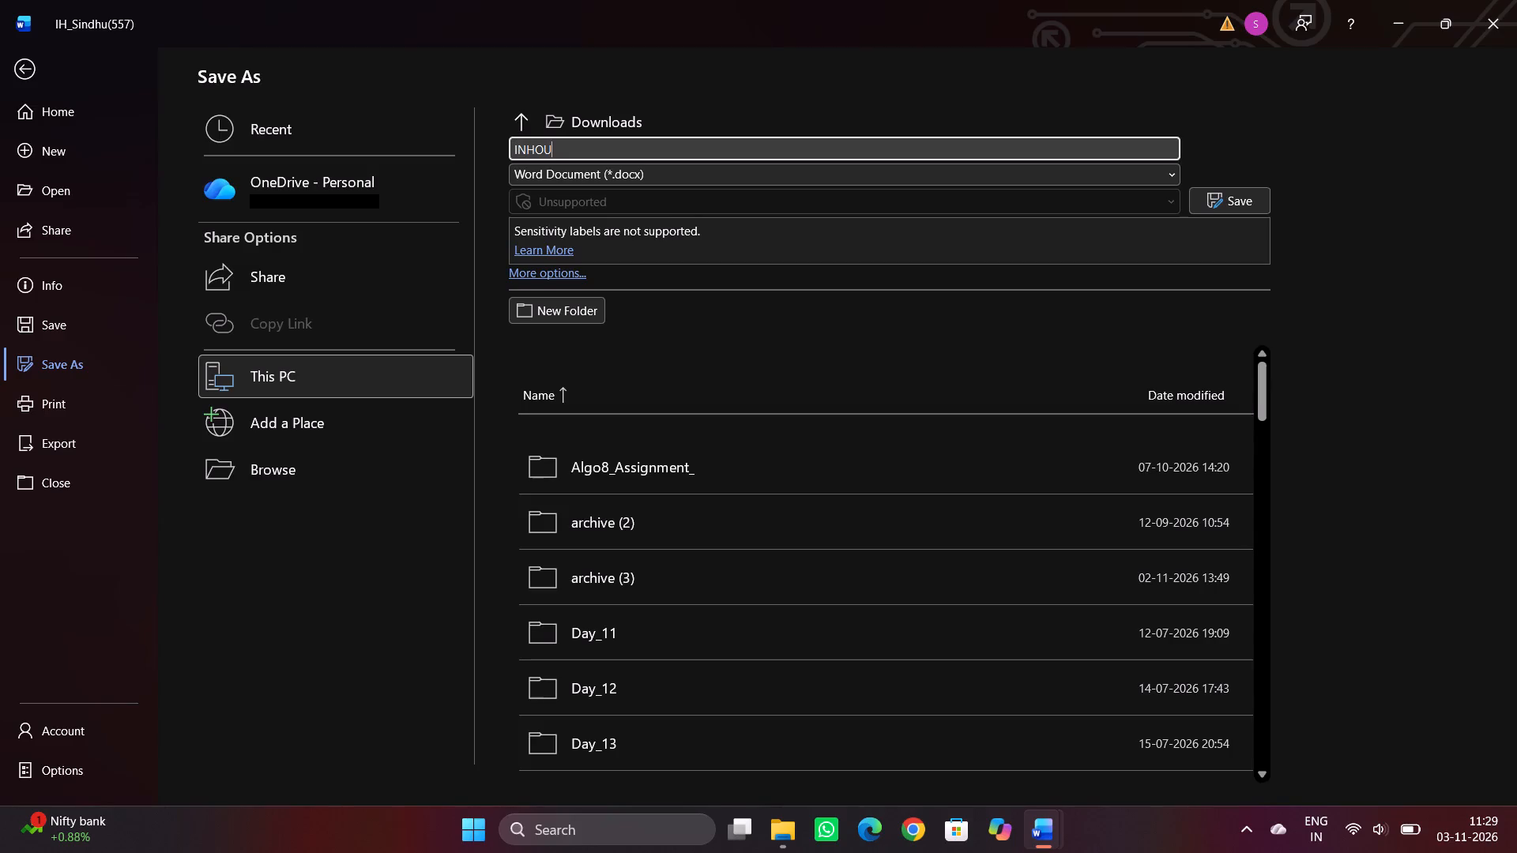
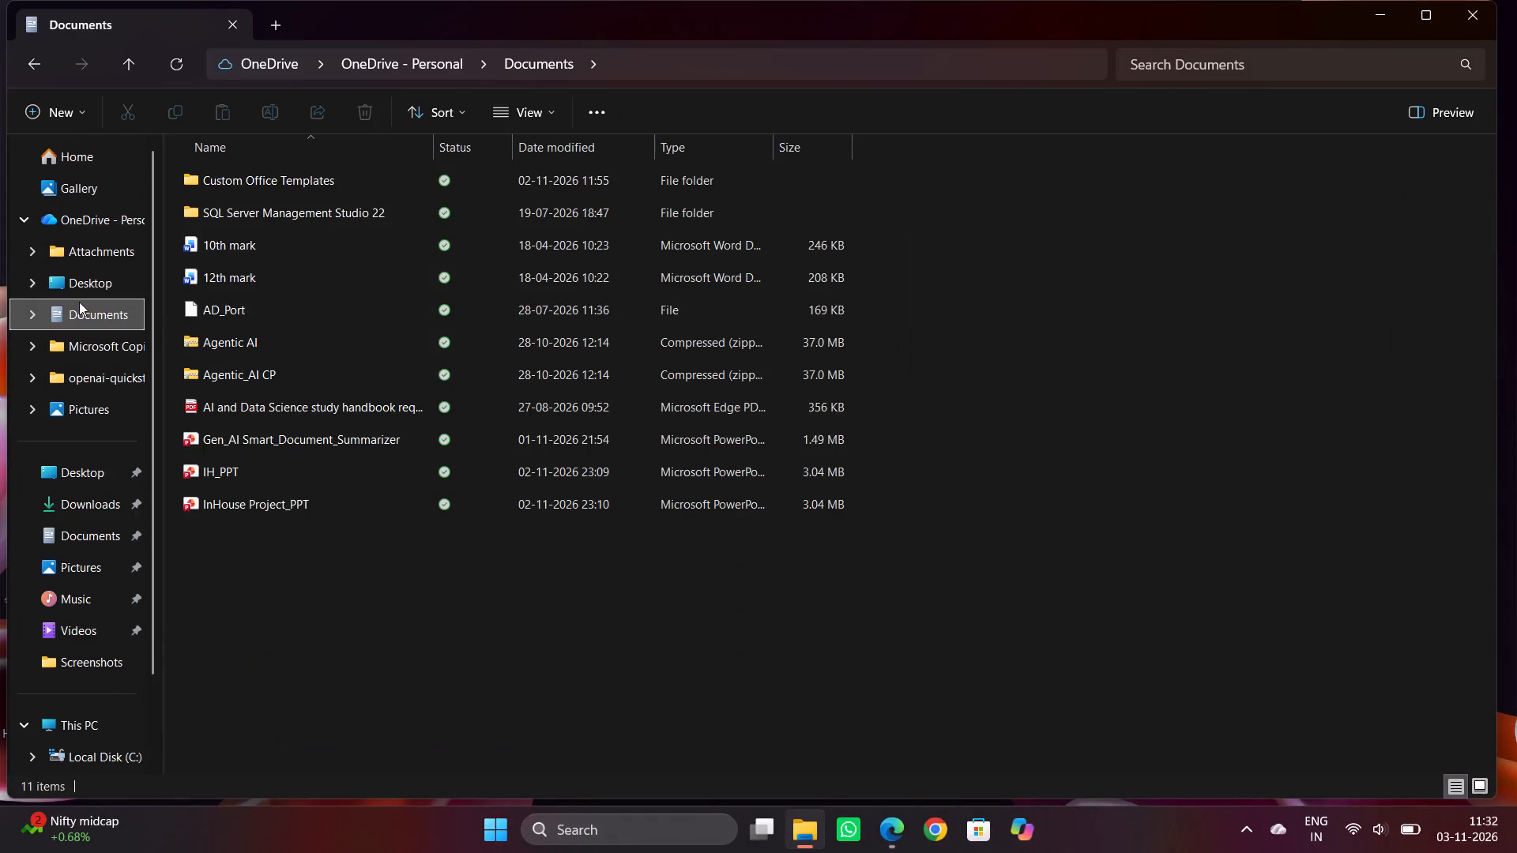
Open the IH_GROUP PROJECT Word document from the Downloads folder and maximize its window.
left_click(59, 495)
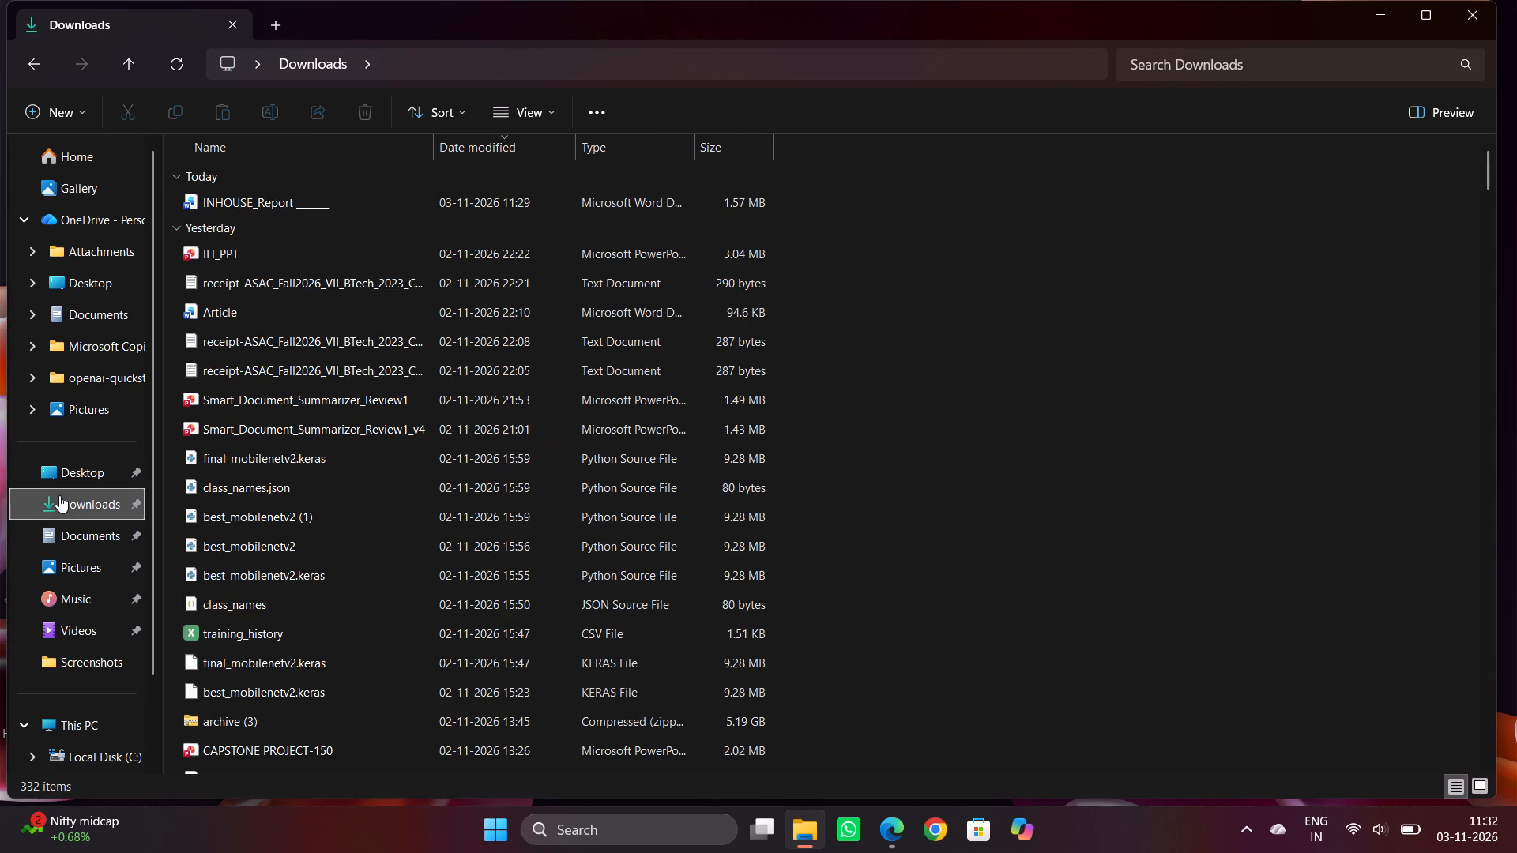
scroll(348, 449, "down", 1)
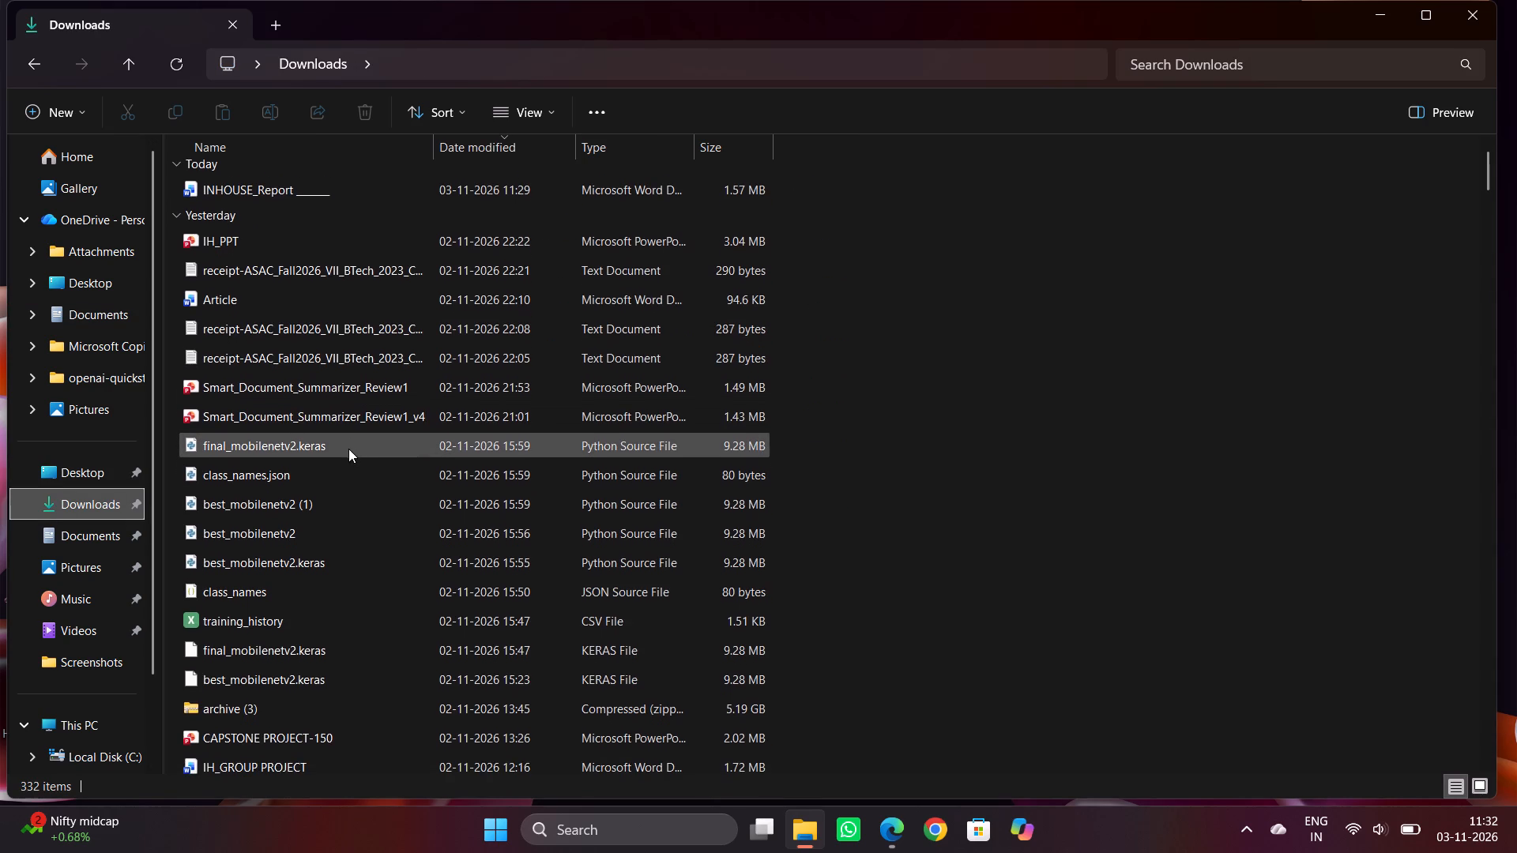
scroll(348, 449, "down", 1)
scroll(265, 576, "down", 1)
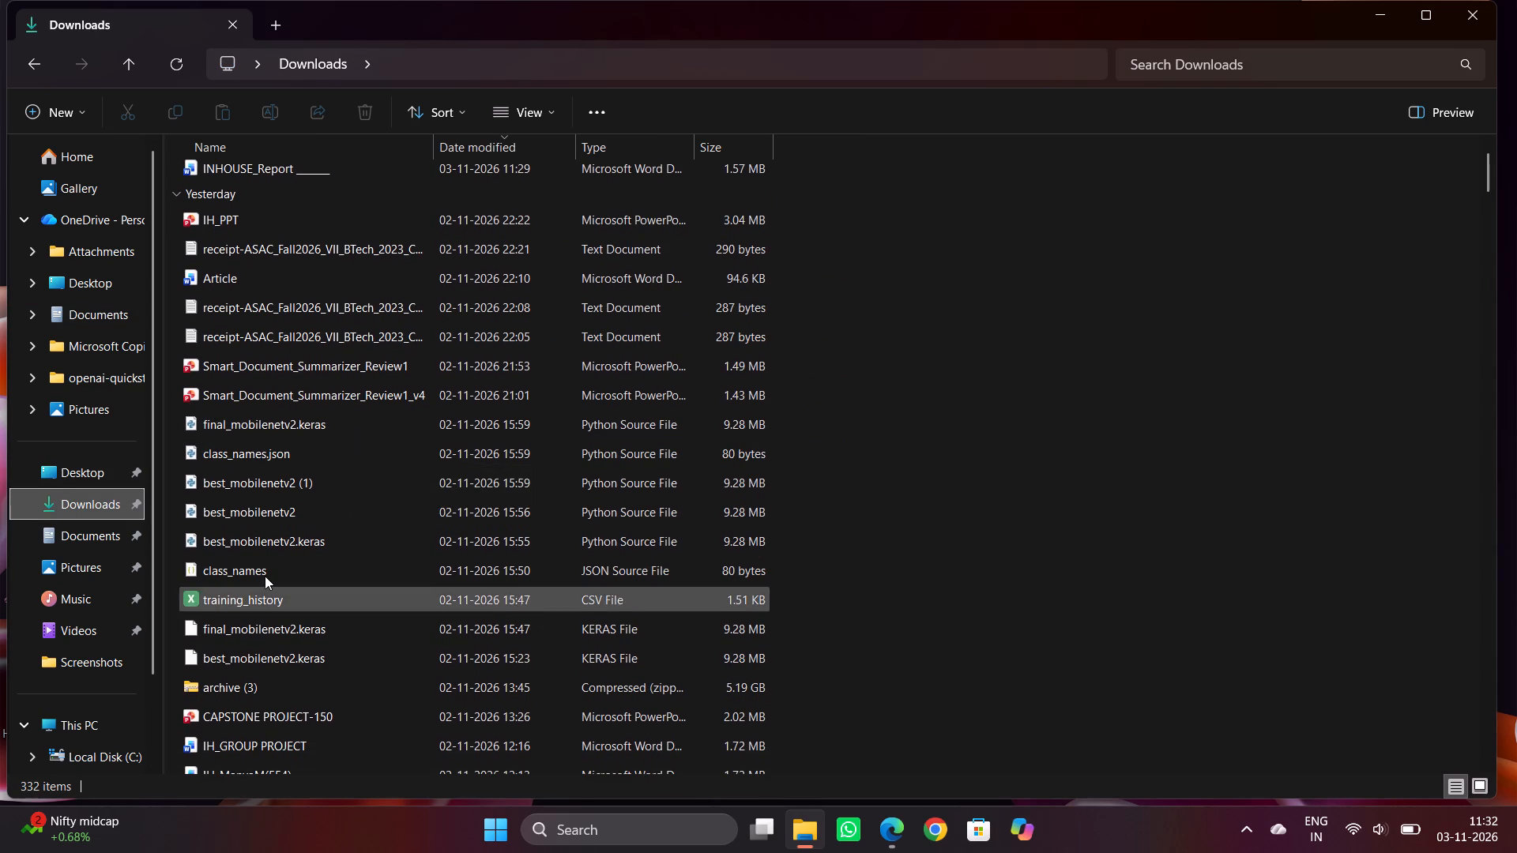
scroll(265, 576, "down", 2)
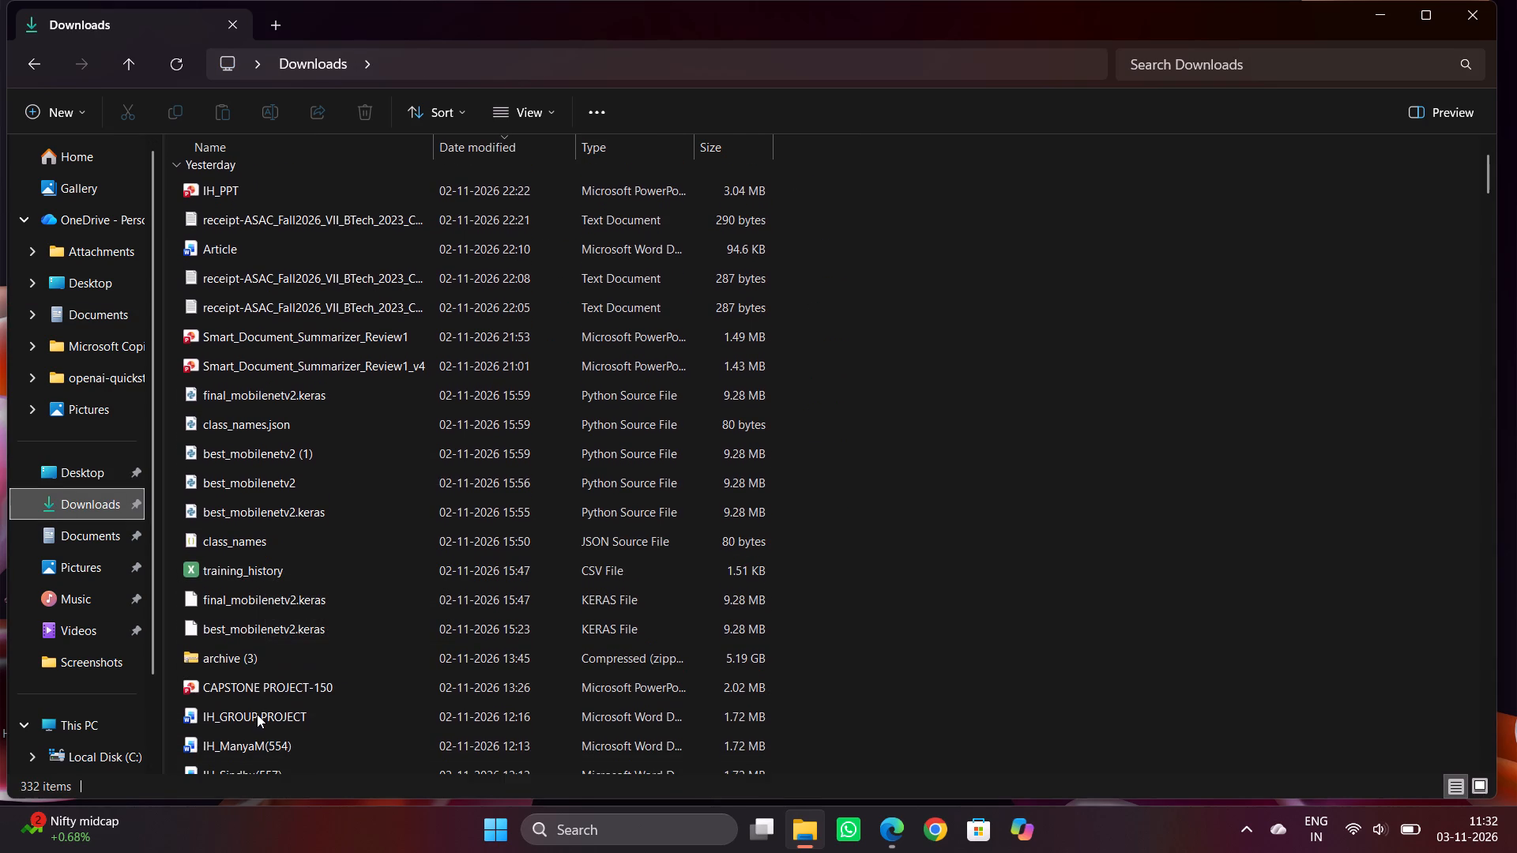
left_click(257, 714)
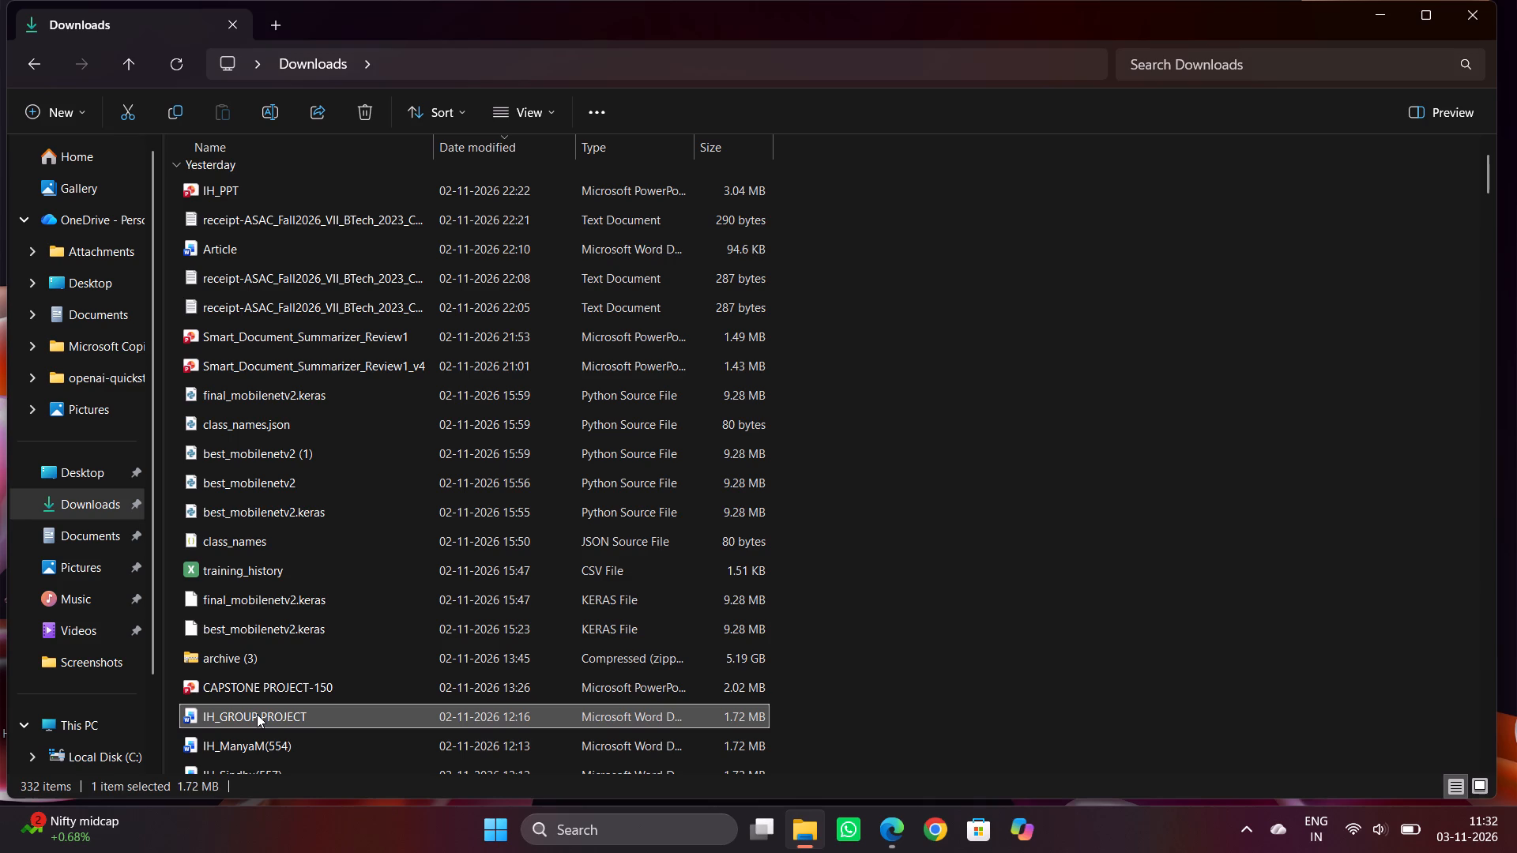
double_click(257, 714)
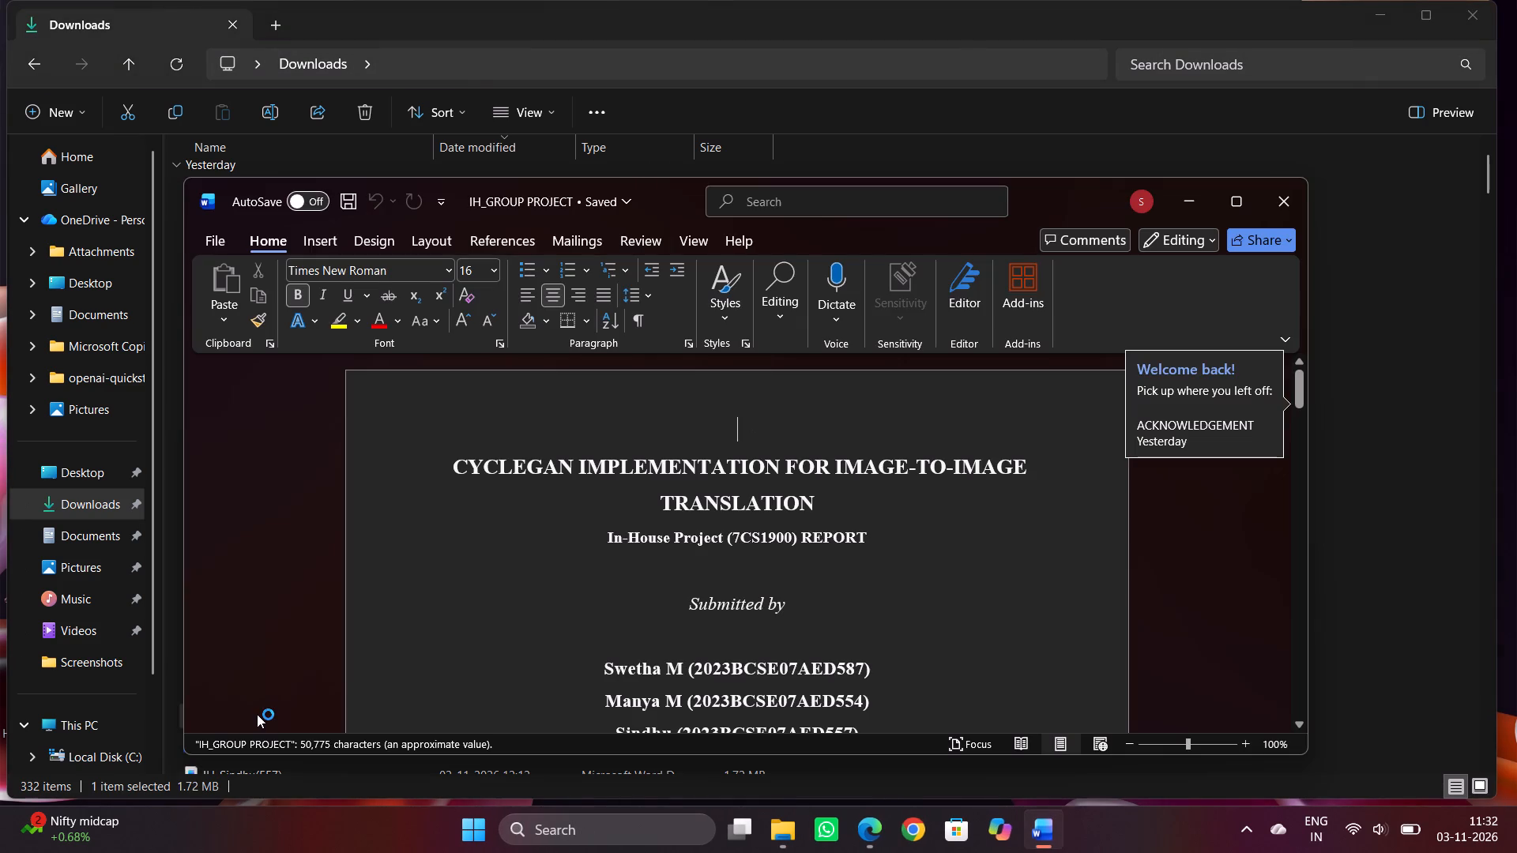
left_click(1238, 205)
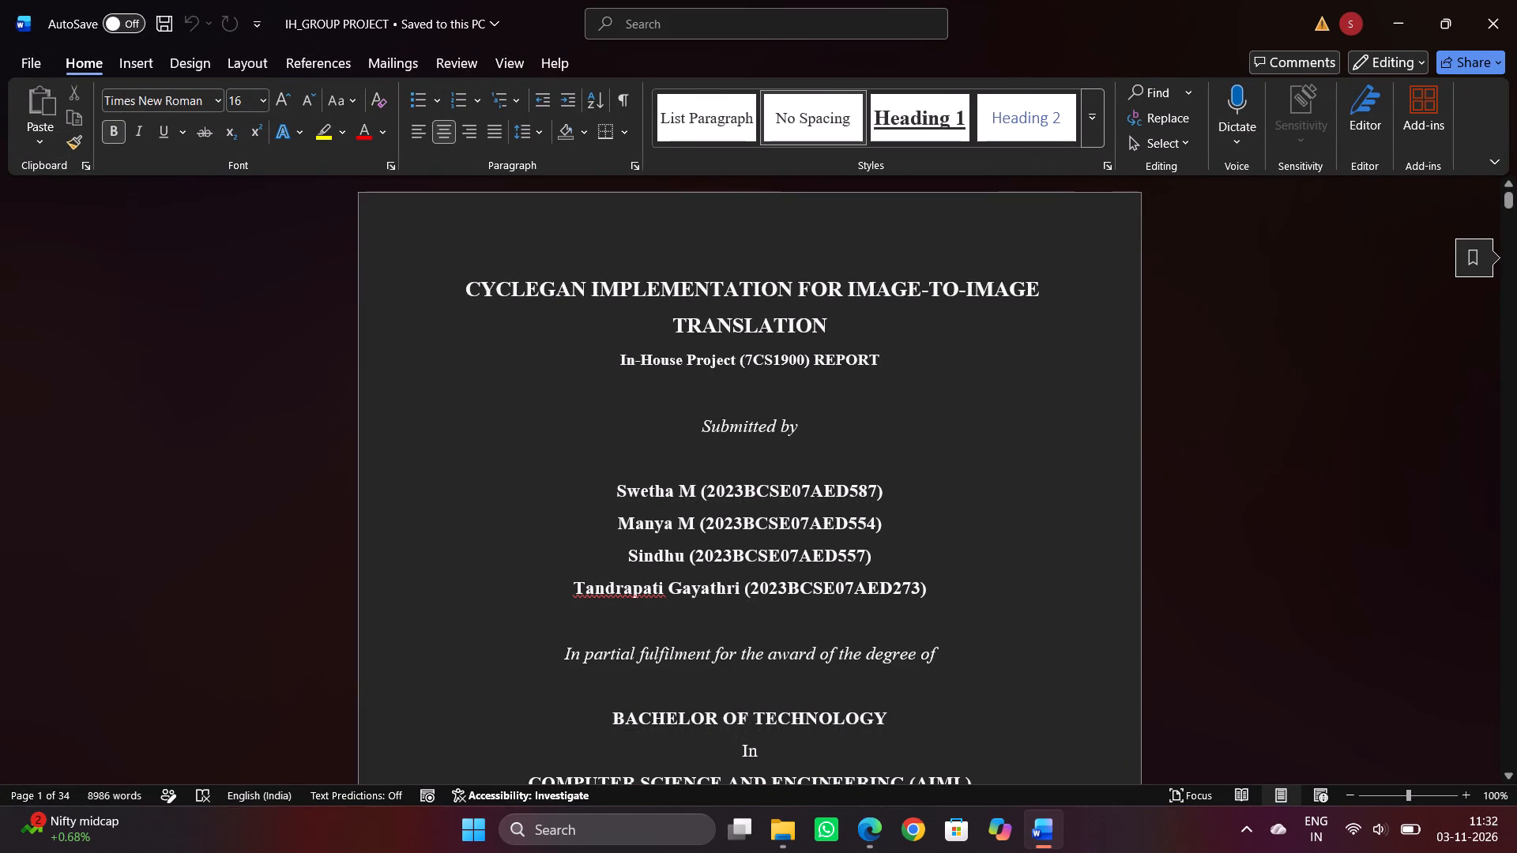
Look through the report from its title page to the Publication Proof (Submission Copy) page near the end.
scroll(1238, 205, "down", 2)
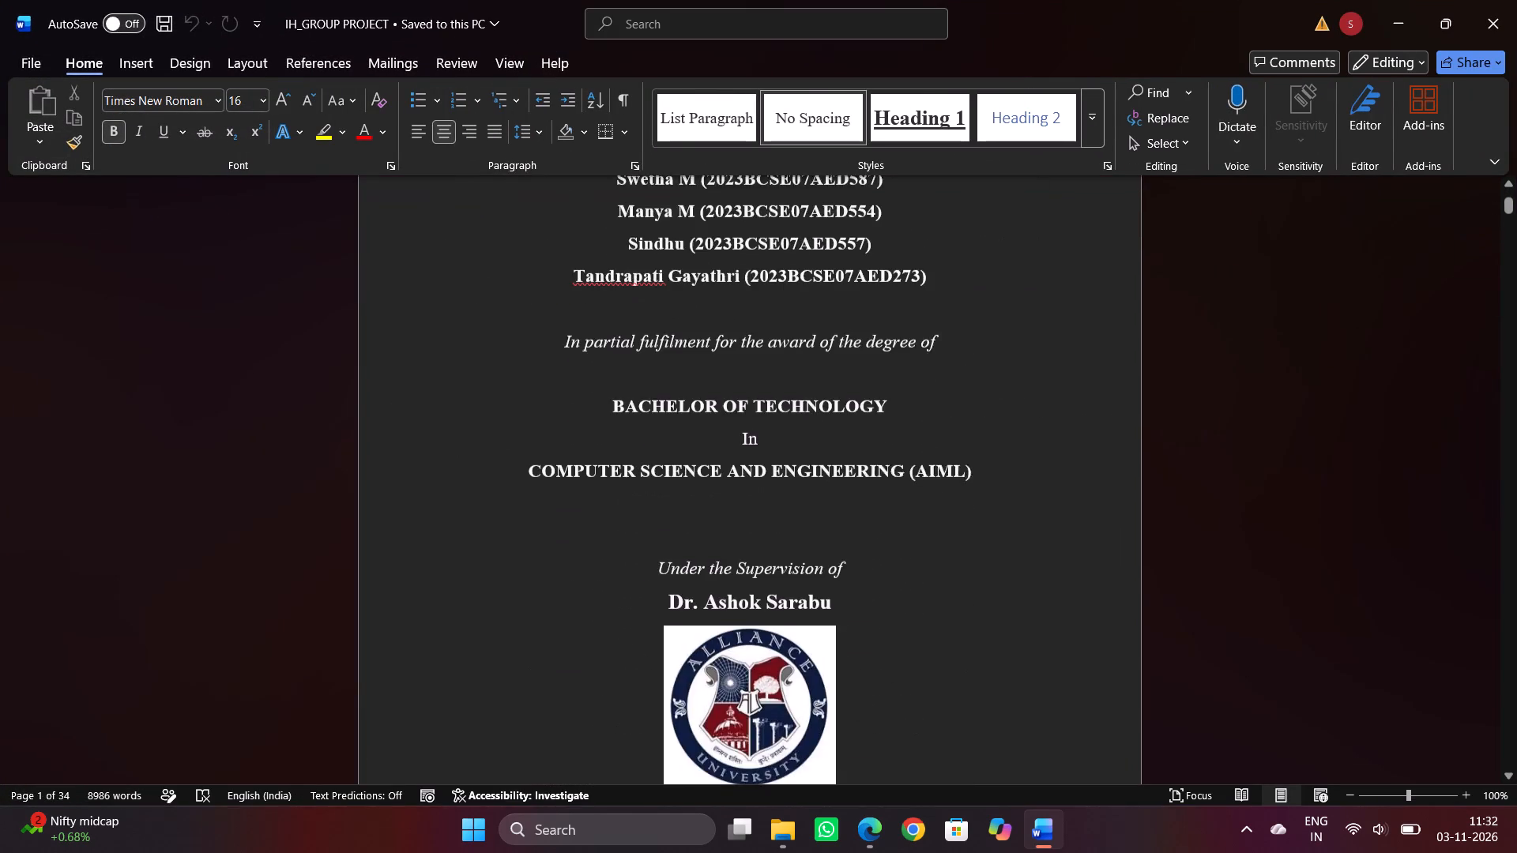
scroll(1238, 205, "down", 6)
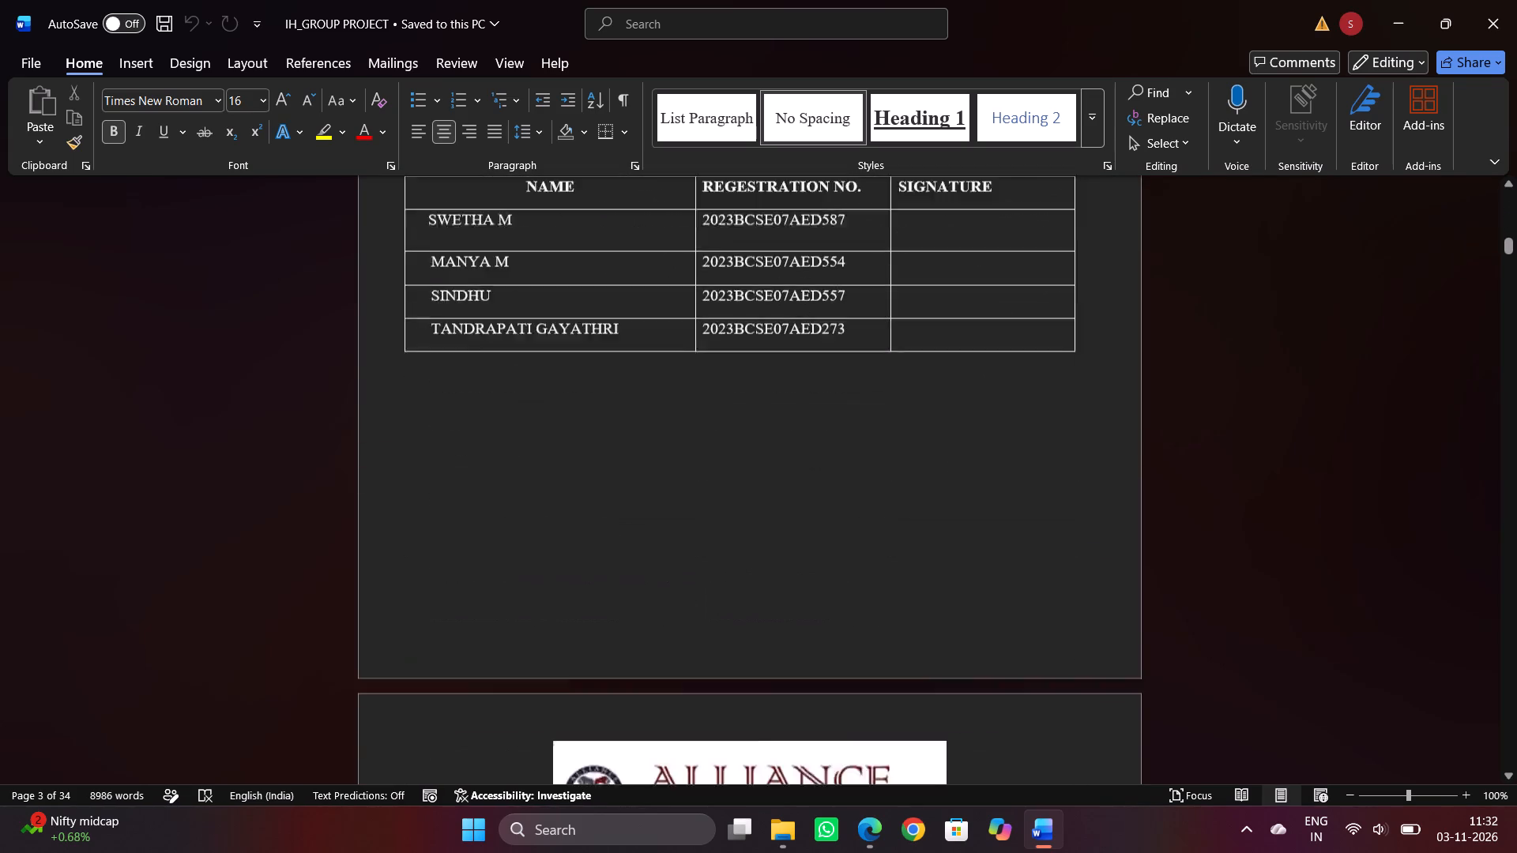
scroll(1238, 205, "down", 3)
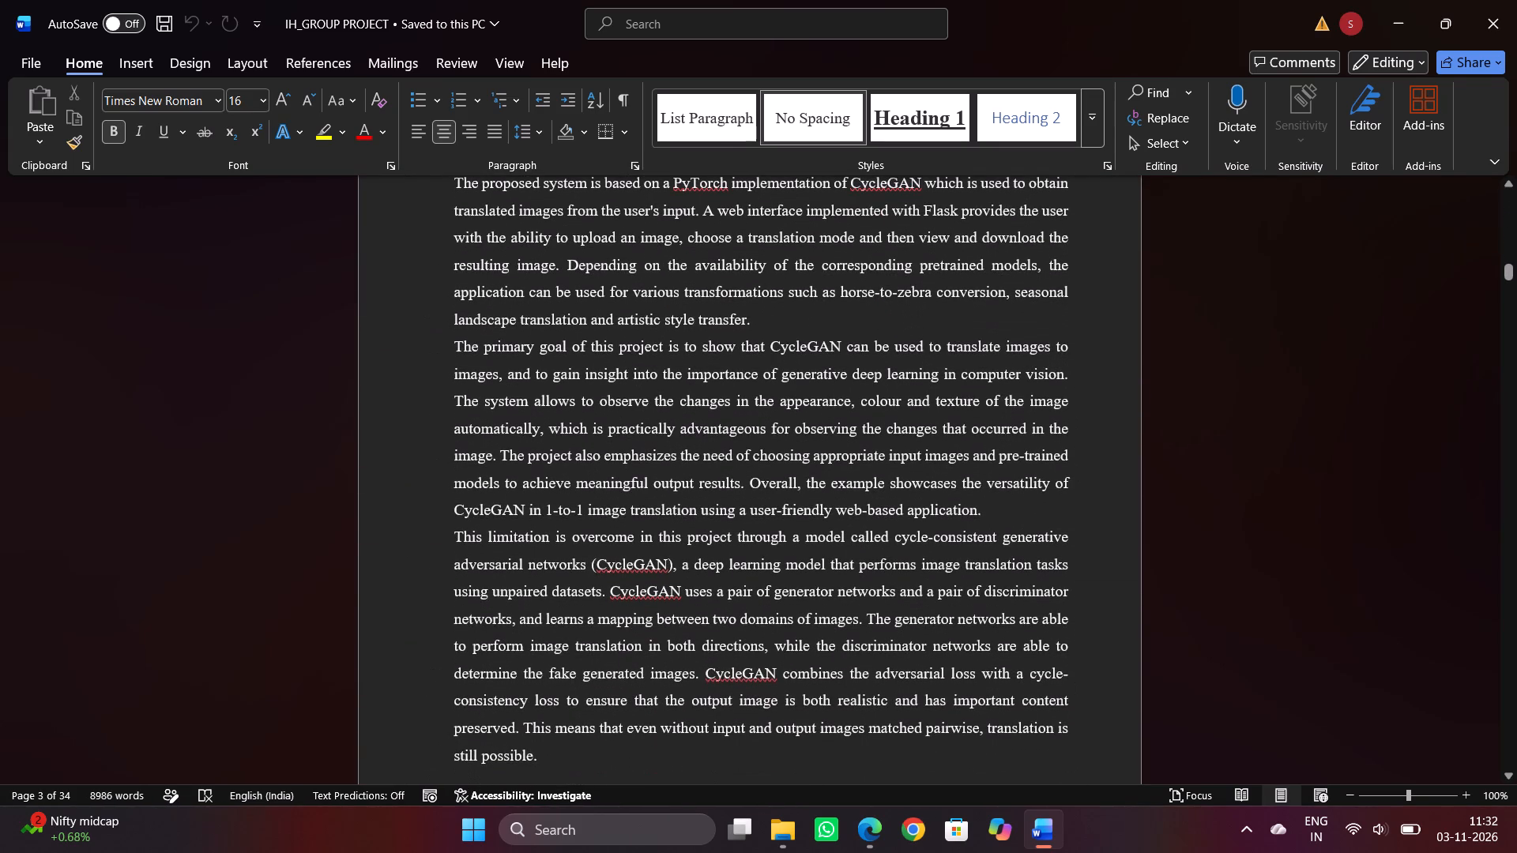
scroll(1238, 205, "down", 14)
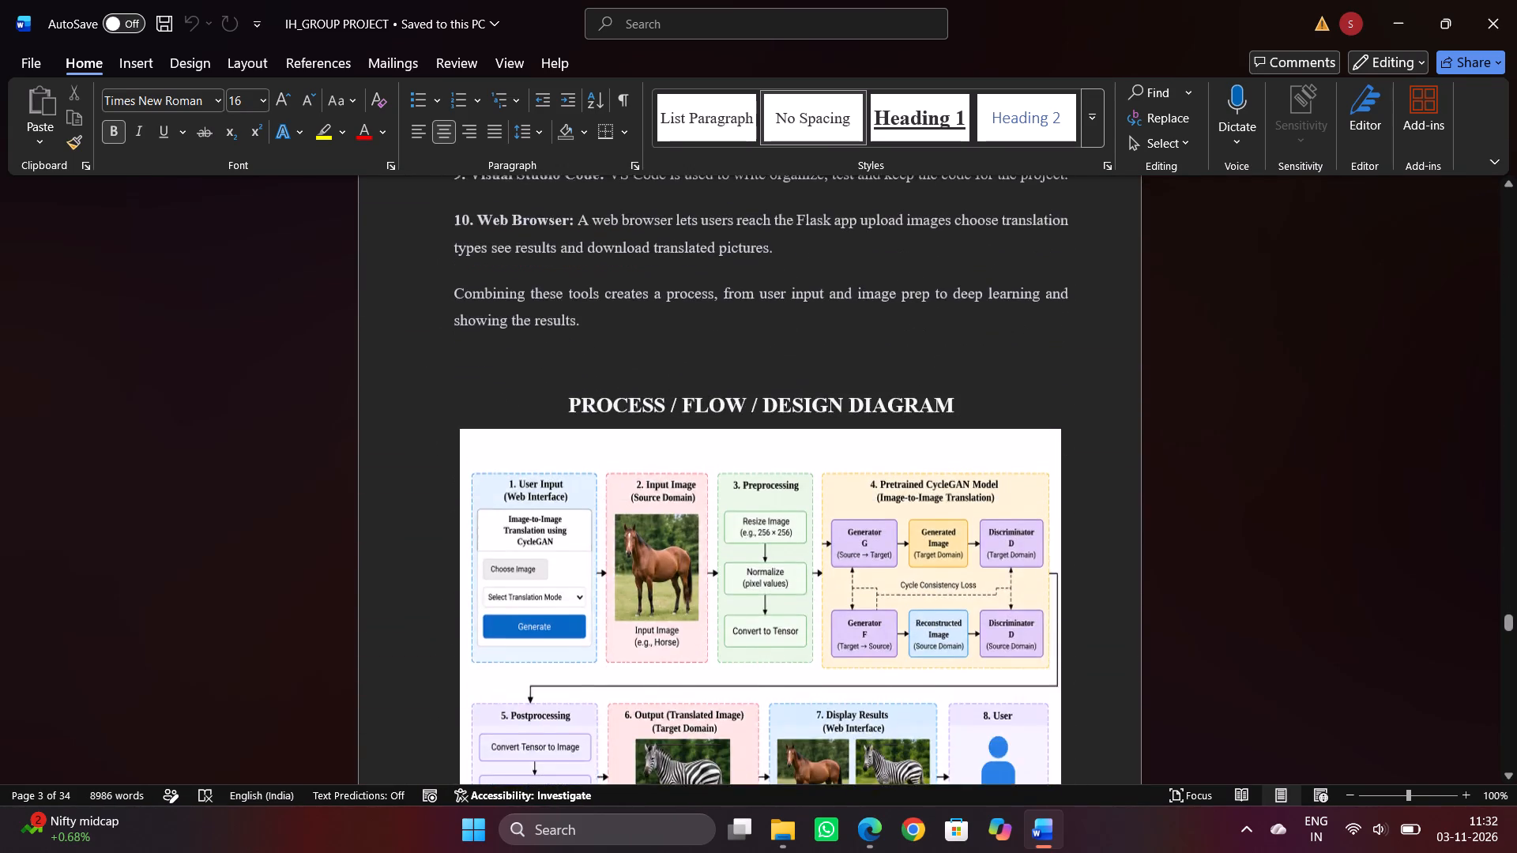
scroll(1238, 205, "down", 6)
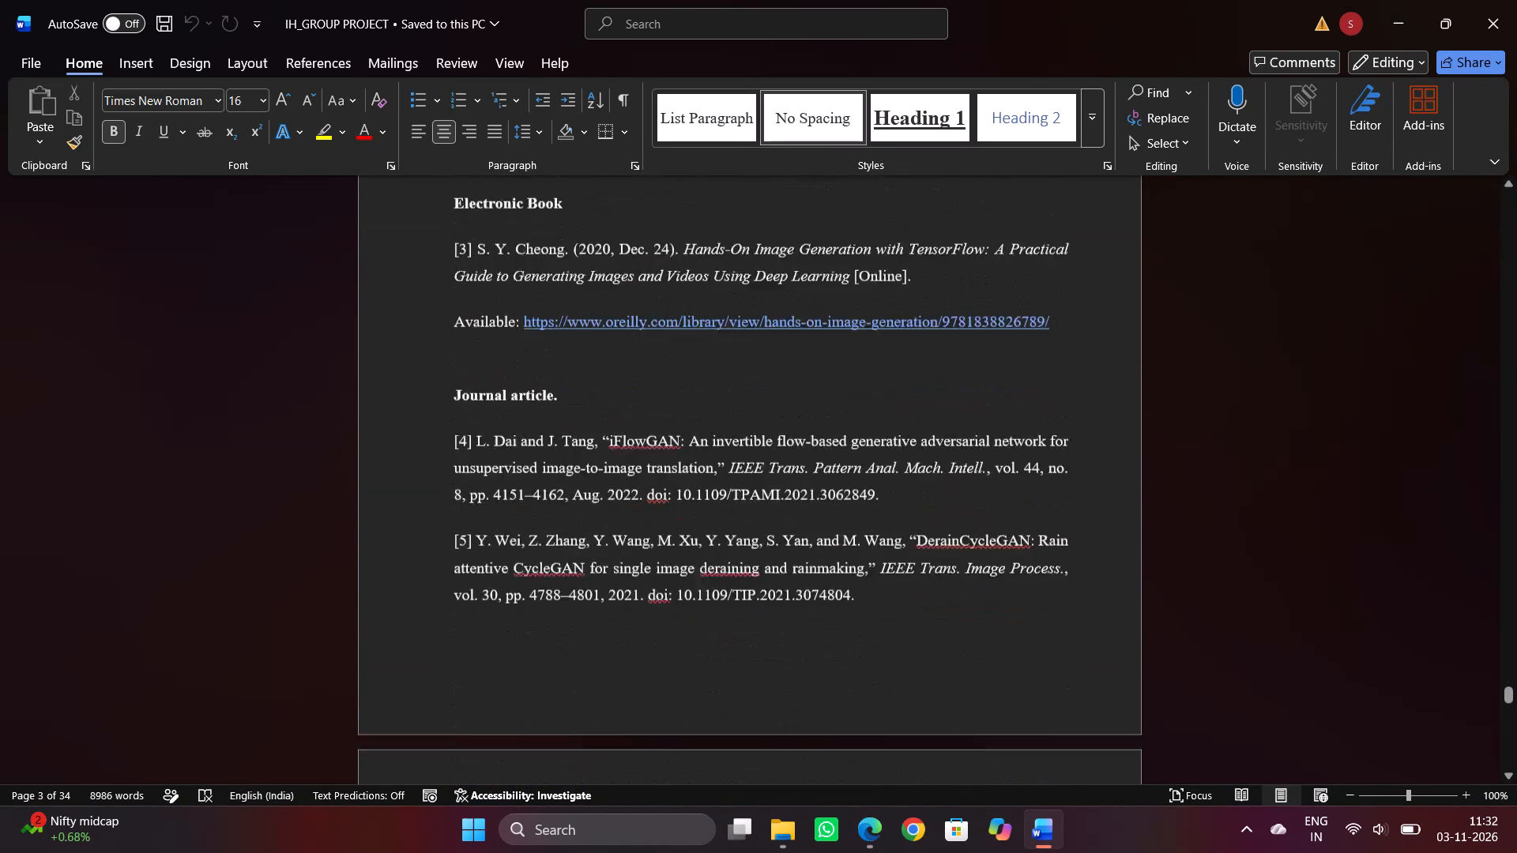
scroll(1238, 205, "down", 5)
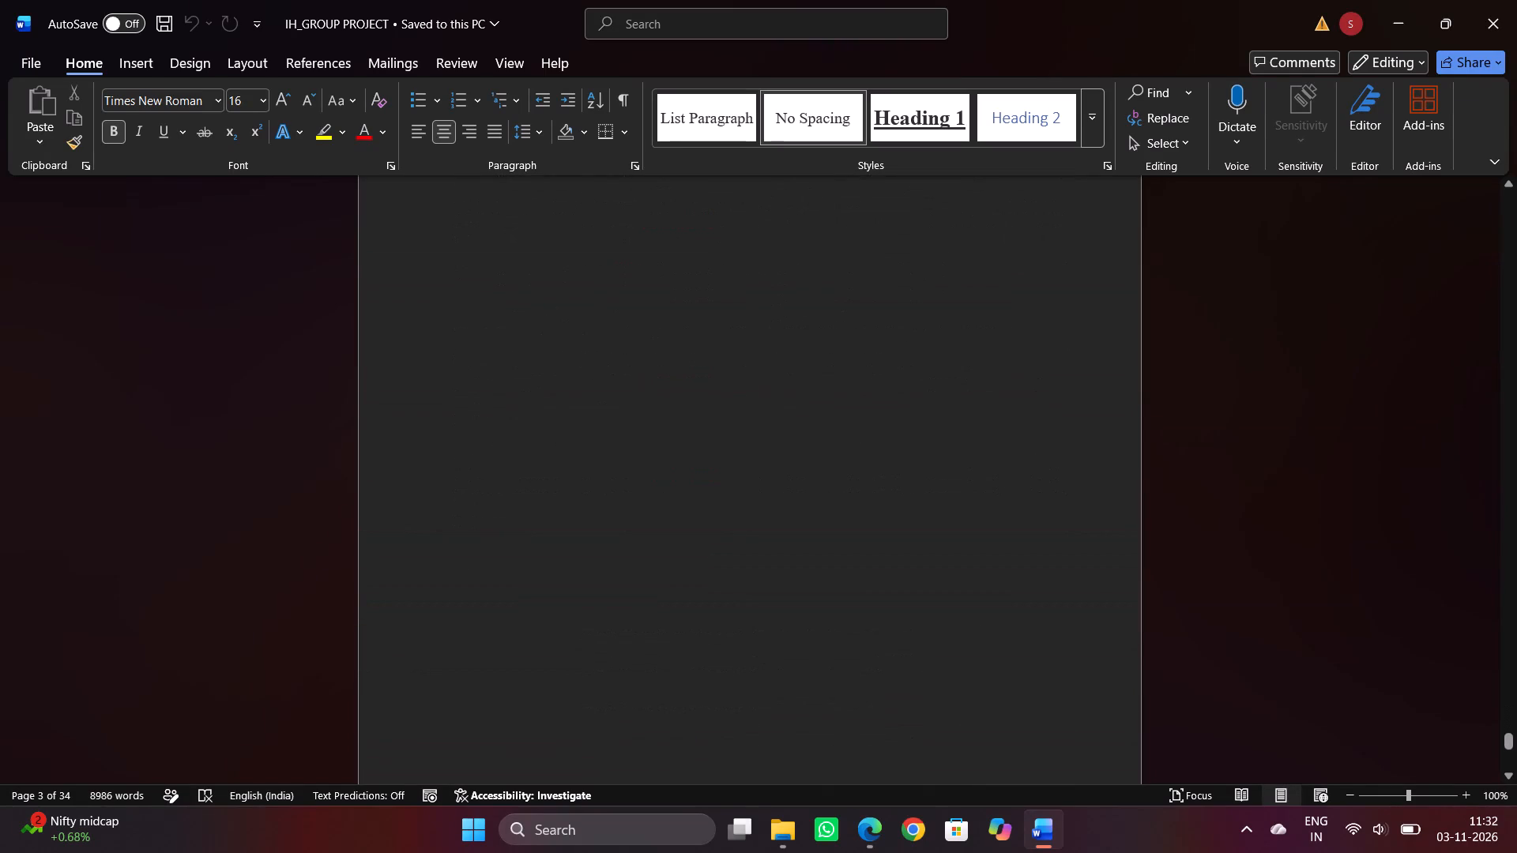
scroll(1238, 205, "up", 3)
scroll(1238, 205, "right", 1)
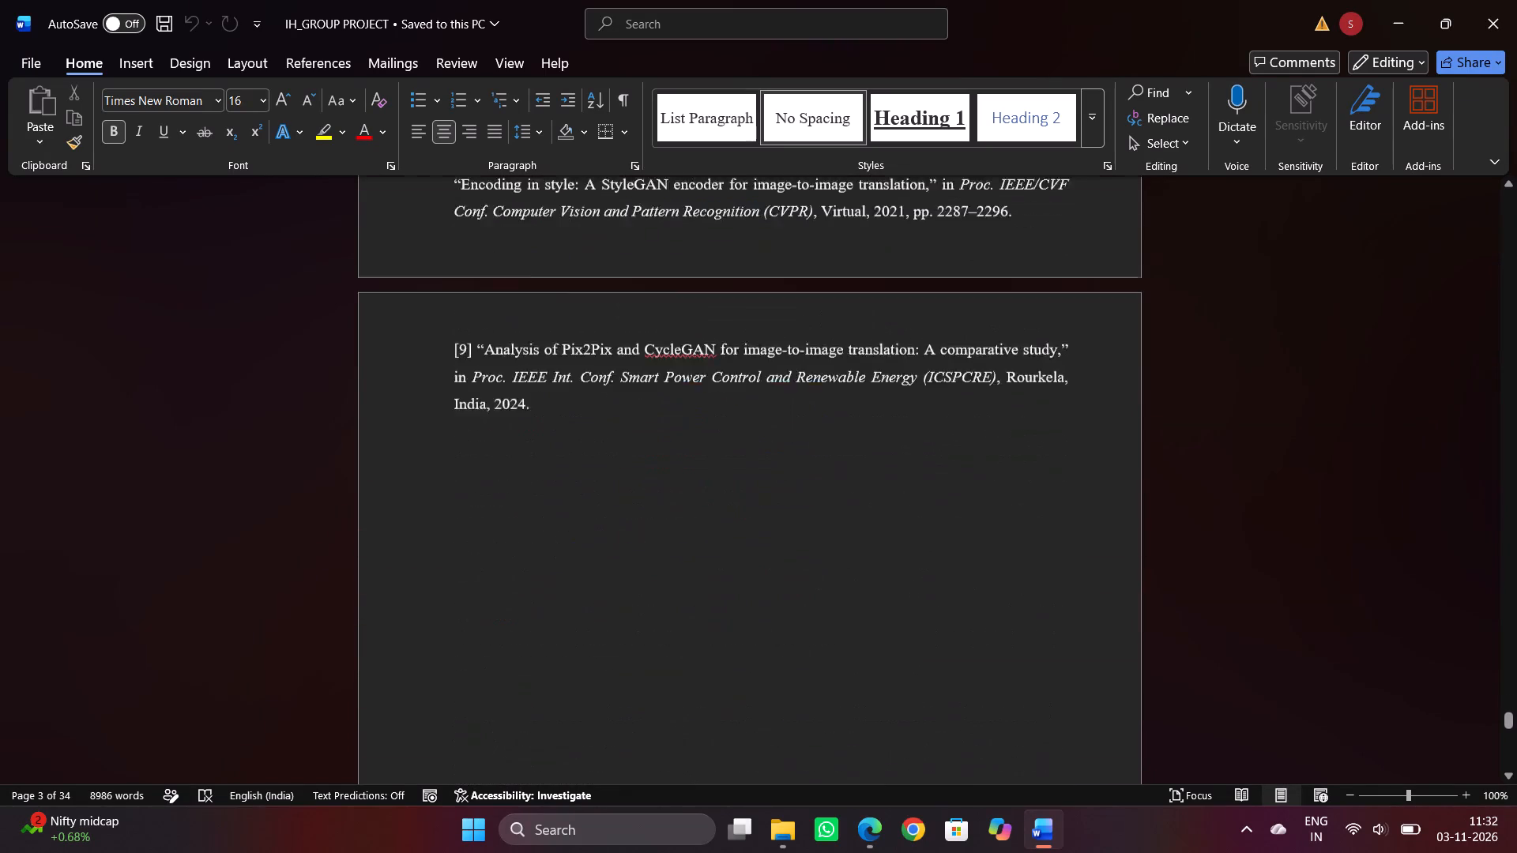
scroll(1238, 205, "right", 1)
scroll(1238, 205, "up", 1)
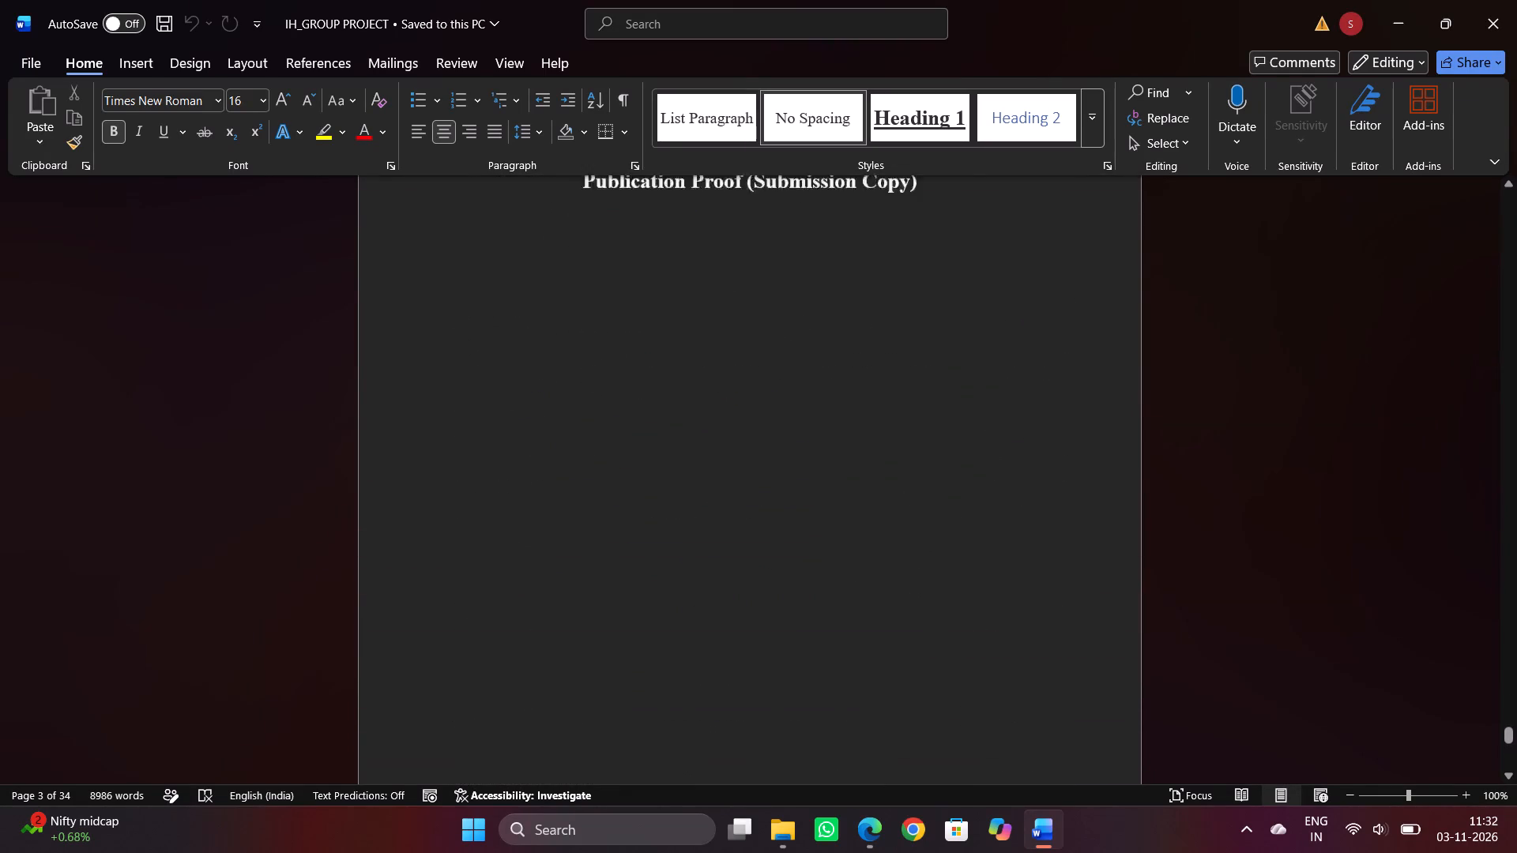
scroll(1238, 205, "up", 1)
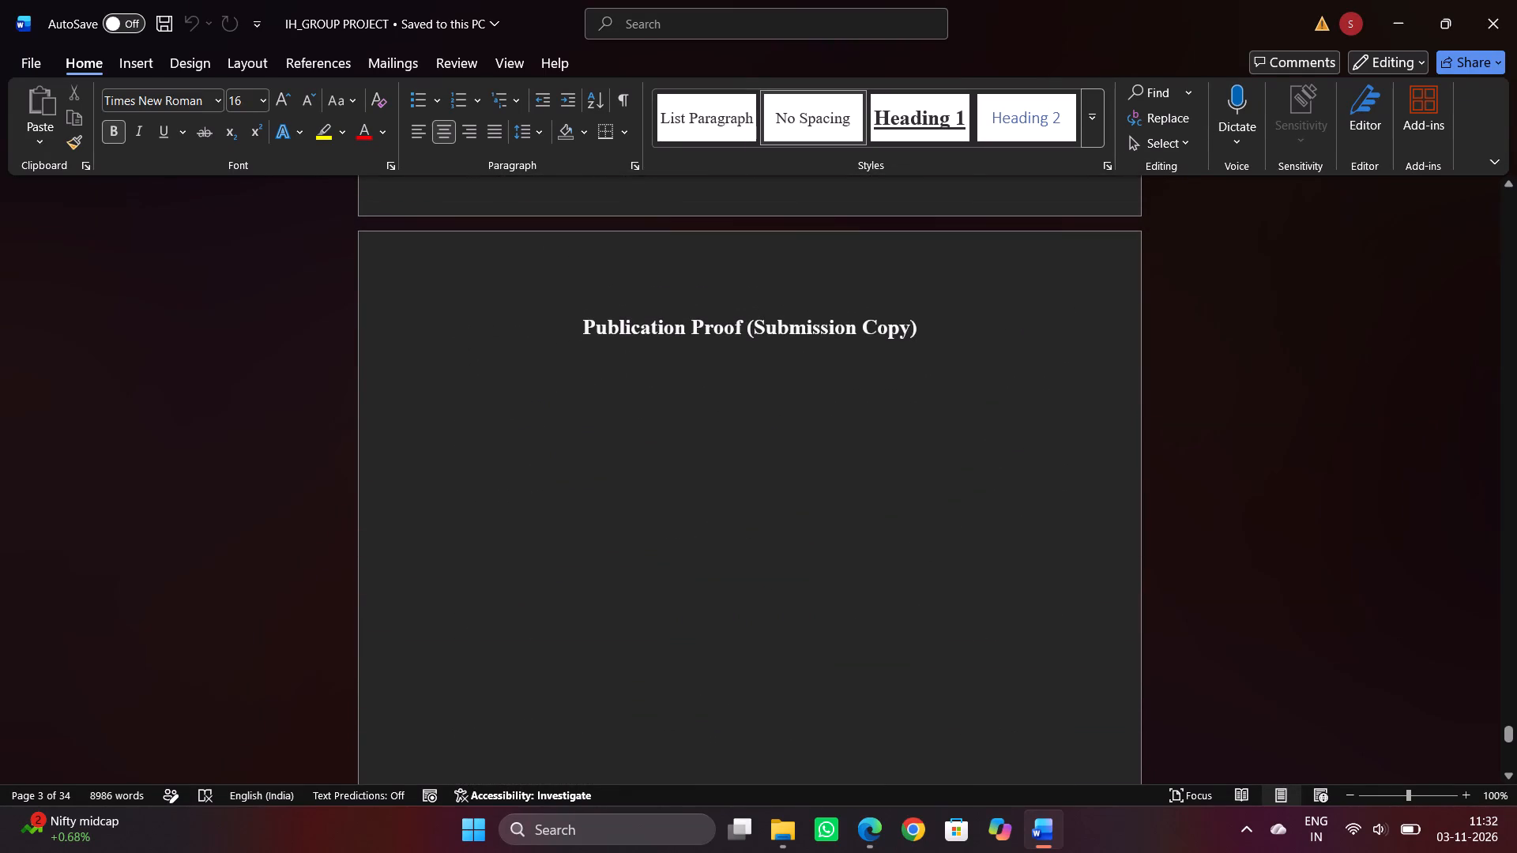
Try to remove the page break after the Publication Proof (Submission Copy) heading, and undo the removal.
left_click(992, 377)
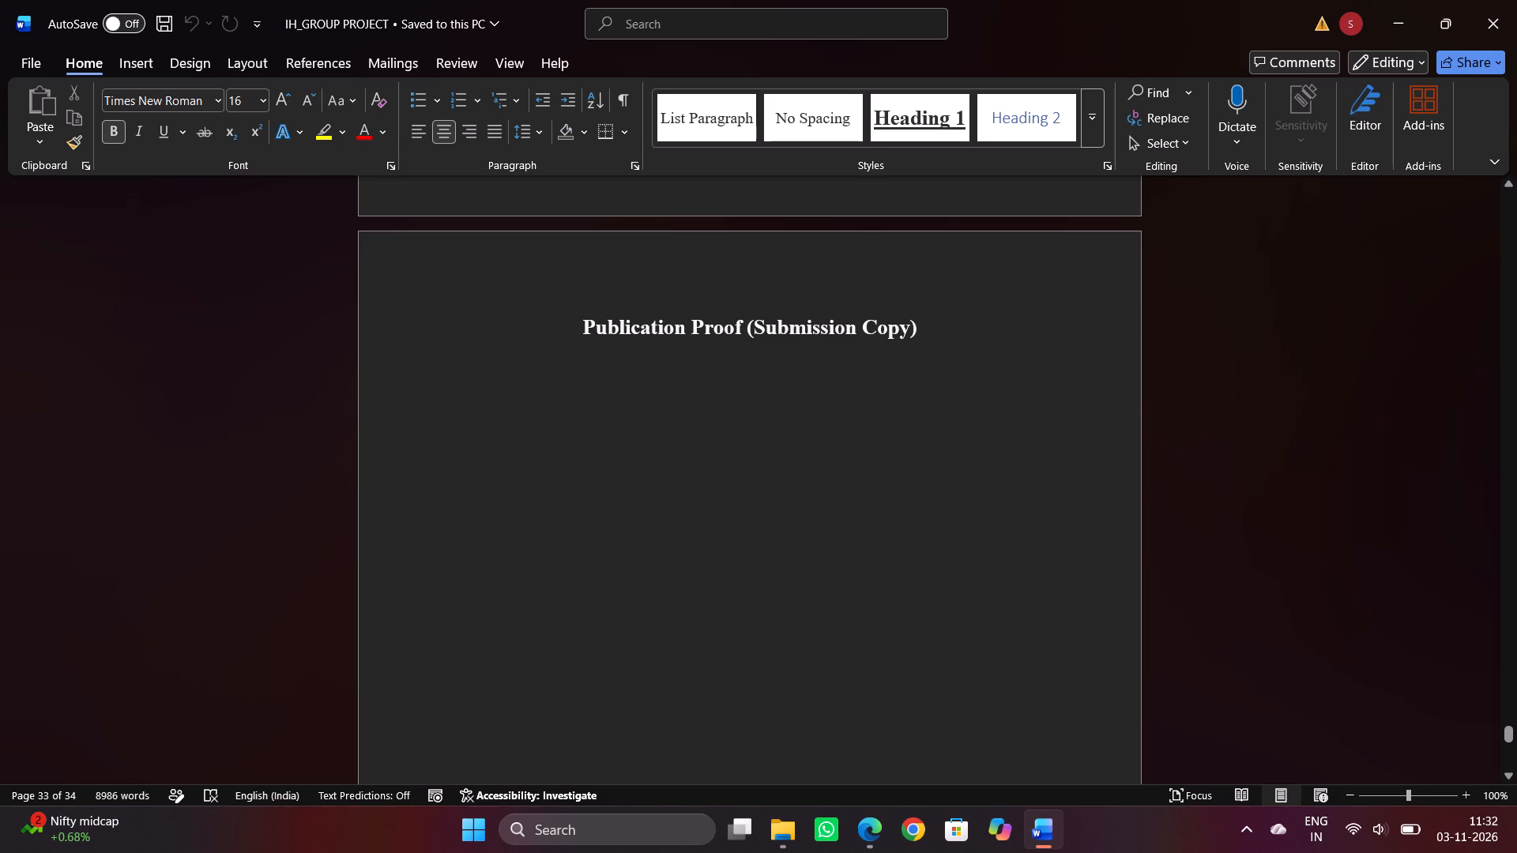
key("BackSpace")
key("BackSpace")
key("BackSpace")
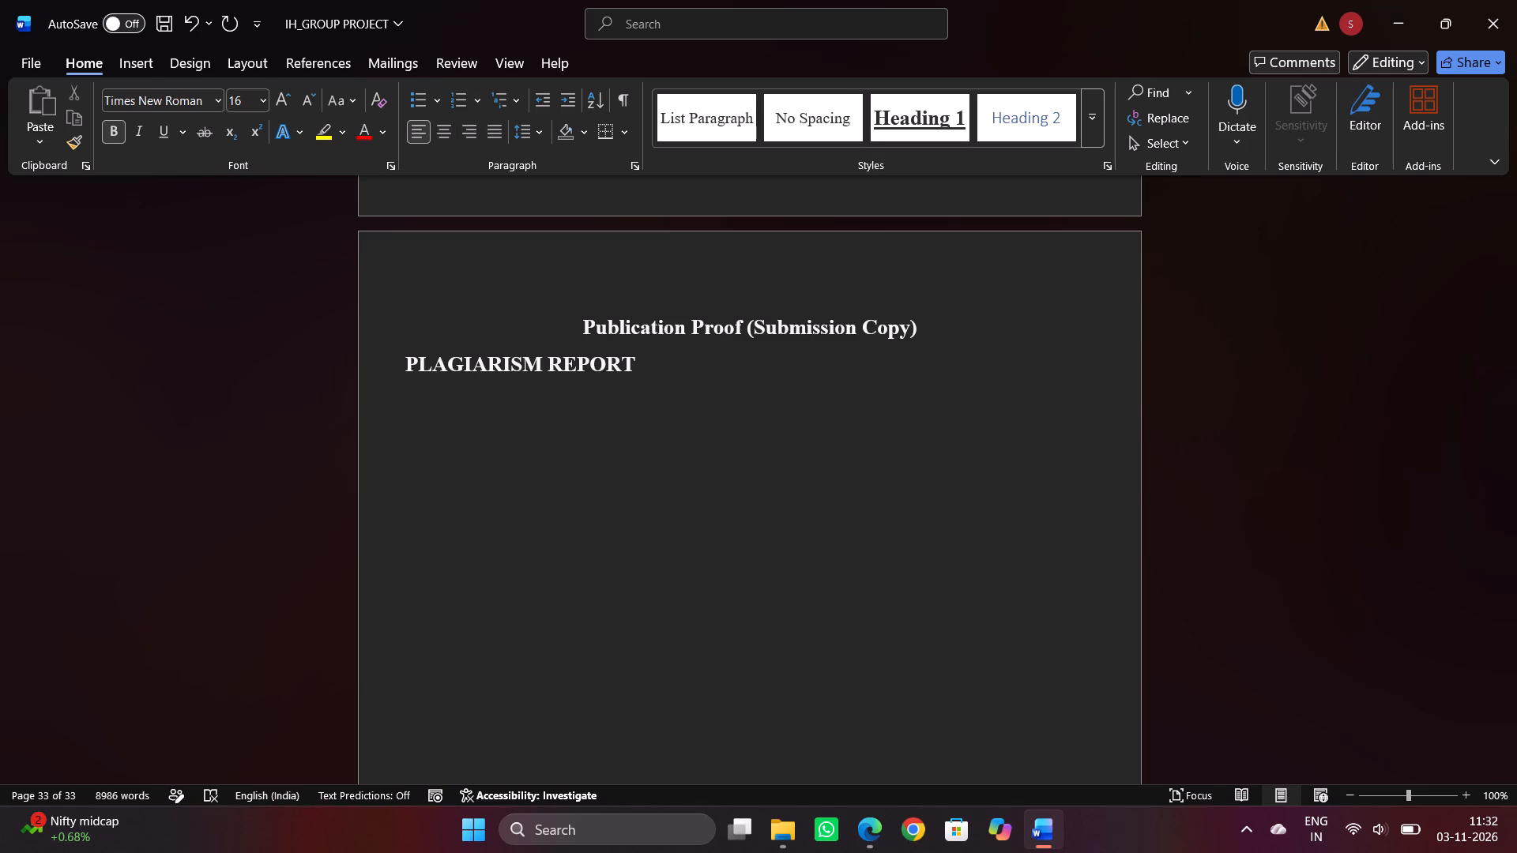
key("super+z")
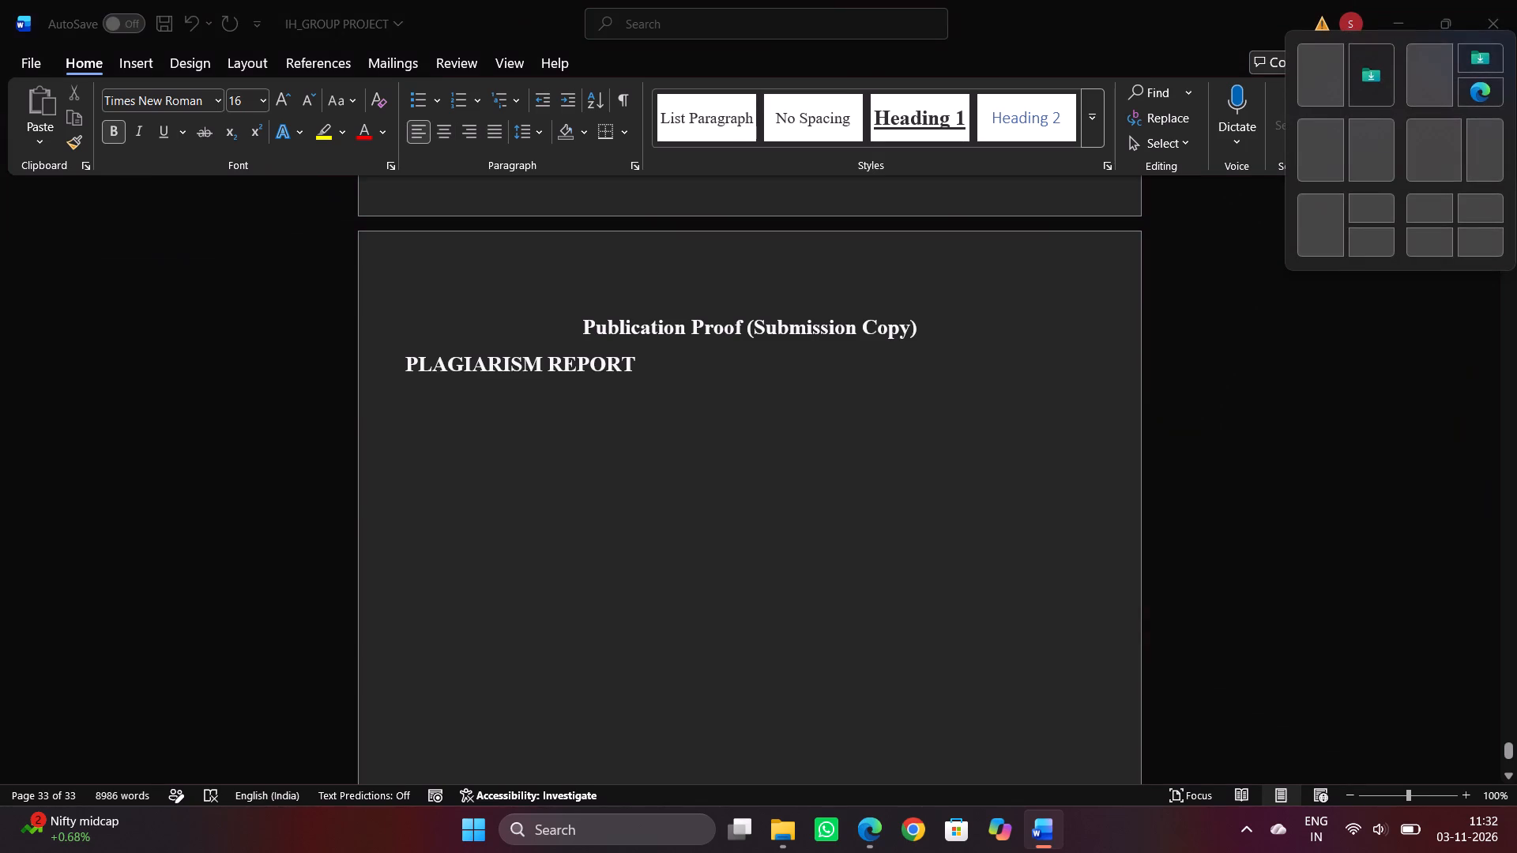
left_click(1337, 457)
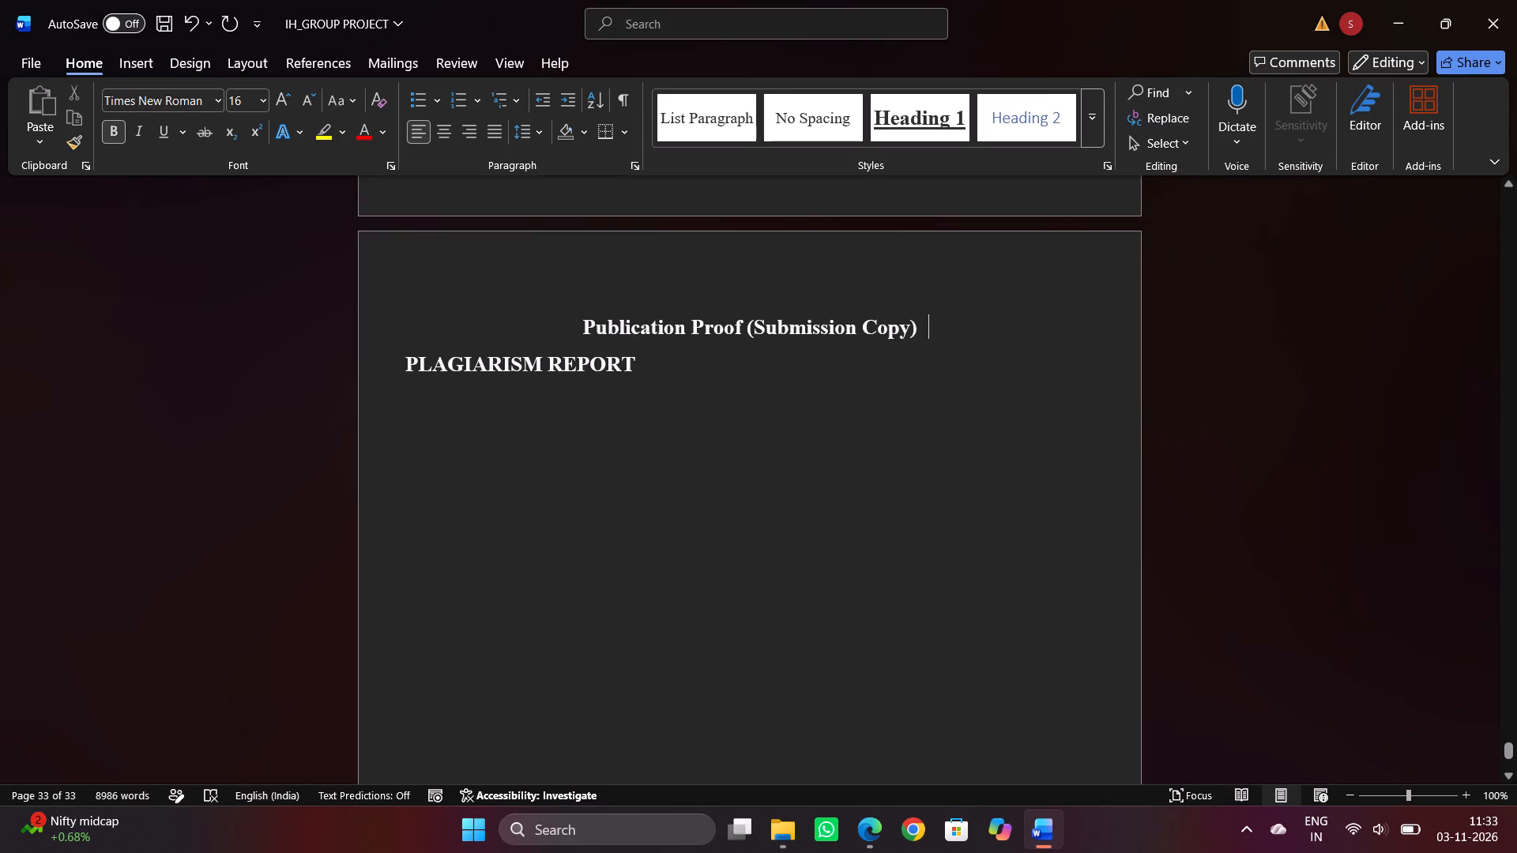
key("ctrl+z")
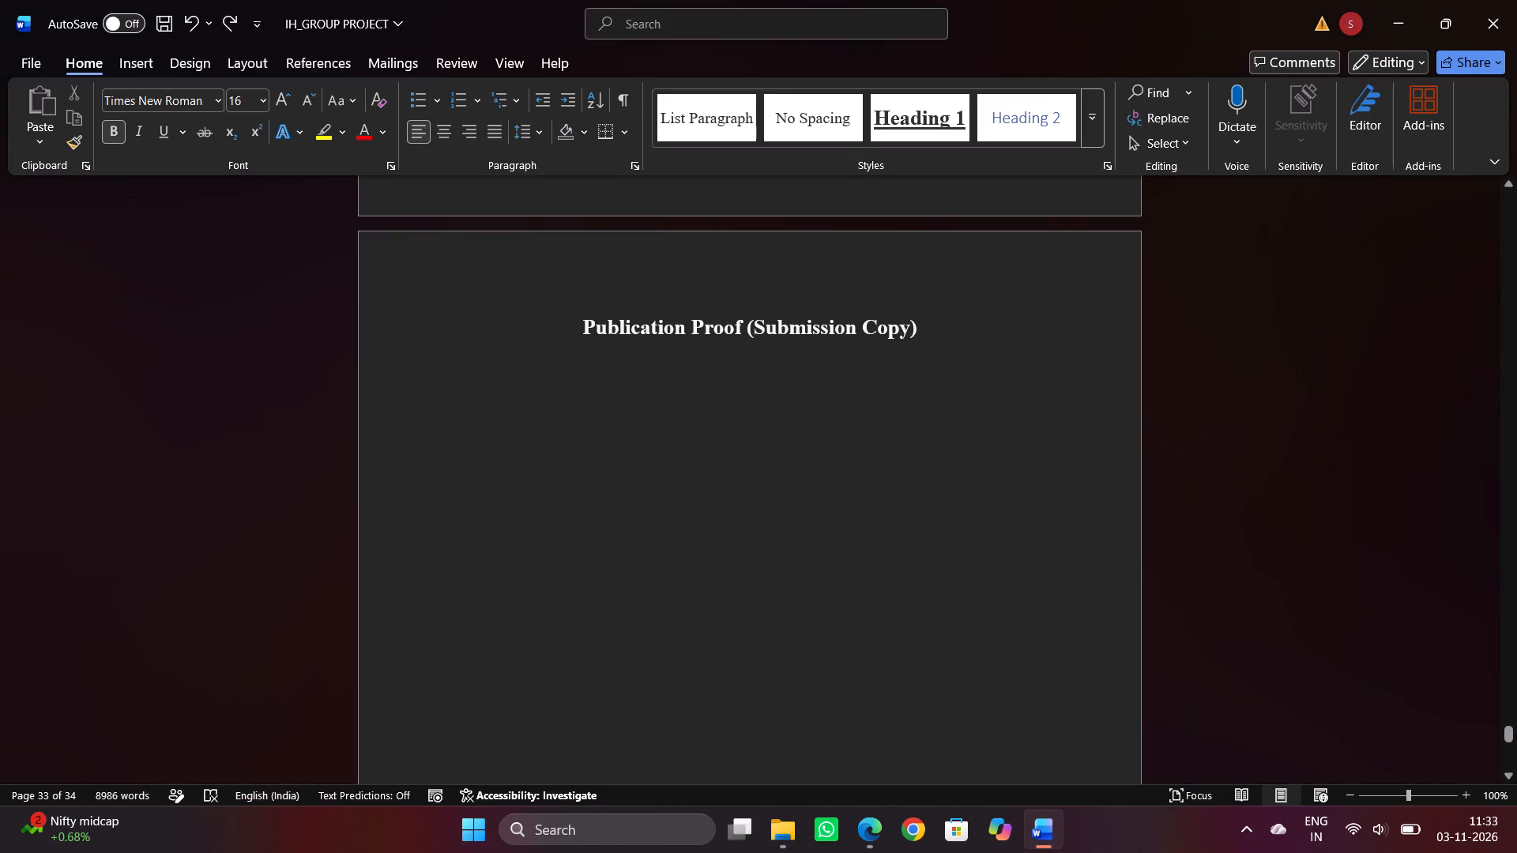
Delete the Publication Proof (Submission Copy) heading and the blank page it leaves behind.
left_click_drag(930, 325, 642, 331)
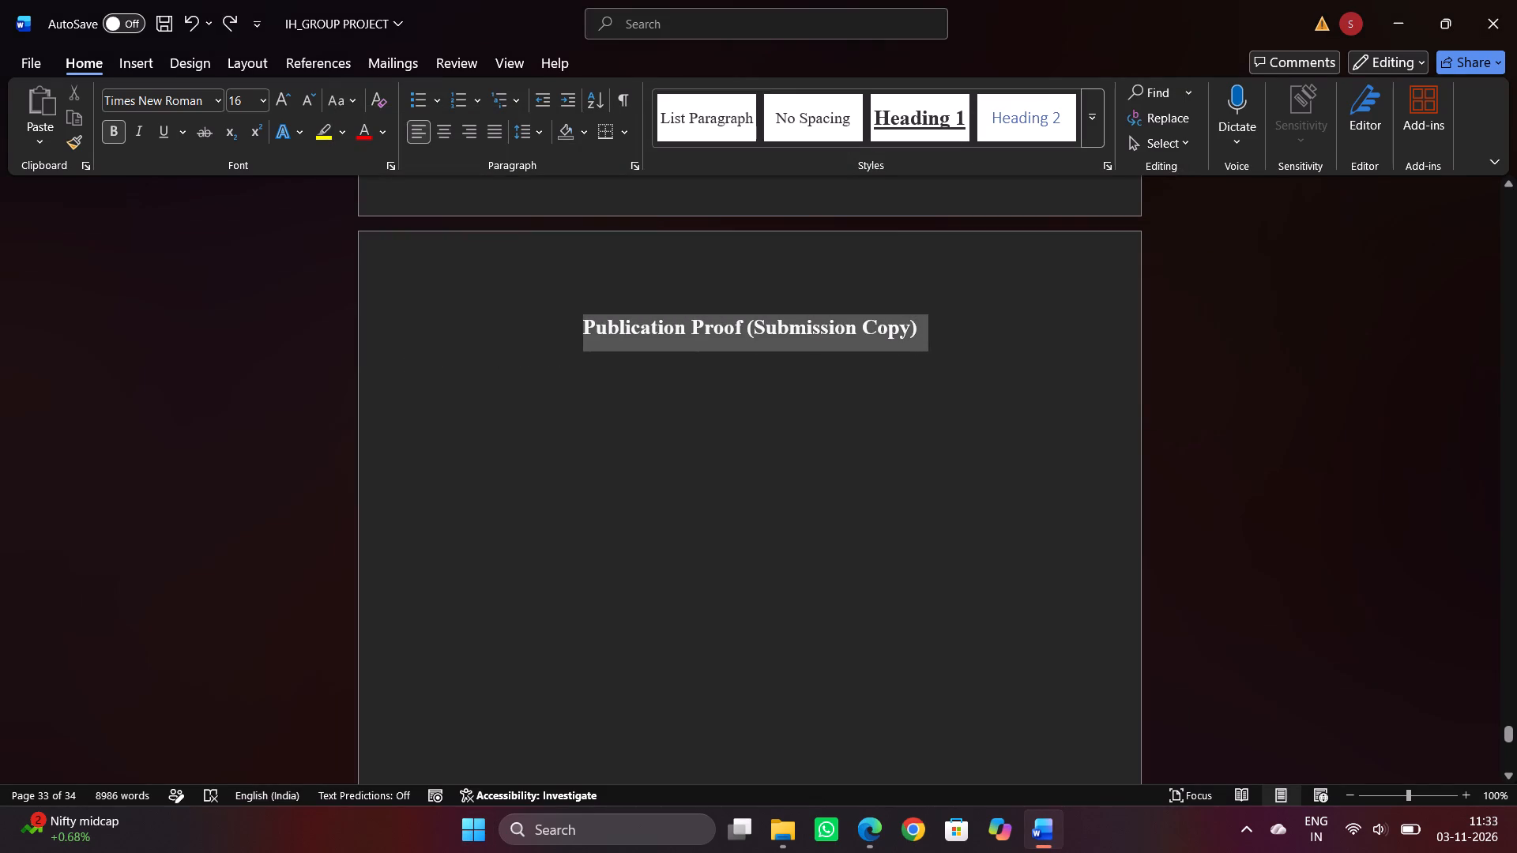
left_click_drag(642, 331, 626, 328)
key("Delete")
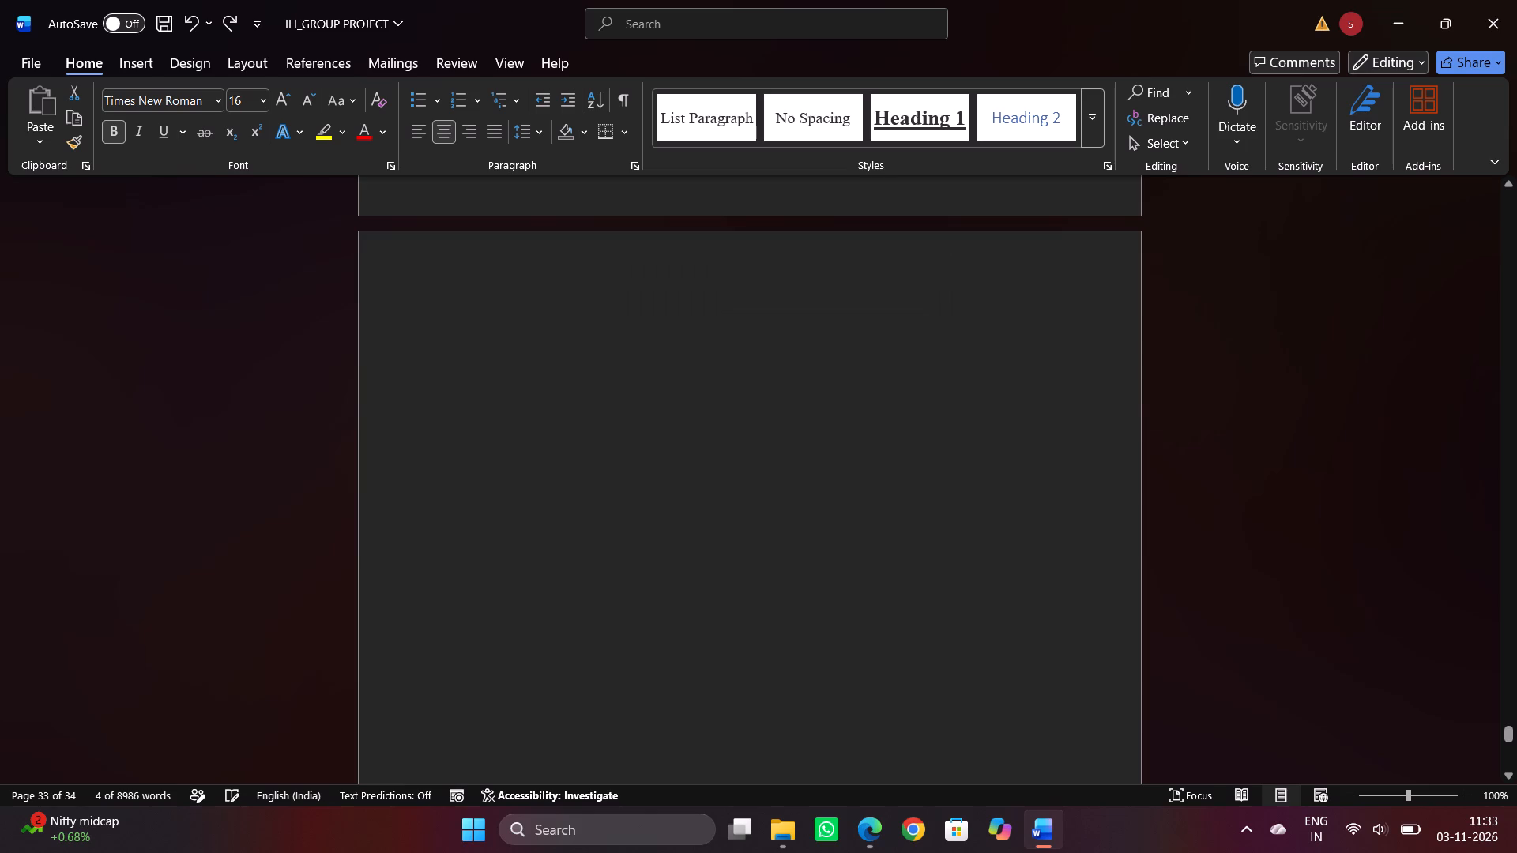
left_click(605, 381)
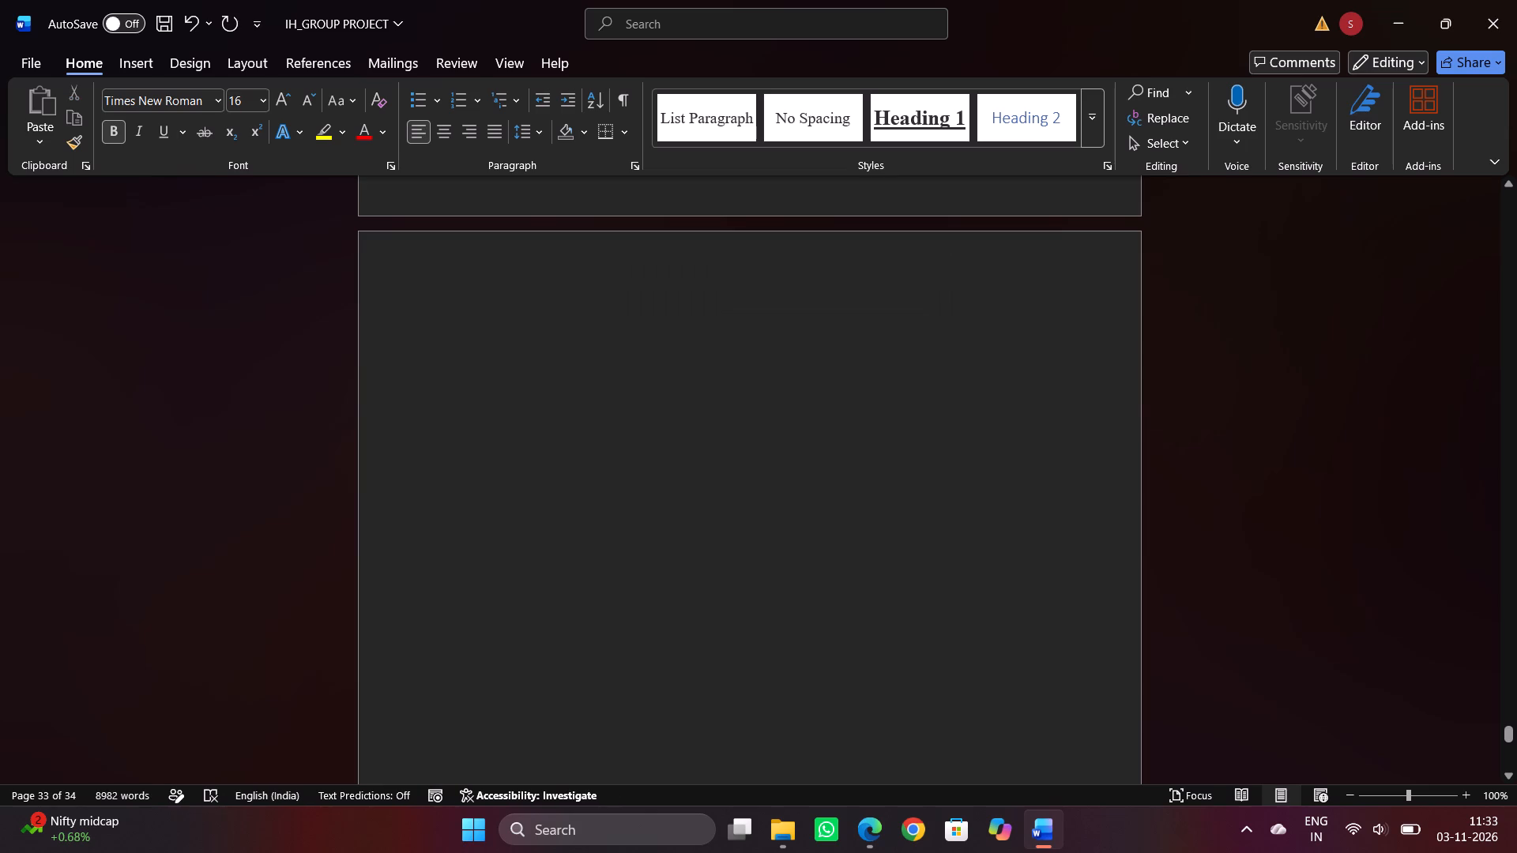
left_click(605, 381)
key("BackSpace")
key("BackSpace")
key("BackSpace")
key("BackSpace")
key("BackSpace")
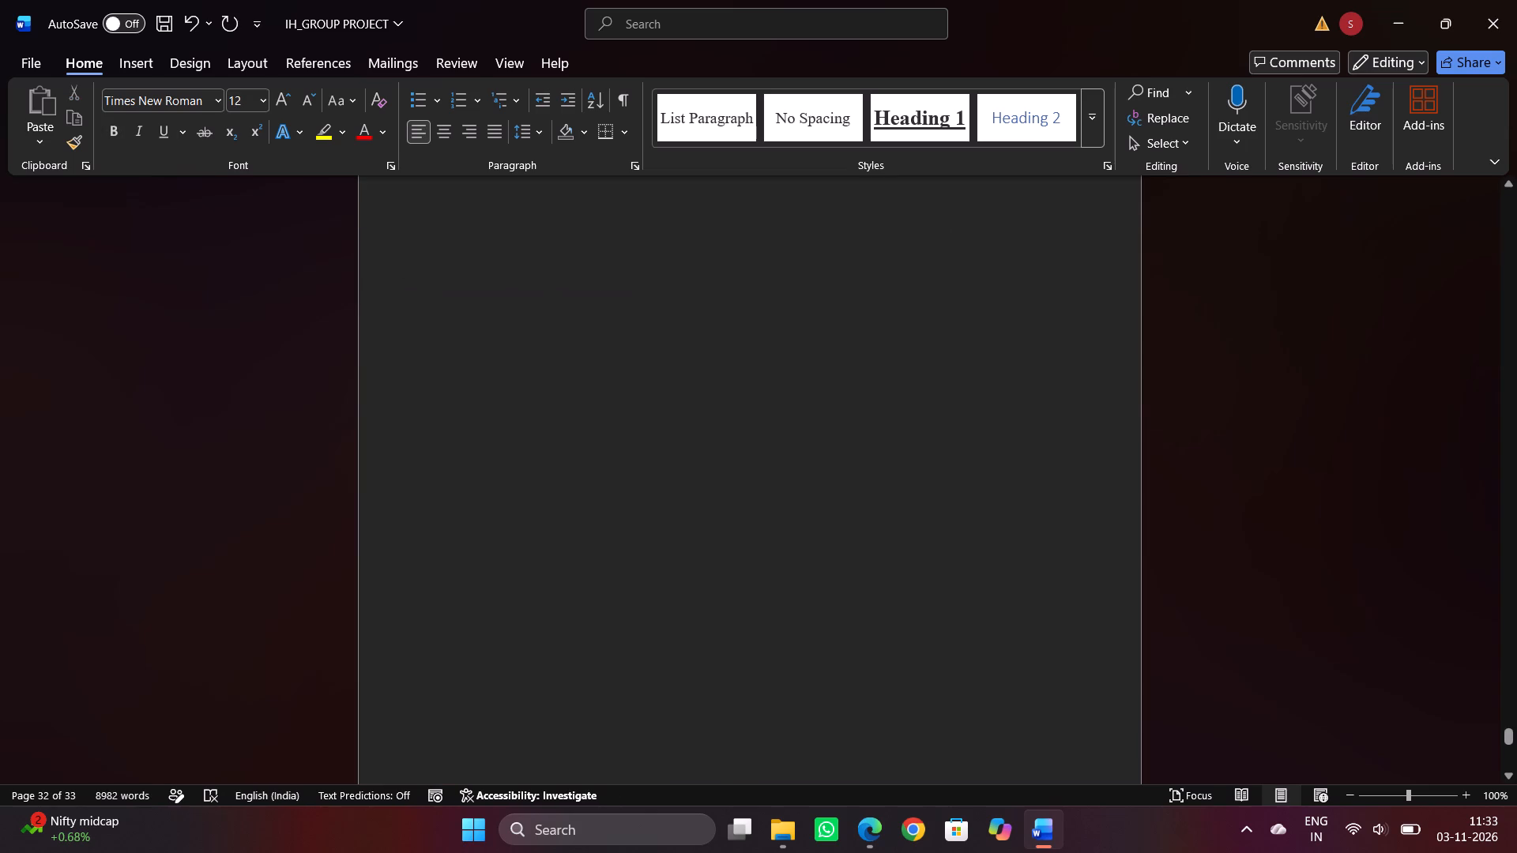
Shift the PLAGIARISM REPORT heading on the last page toward the page centre by inserting spaces before it.
scroll(584, 368, "up", 1)
scroll(584, 368, "down", 3)
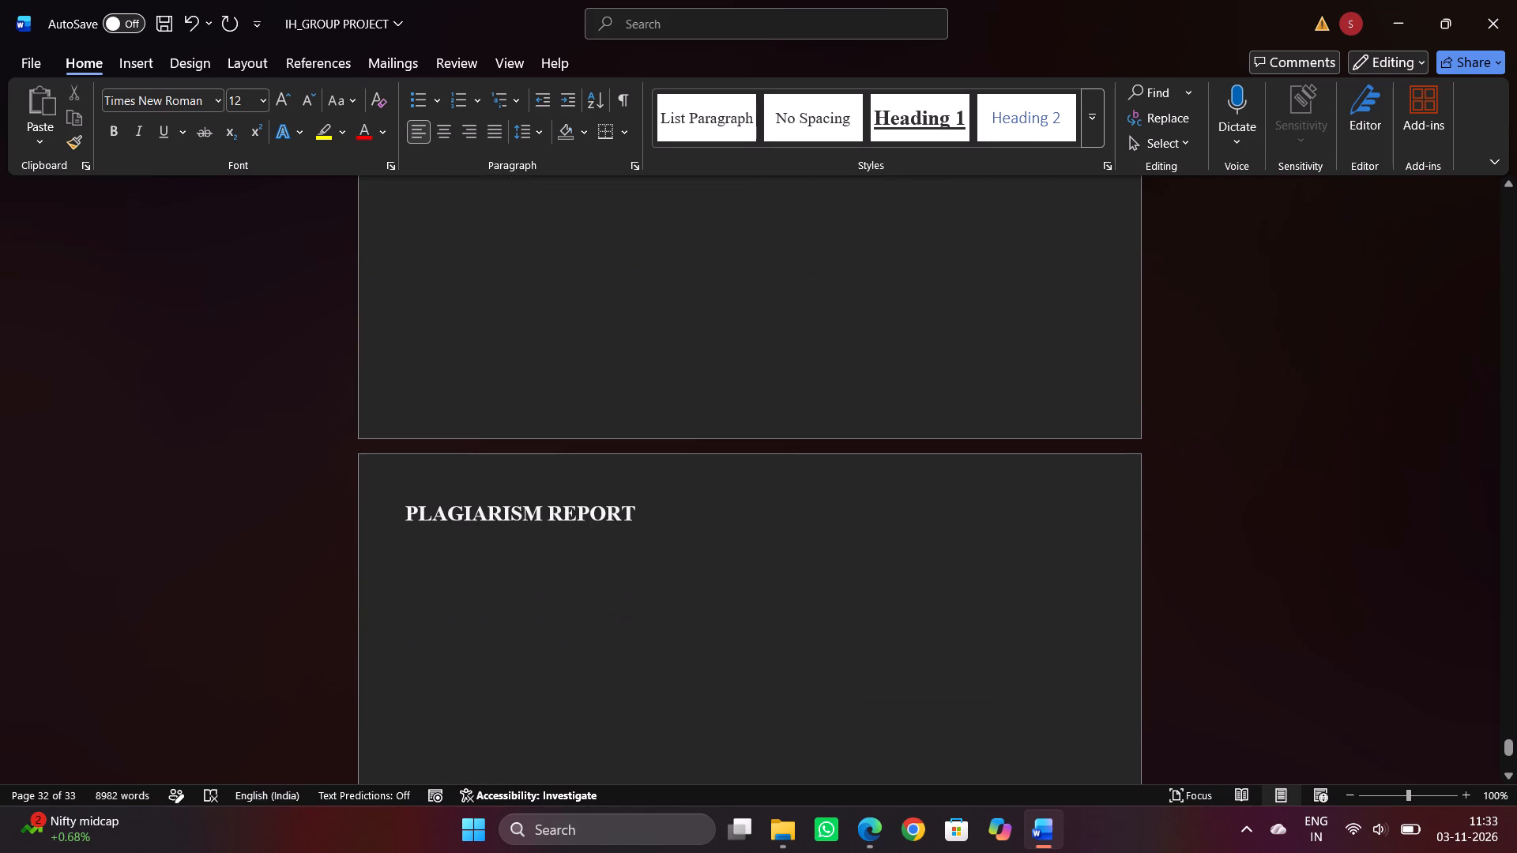
left_click(409, 503)
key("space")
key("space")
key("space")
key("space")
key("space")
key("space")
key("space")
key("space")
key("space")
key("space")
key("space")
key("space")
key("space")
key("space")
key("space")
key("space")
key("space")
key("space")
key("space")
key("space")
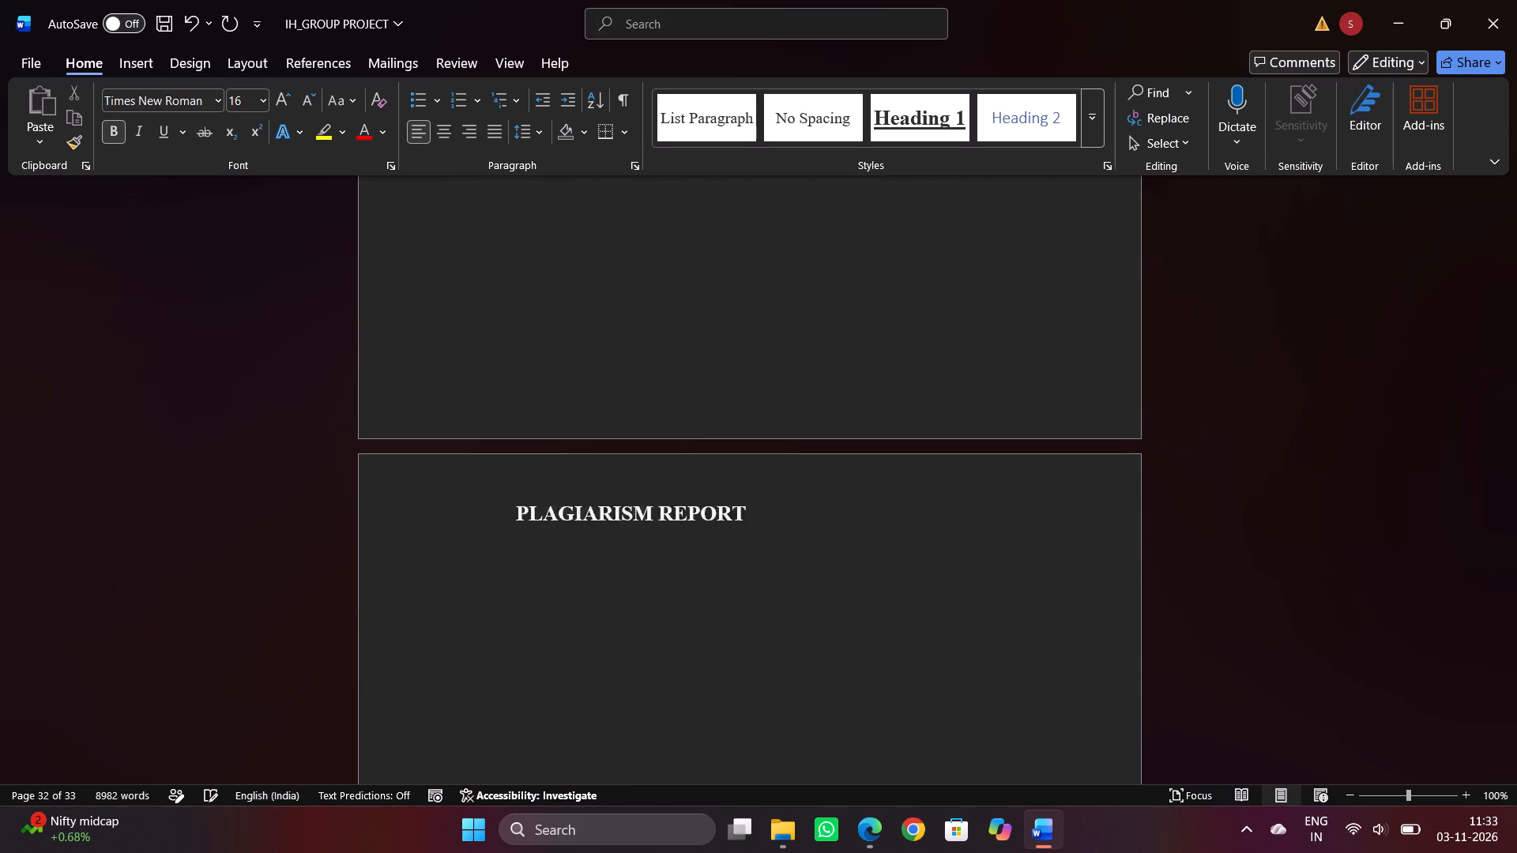
Centre-align the PLAGIARISM REPORT heading on the last page and the empty line beneath it.
scroll(409, 503, "down", 7)
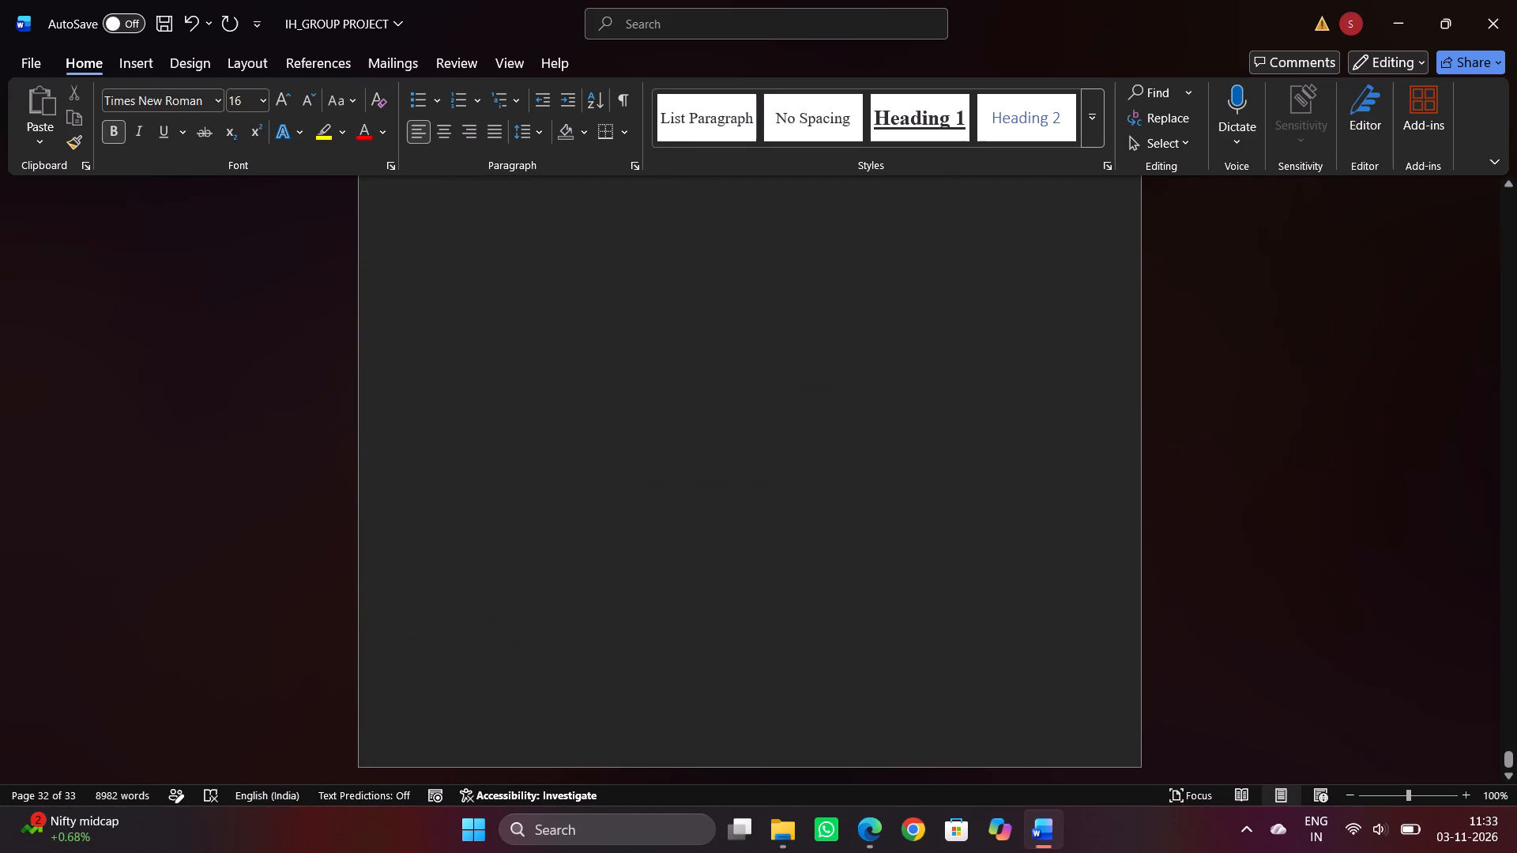
scroll(409, 503, "up", 4)
scroll(409, 503, "down", 2)
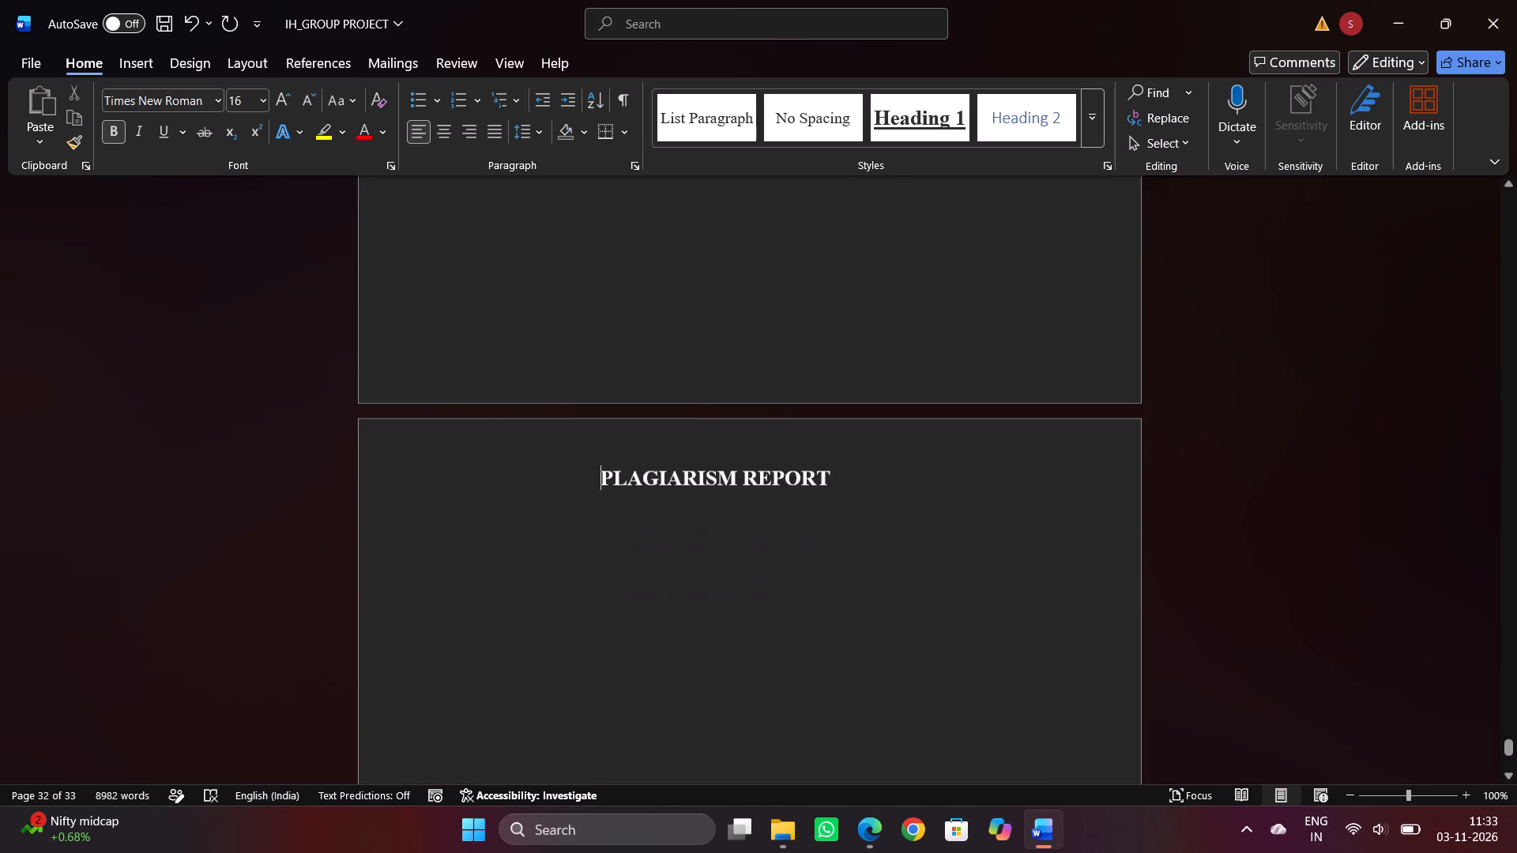
right_click(409, 503)
left_click(311, 274)
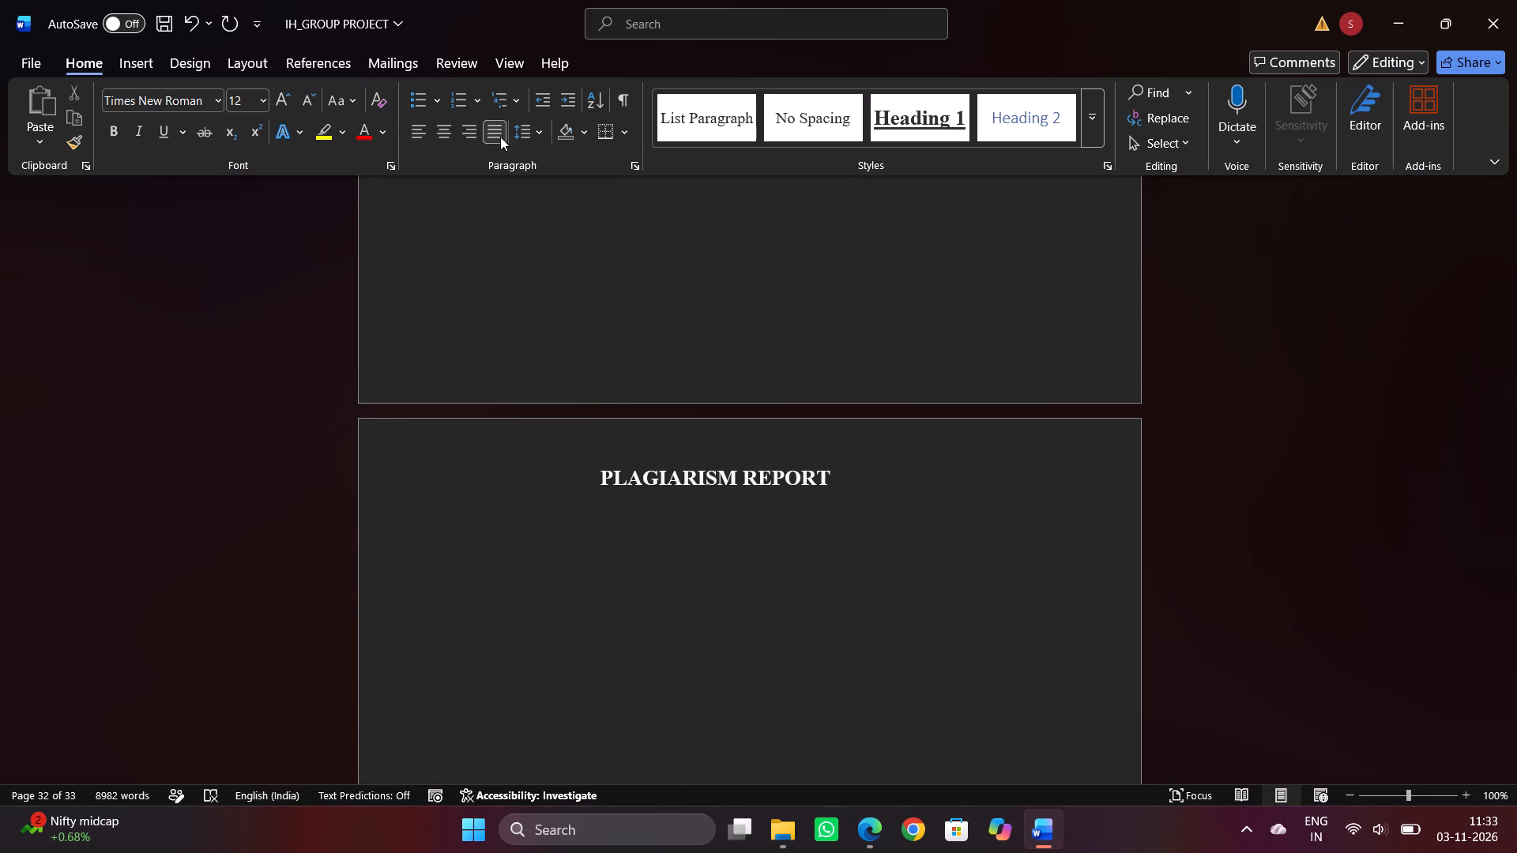
left_click(497, 133)
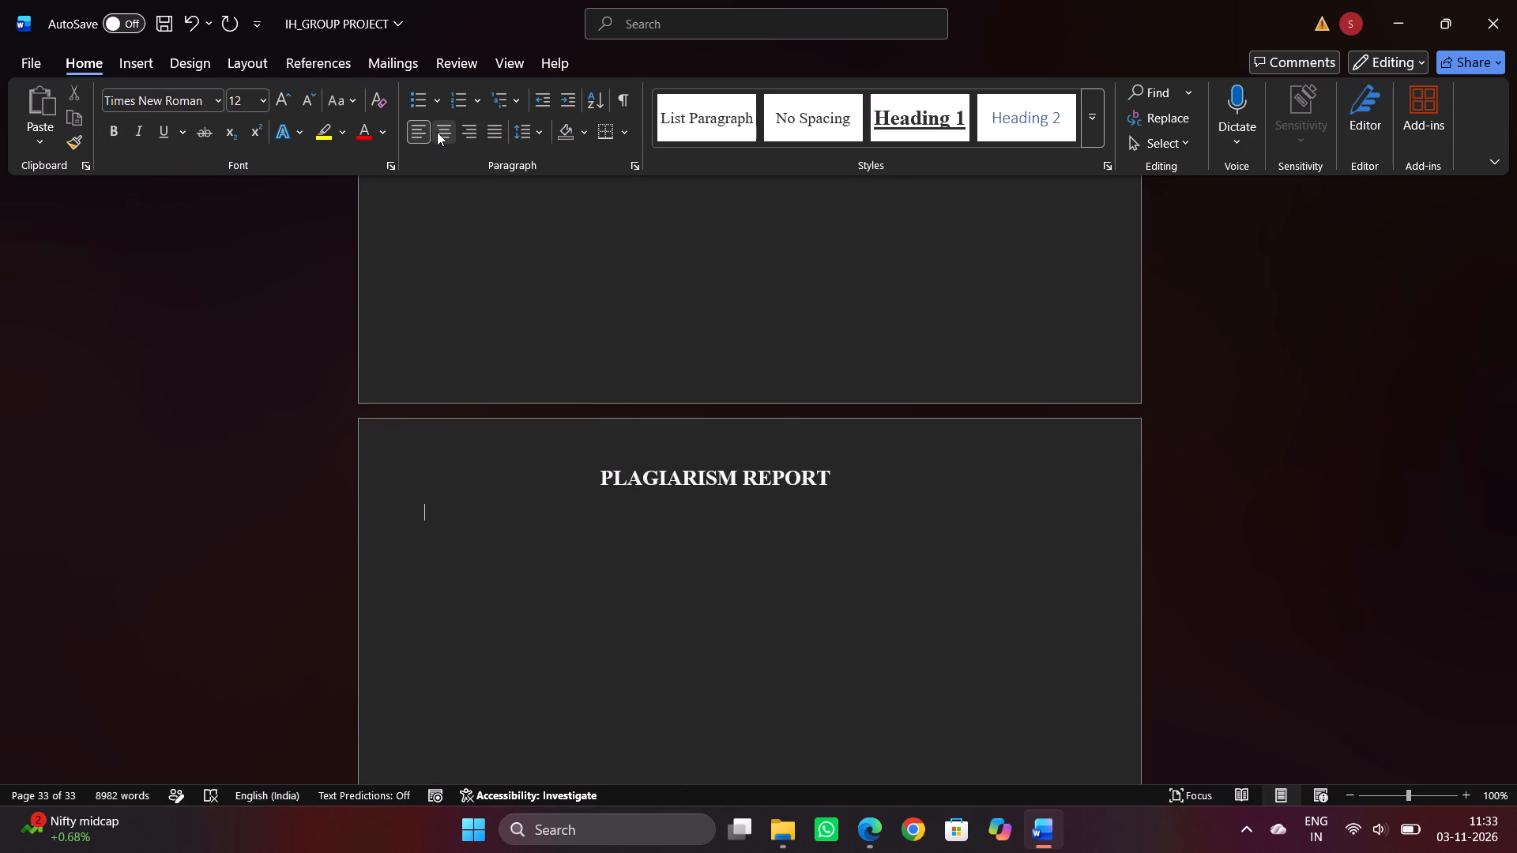
left_click(439, 132)
left_click(604, 478)
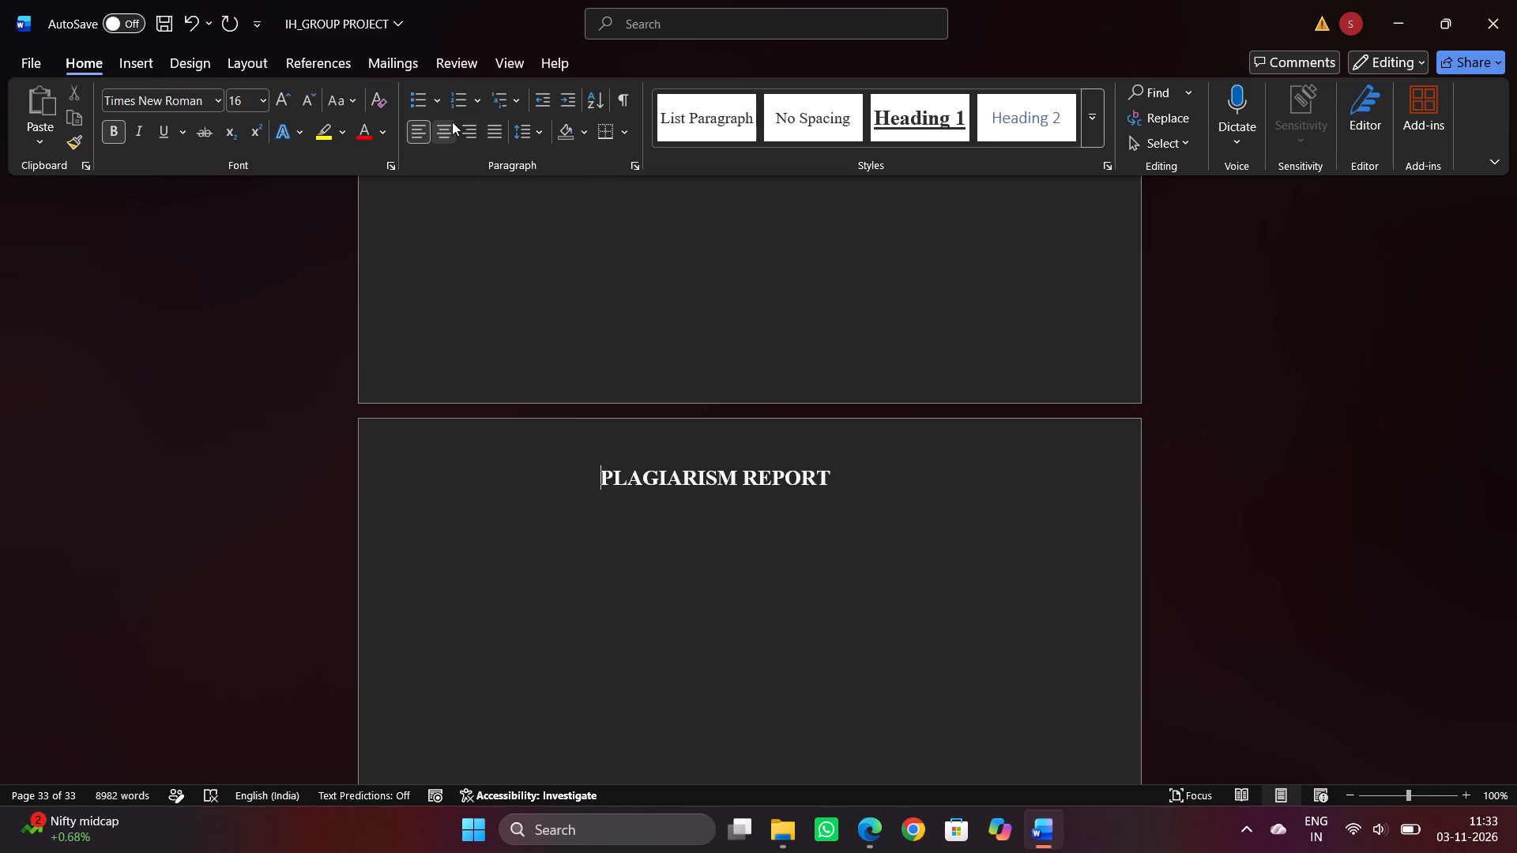
left_click(452, 122)
Delete reference [9], the comparative study of Pix2Pix and CycleGAN, from the end of the reference list.
scroll(587, 272, "up", 4)
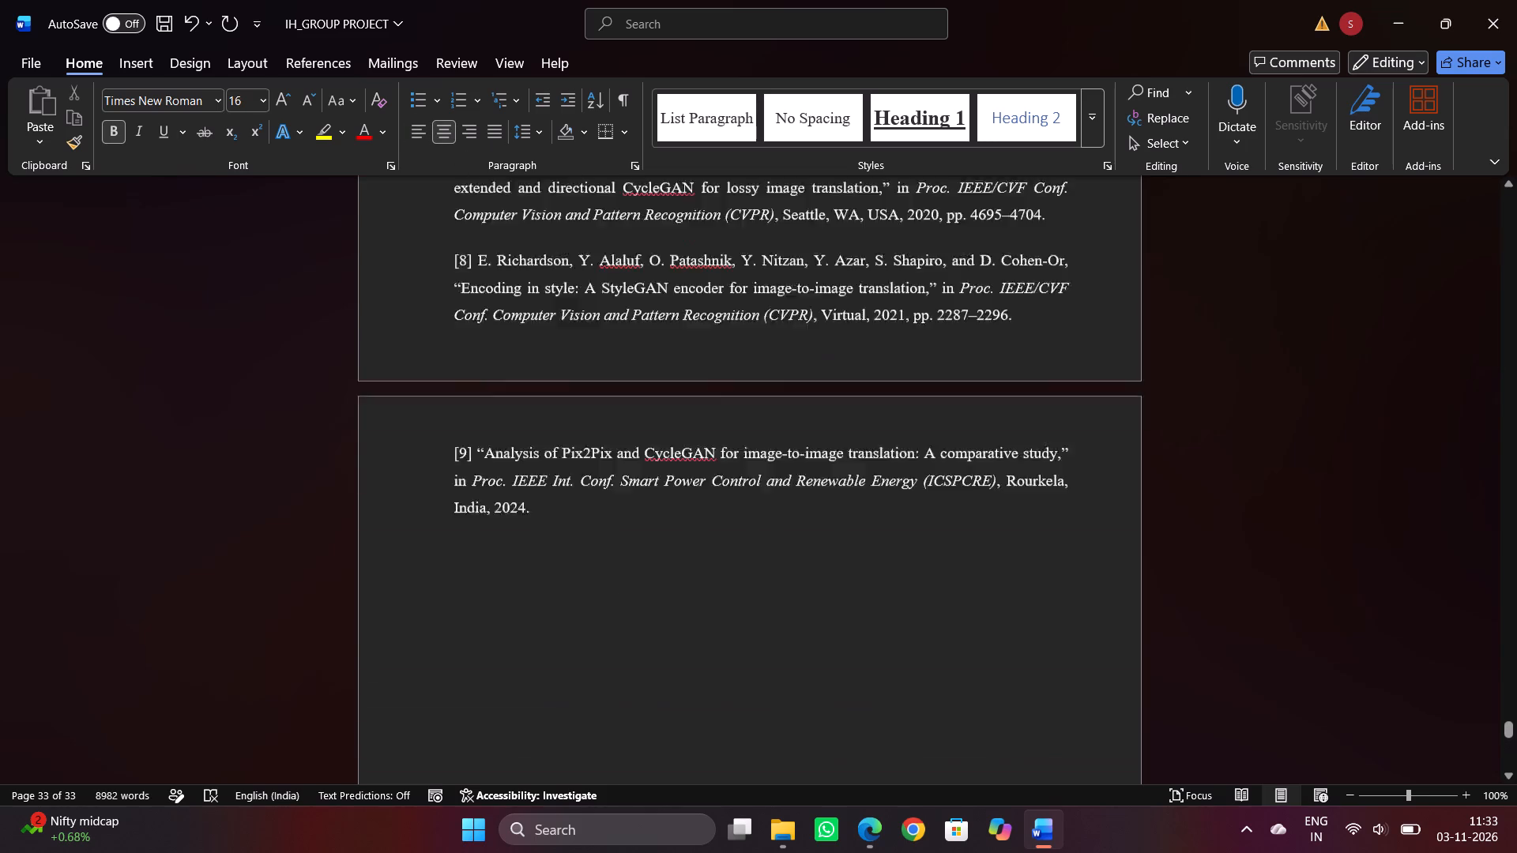
scroll(587, 272, "down", 1)
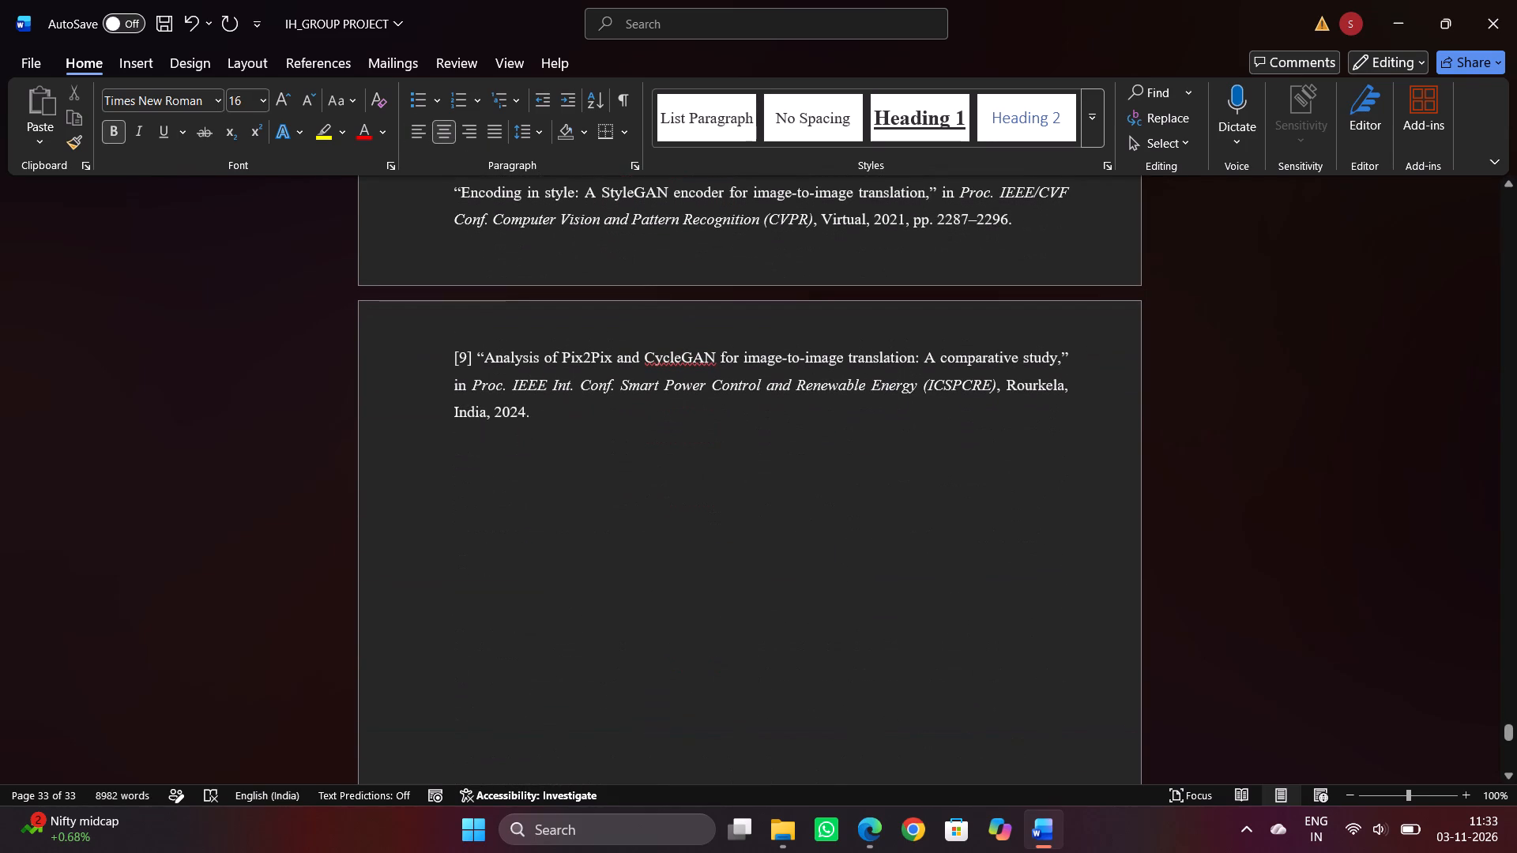
scroll(606, 363, "up", 1)
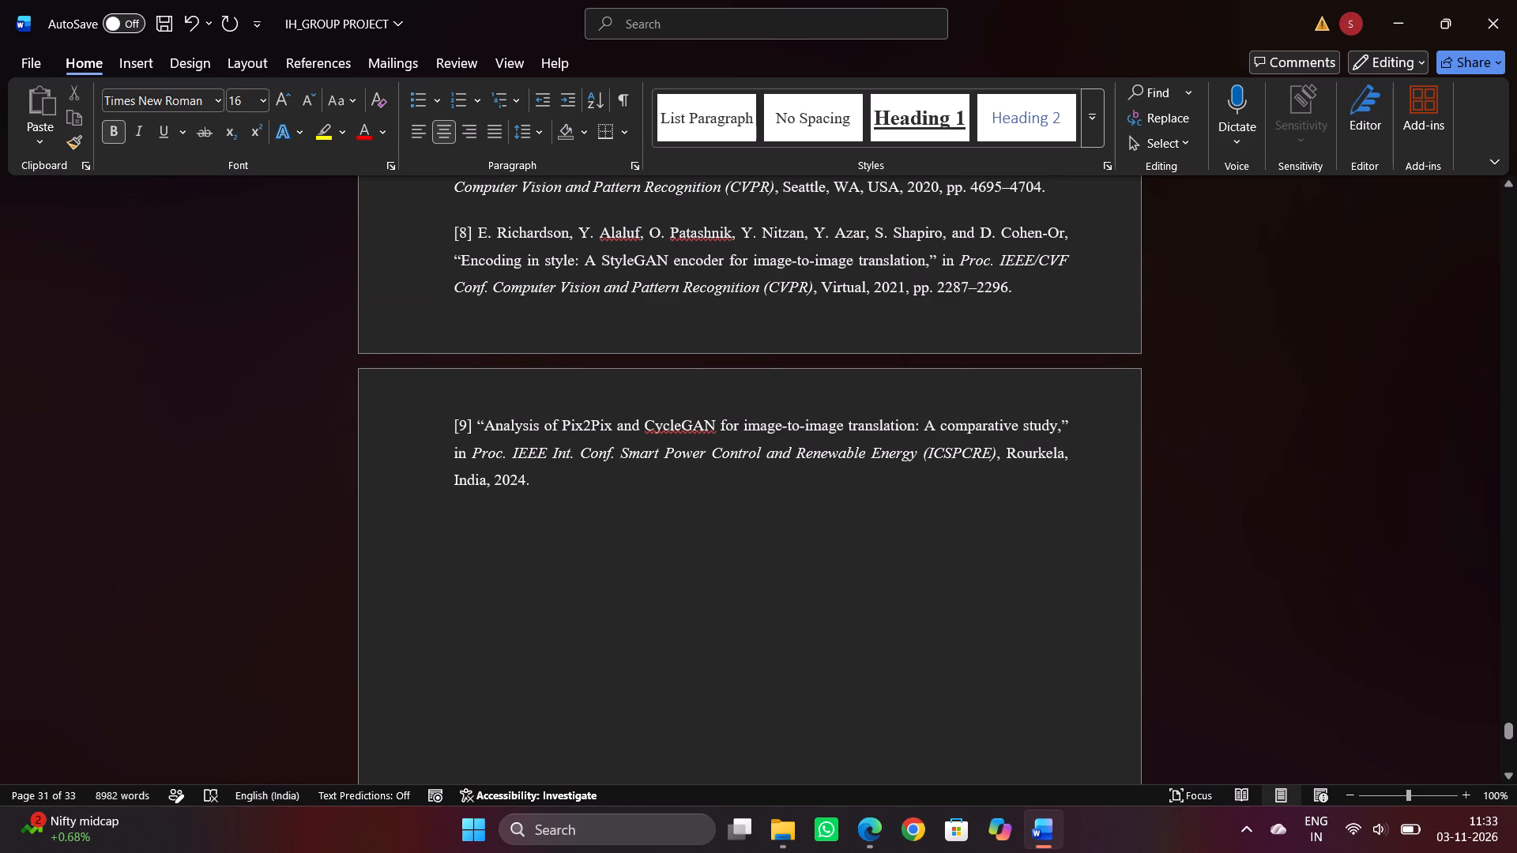
left_click_drag(541, 494, 449, 424)
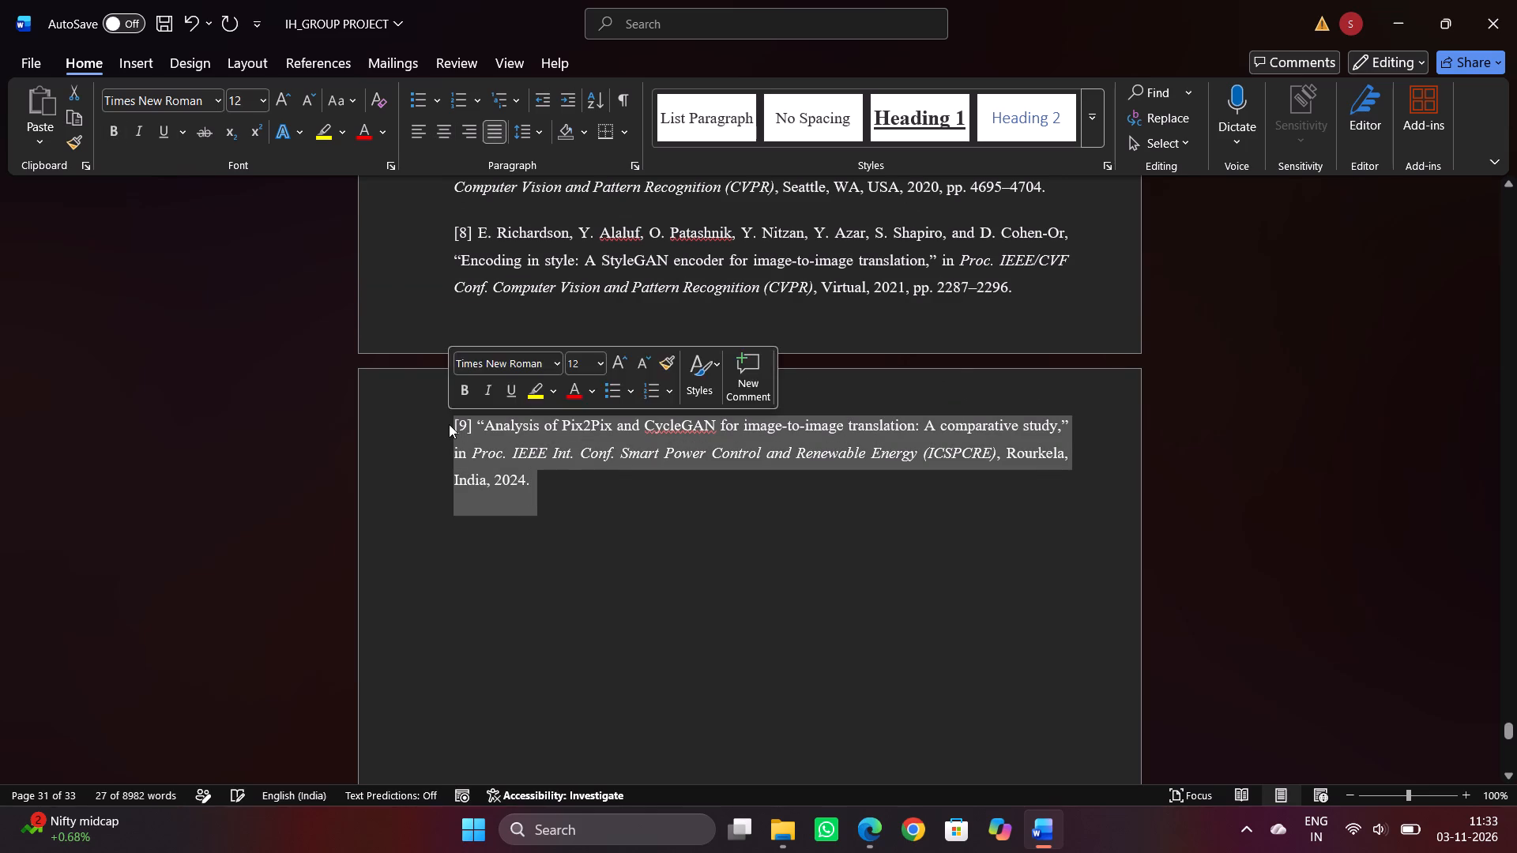
key("BackSpace")
Remove the spacing before the PLAGIARISM REPORT heading and the blank page preceding it.
scroll(449, 424, "down", 3)
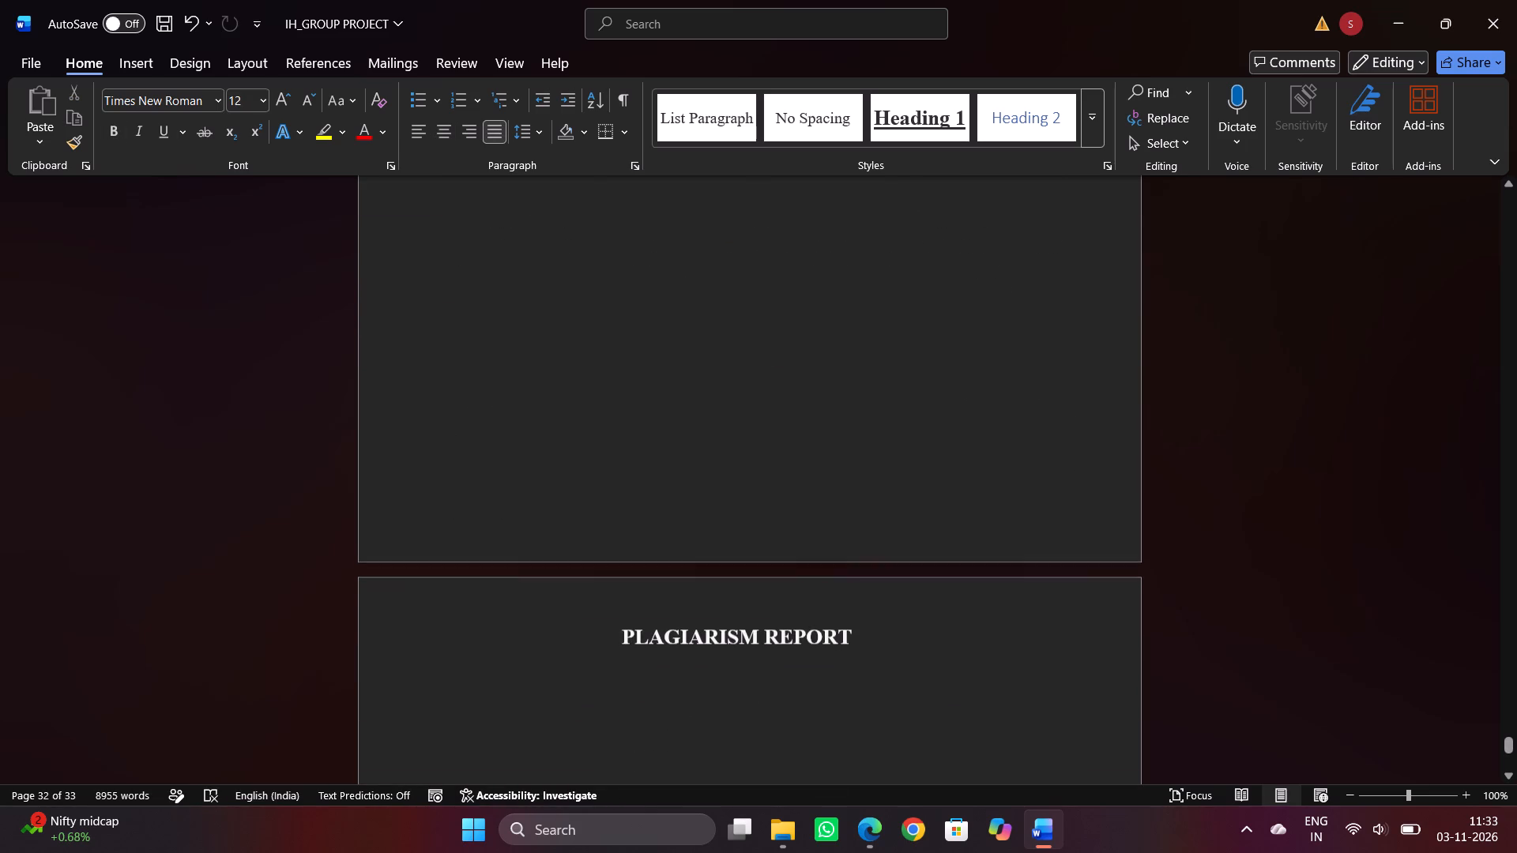
left_click(605, 633)
key("BackSpace")
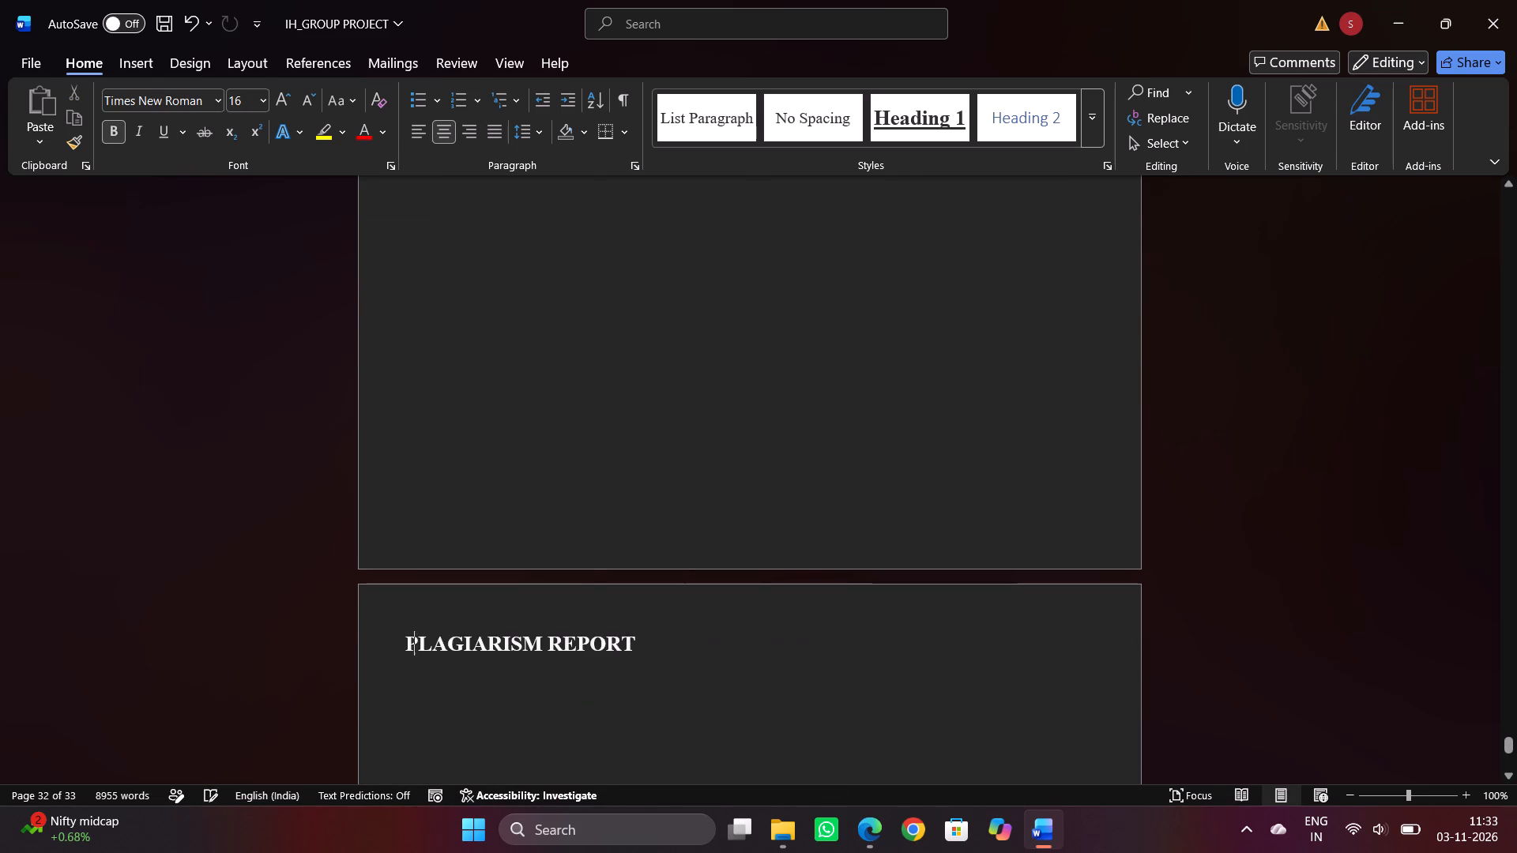
key("BackSpace")
Shift the PLAGIARISM REPORT heading toward the page centre with spaces before it, and apply centre alignment to it.
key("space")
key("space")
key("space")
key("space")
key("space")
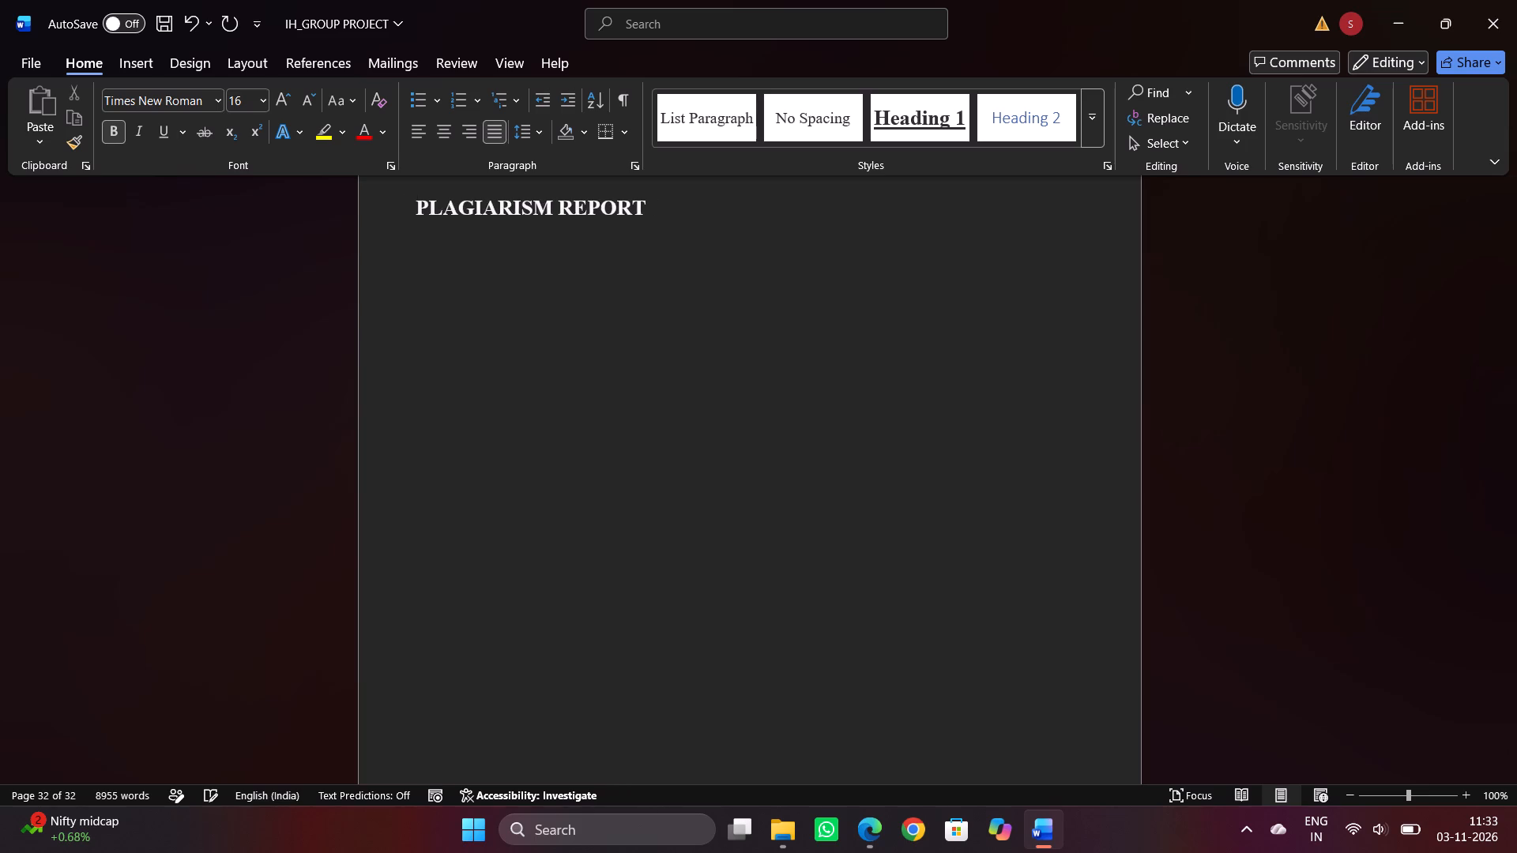
scroll(605, 633, "up", 2)
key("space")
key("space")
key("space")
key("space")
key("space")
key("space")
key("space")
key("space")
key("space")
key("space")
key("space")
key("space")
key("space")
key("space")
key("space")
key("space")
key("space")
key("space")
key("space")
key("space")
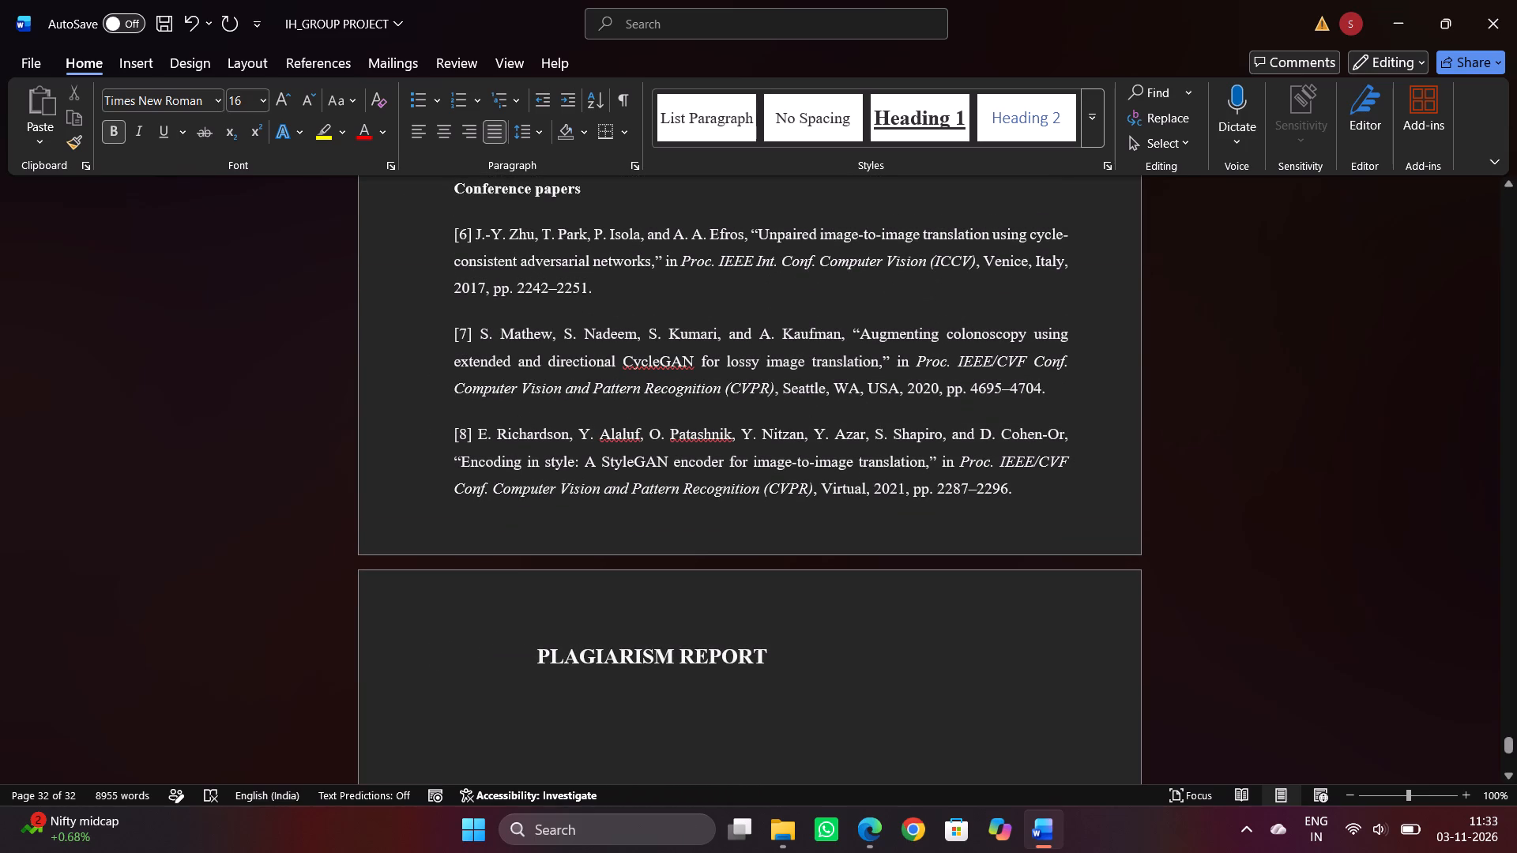
left_click(420, 133)
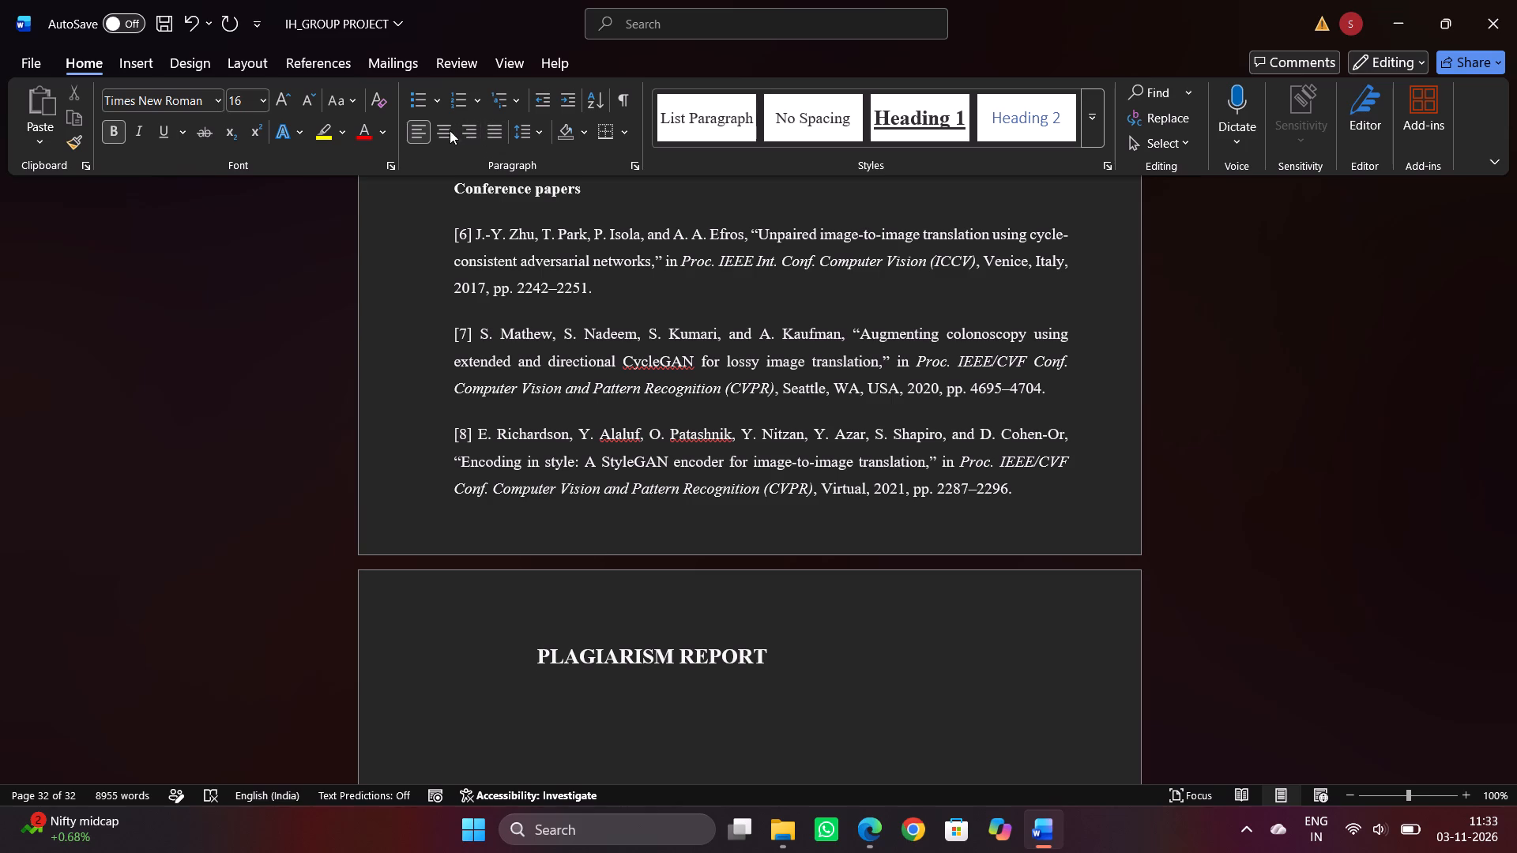
left_click(444, 128)
Look back through the report from the plagiarism page to the title page to check its contents and layout.
scroll(627, 477, "down", 8)
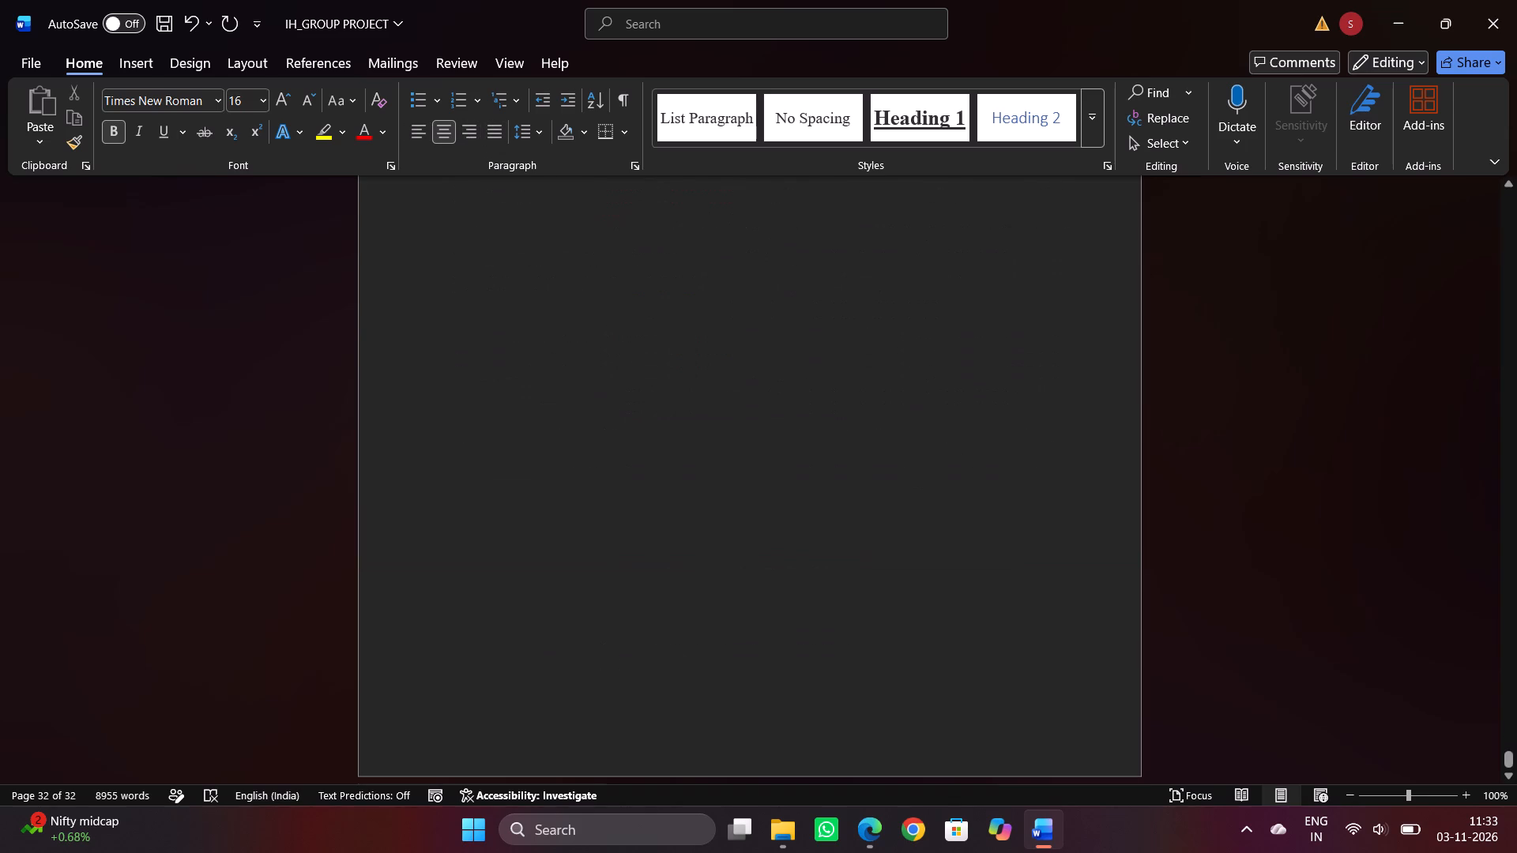
scroll(627, 477, "down", 1)
scroll(627, 477, "up", 5)
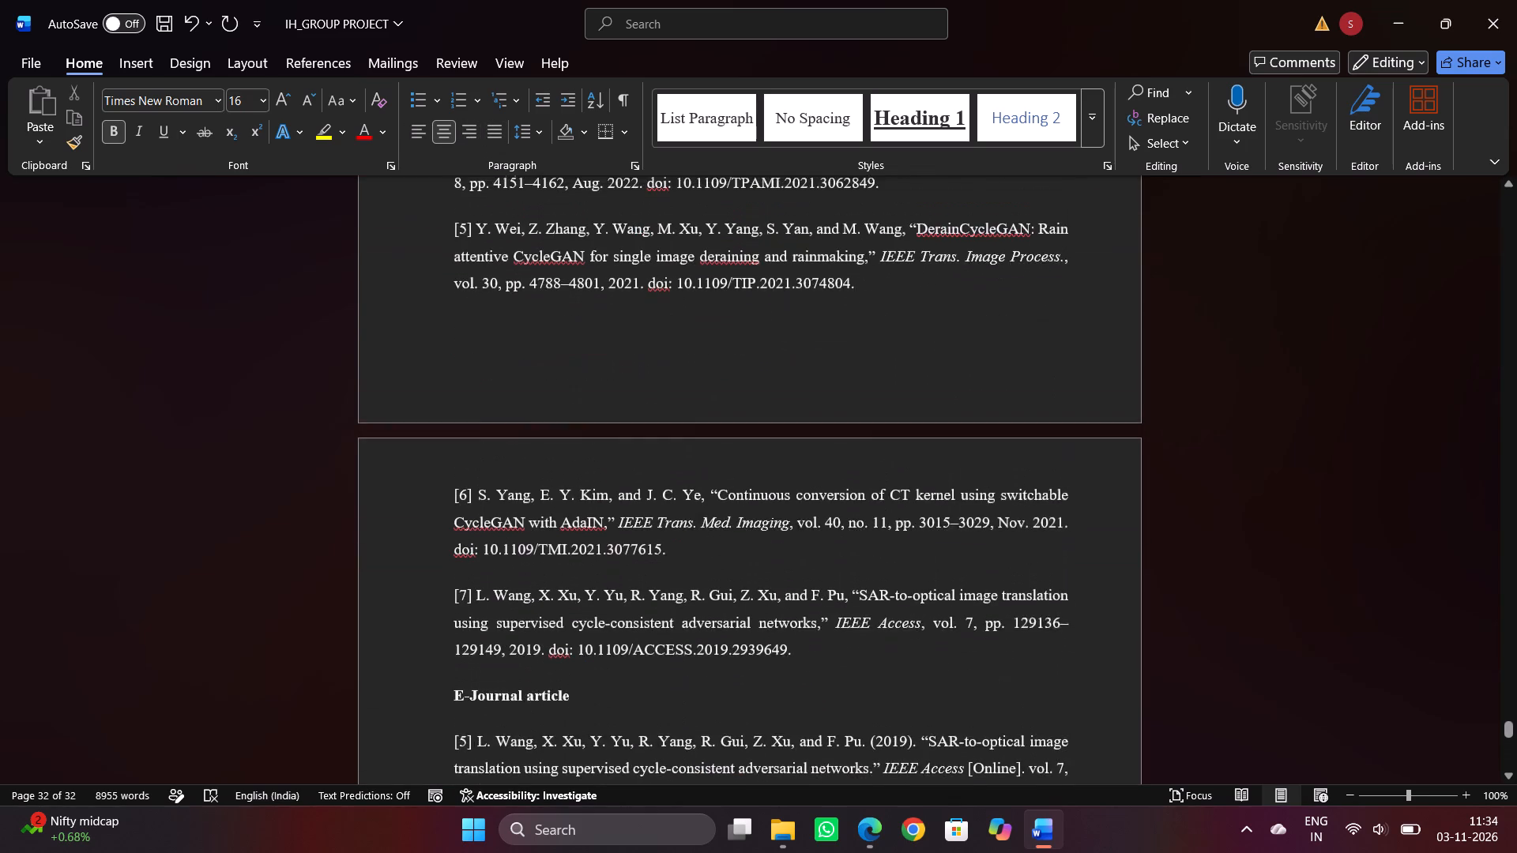
scroll(627, 477, "up", 8)
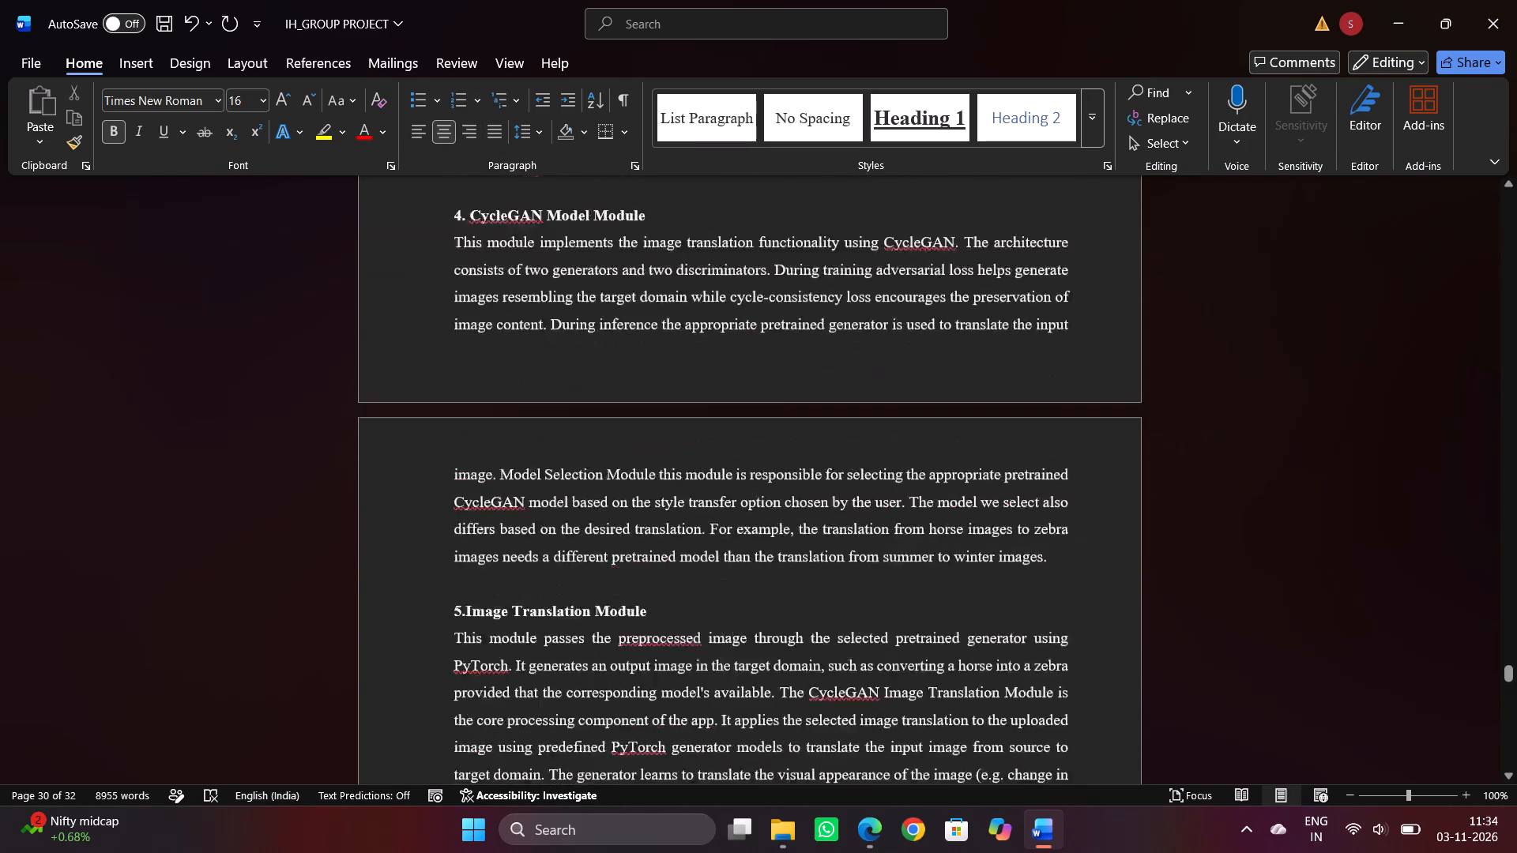
scroll(627, 477, "up", 8)
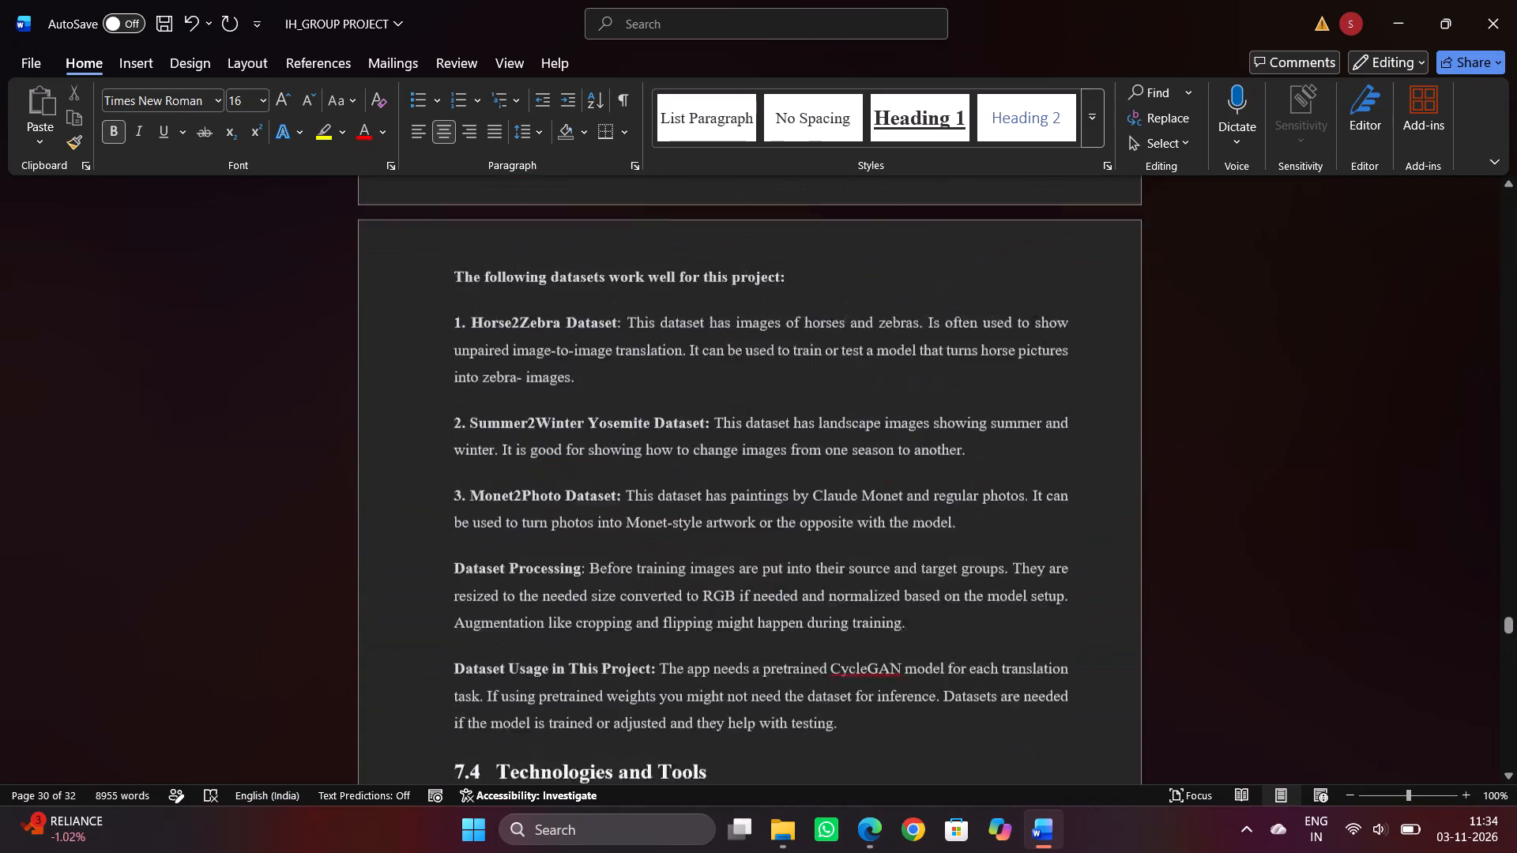
scroll(627, 477, "up", 13)
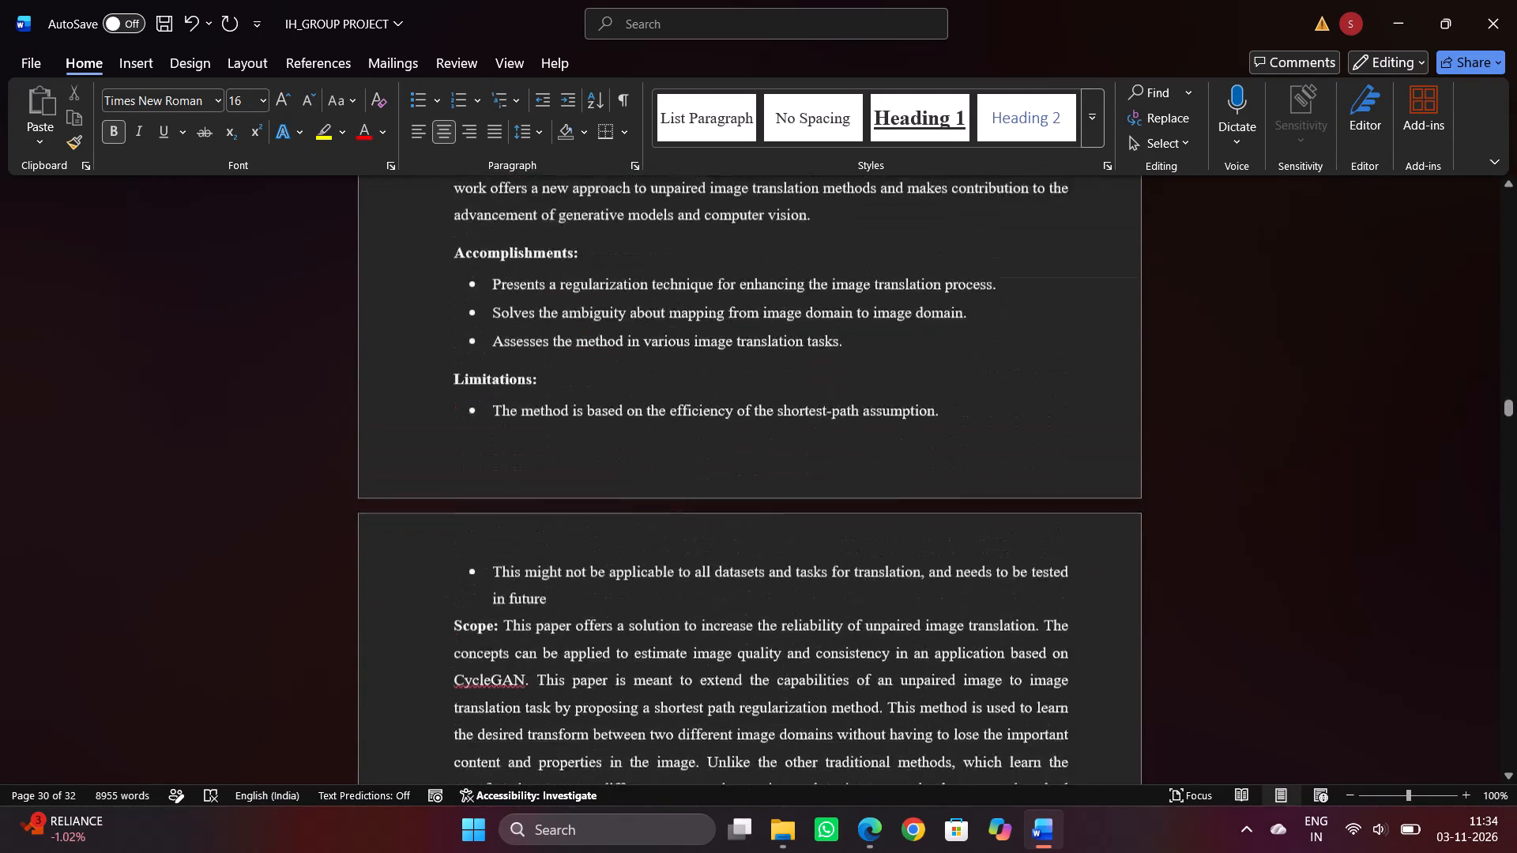
scroll(627, 477, "up", 3)
scroll(627, 477, "down", 4)
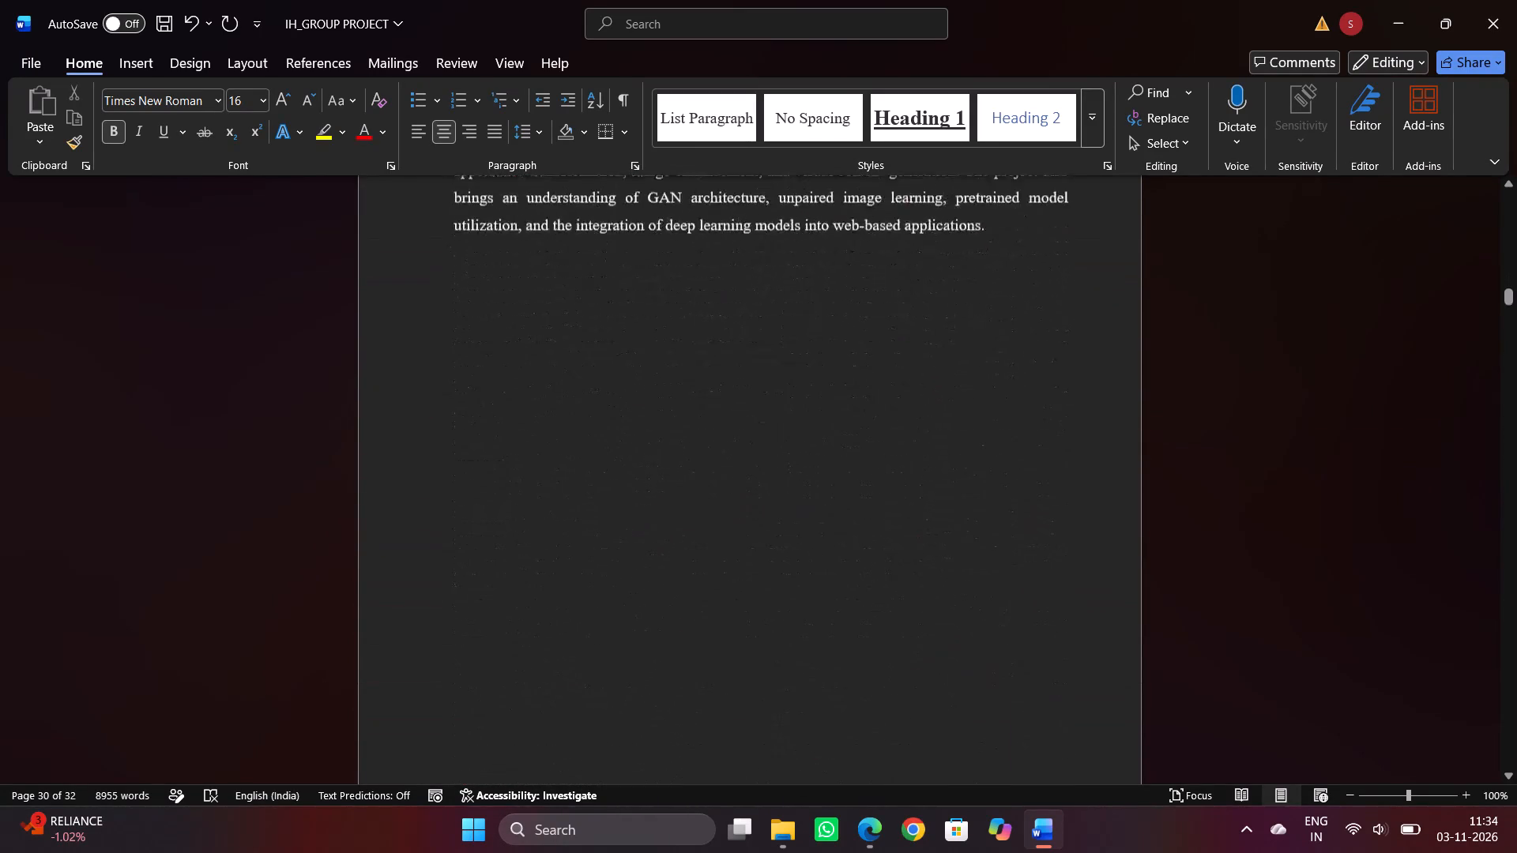
scroll(627, 477, "down", 2)
scroll(627, 477, "up", 4)
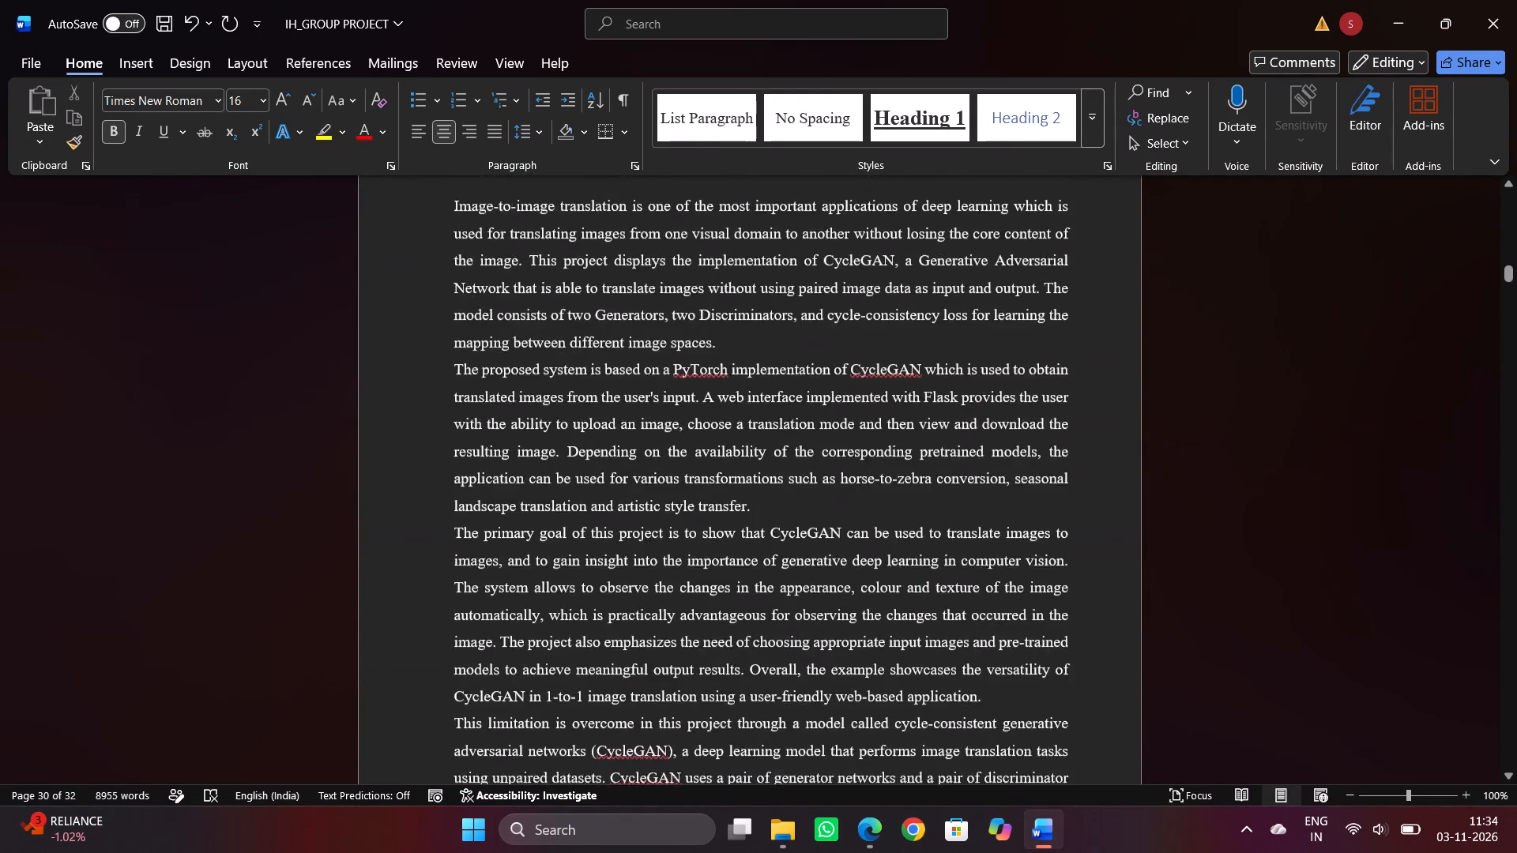
scroll(627, 477, "up", 5)
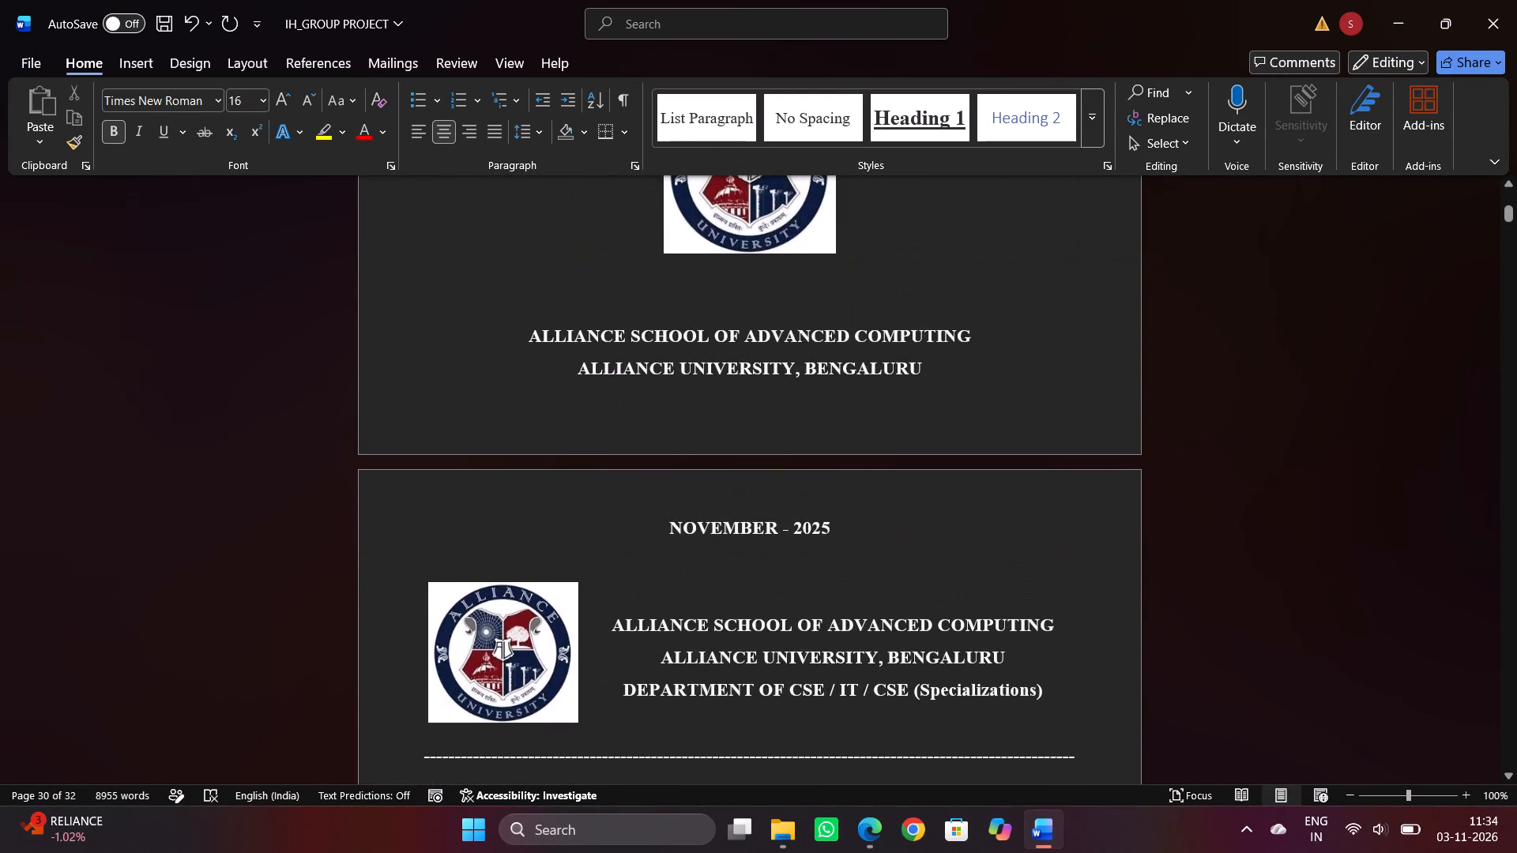
Examine the front matter pages, including the abstract, acknowledgement, declaration table and certificate.
scroll(627, 477, "down", 5)
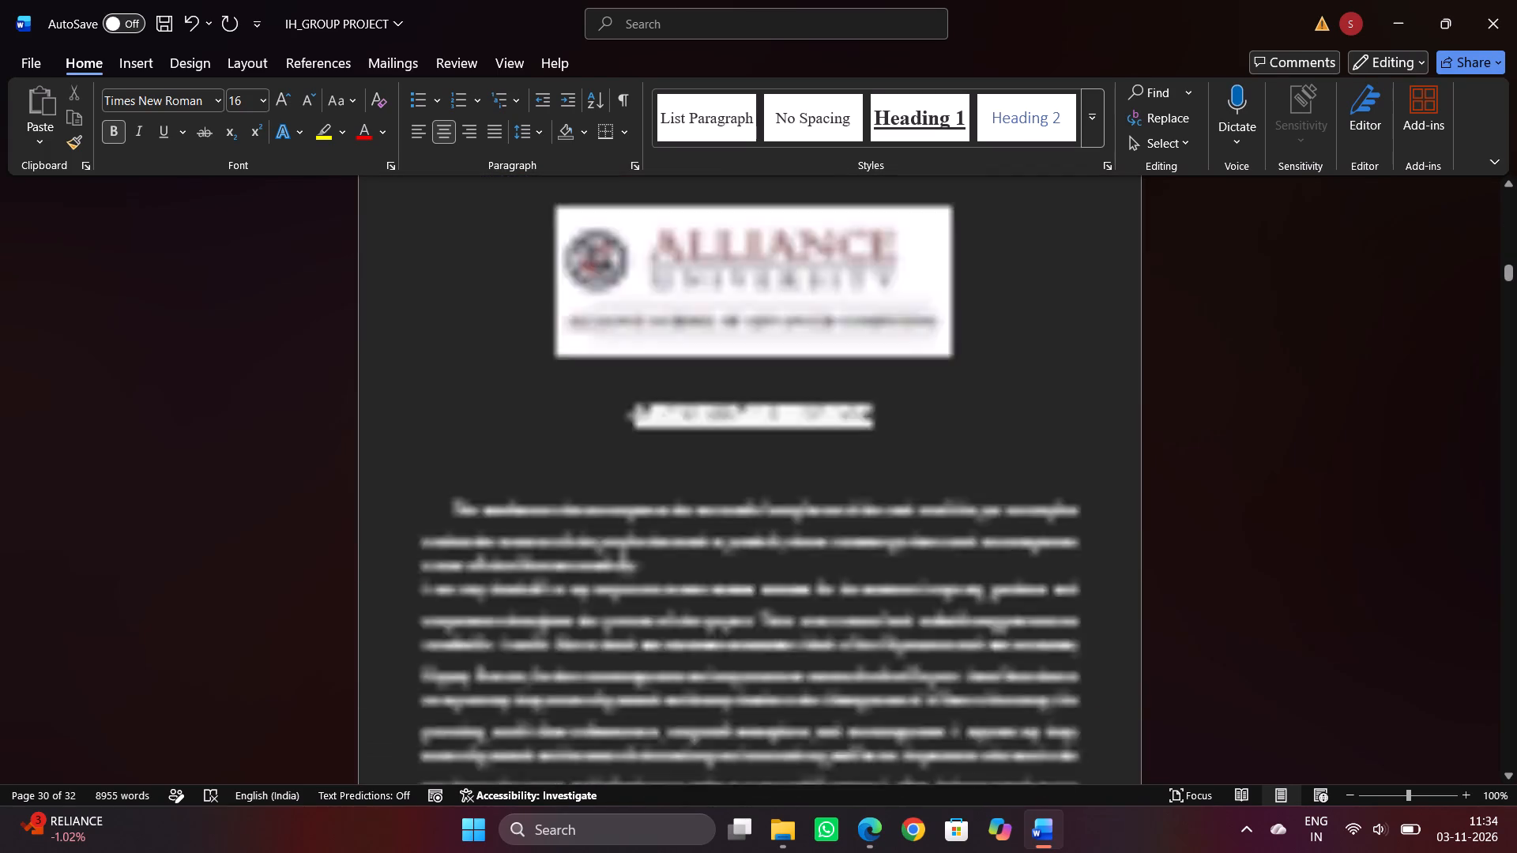
scroll(627, 477, "up", 4)
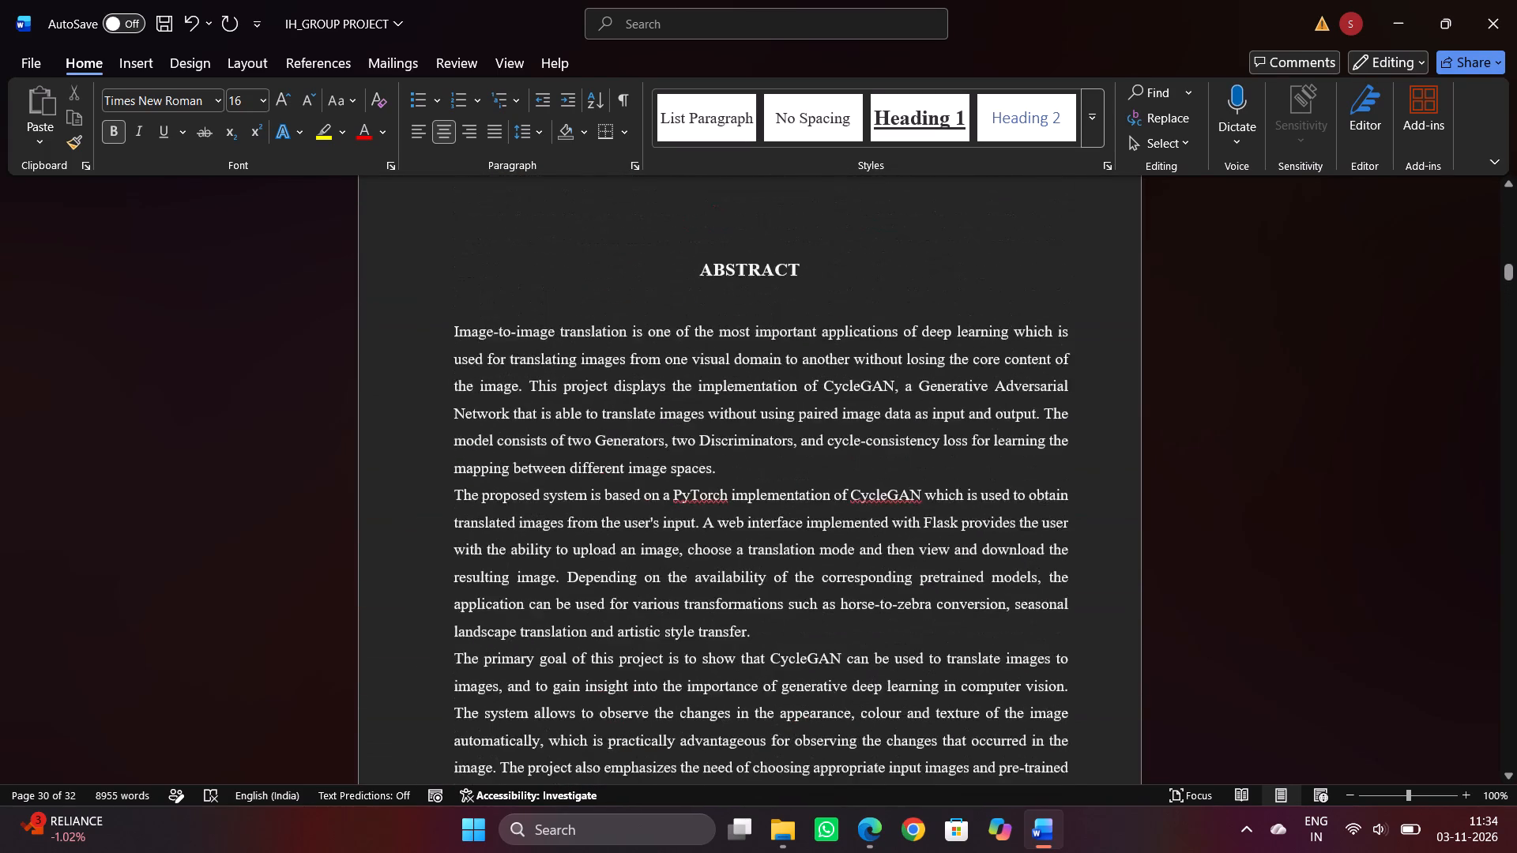
scroll(627, 477, "down", 6)
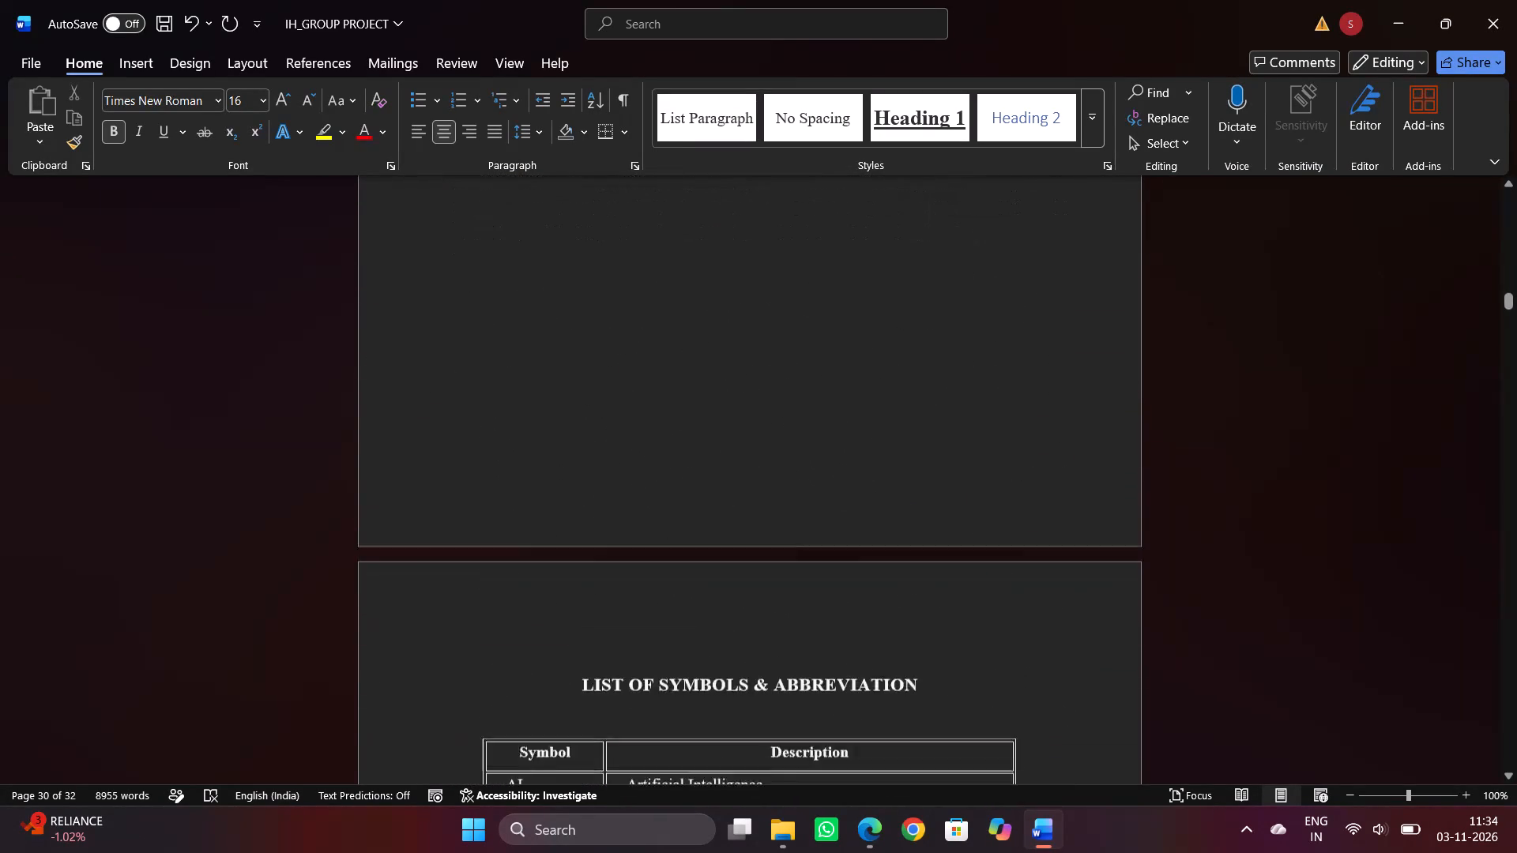
scroll(627, 477, "down", 1)
scroll(627, 477, "up", 4)
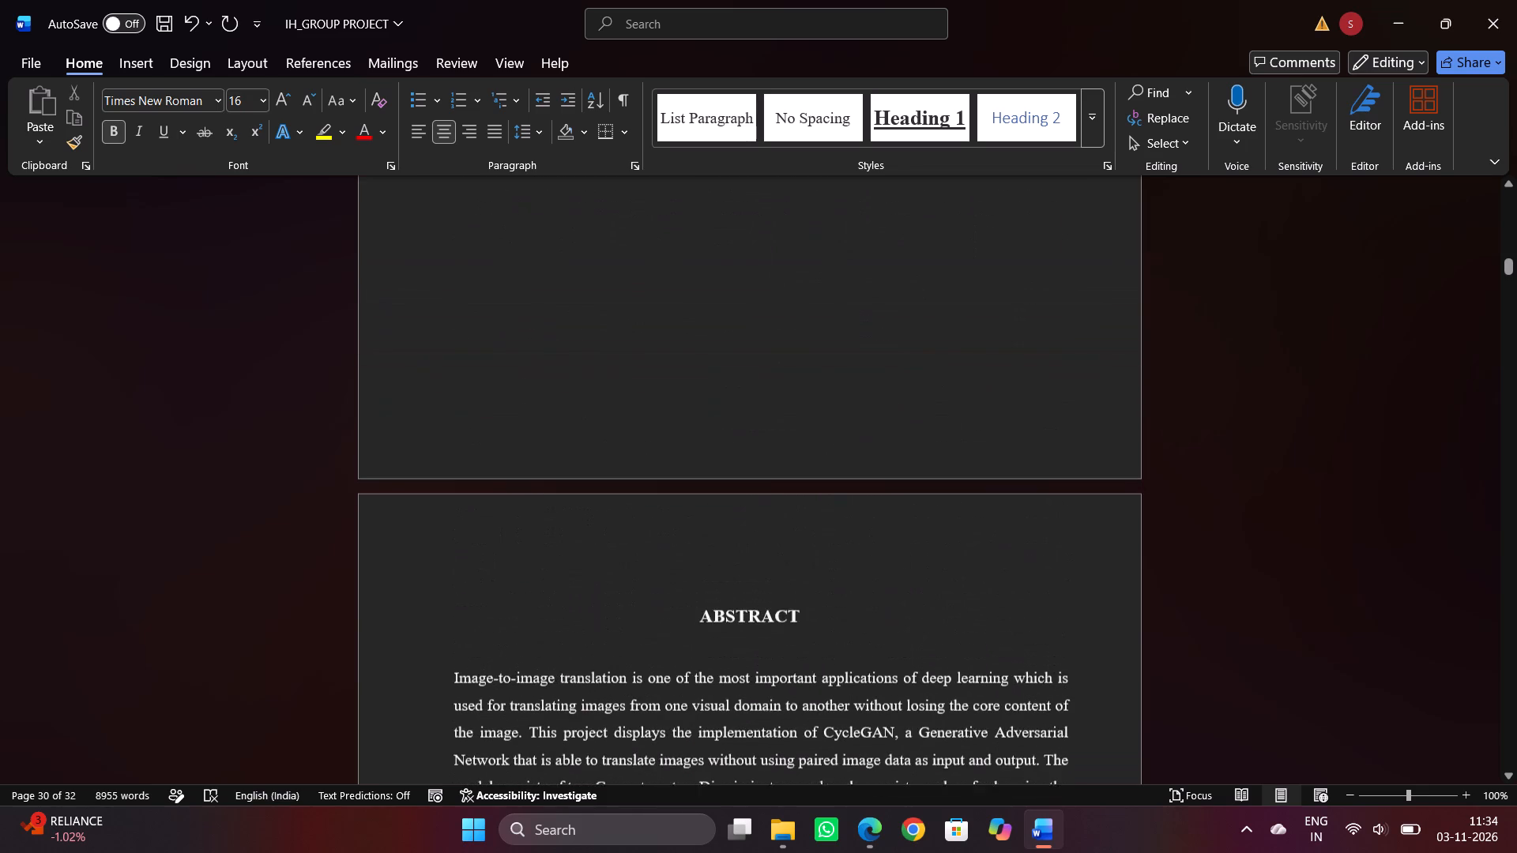
scroll(627, 477, "up", 2)
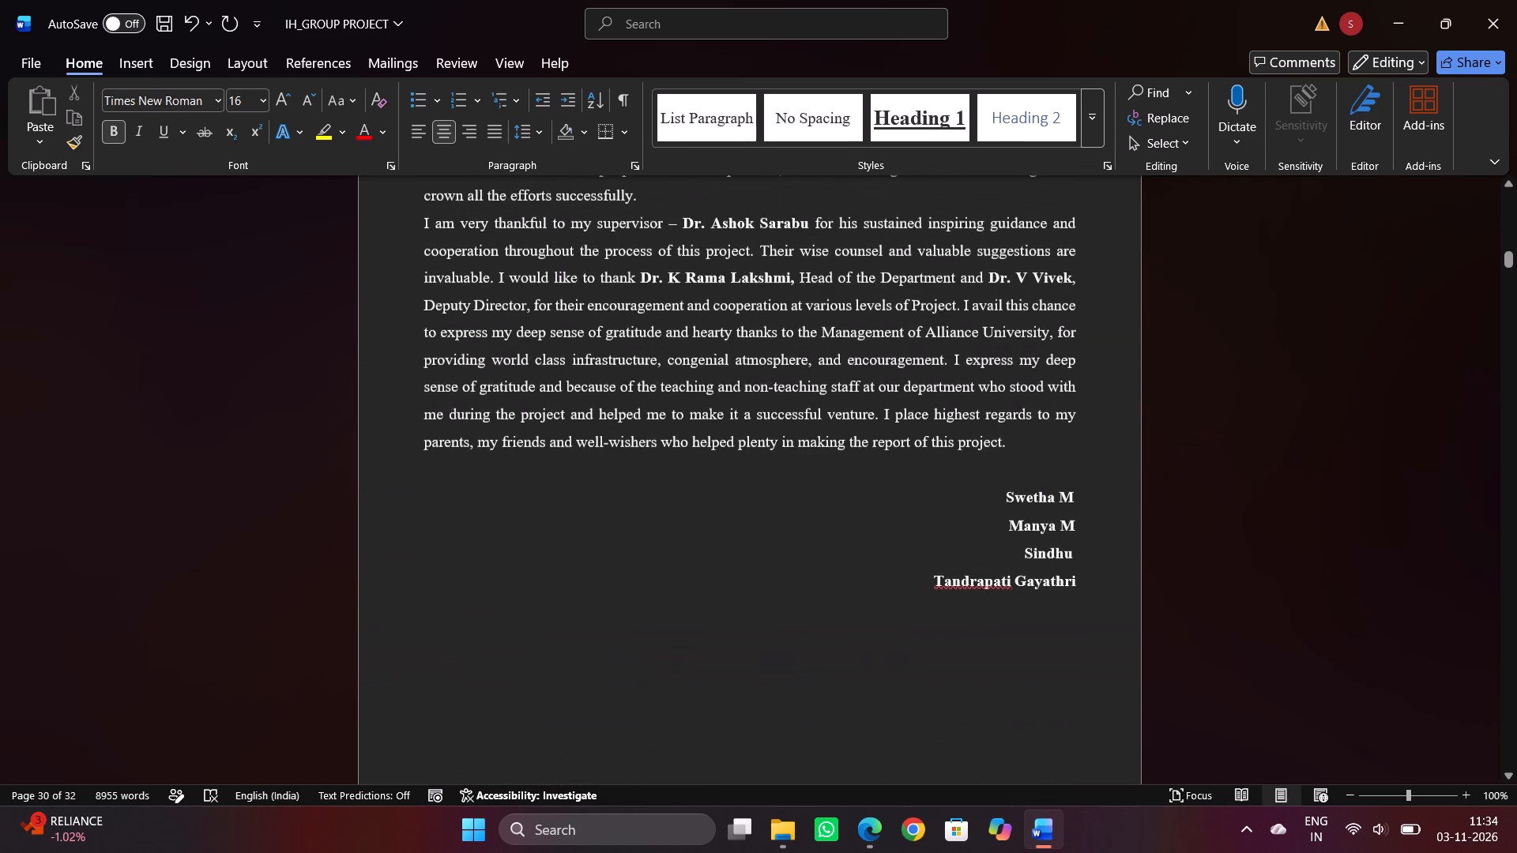
scroll(627, 477, "up", 5)
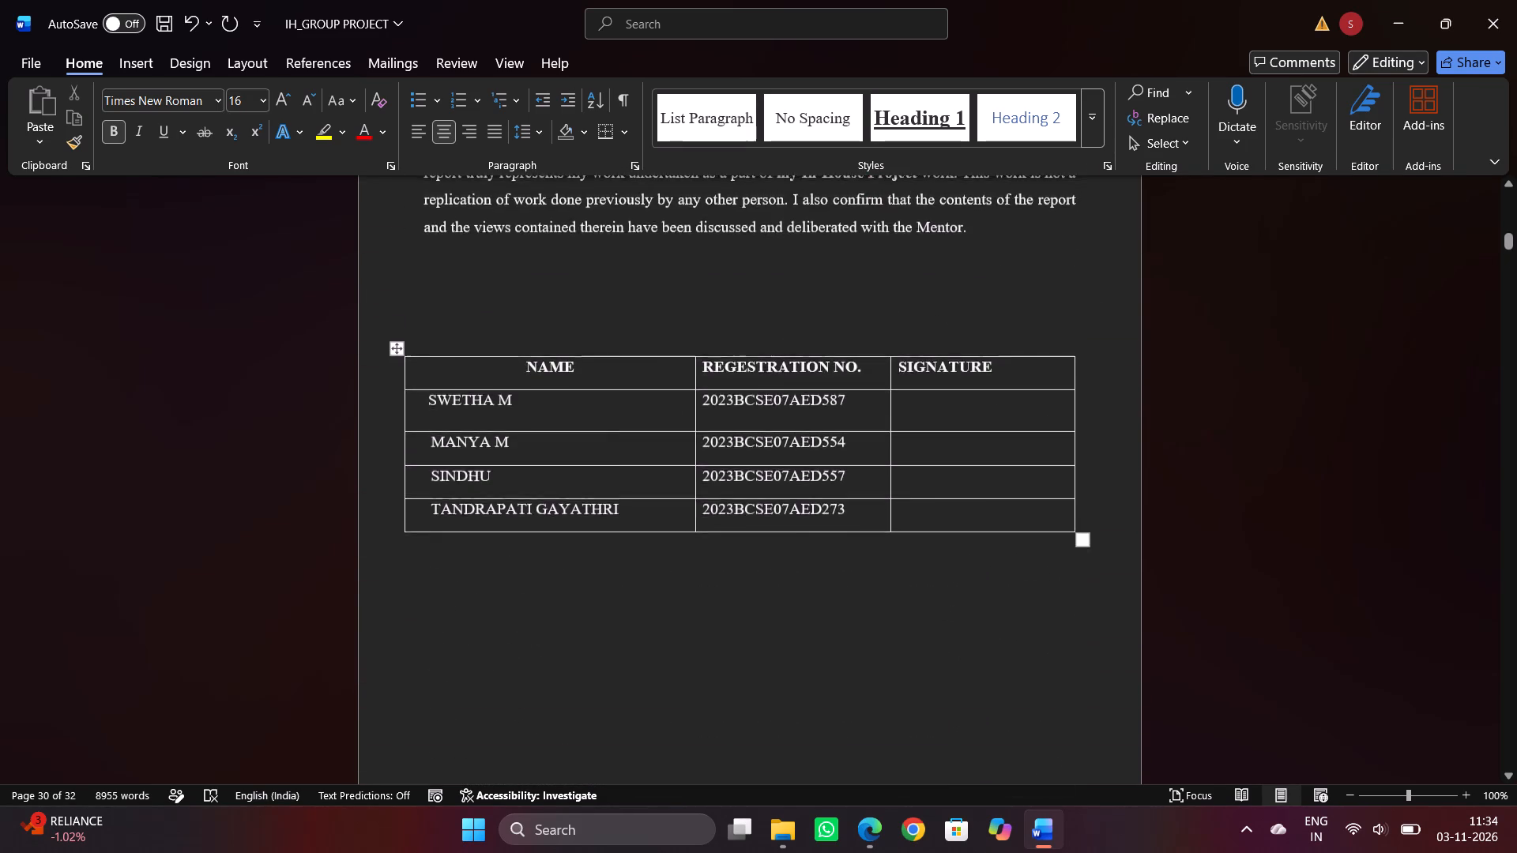
scroll(627, 477, "up", 2)
scroll(627, 477, "down", 2)
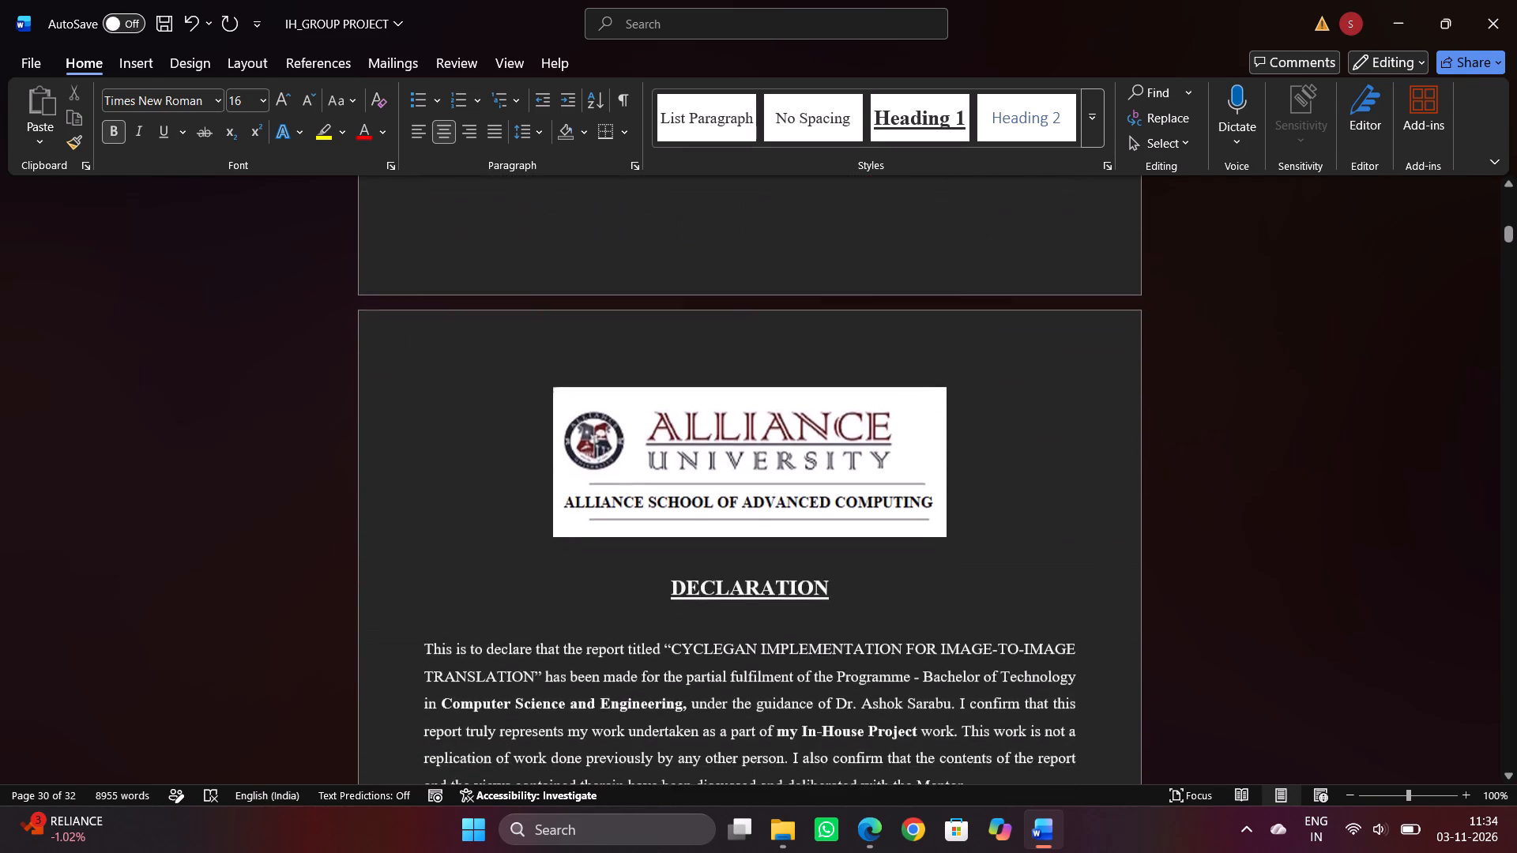
scroll(627, 477, "down", 2)
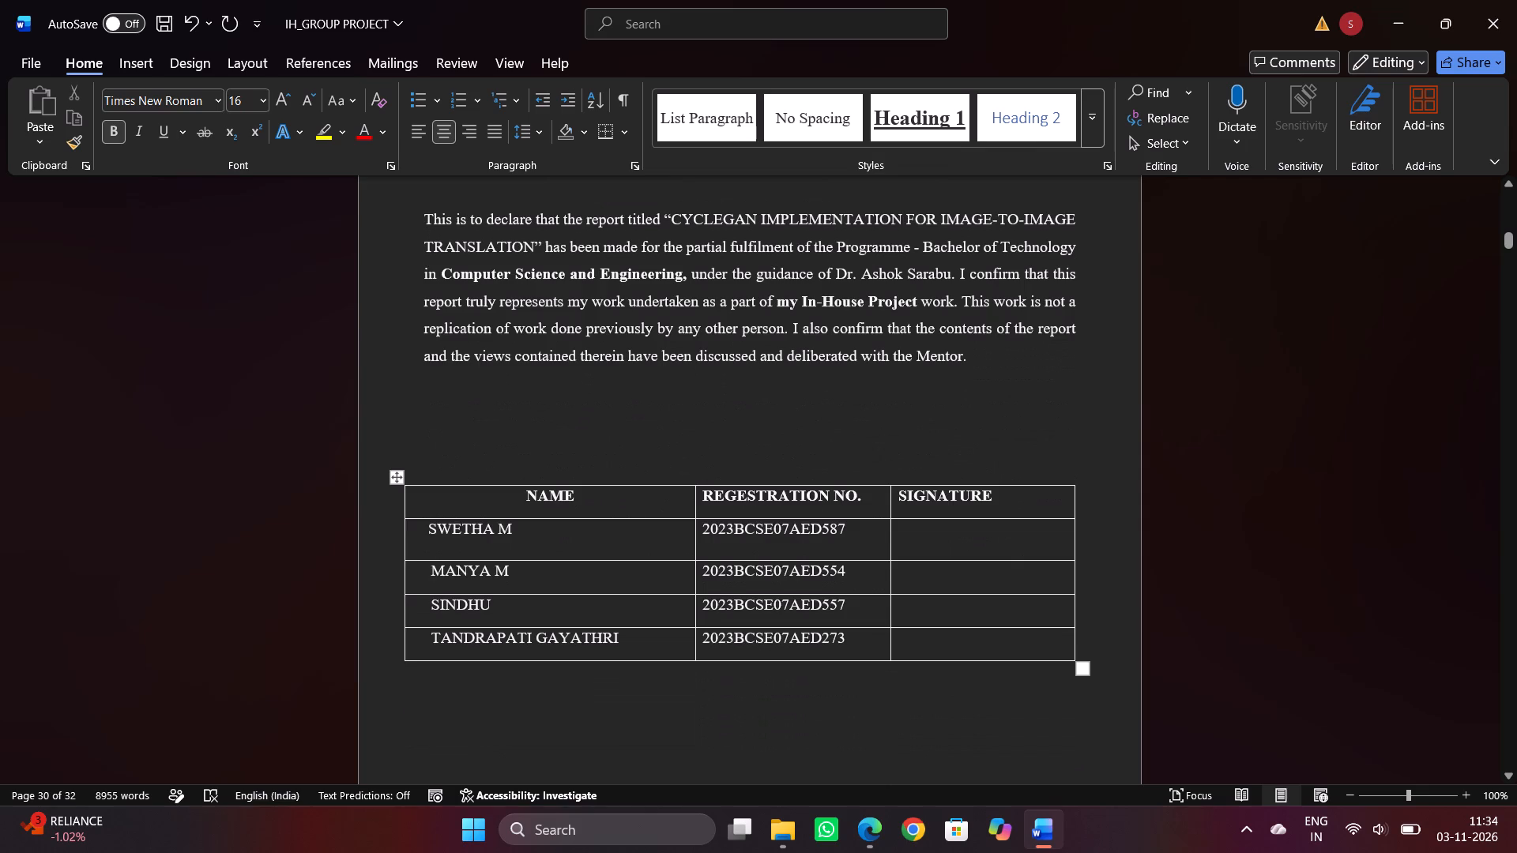
scroll(627, 477, "up", 3)
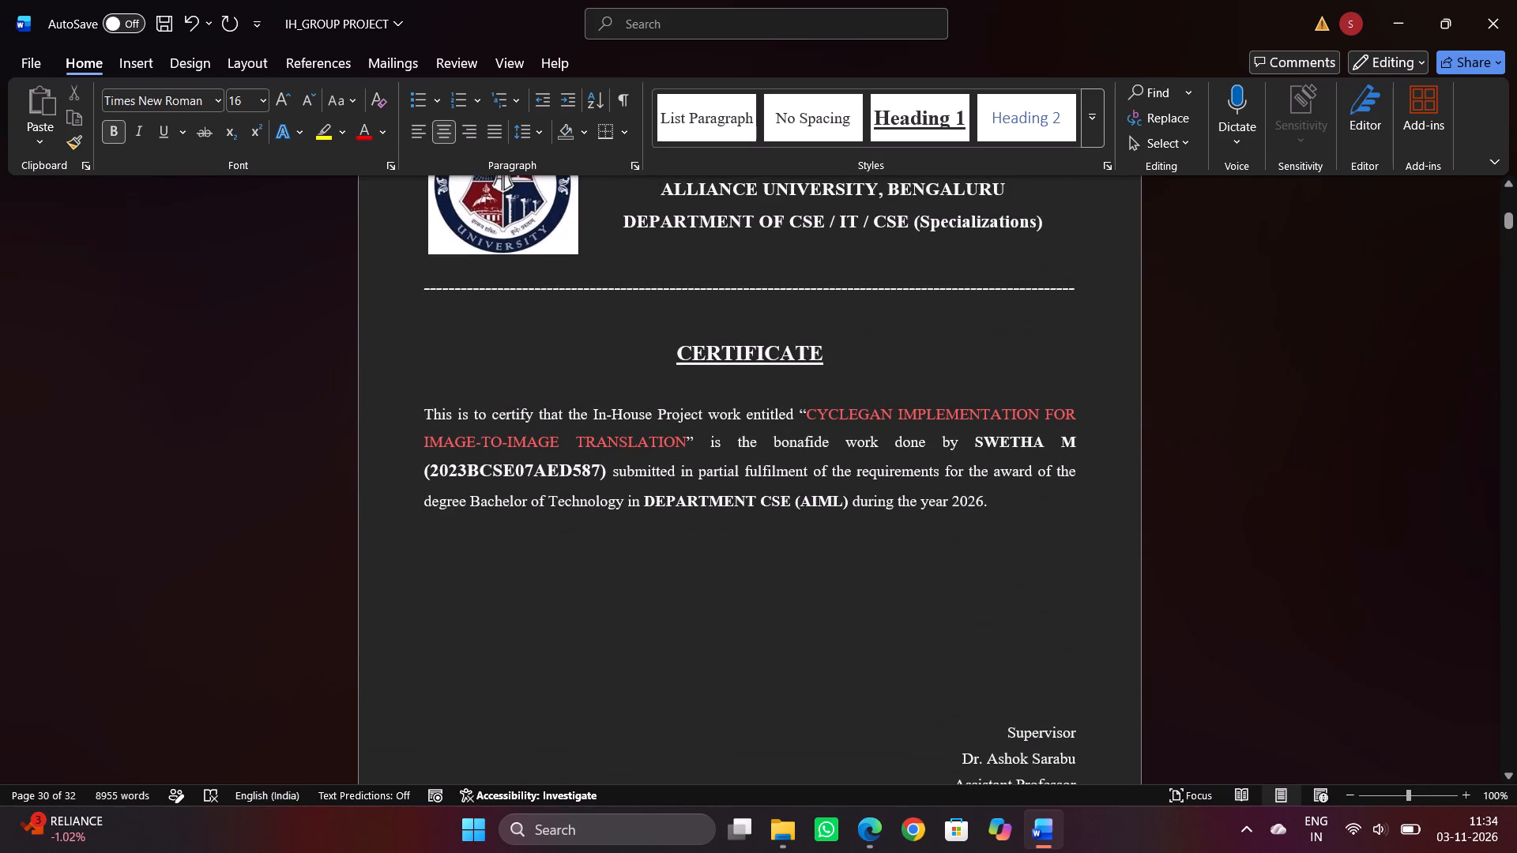
scroll(627, 477, "down", 4)
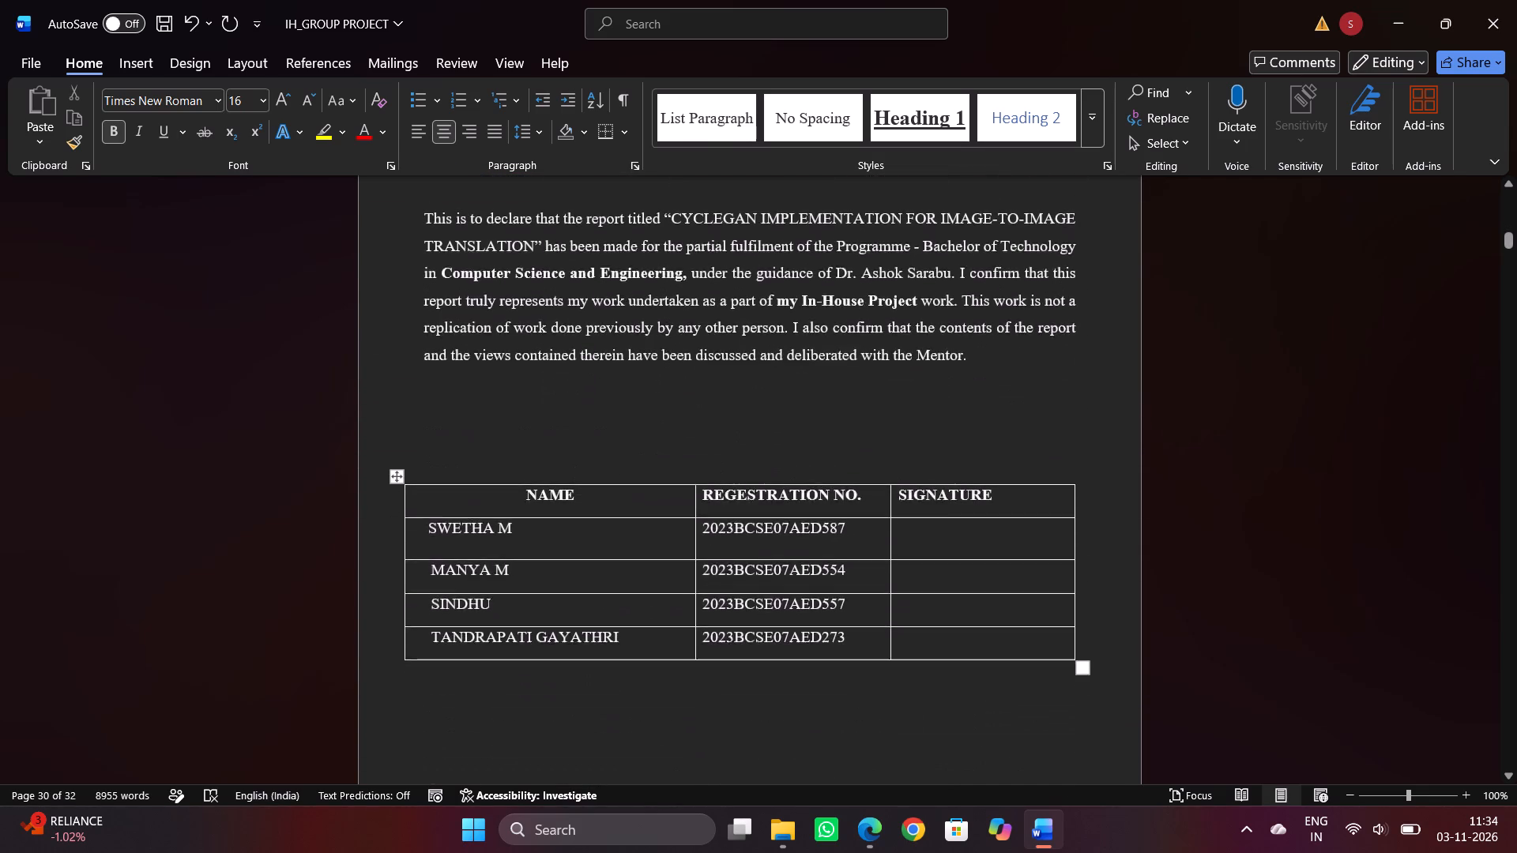
scroll(627, 477, "up", 5)
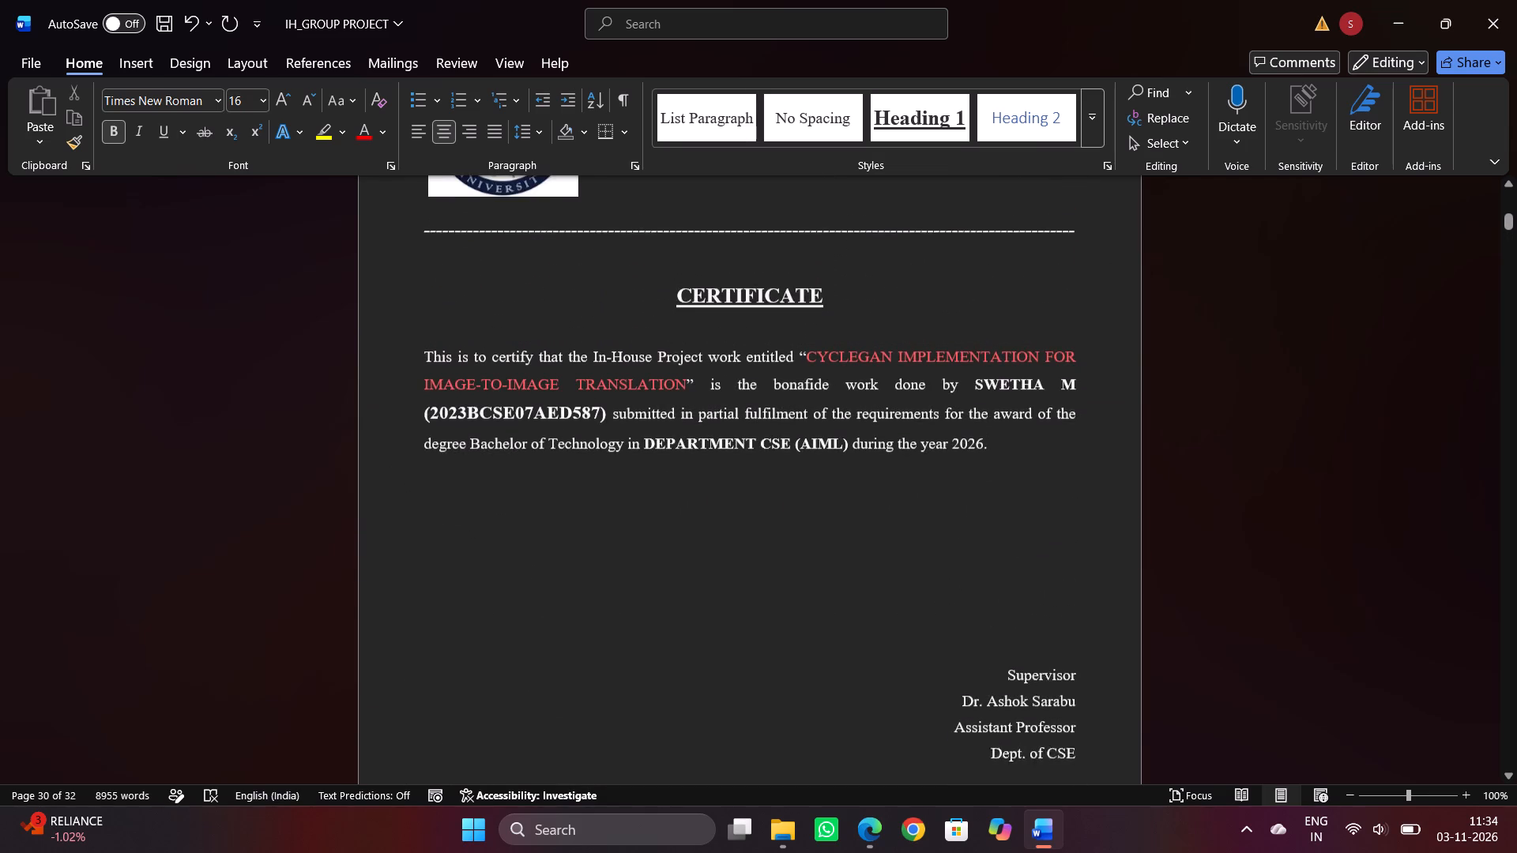
scroll(627, 477, "up", 1)
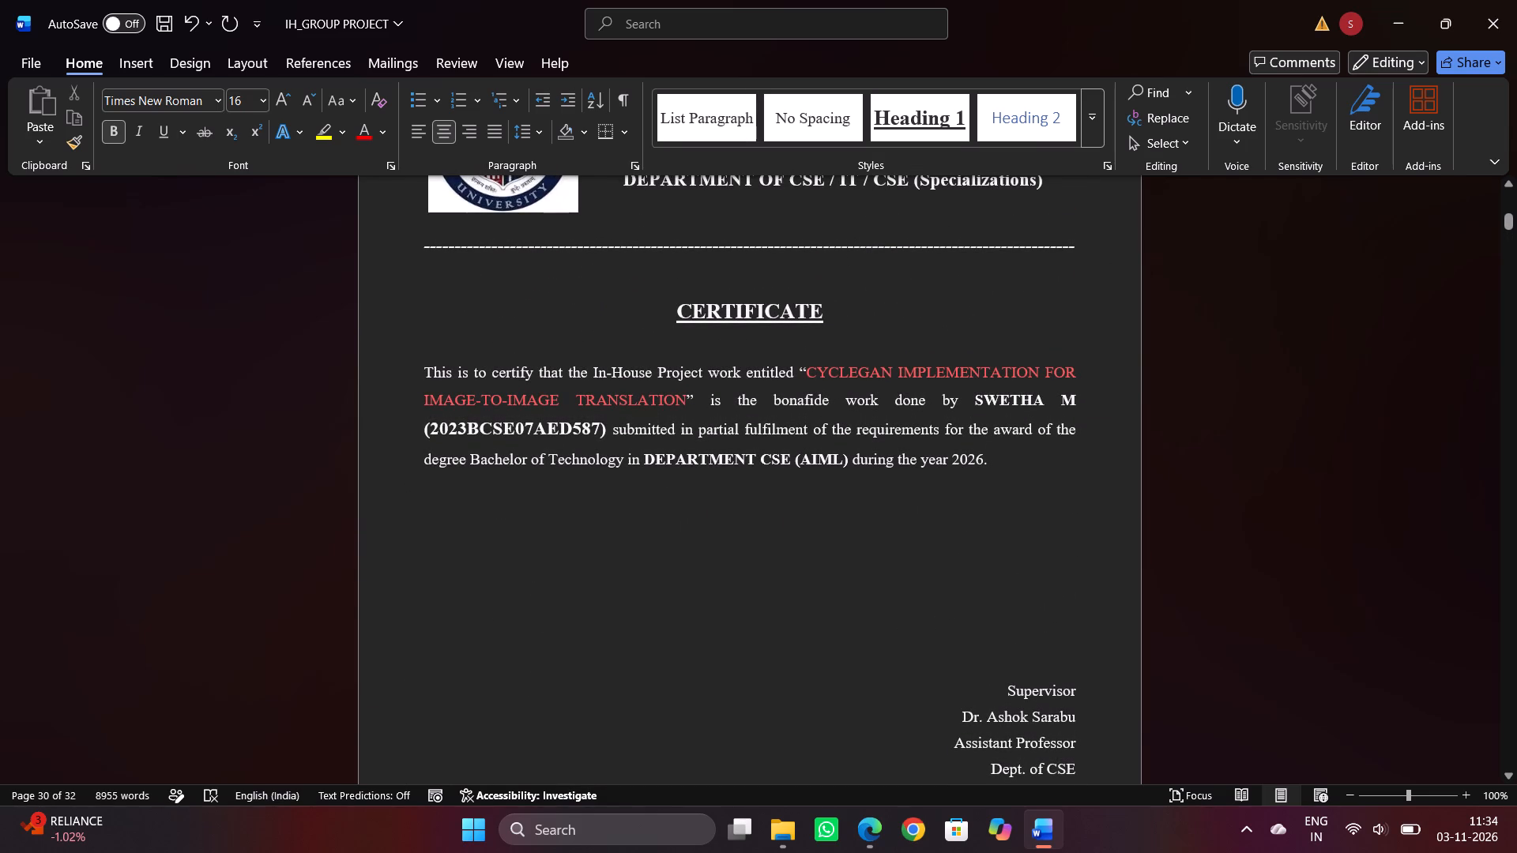
Add the second team member's name and bracketed registration number after the first student's in the certificate paragraph.
left_click(611, 430)
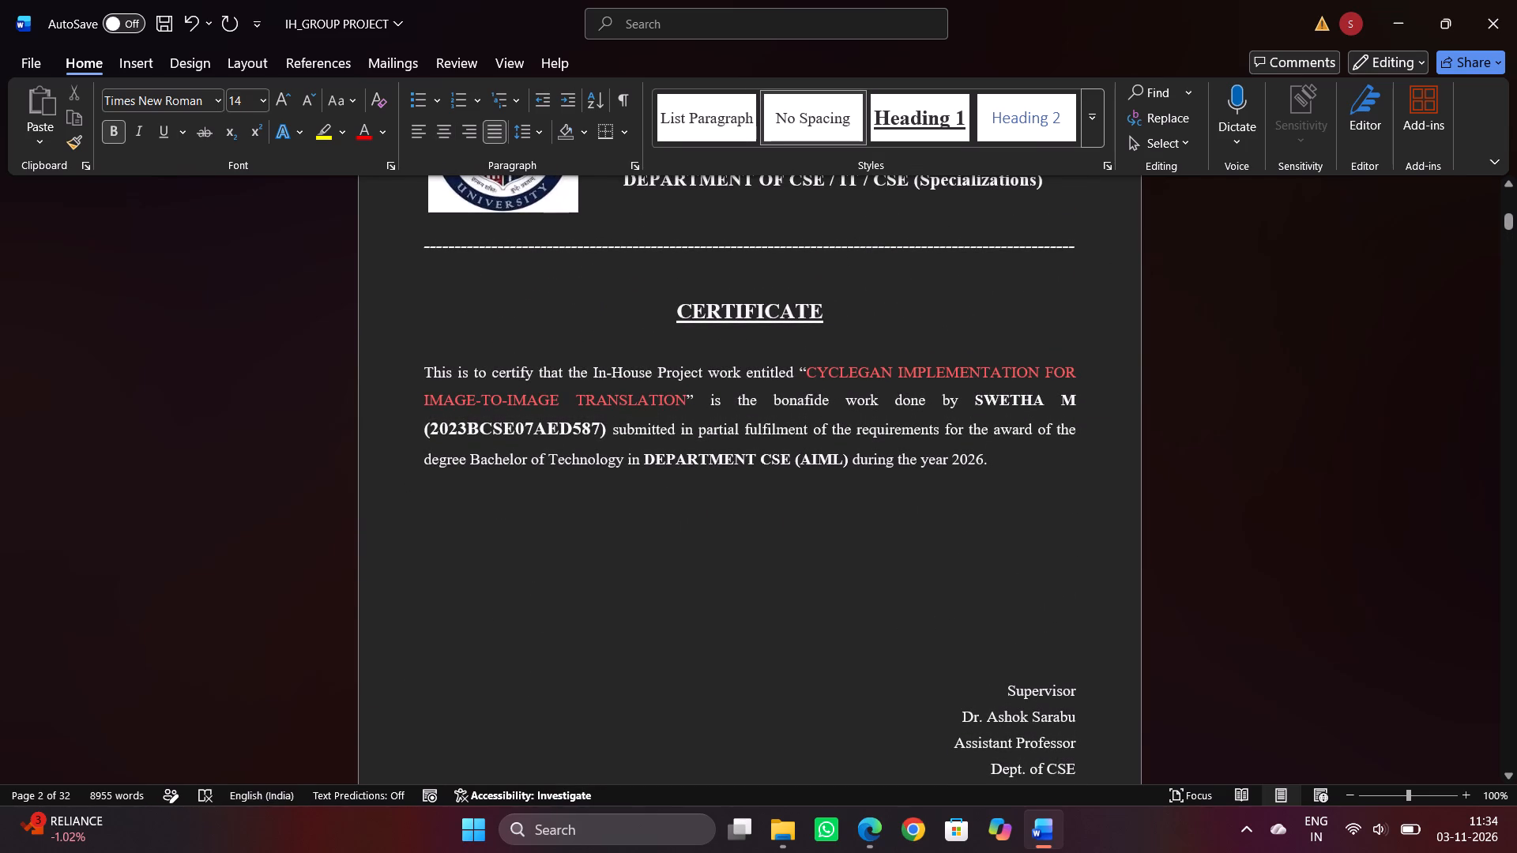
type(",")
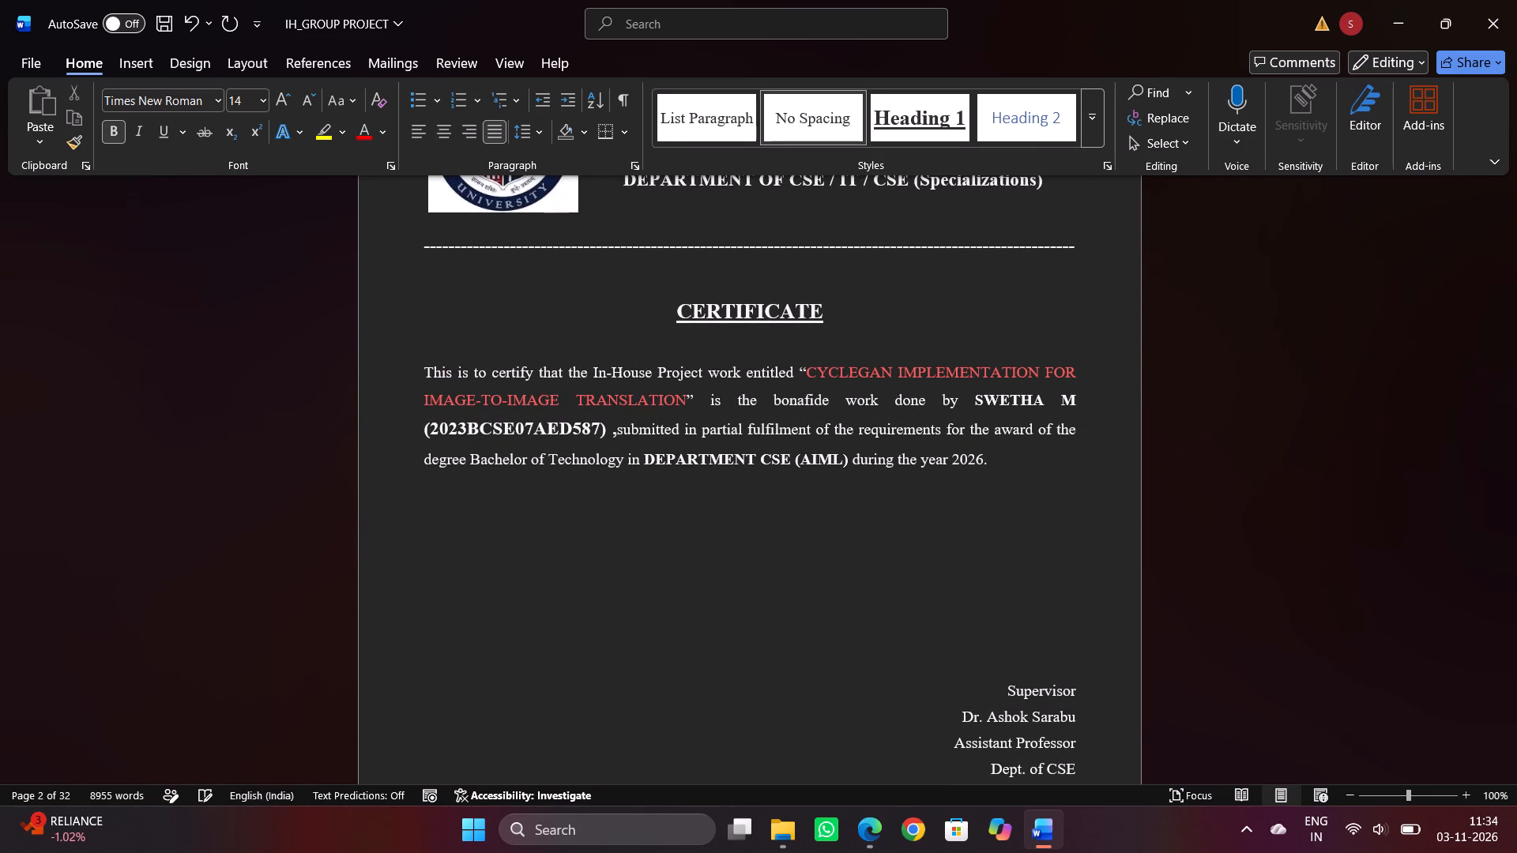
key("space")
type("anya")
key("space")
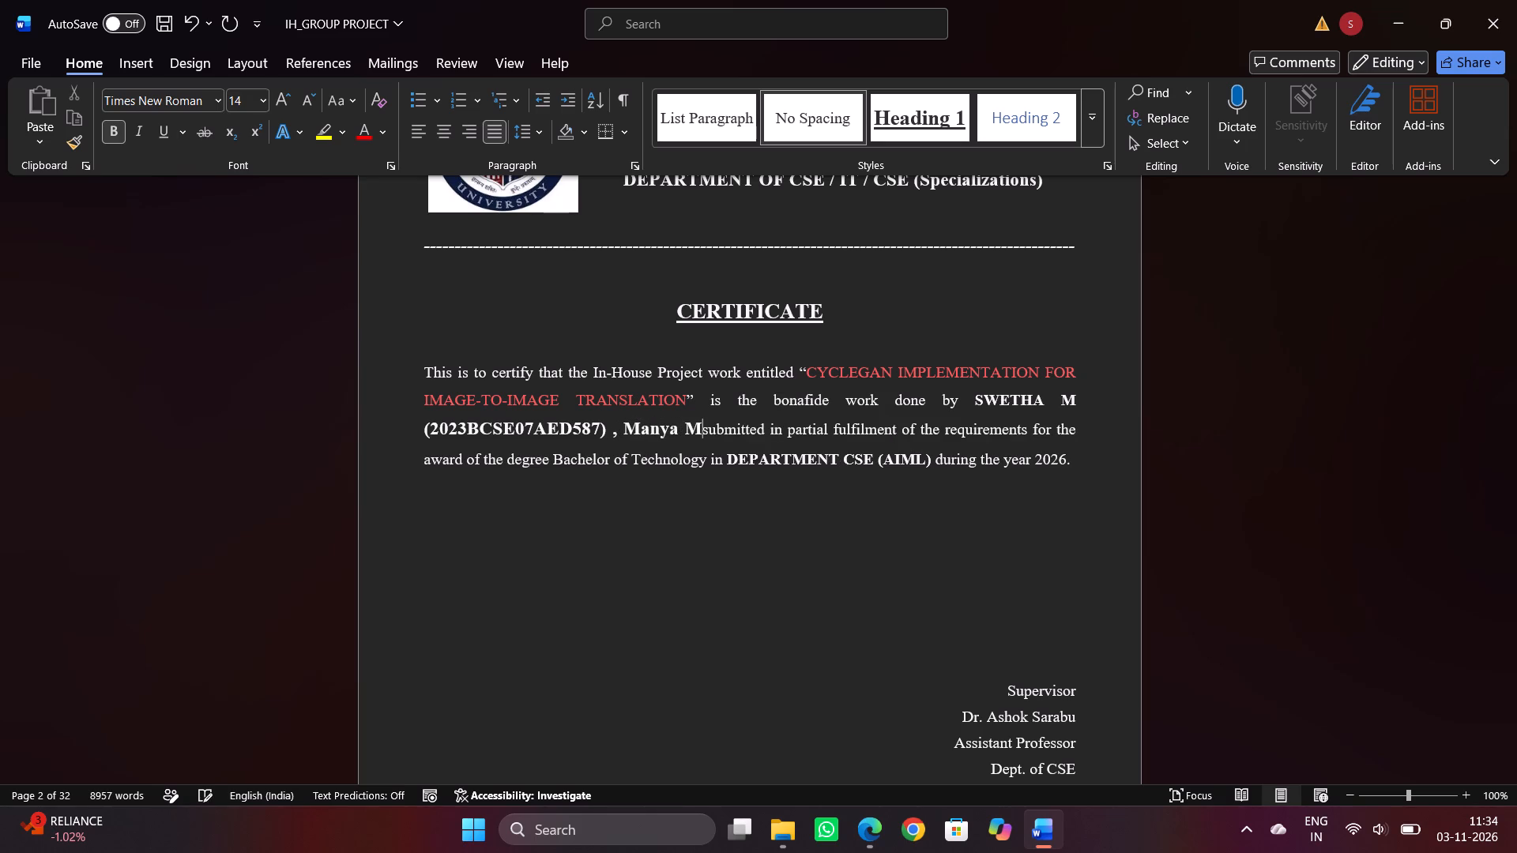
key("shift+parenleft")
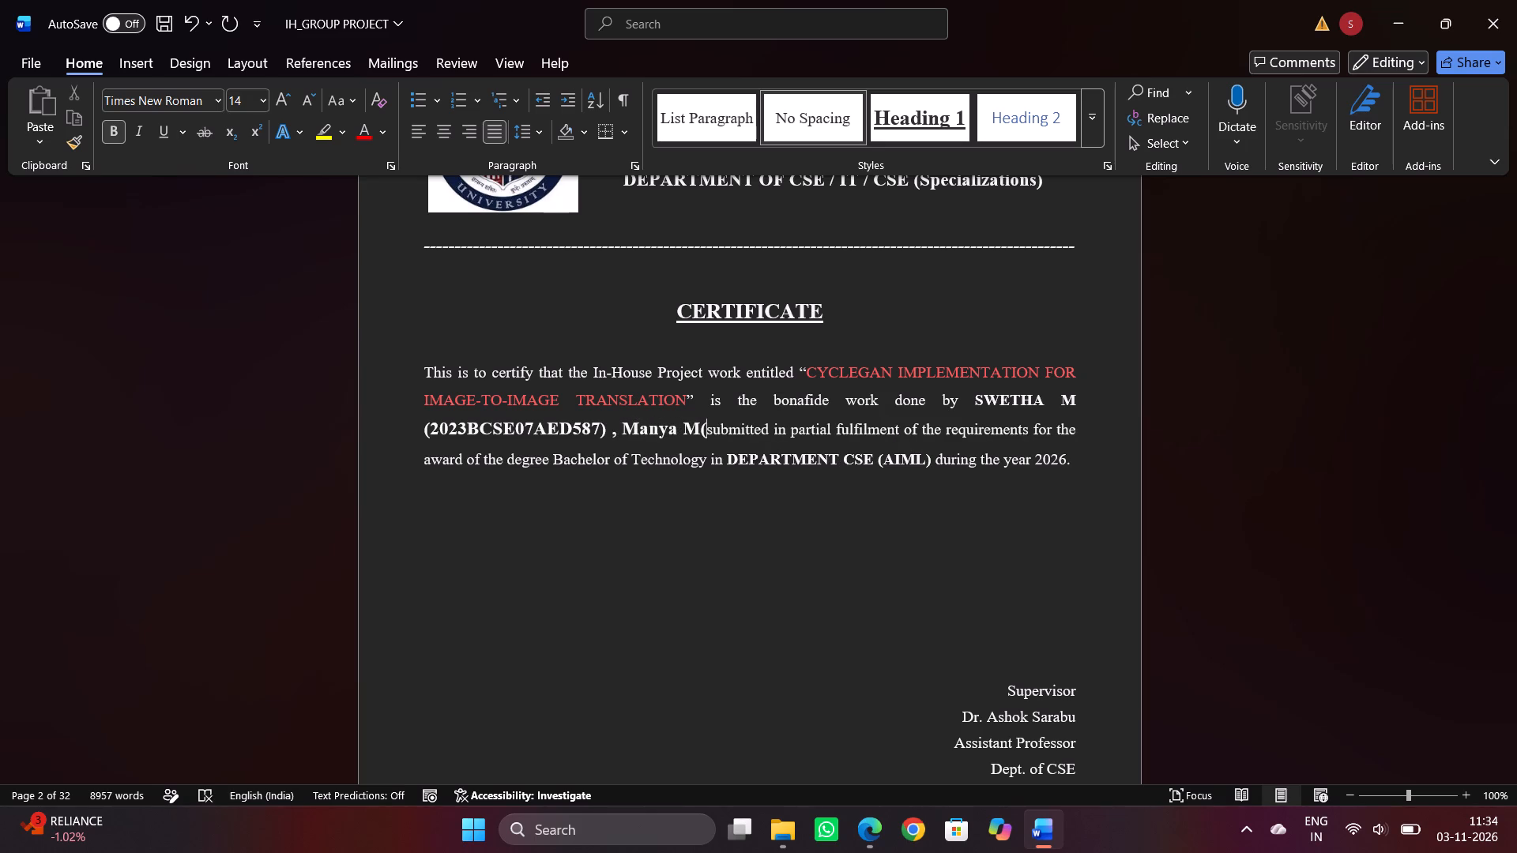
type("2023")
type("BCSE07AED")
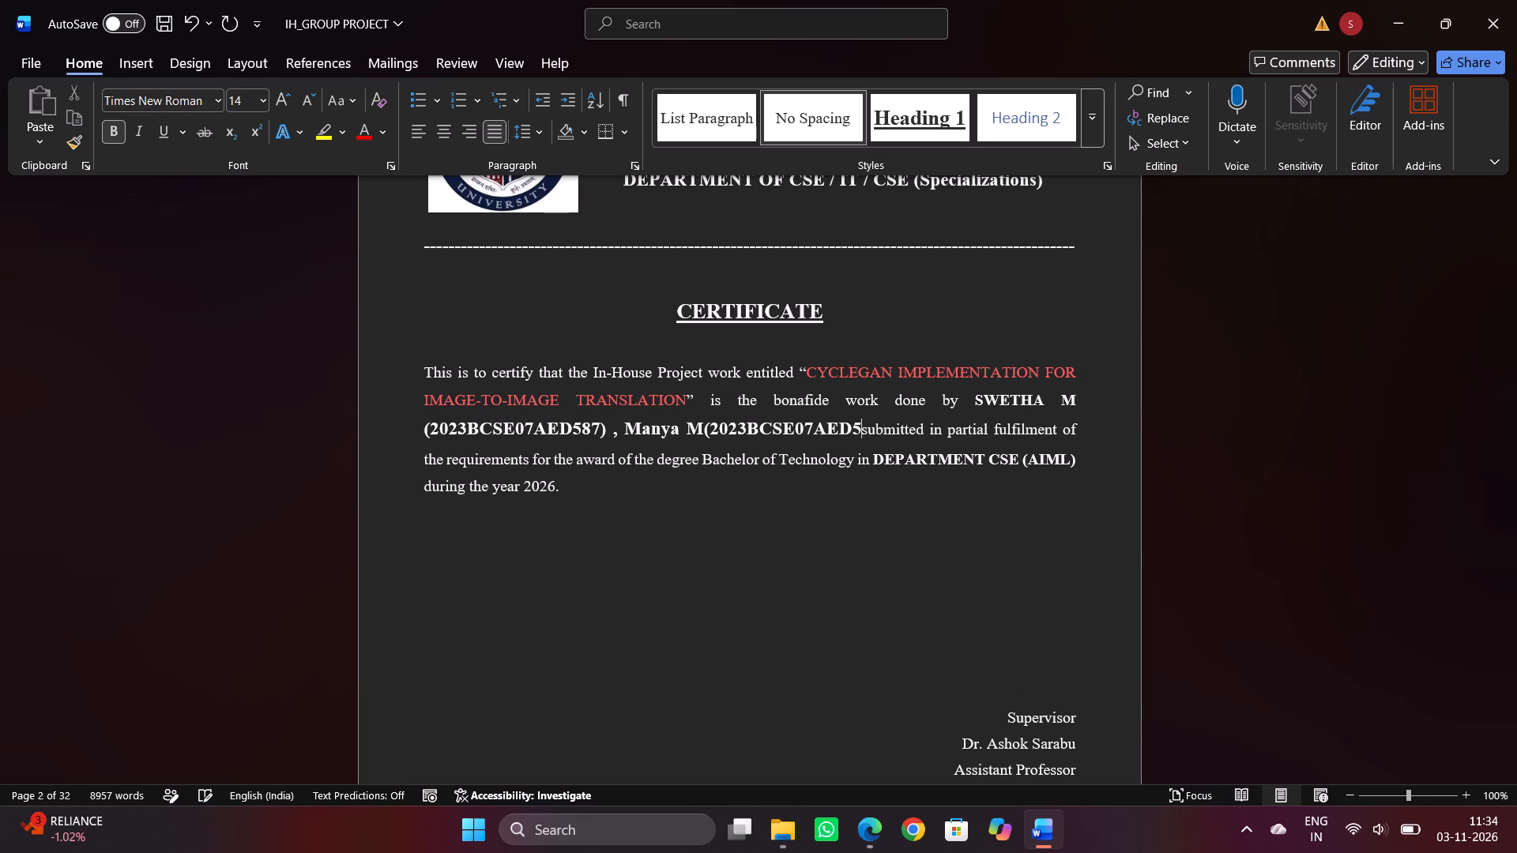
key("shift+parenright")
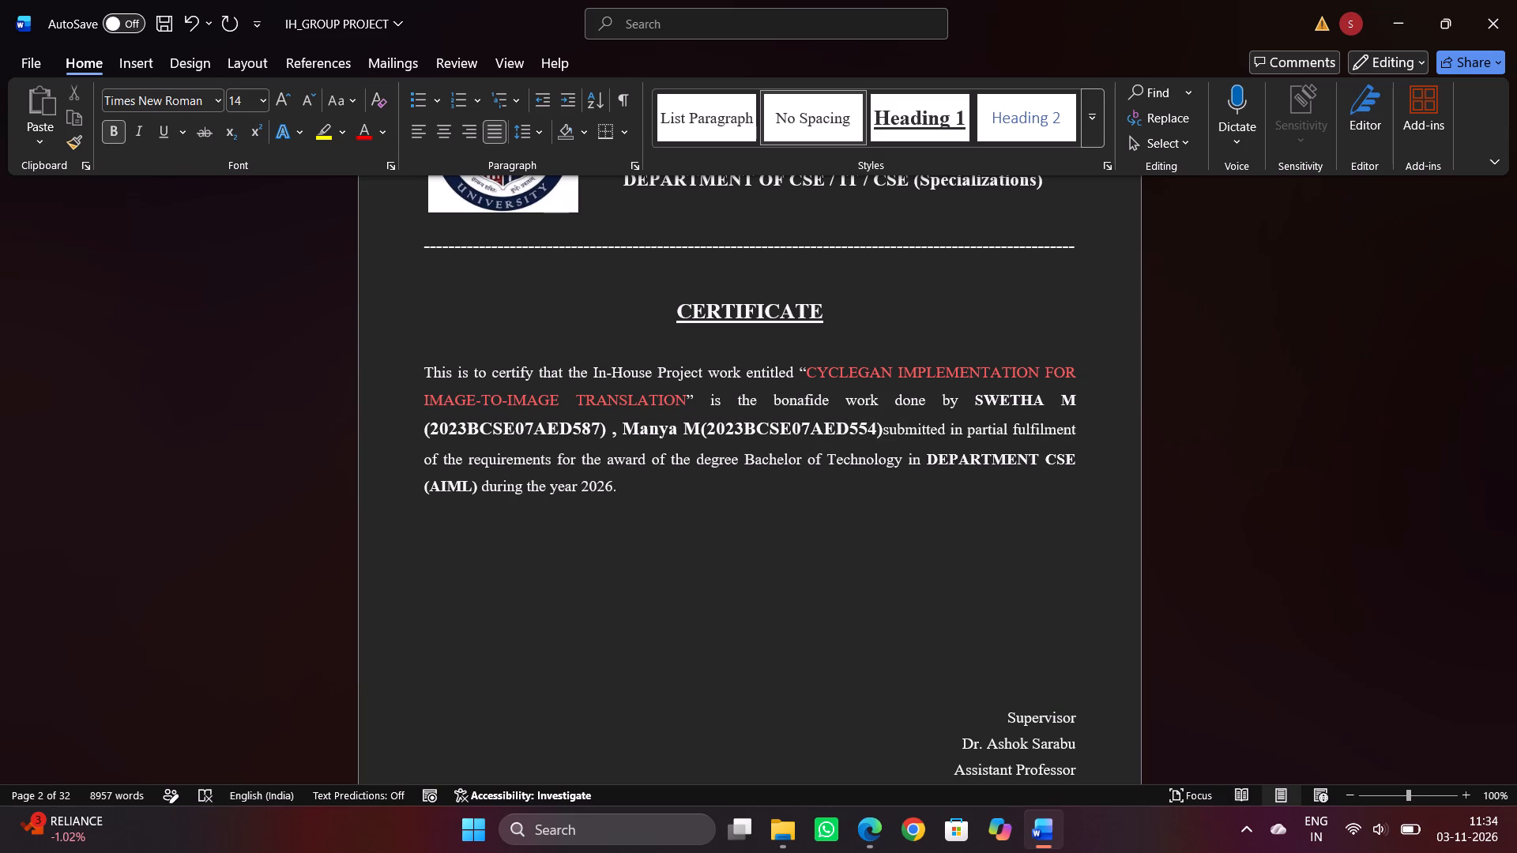
Append the third team member's name and bracketed registration number to the certificate's student list, separated by a comma.
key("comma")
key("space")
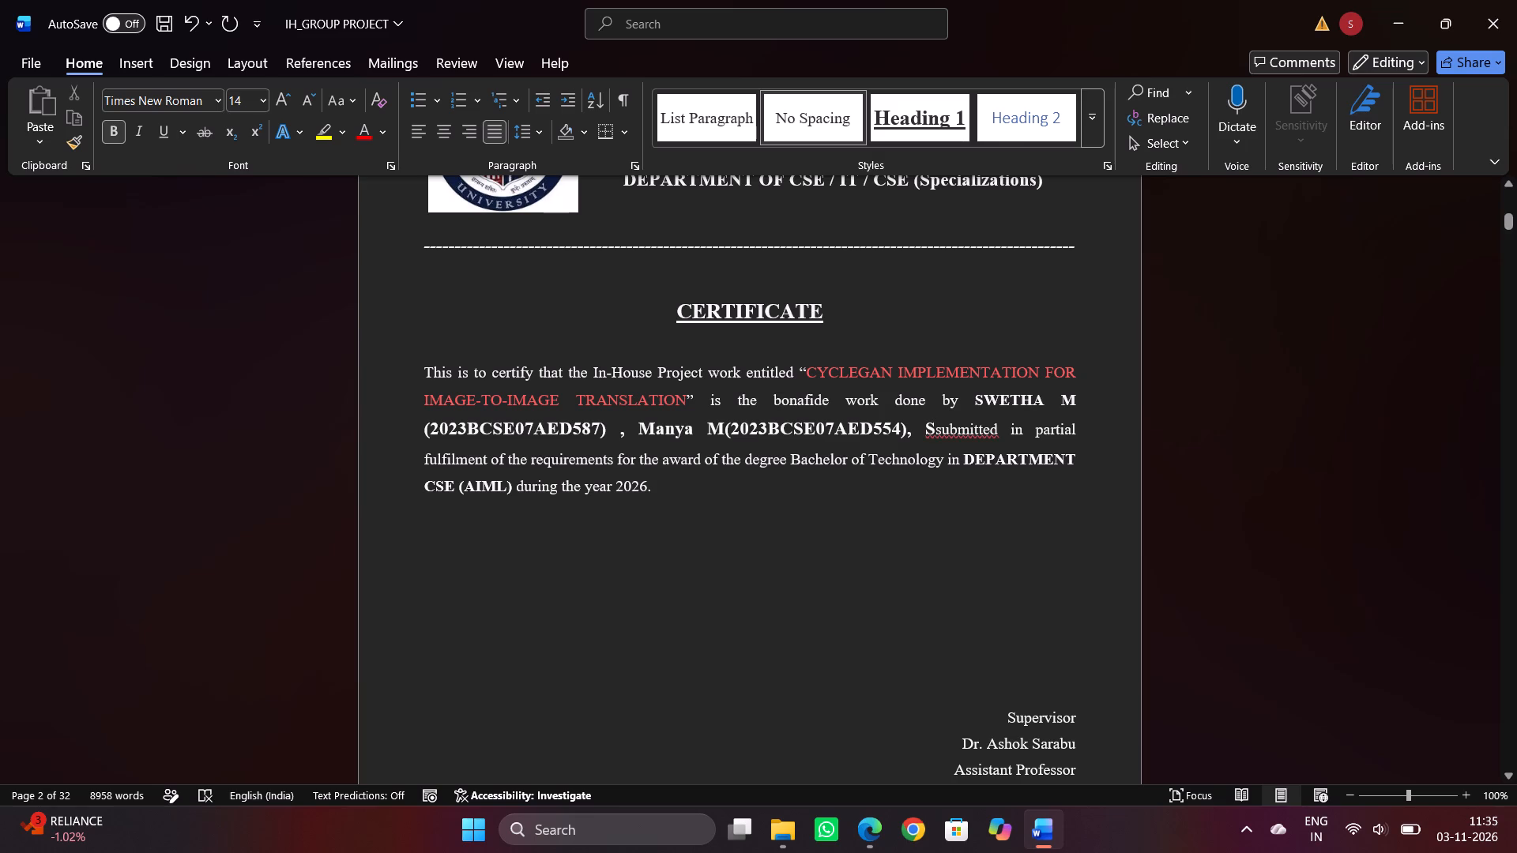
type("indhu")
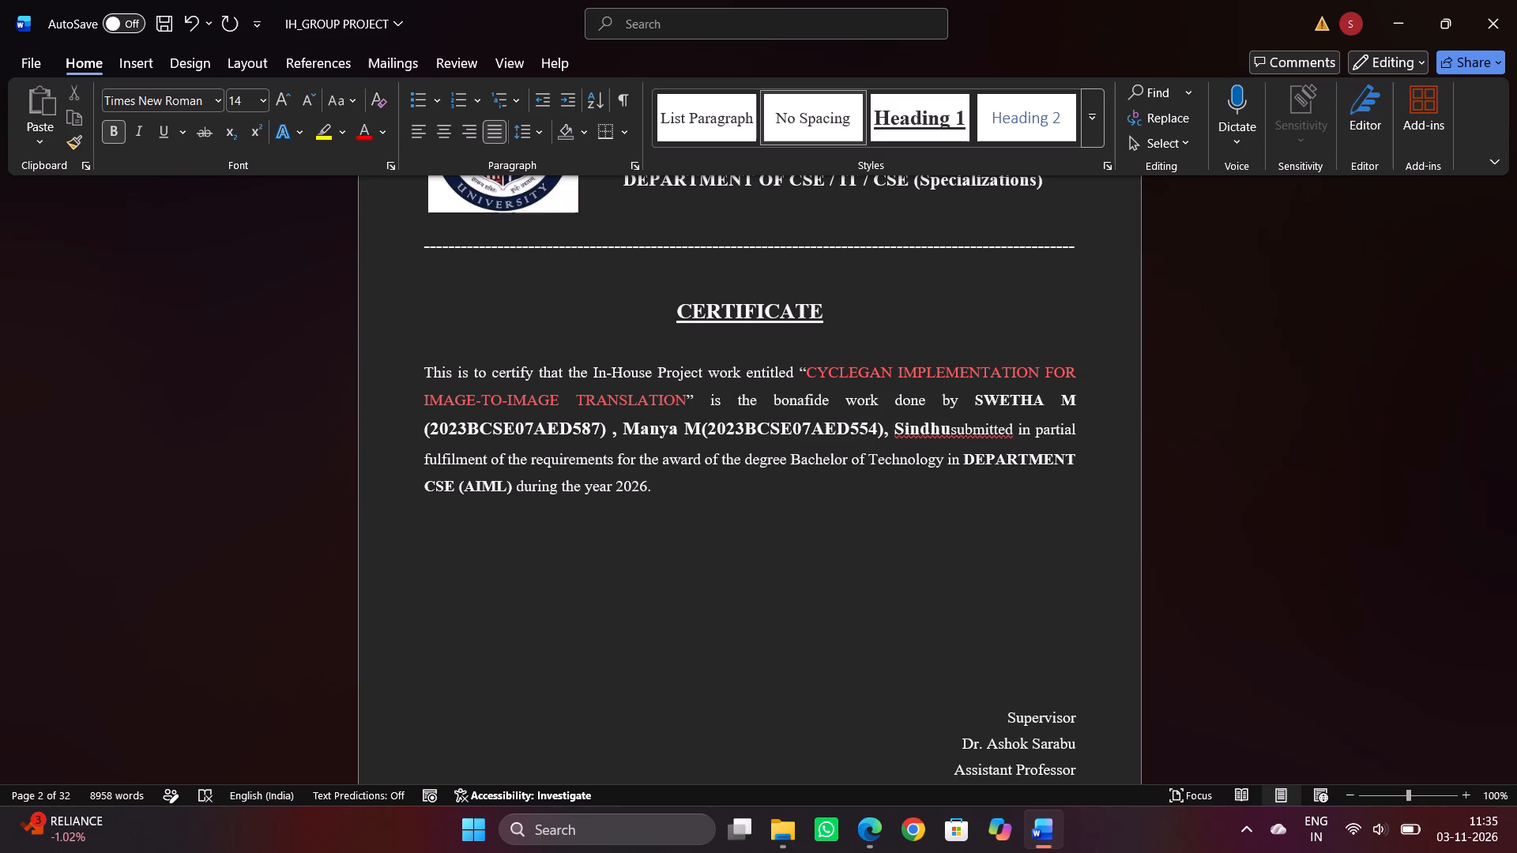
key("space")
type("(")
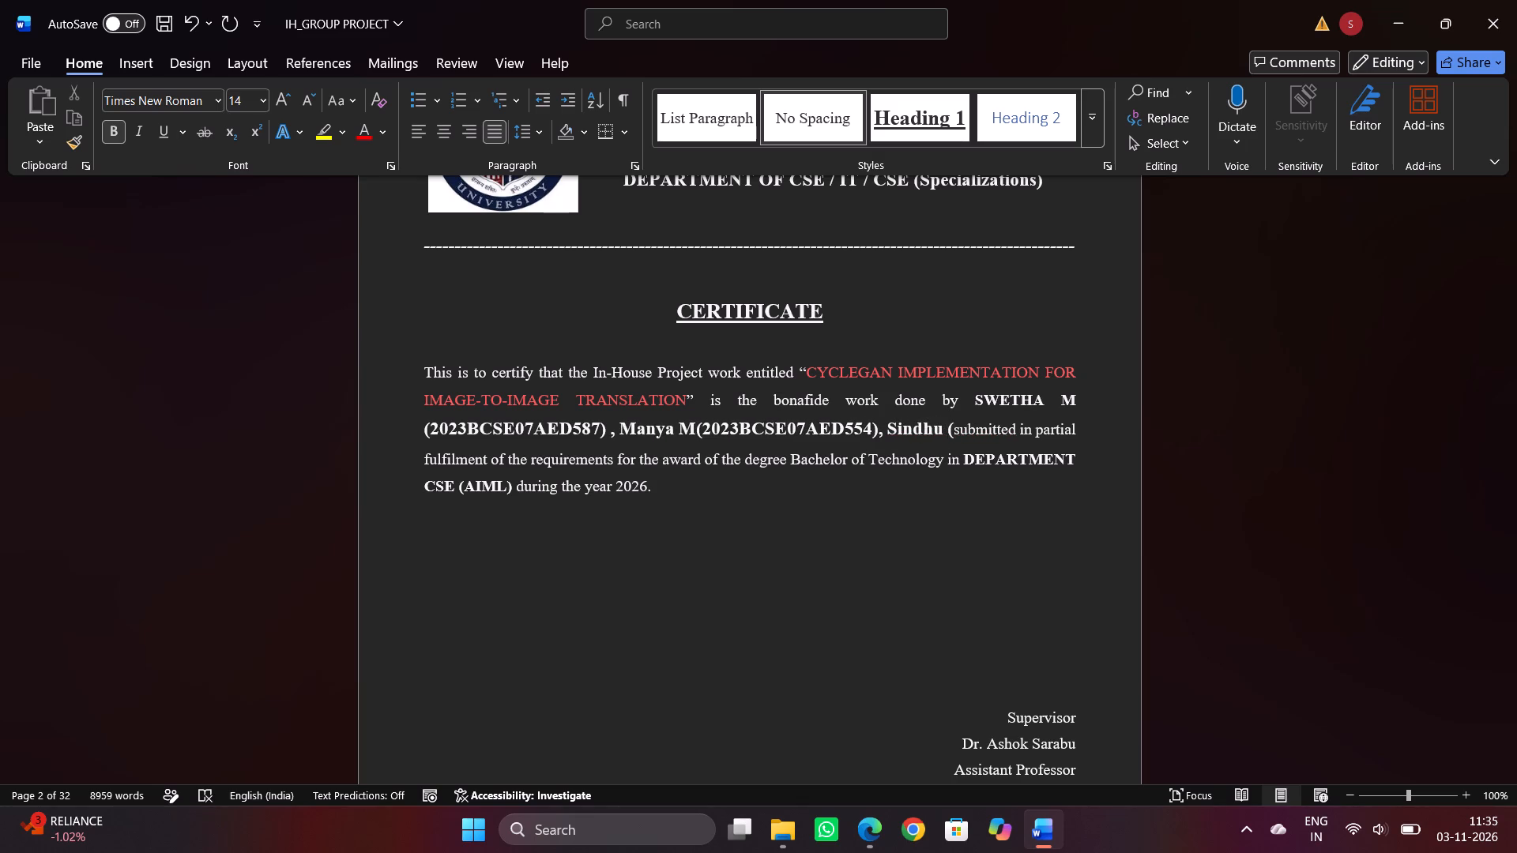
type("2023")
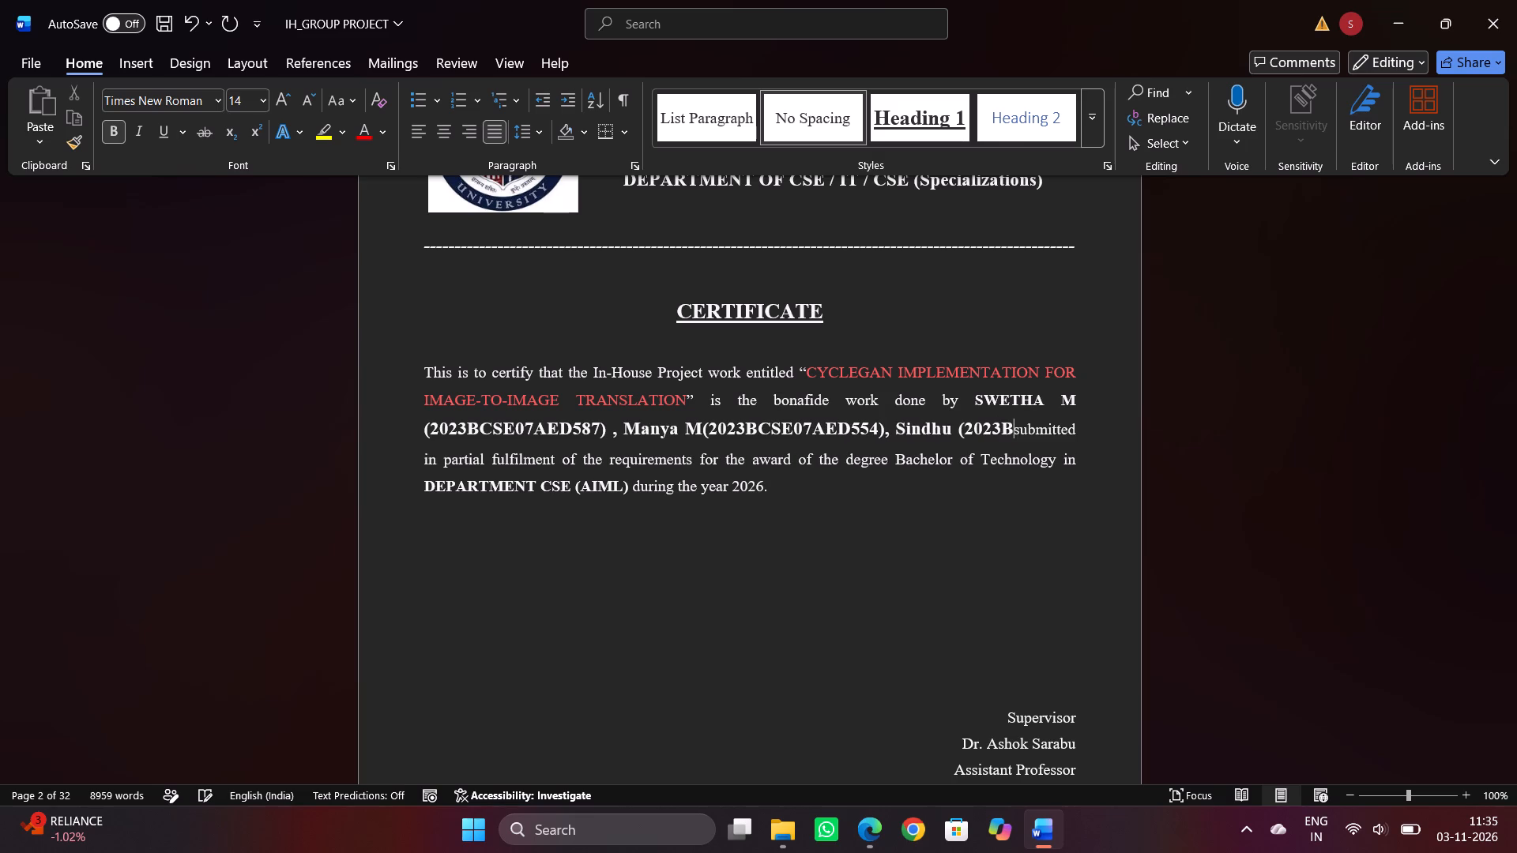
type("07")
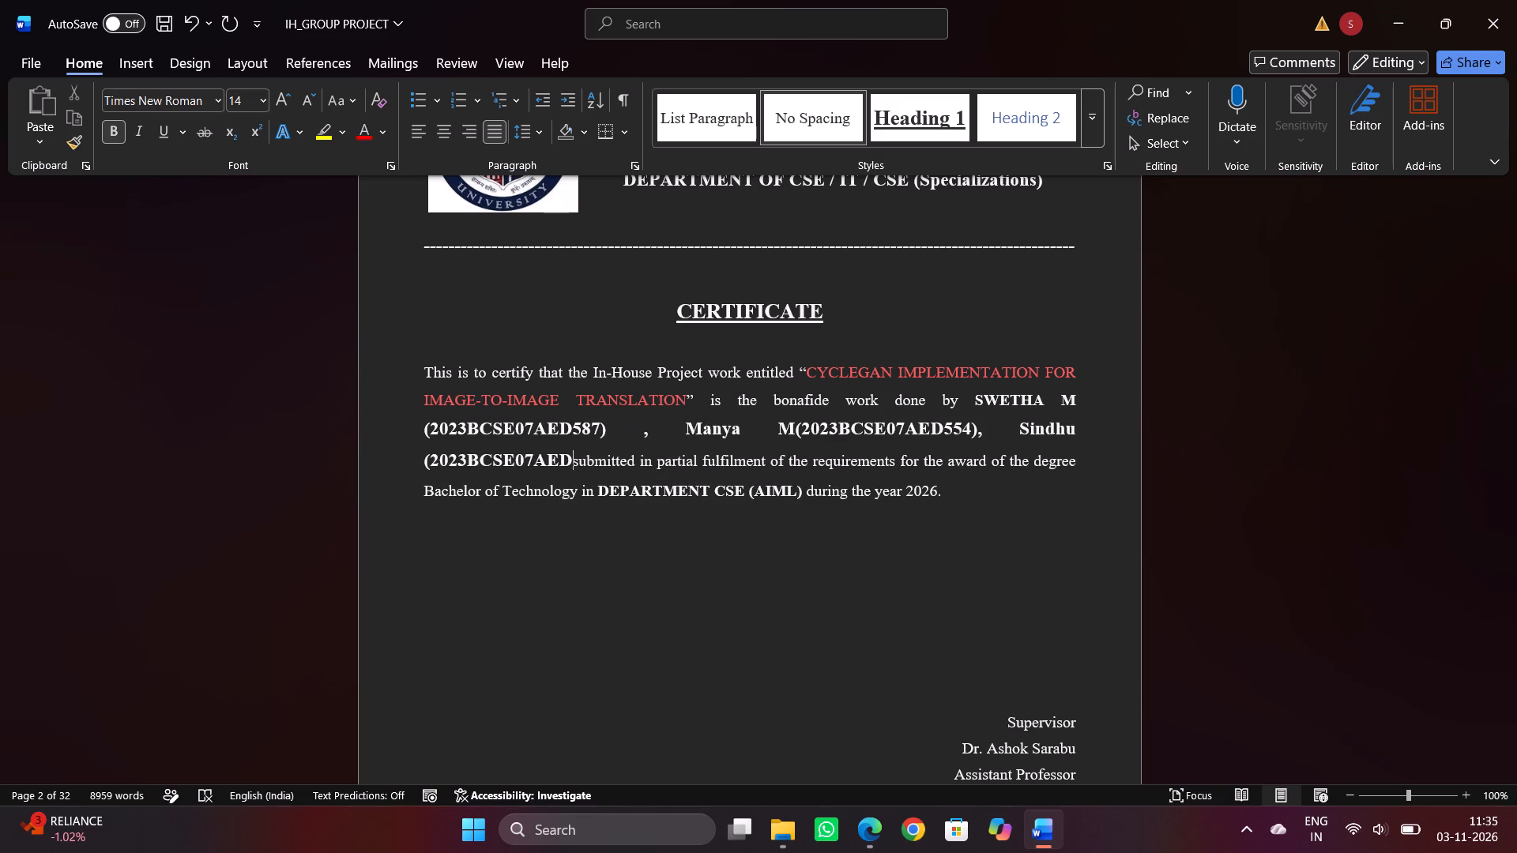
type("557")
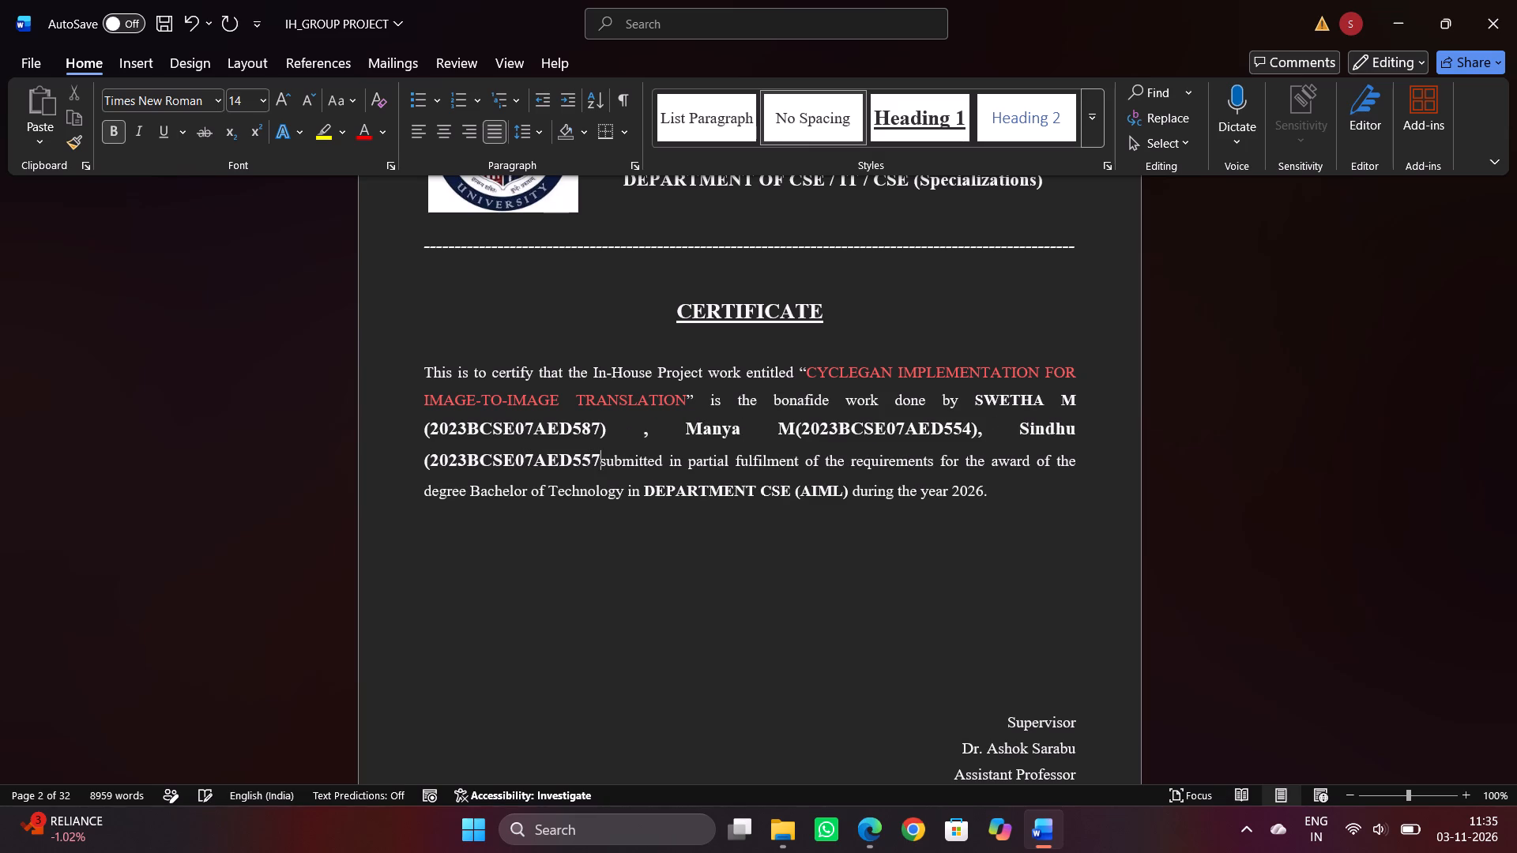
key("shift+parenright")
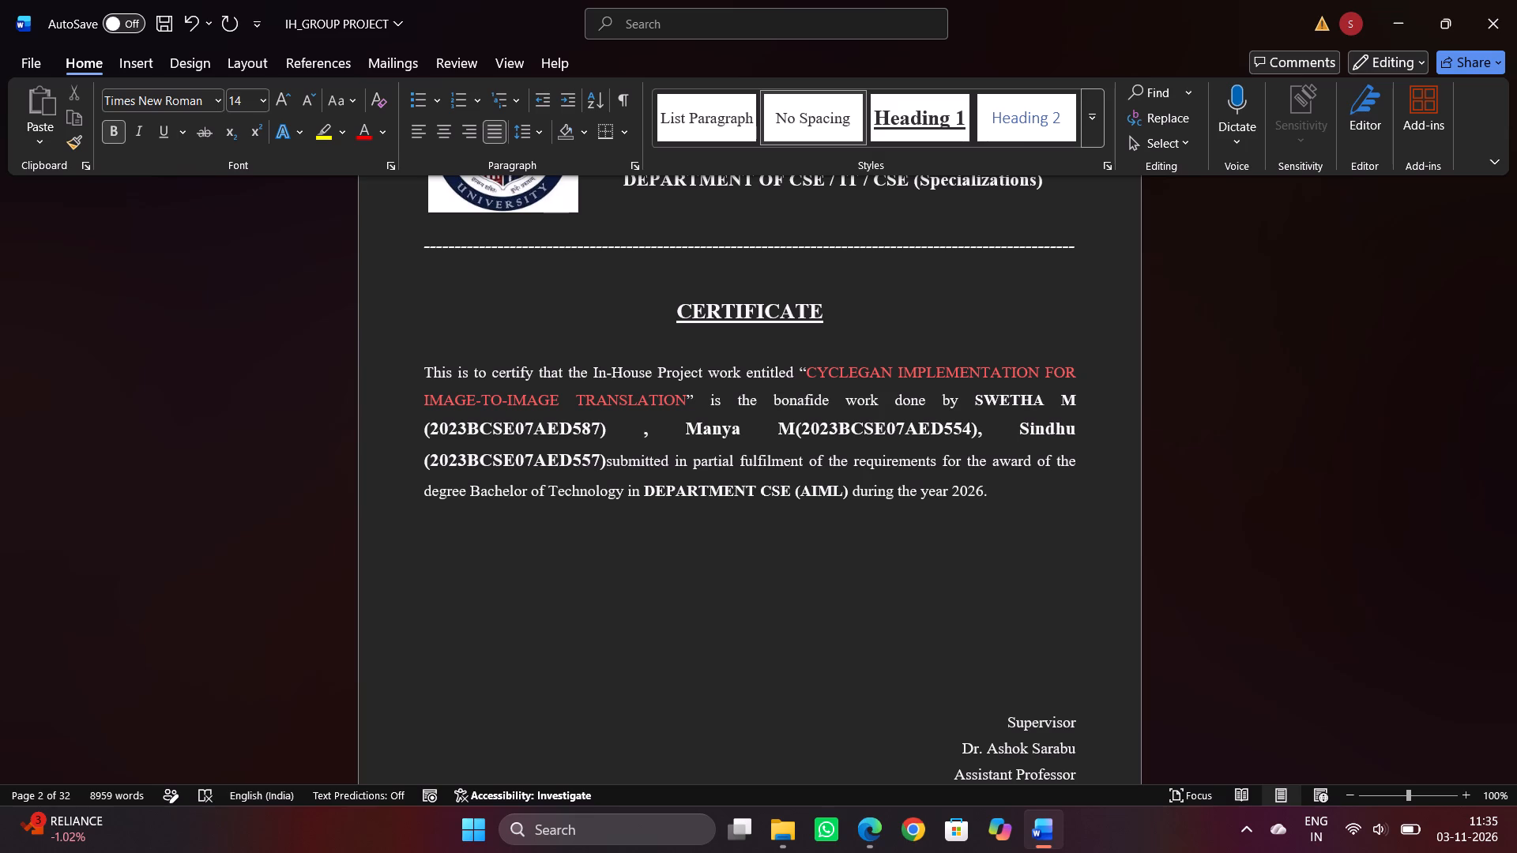
Append the fourth team member's full name to the certificate's student list after a comma.
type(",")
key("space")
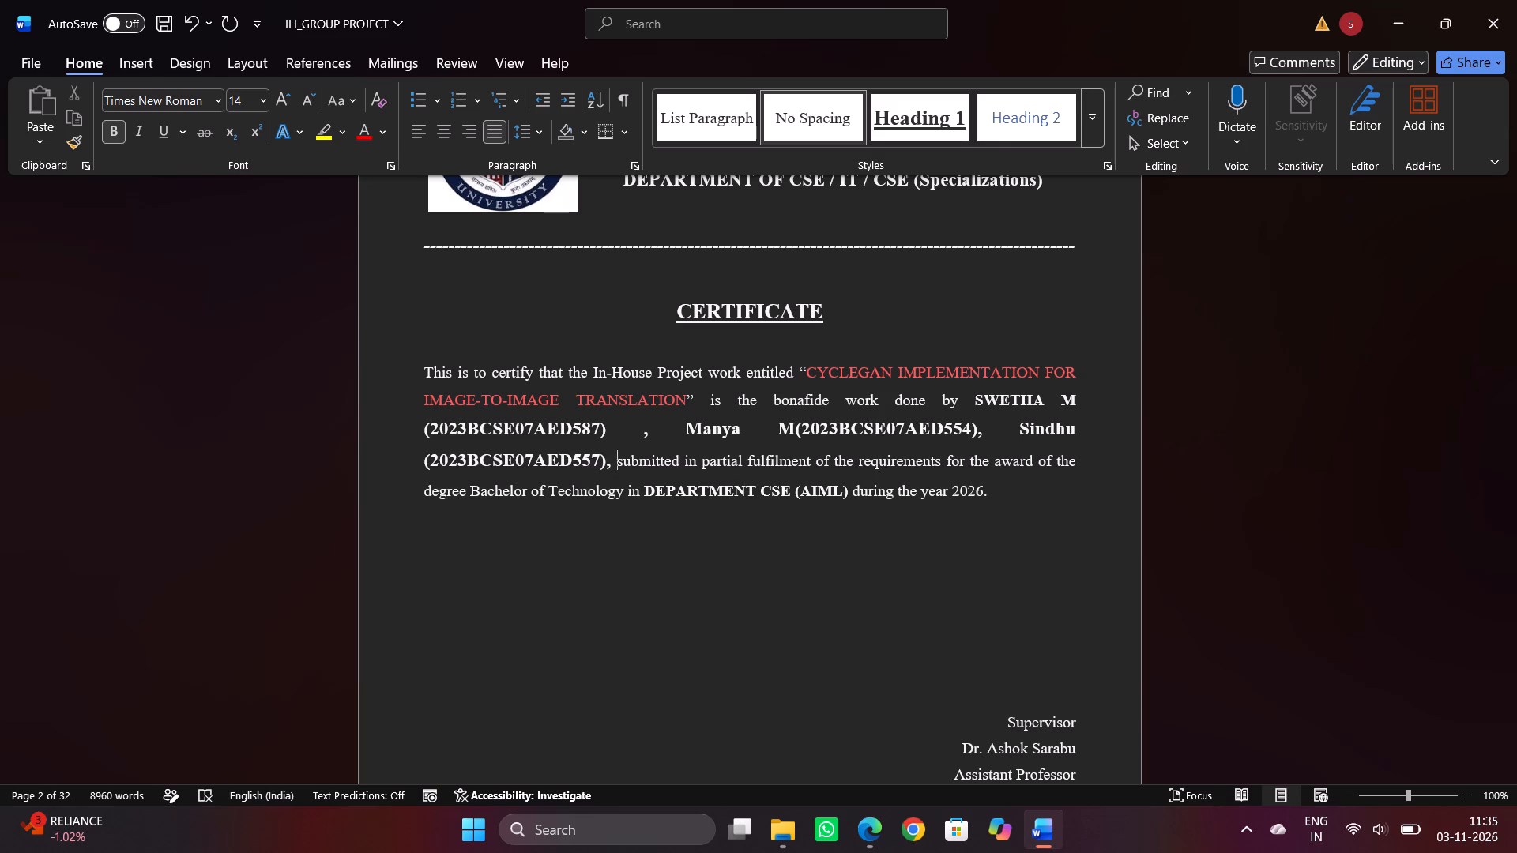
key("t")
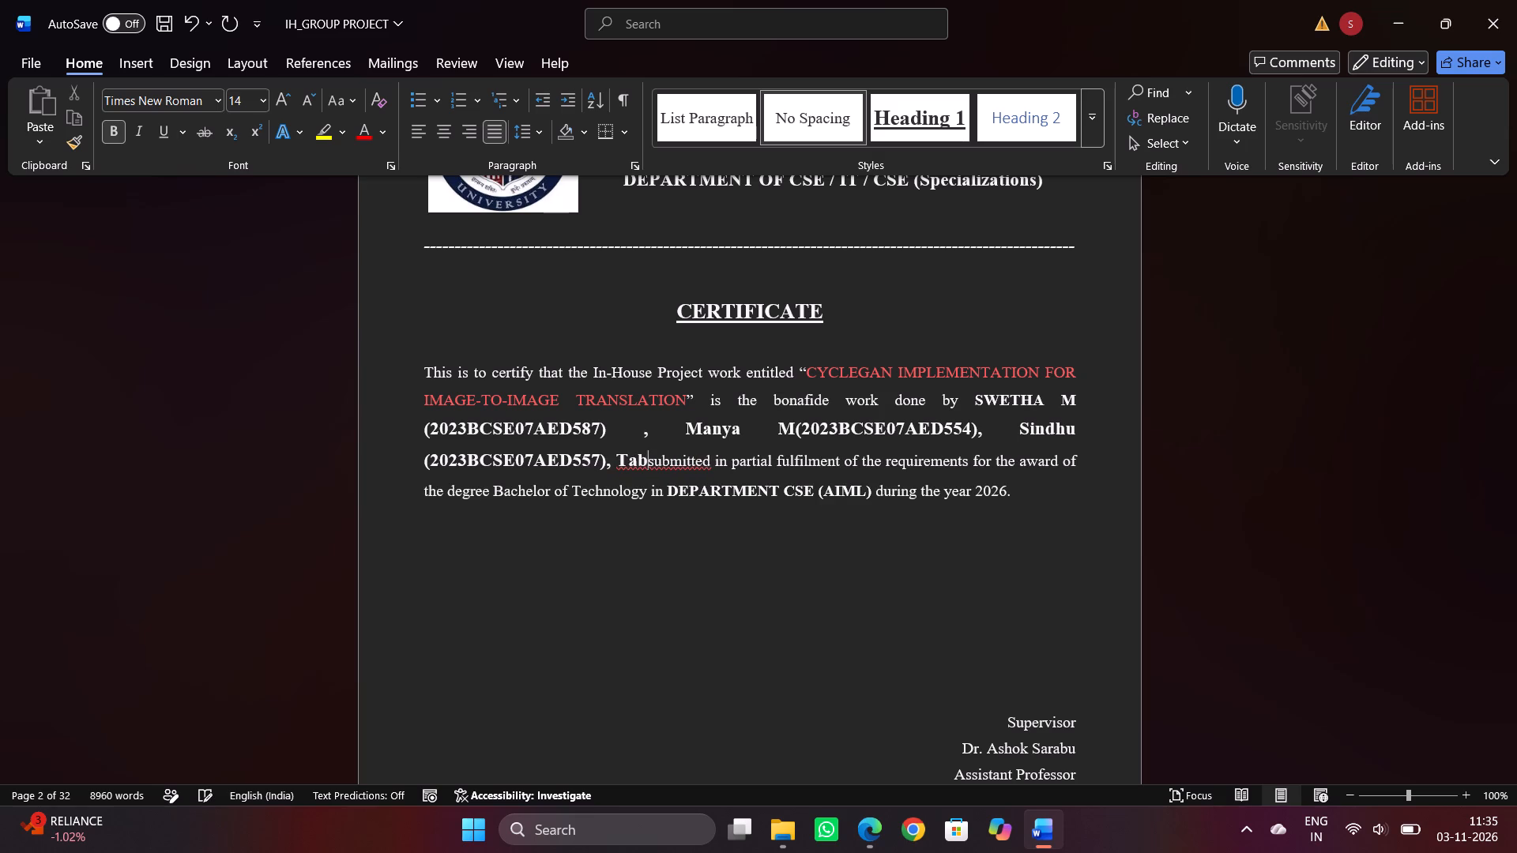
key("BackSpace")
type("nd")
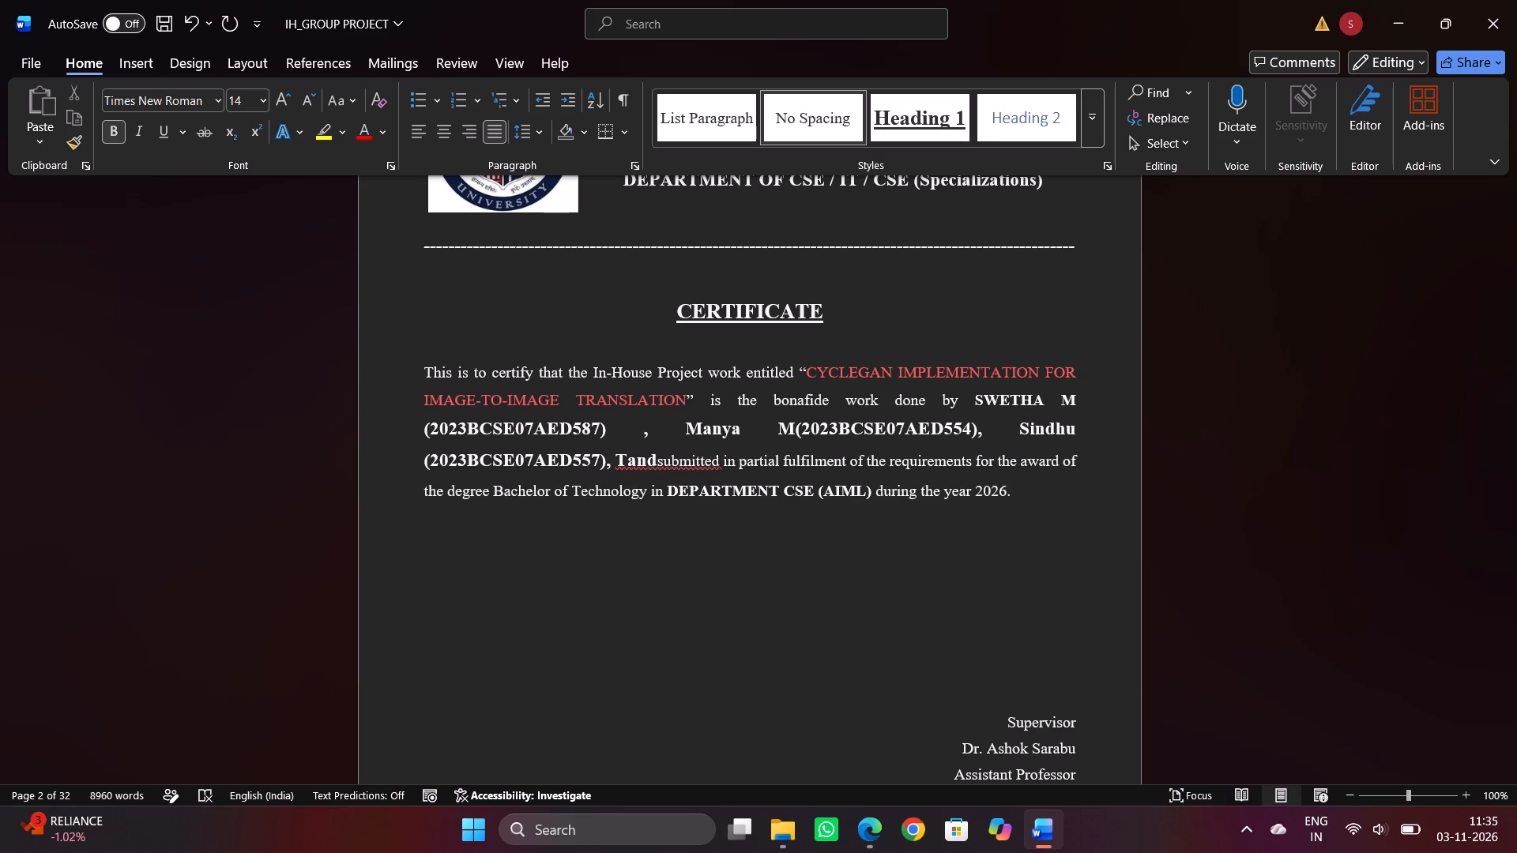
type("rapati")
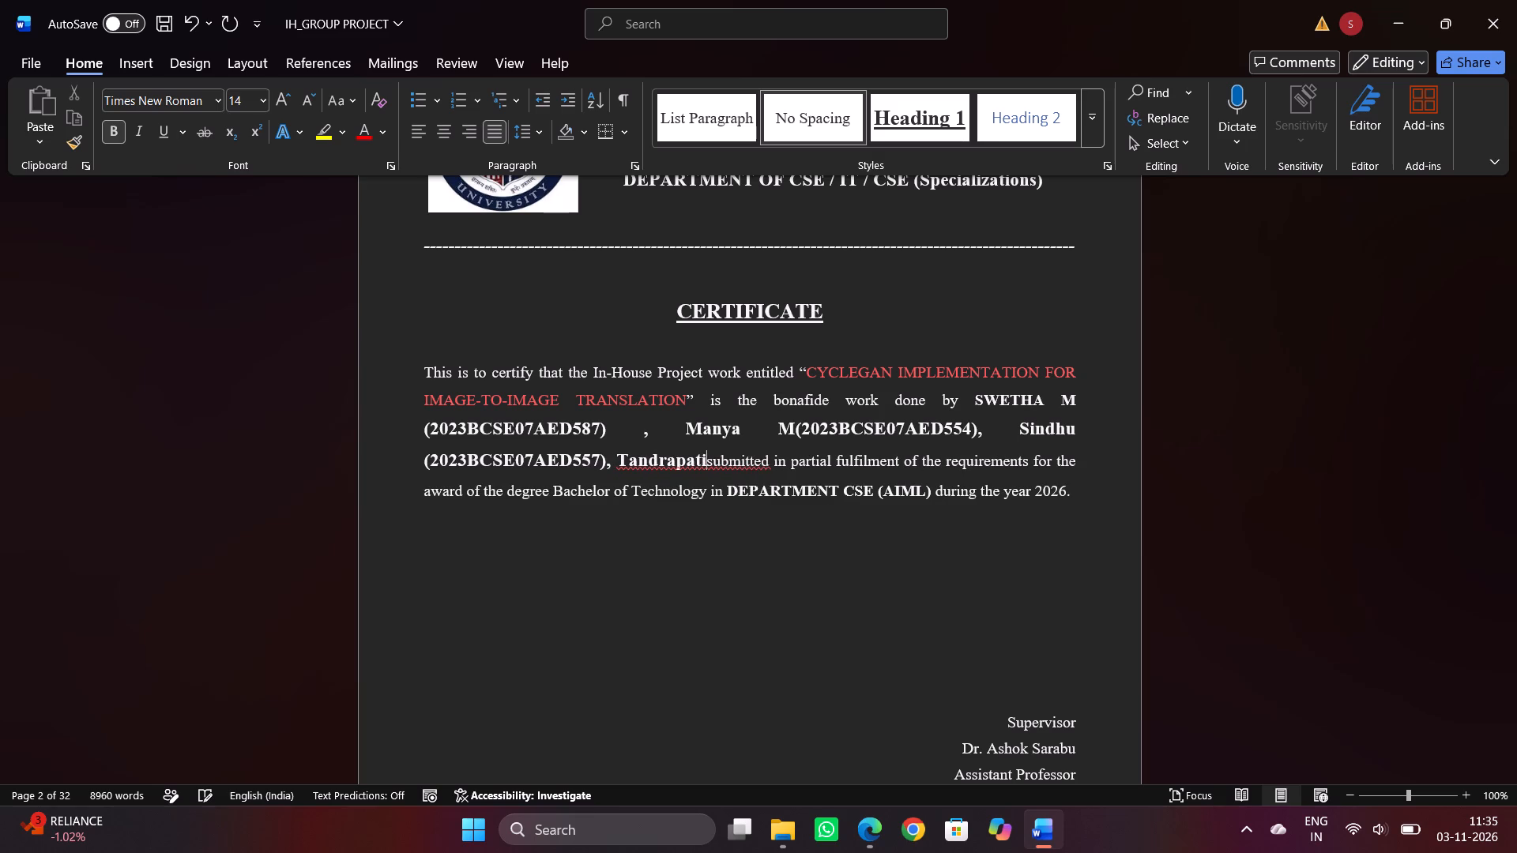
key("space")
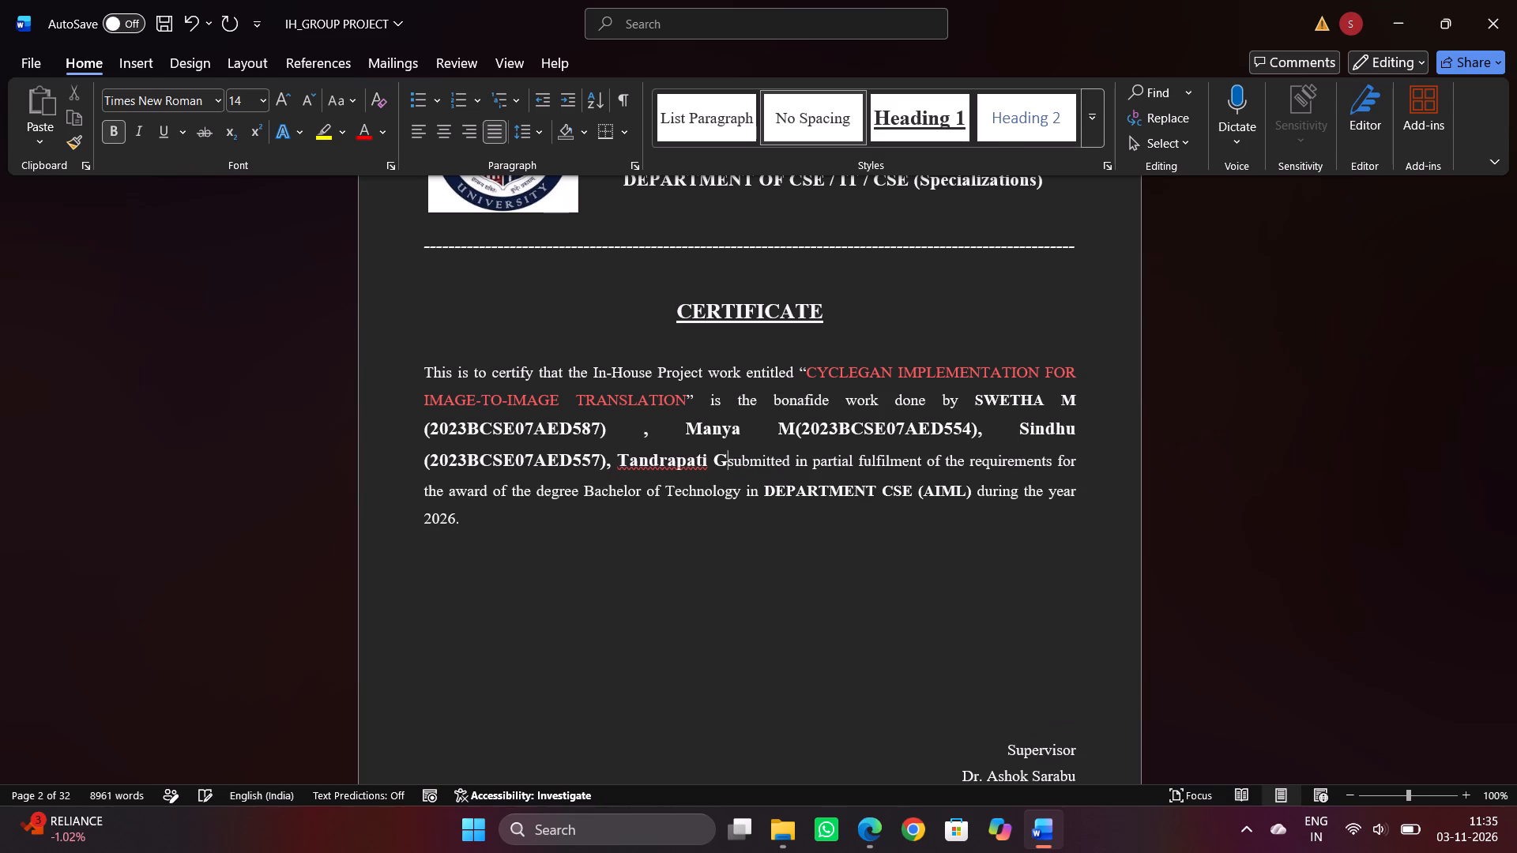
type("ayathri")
Enter the fourth member's bracketed registration number in the certificate, checking its ending on the title page, and leave a space before "submitted".
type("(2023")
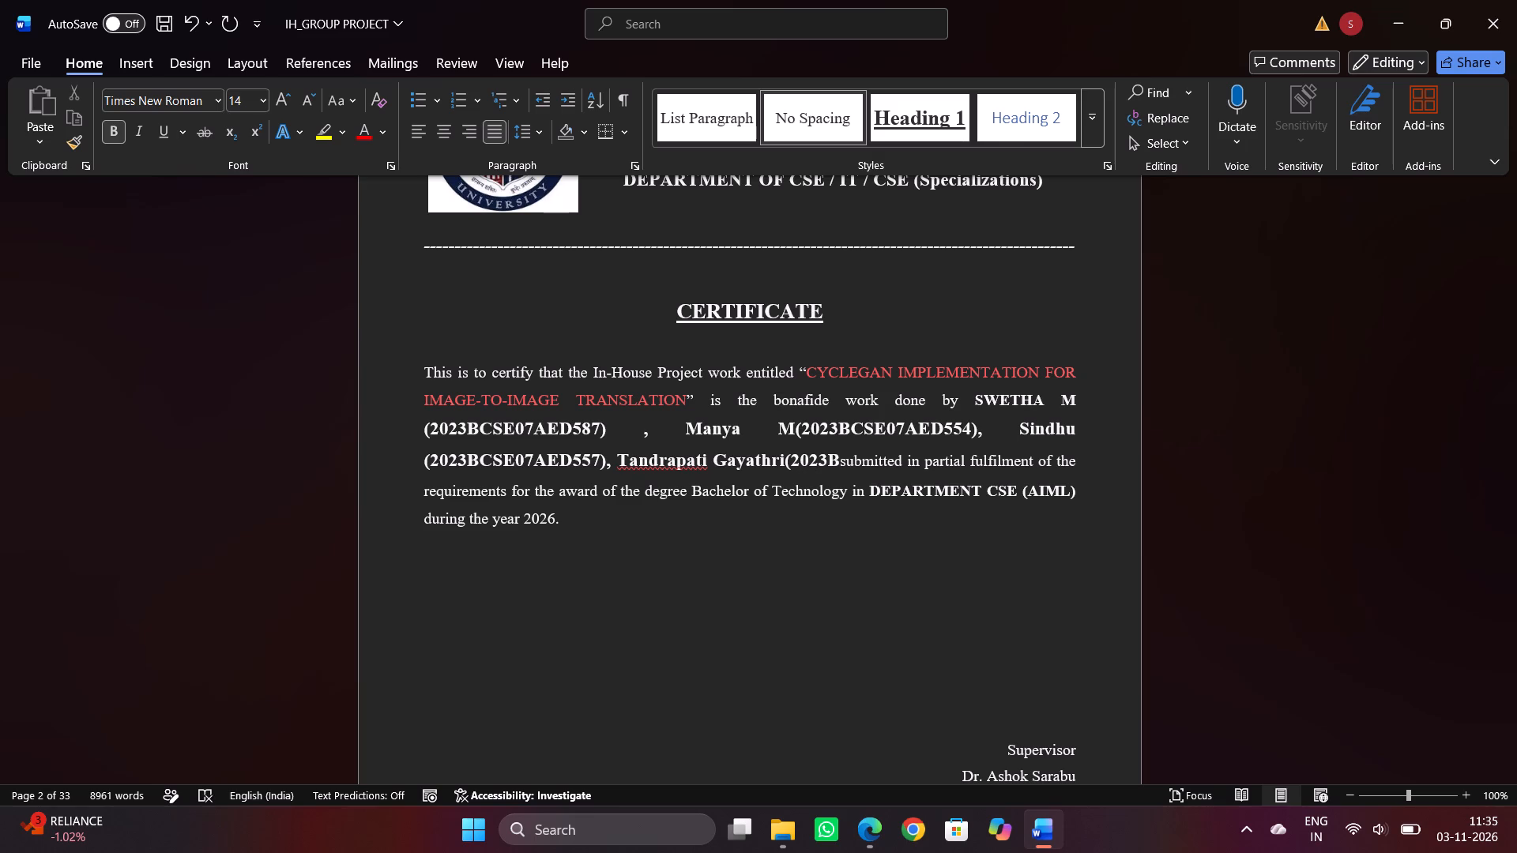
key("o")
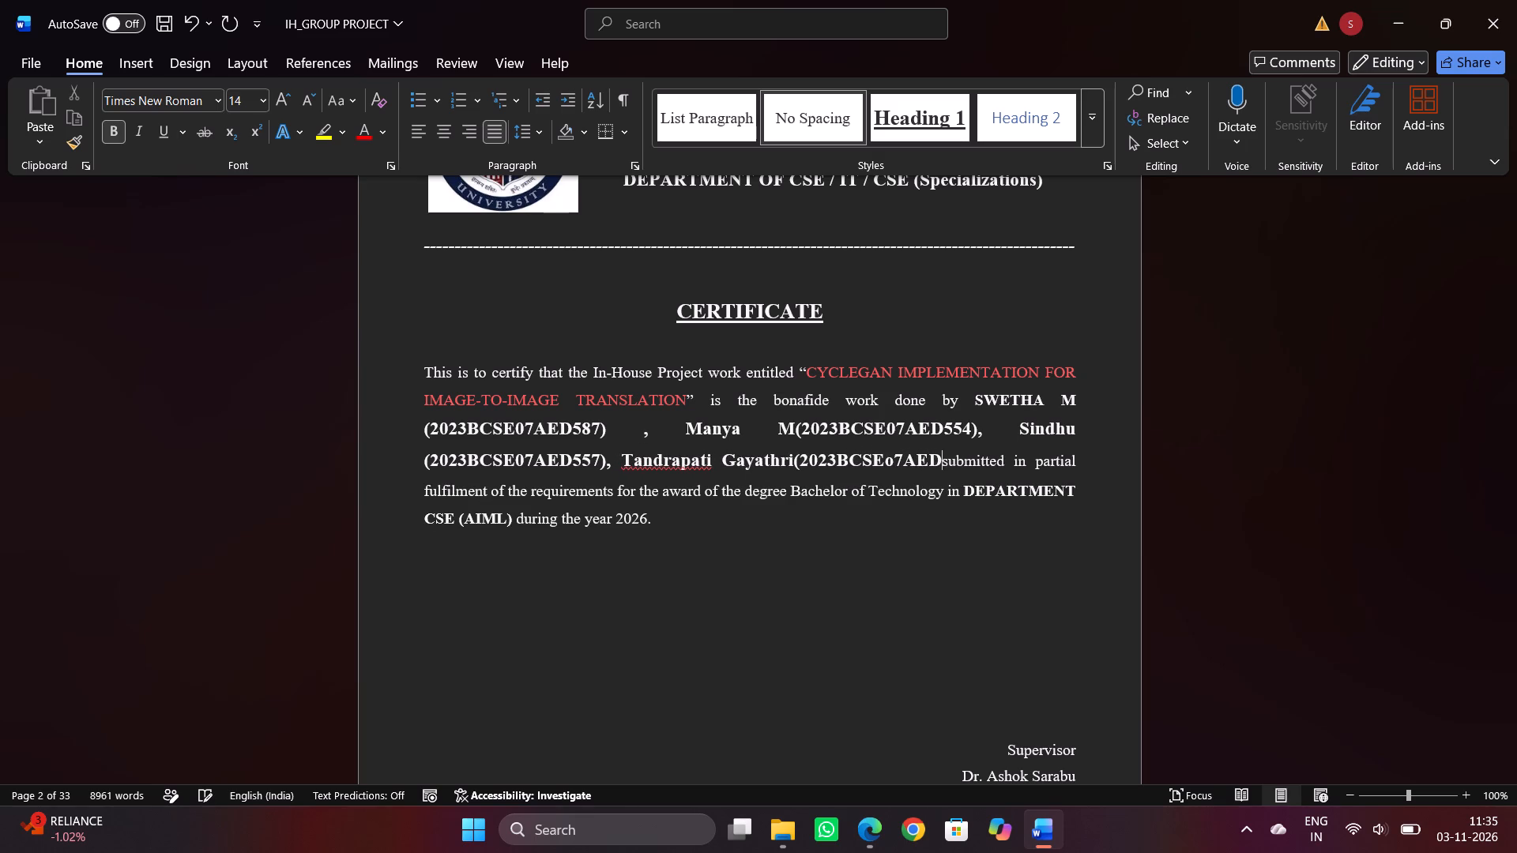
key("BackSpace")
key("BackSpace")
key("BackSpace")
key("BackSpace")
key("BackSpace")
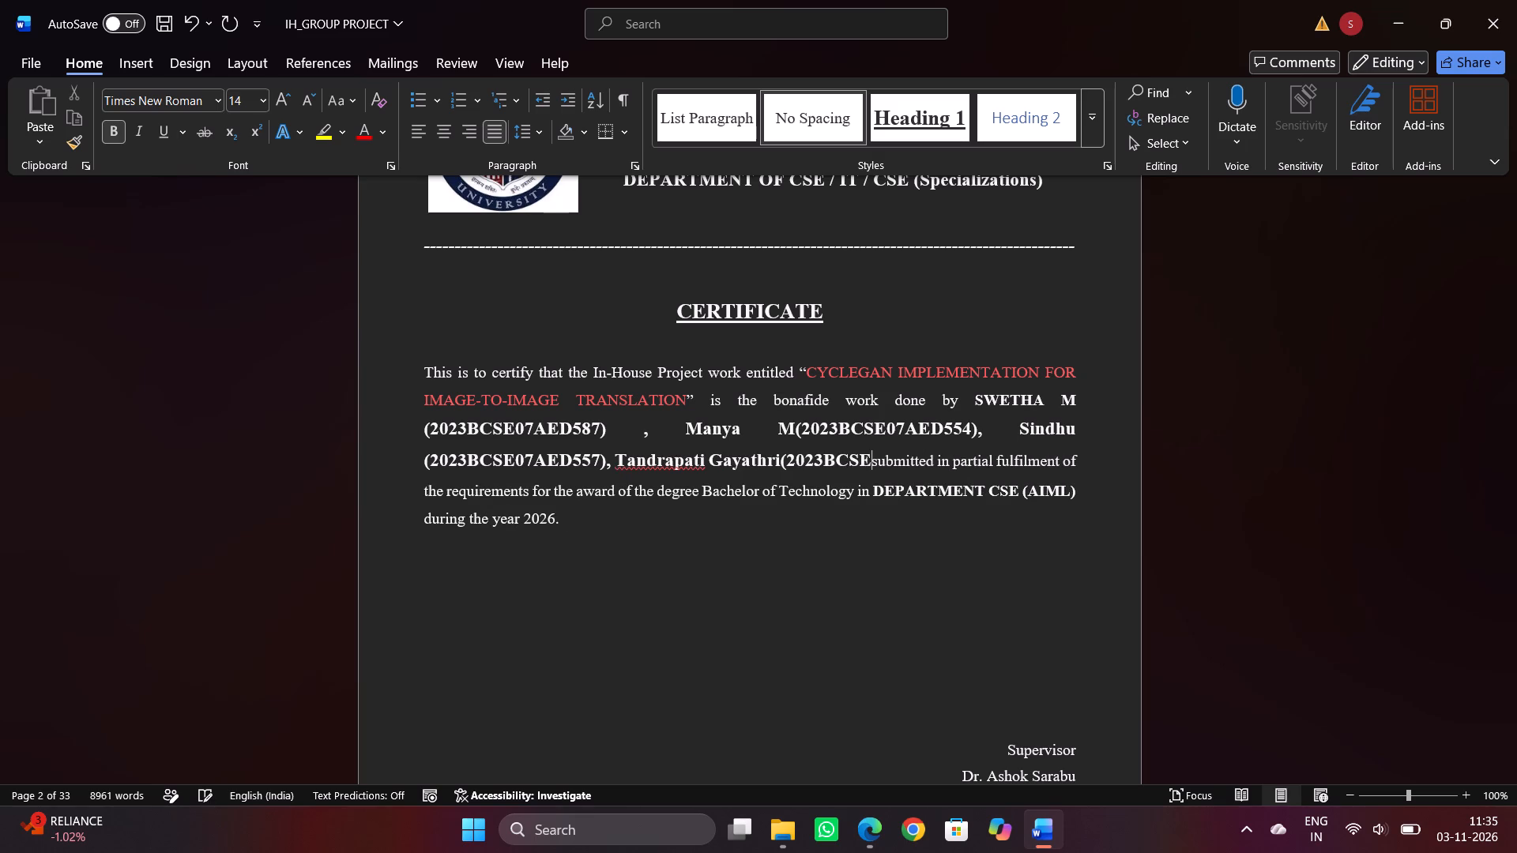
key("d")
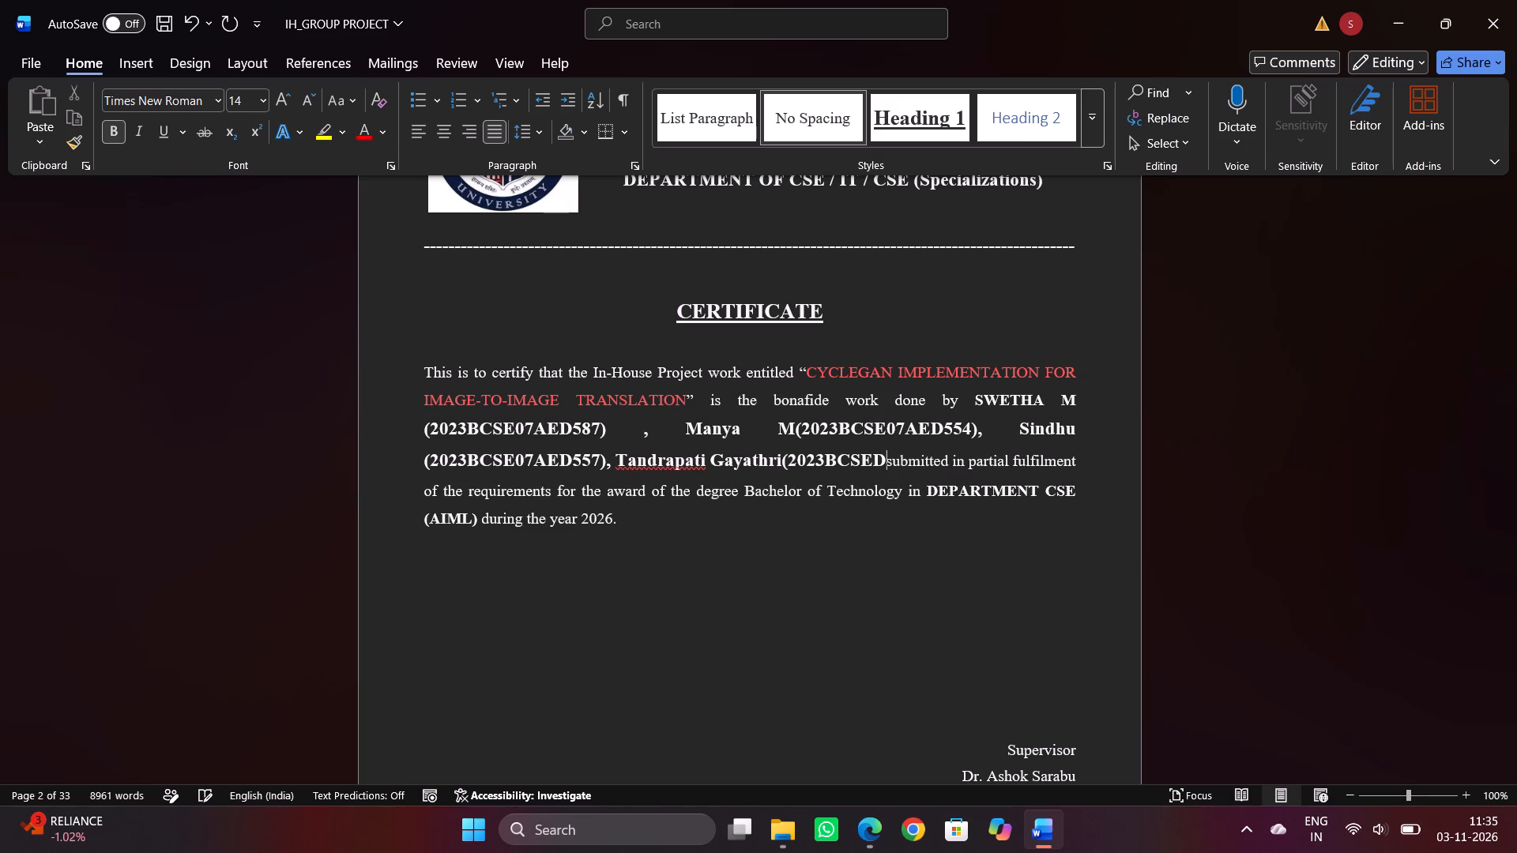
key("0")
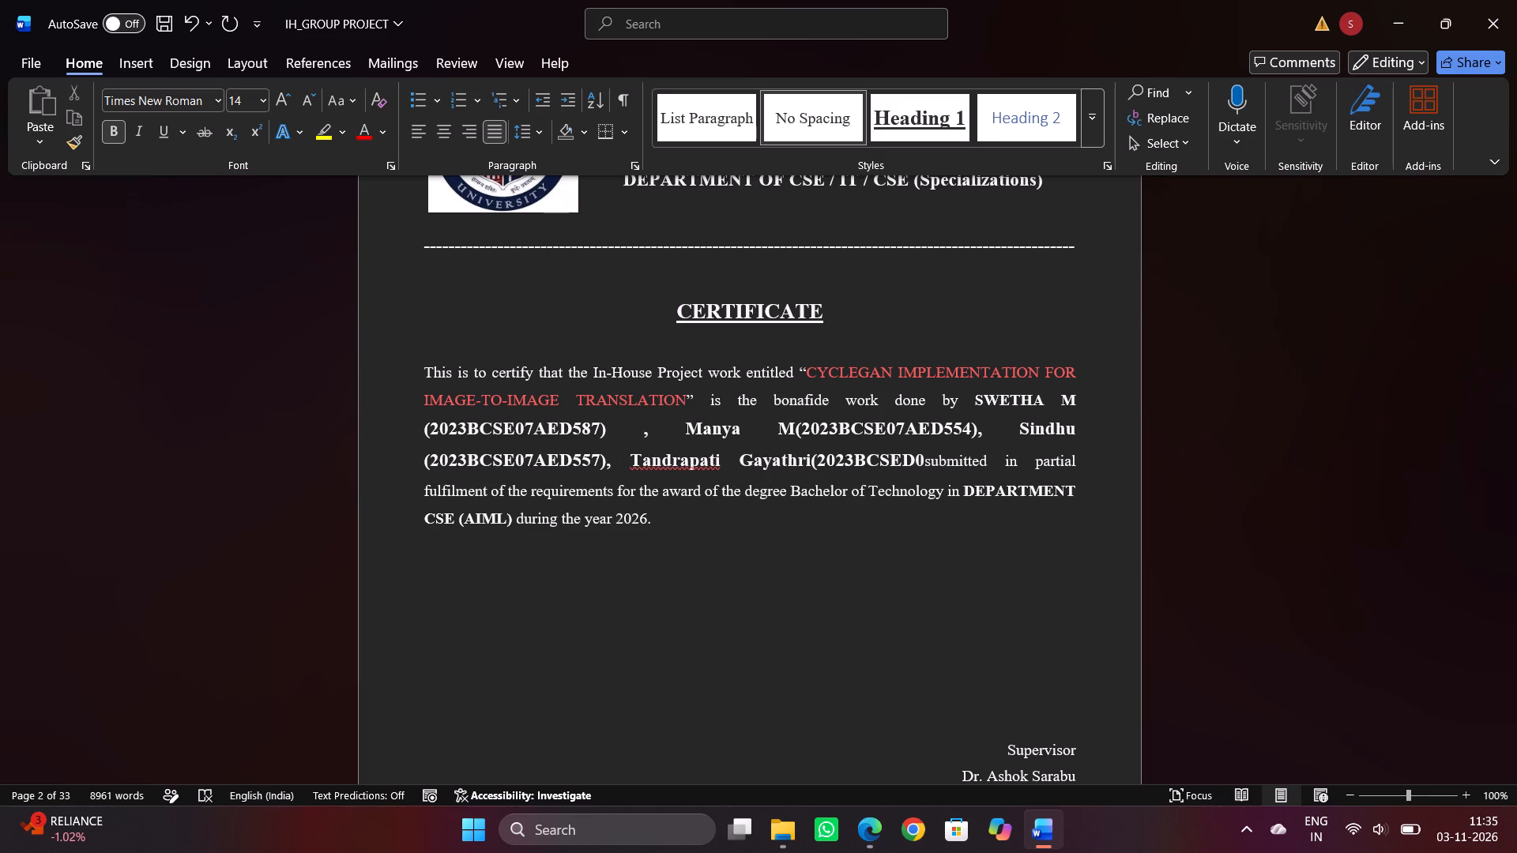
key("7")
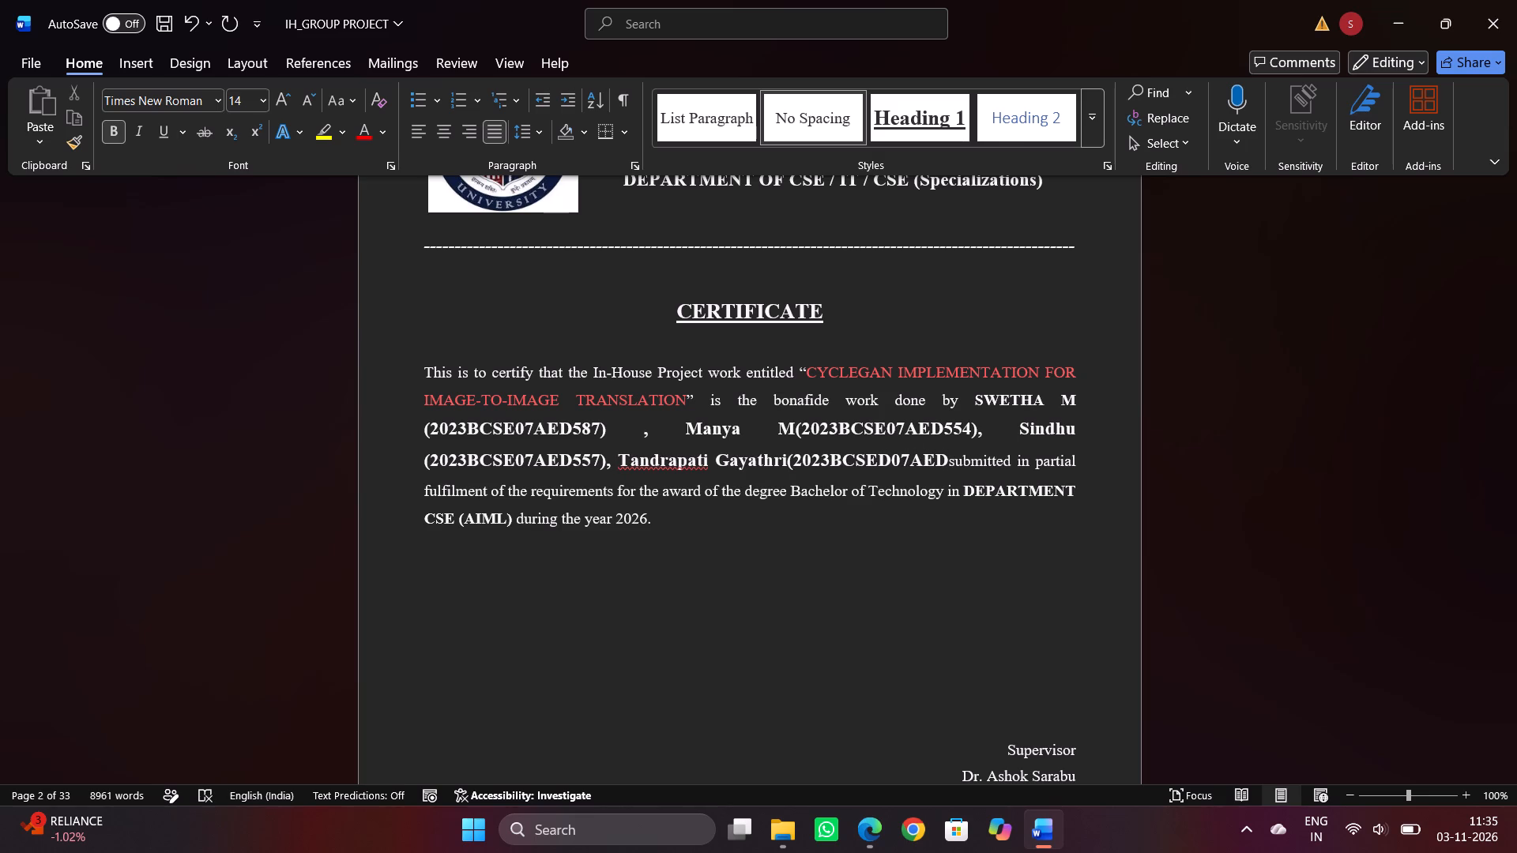
scroll(588, 418, "up", 4)
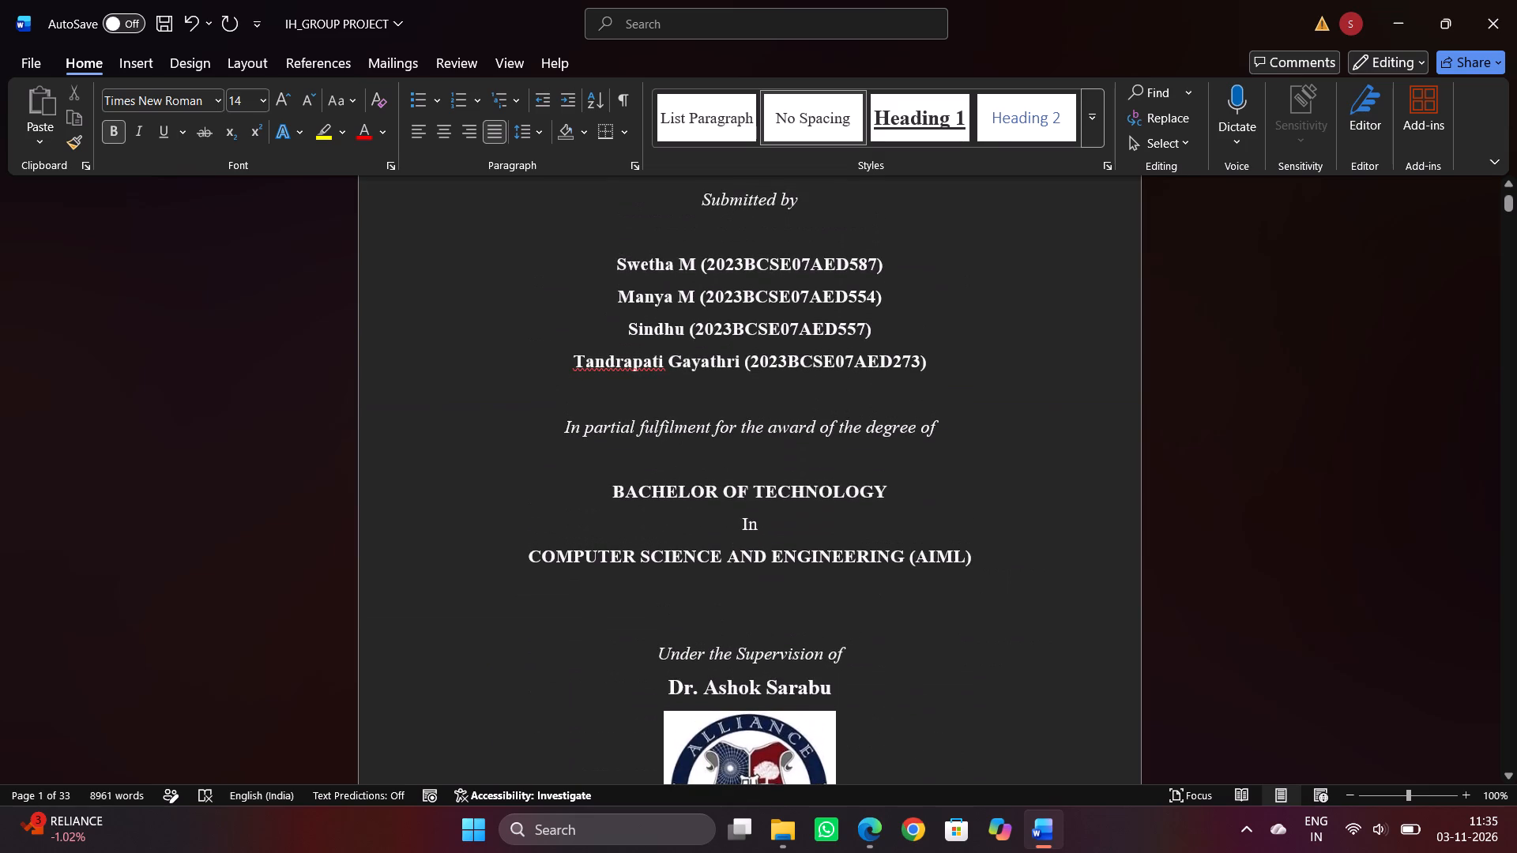
scroll(588, 418, "down", 1)
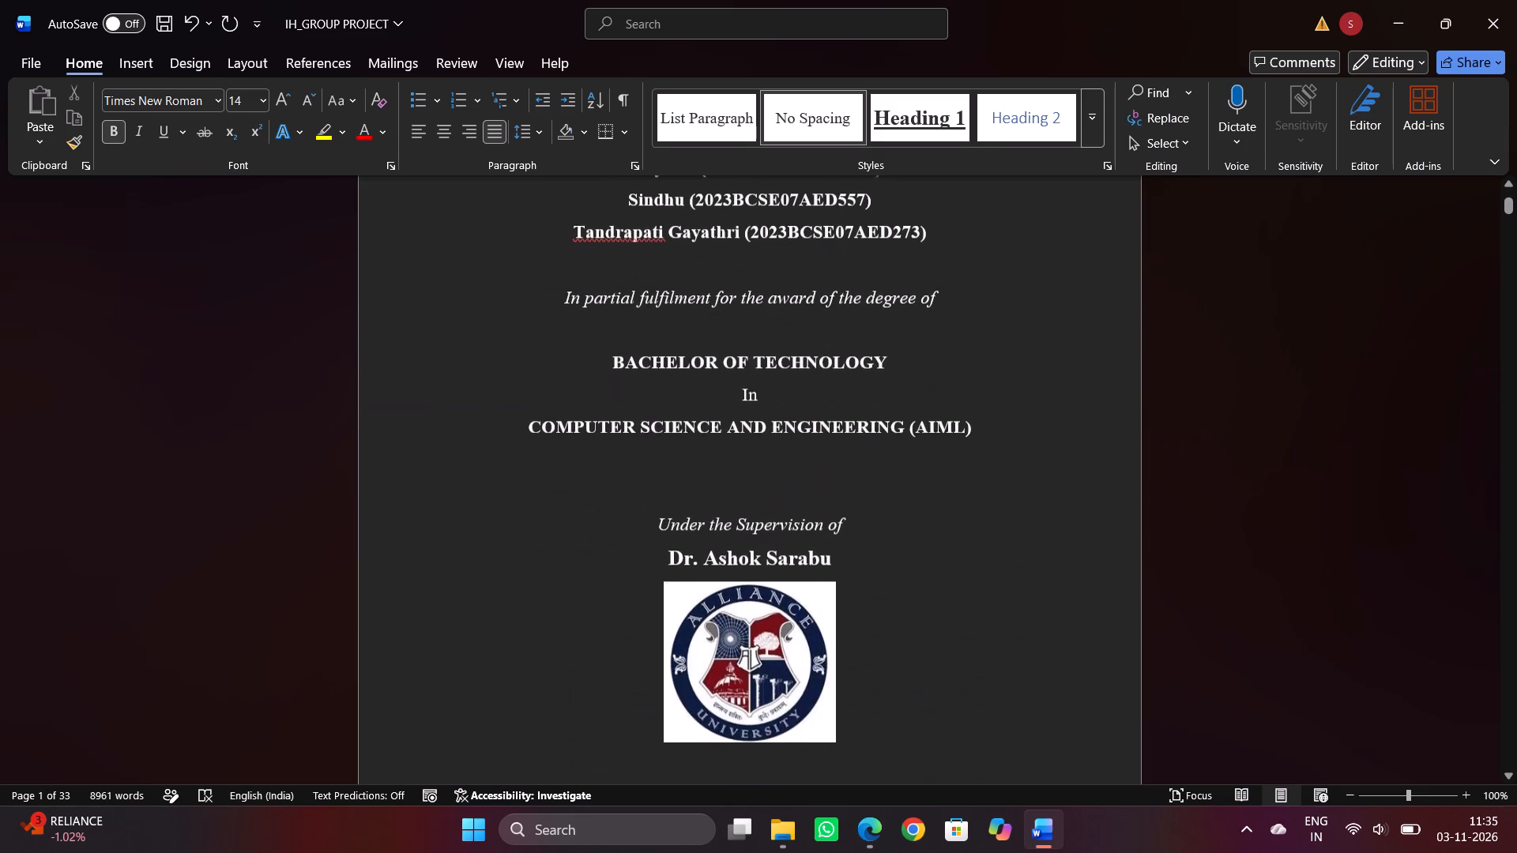
scroll(588, 418, "down", 3)
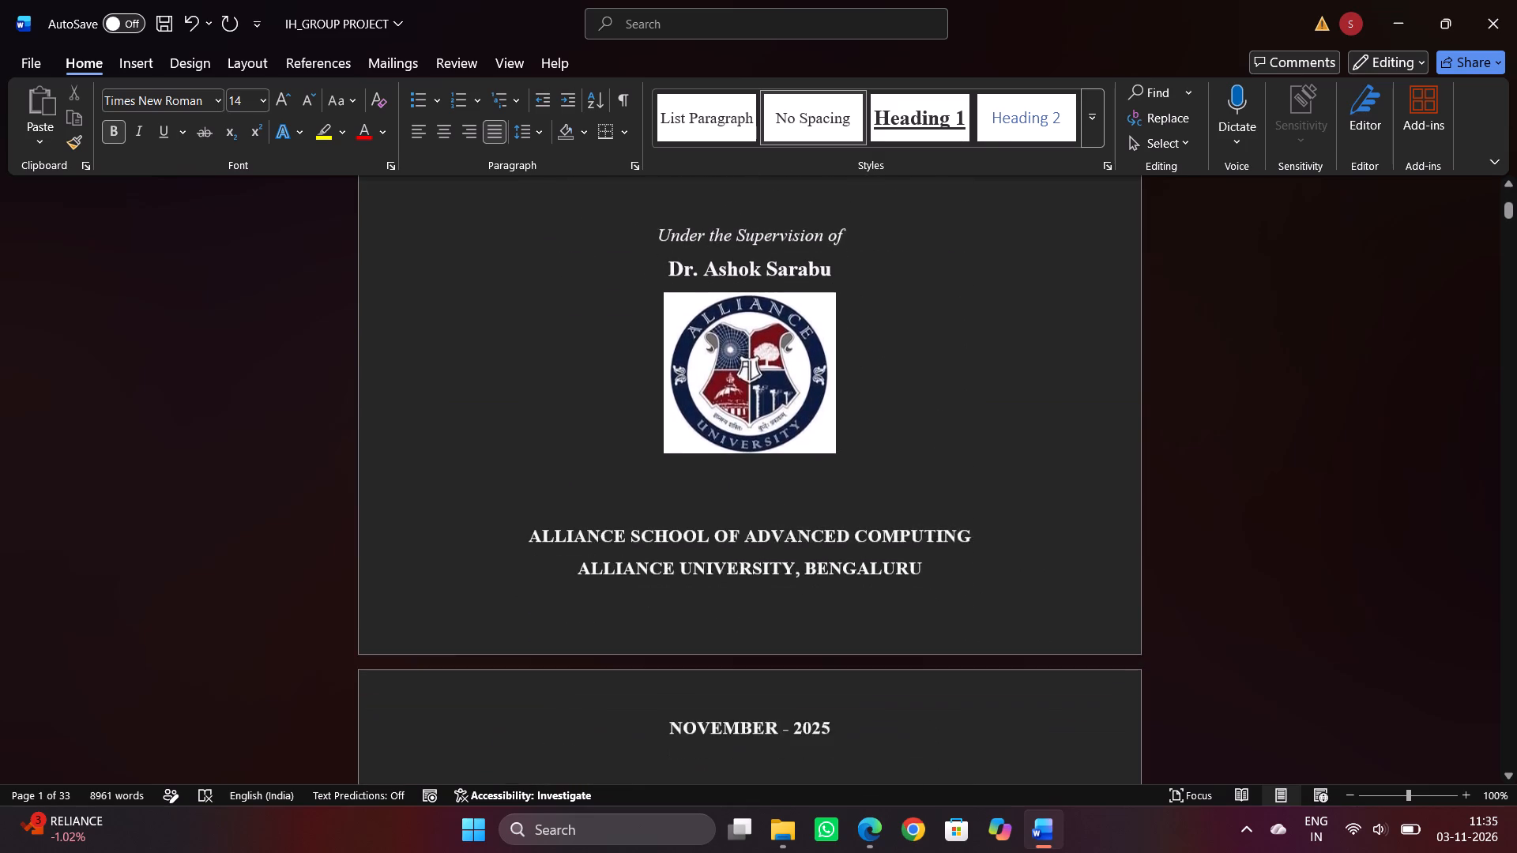
scroll(588, 418, "down", 2)
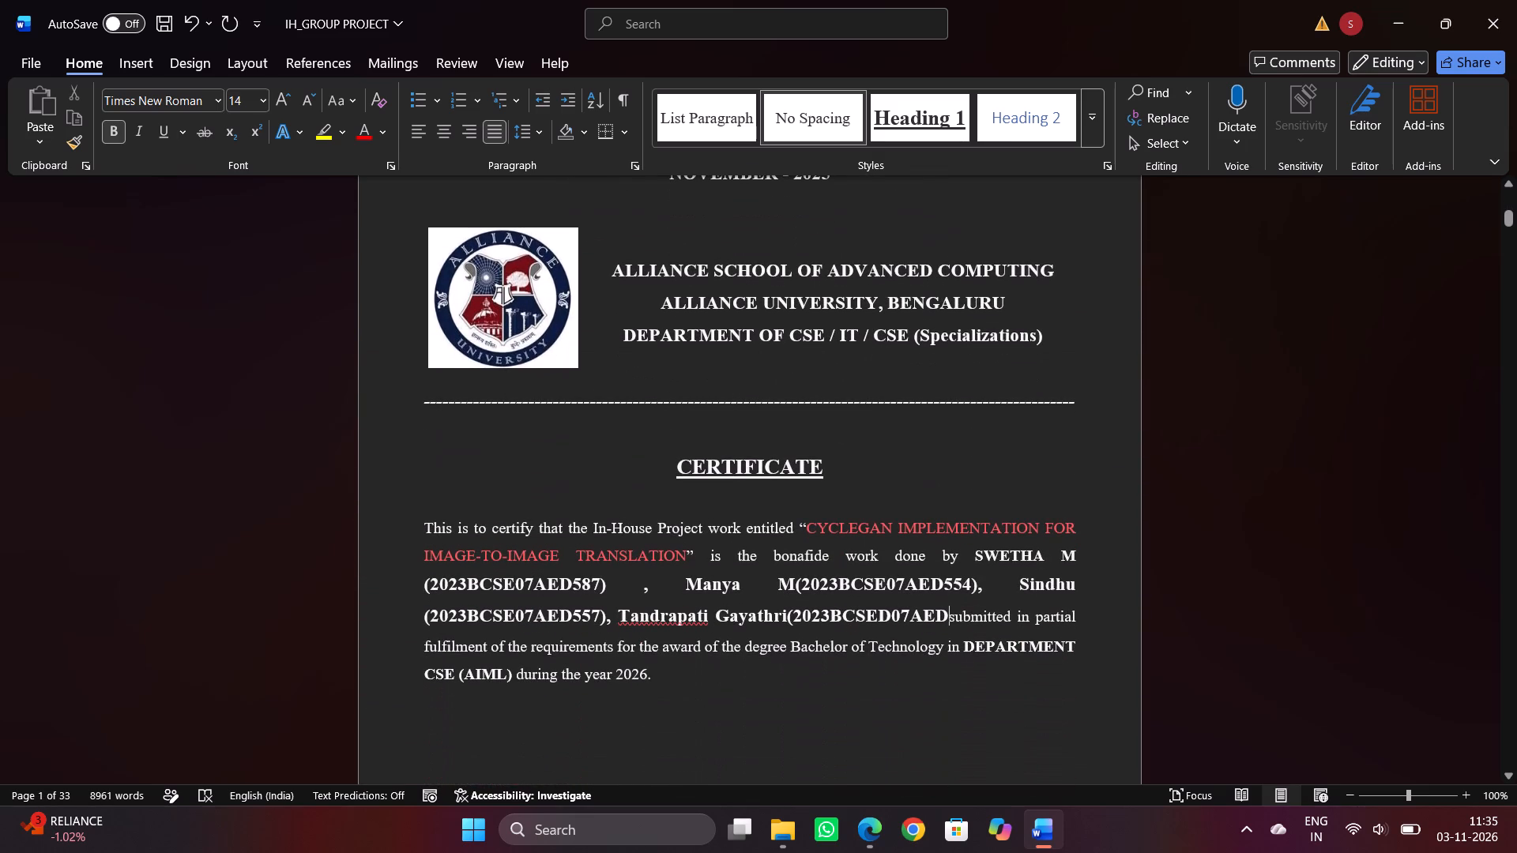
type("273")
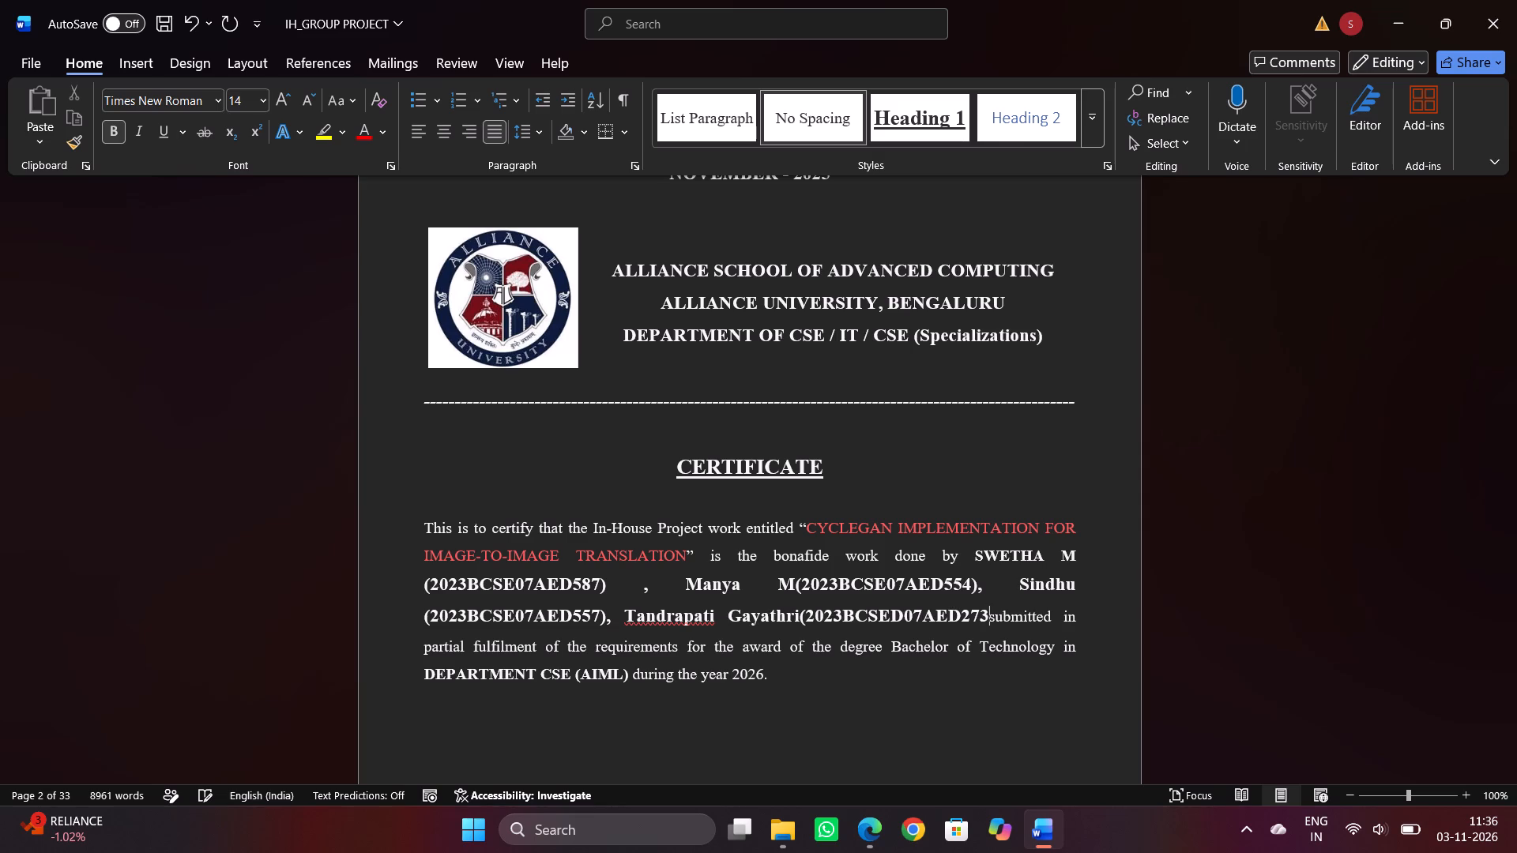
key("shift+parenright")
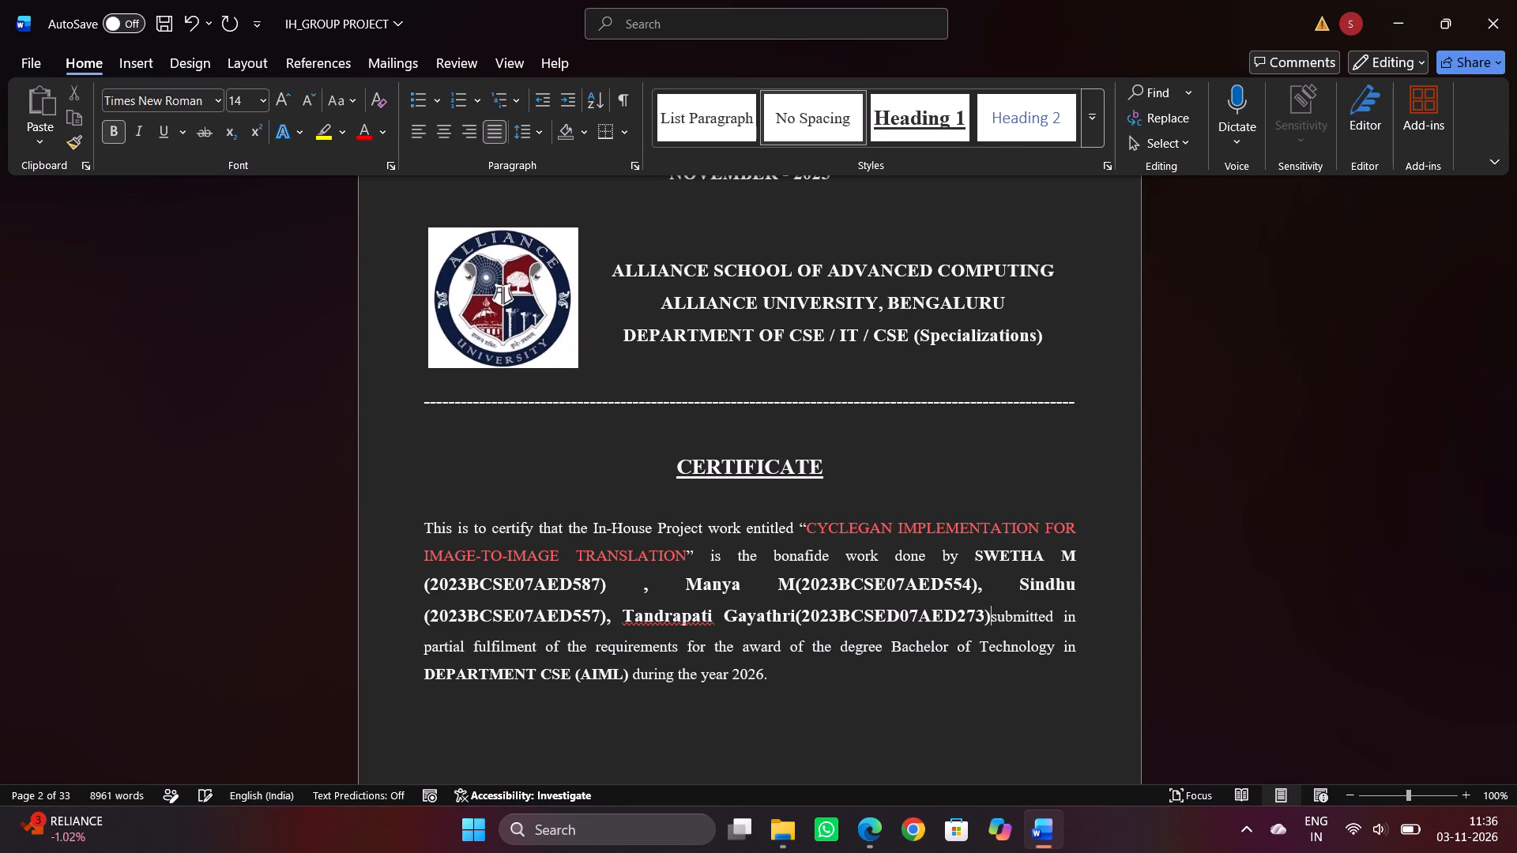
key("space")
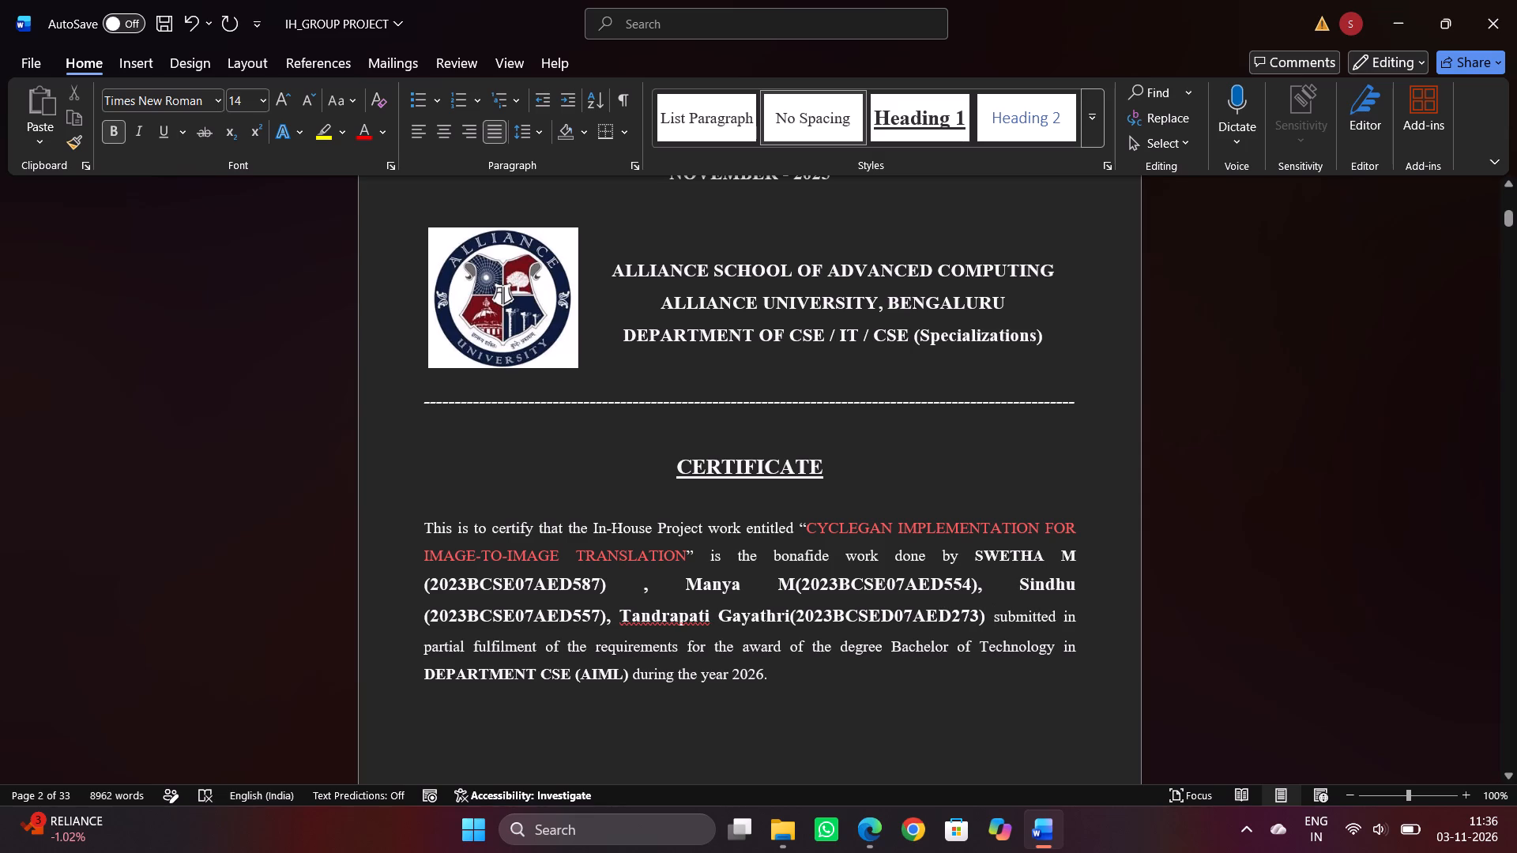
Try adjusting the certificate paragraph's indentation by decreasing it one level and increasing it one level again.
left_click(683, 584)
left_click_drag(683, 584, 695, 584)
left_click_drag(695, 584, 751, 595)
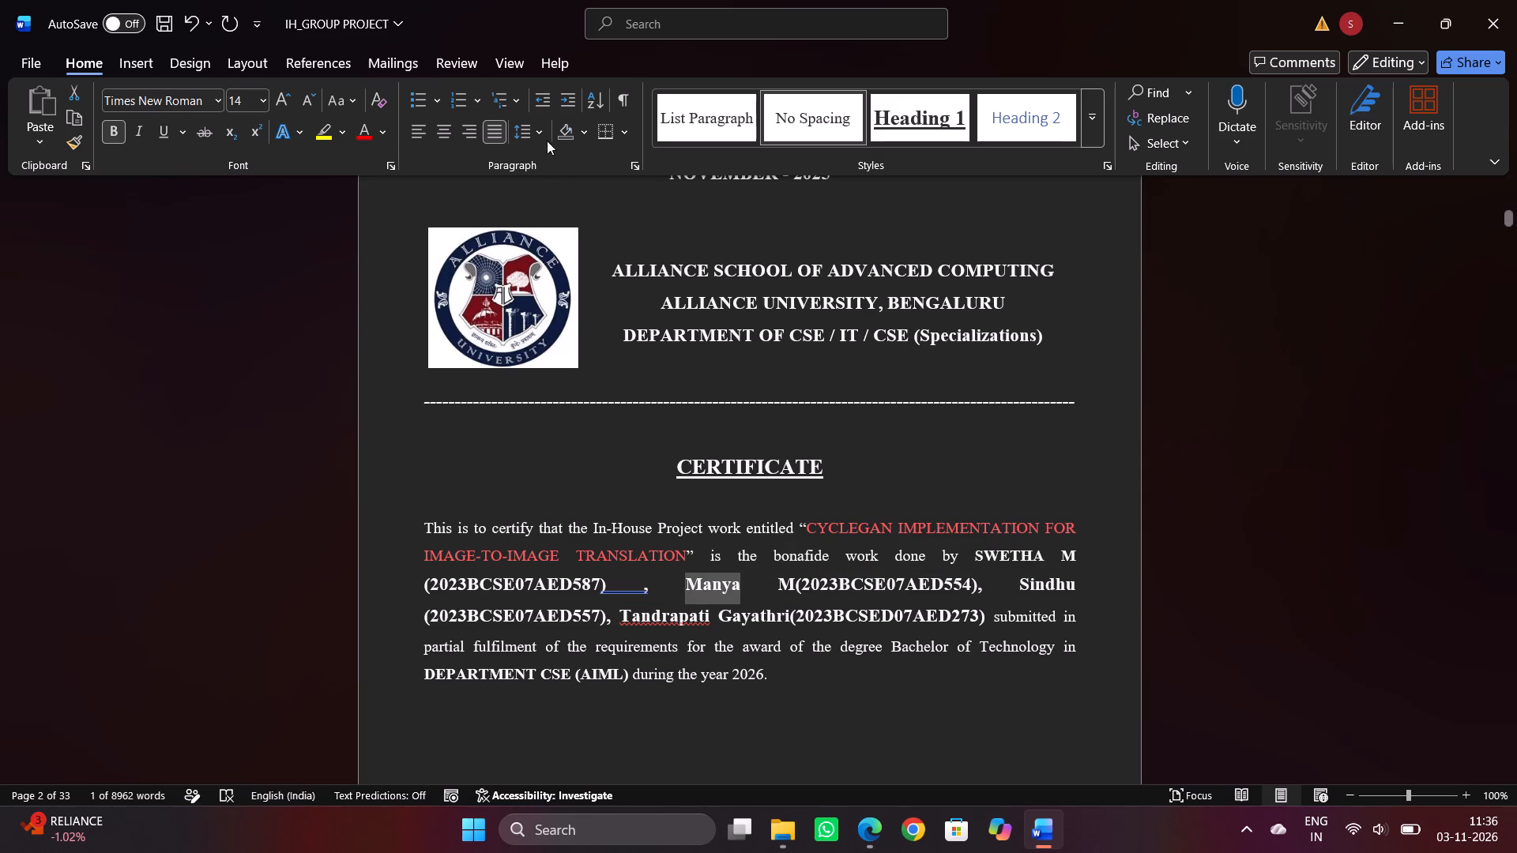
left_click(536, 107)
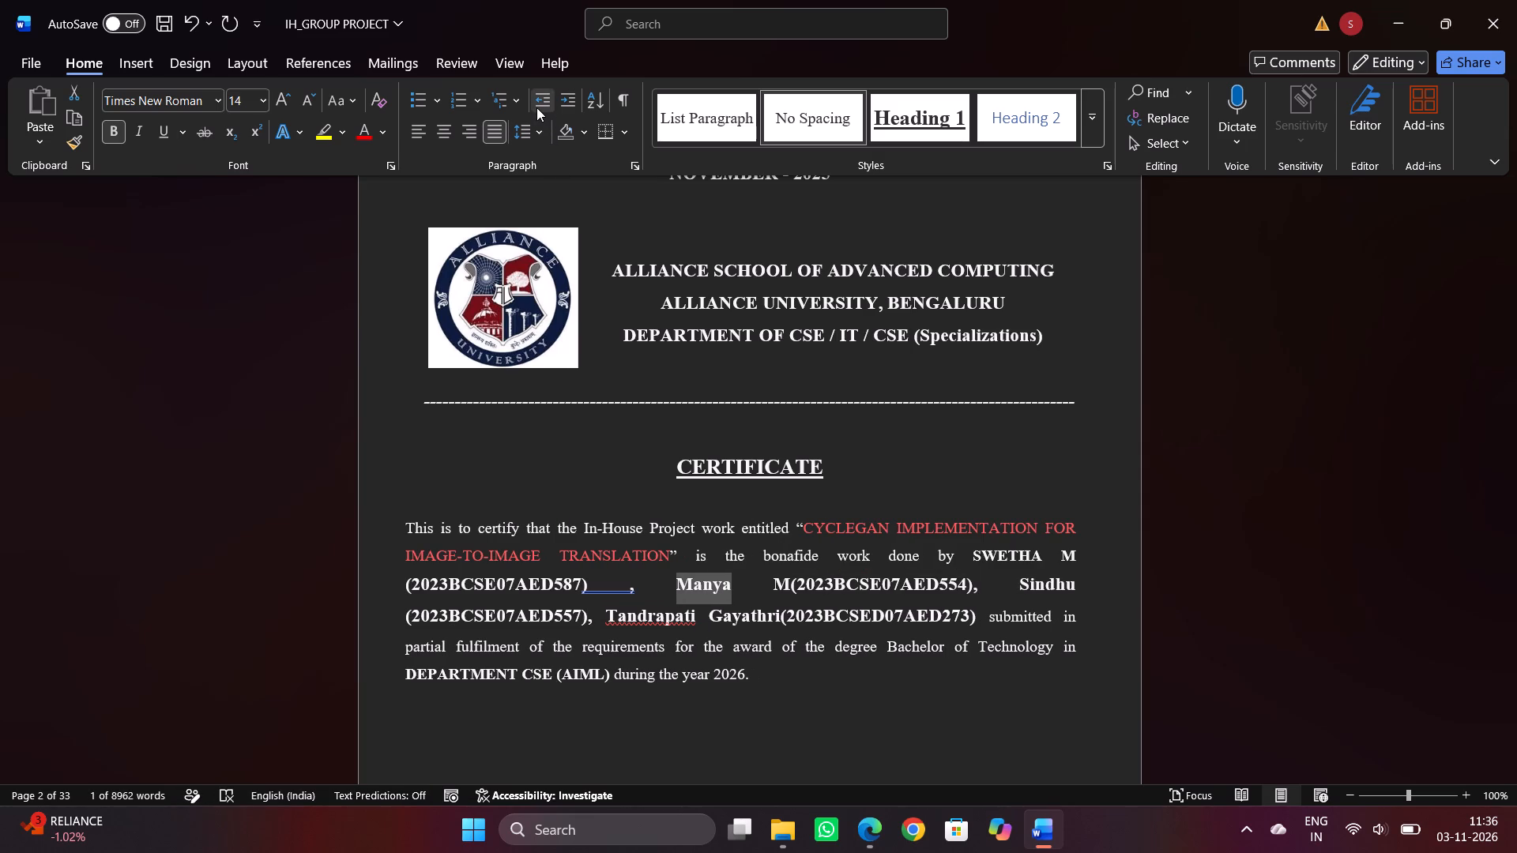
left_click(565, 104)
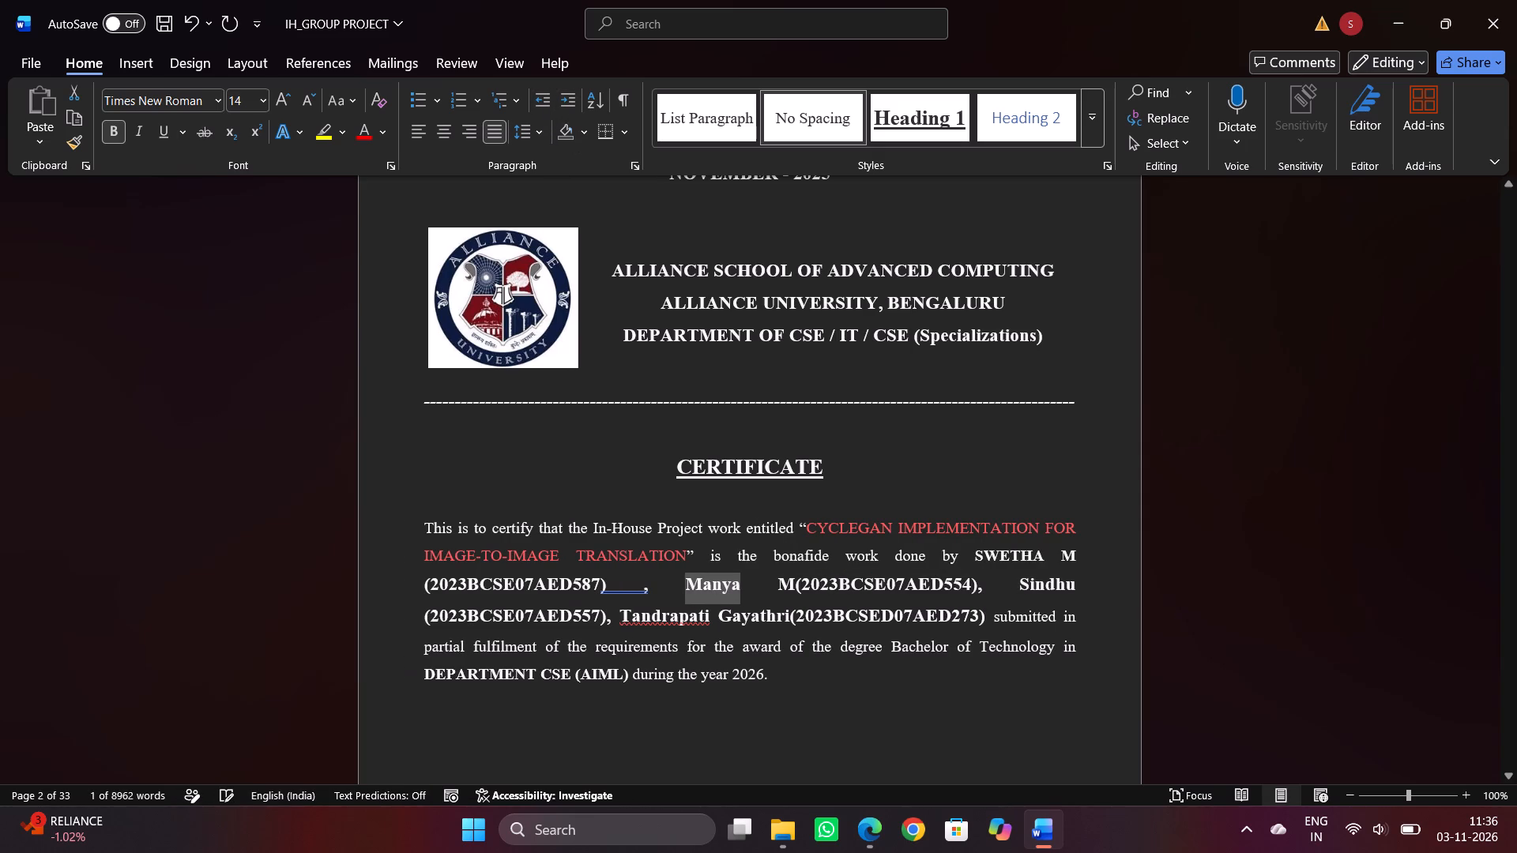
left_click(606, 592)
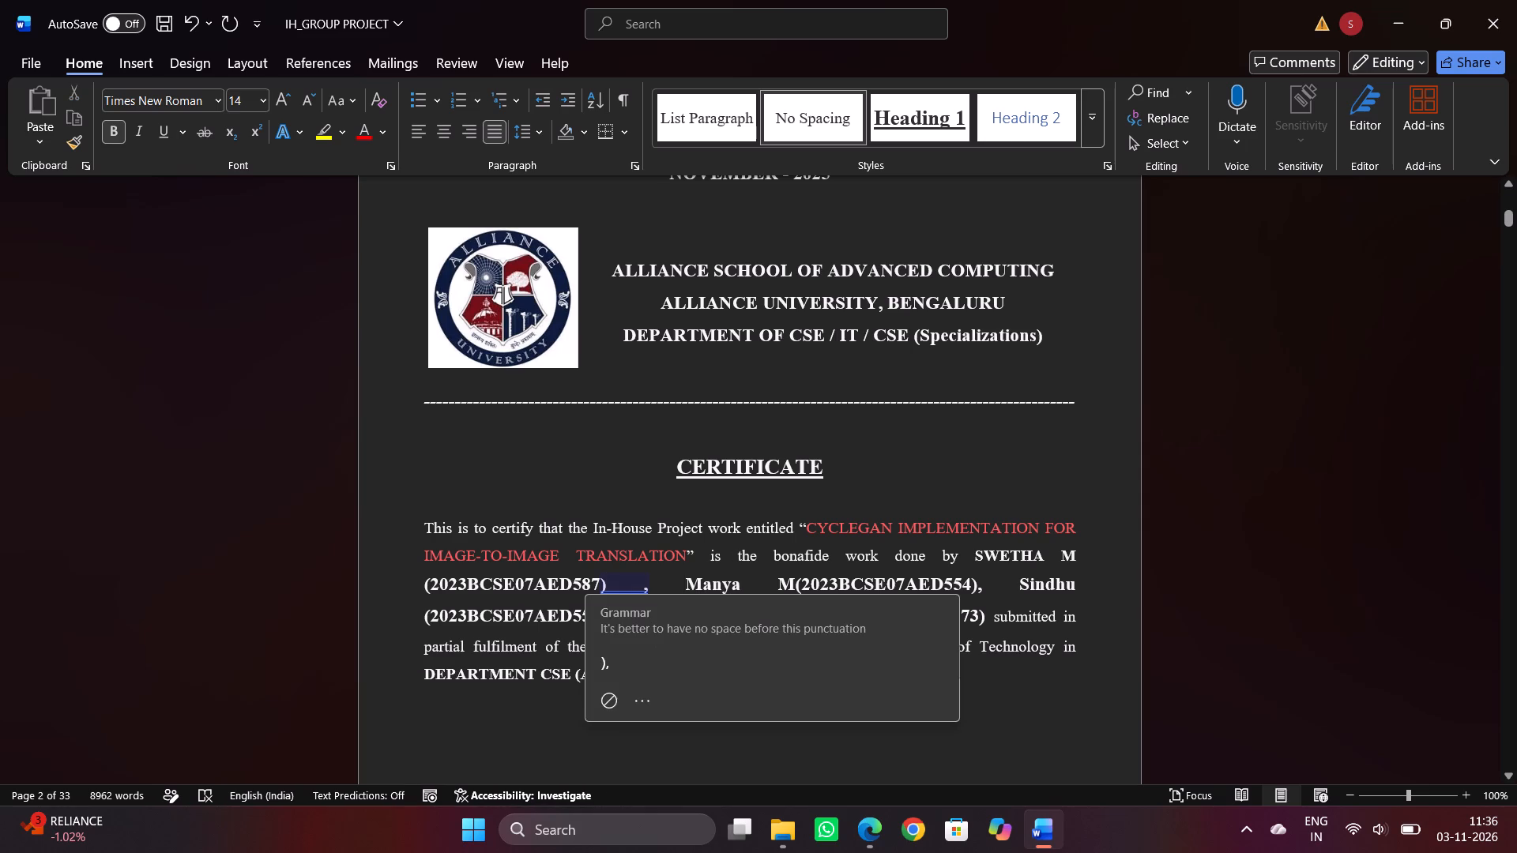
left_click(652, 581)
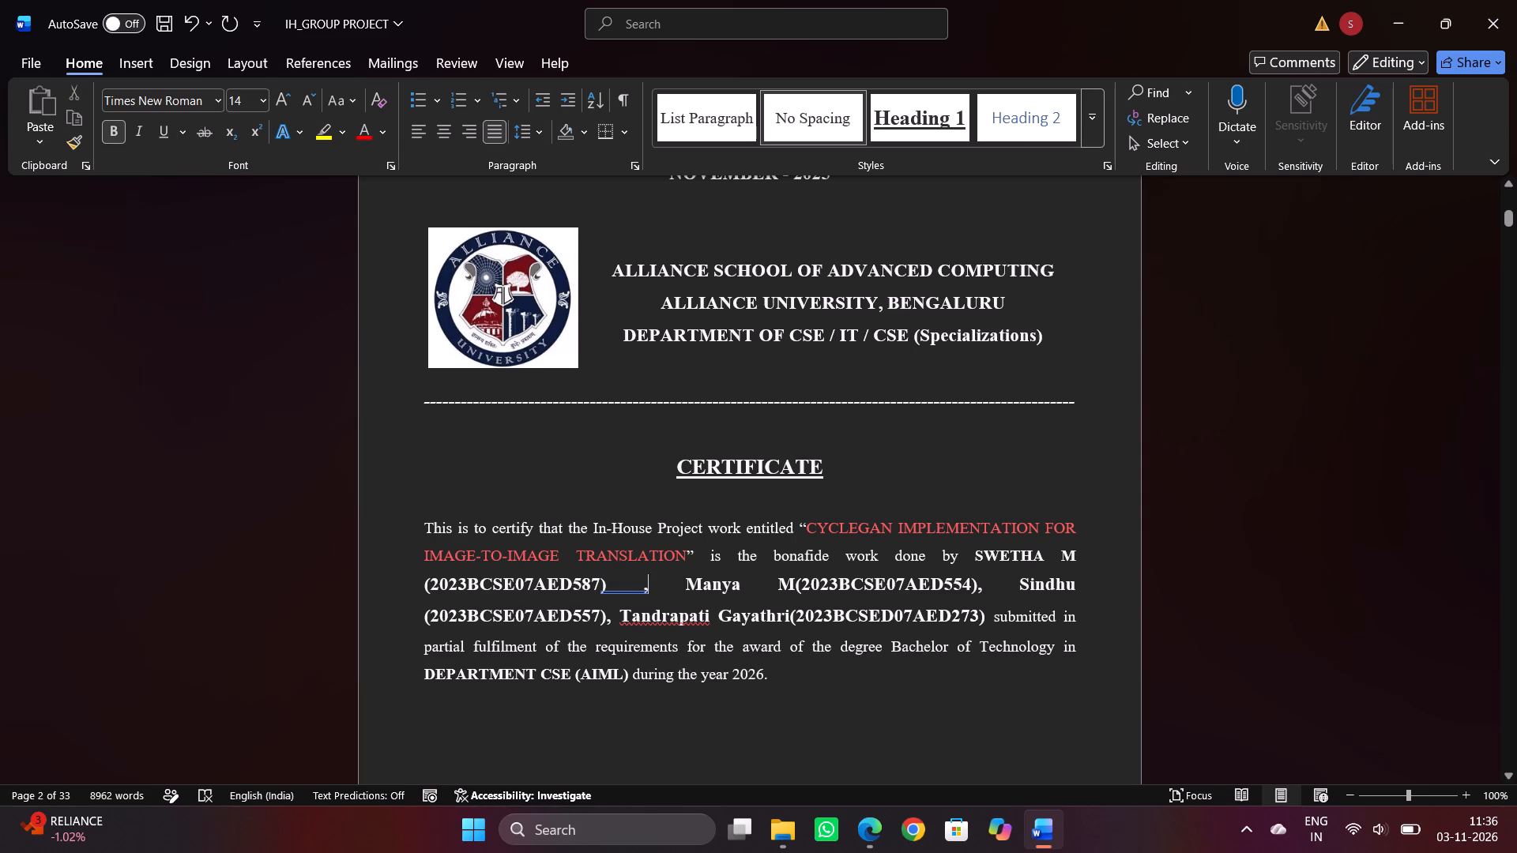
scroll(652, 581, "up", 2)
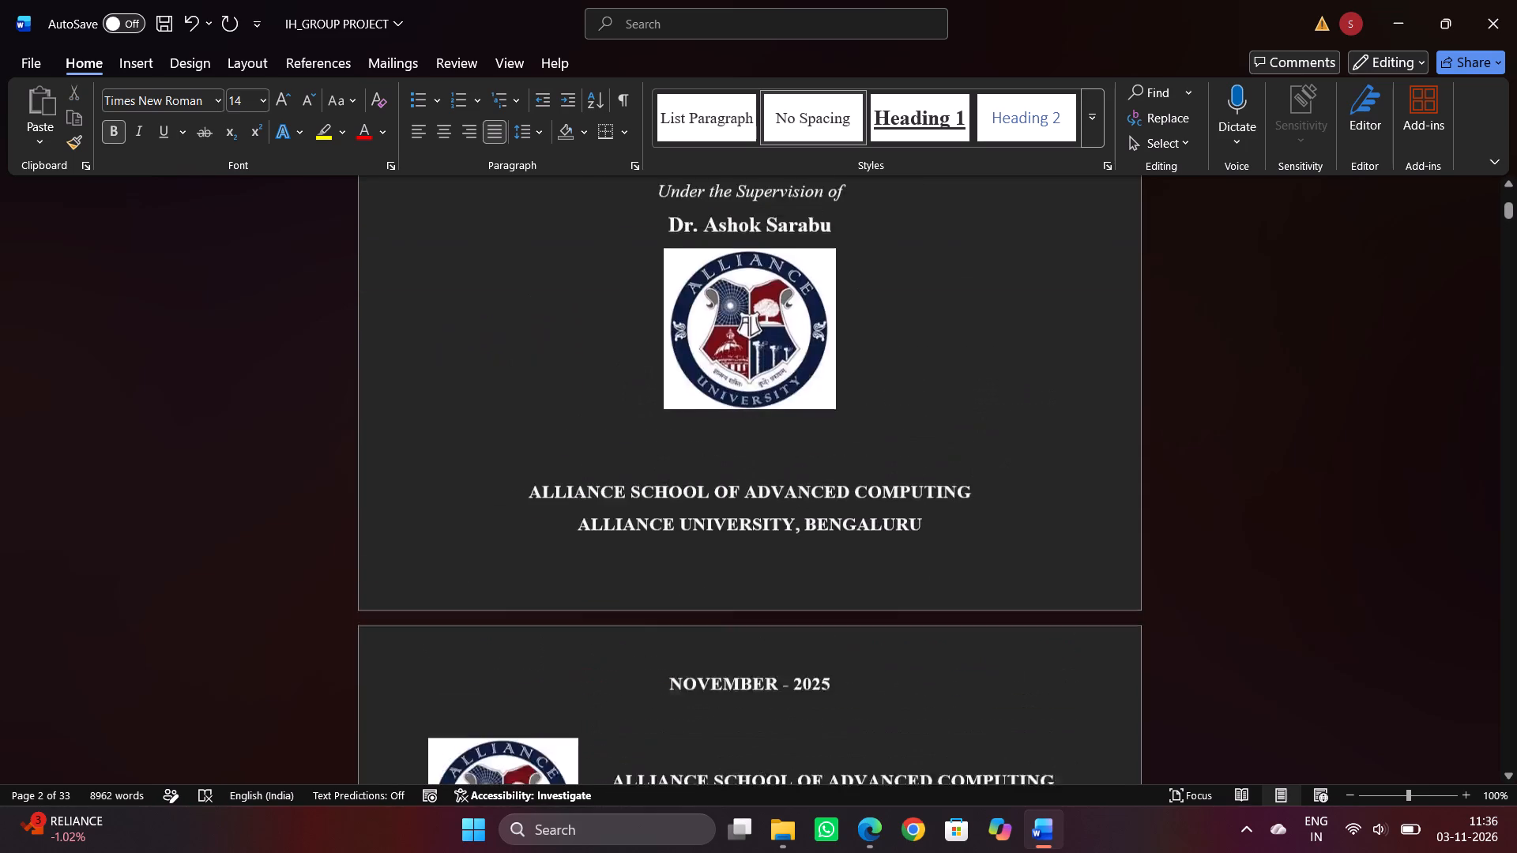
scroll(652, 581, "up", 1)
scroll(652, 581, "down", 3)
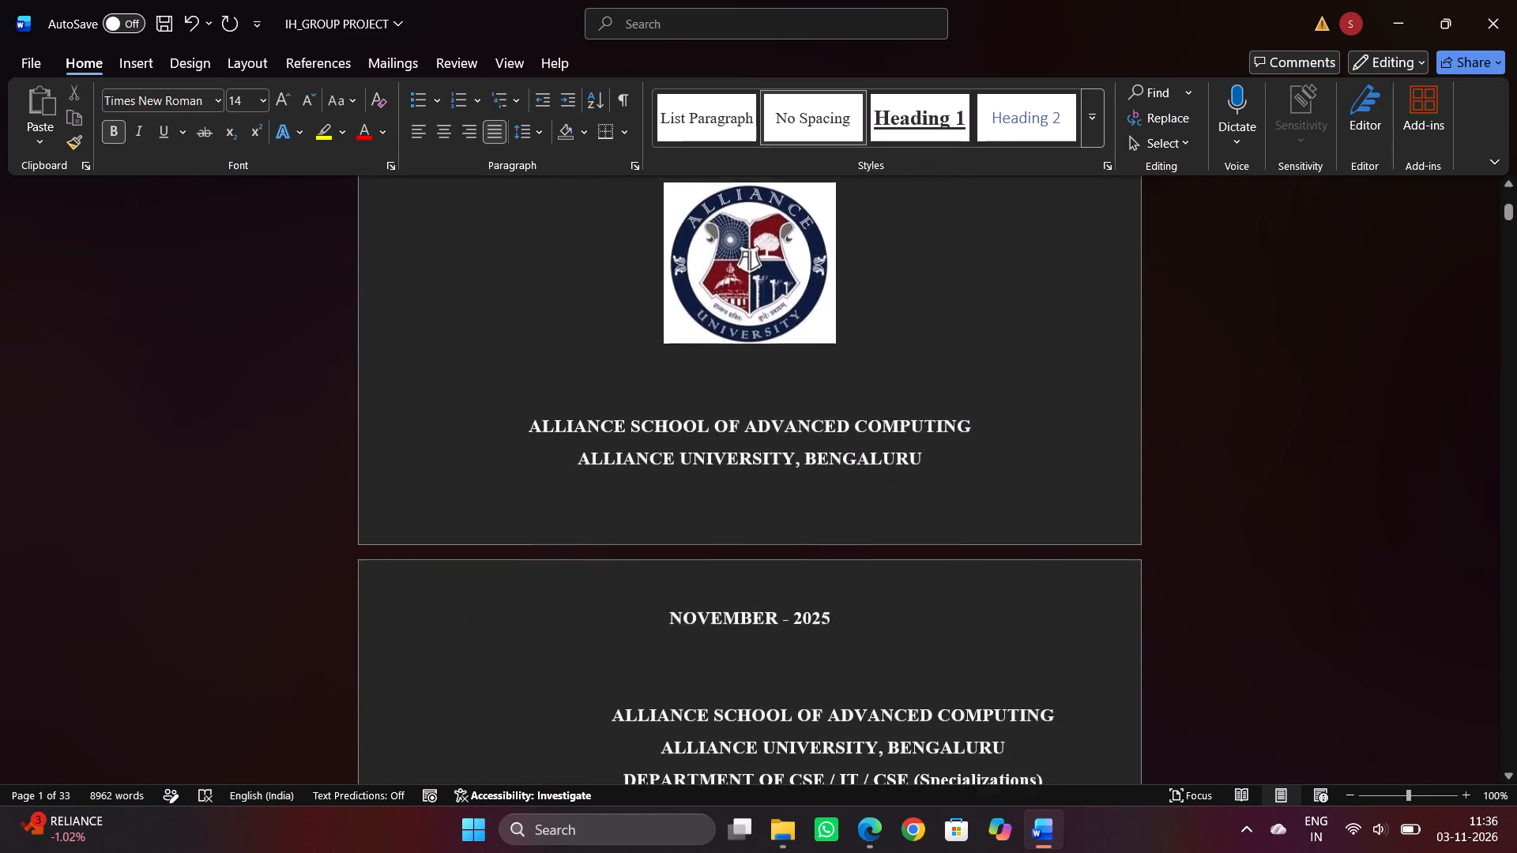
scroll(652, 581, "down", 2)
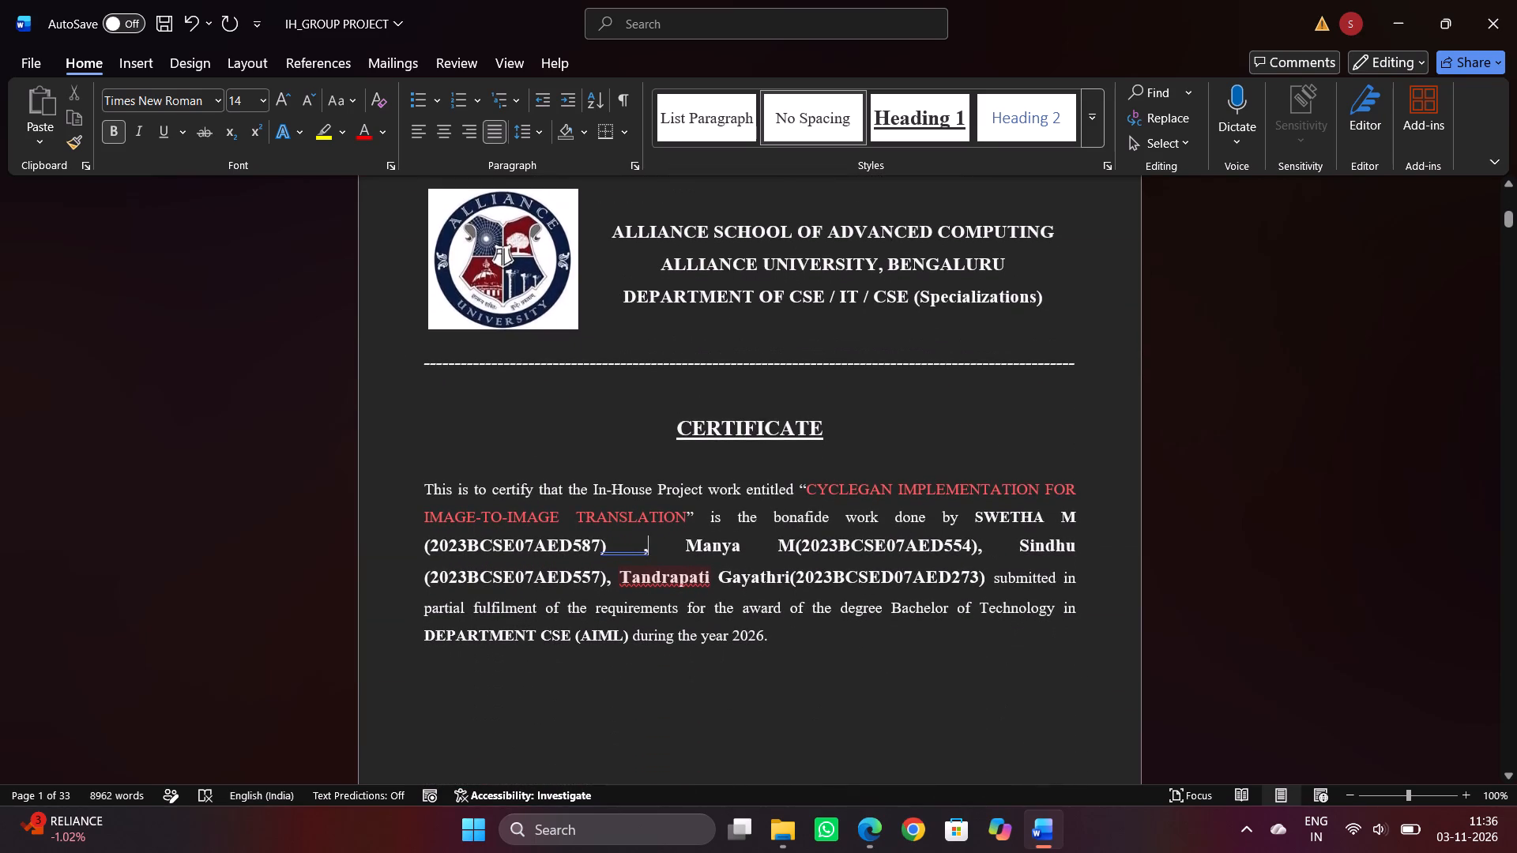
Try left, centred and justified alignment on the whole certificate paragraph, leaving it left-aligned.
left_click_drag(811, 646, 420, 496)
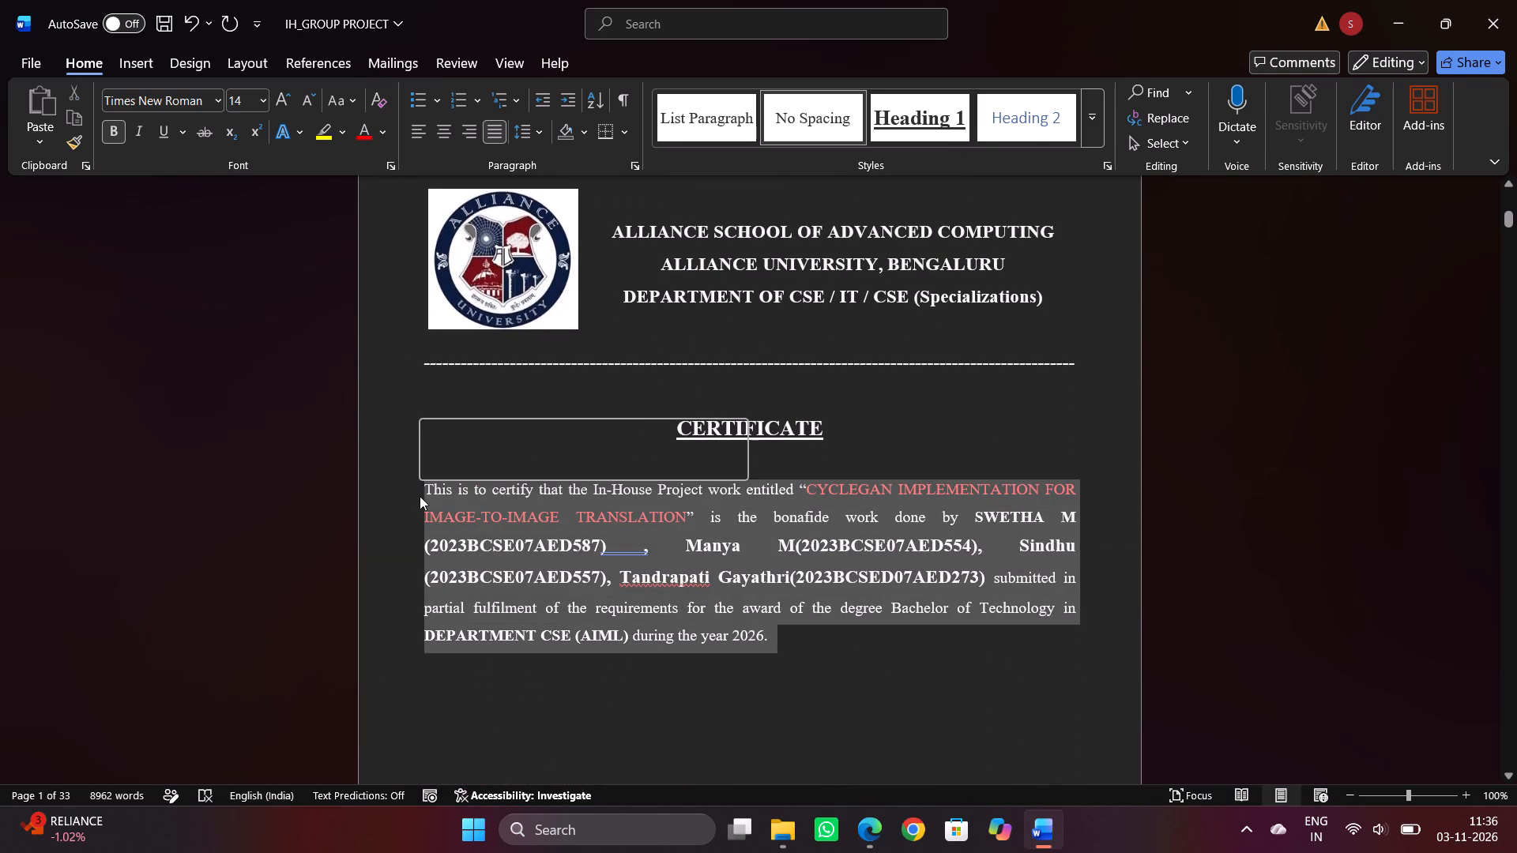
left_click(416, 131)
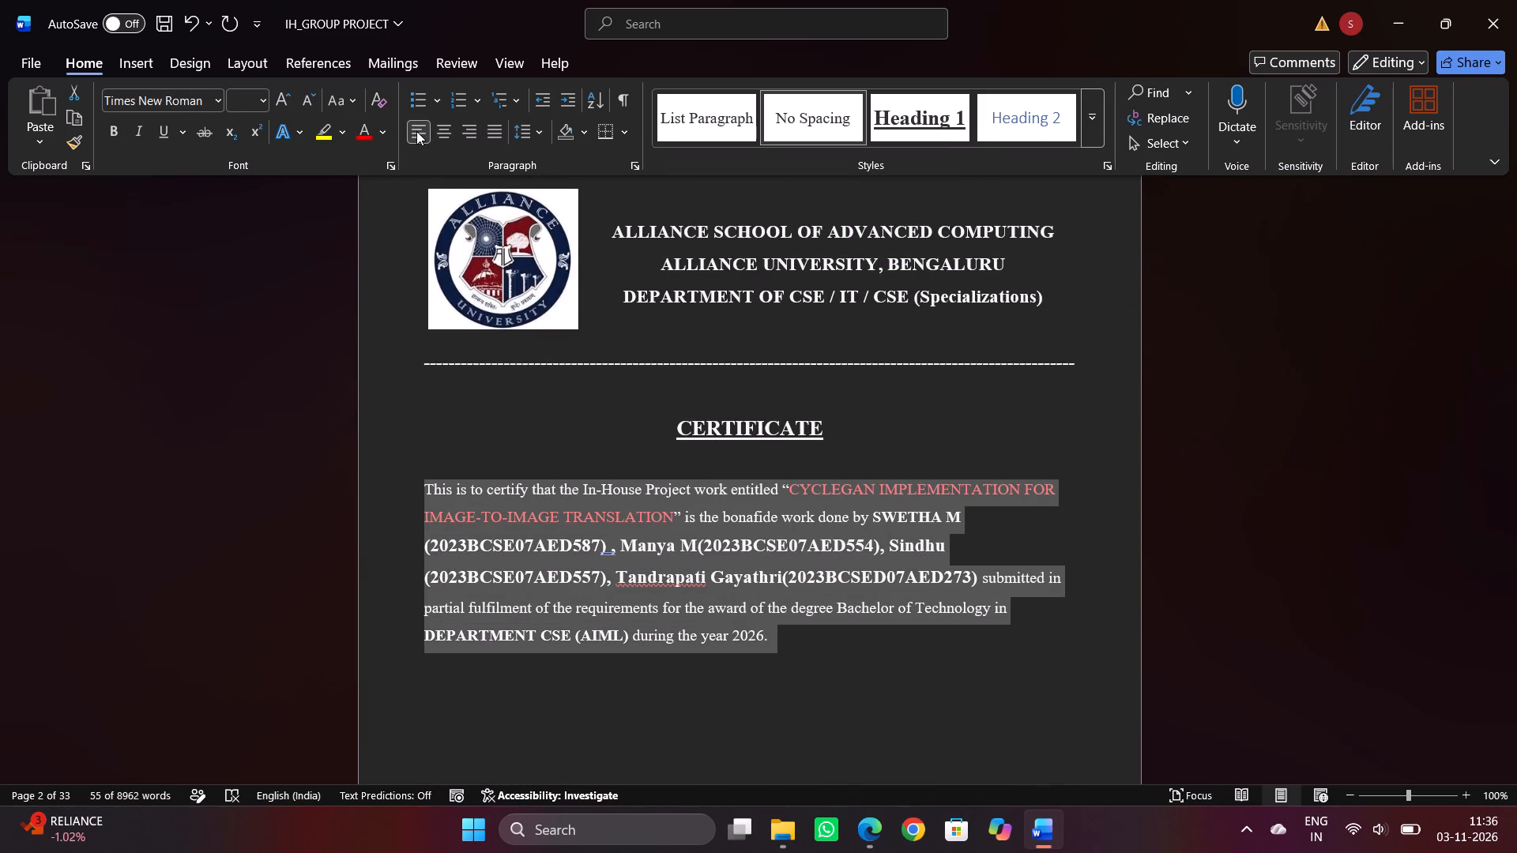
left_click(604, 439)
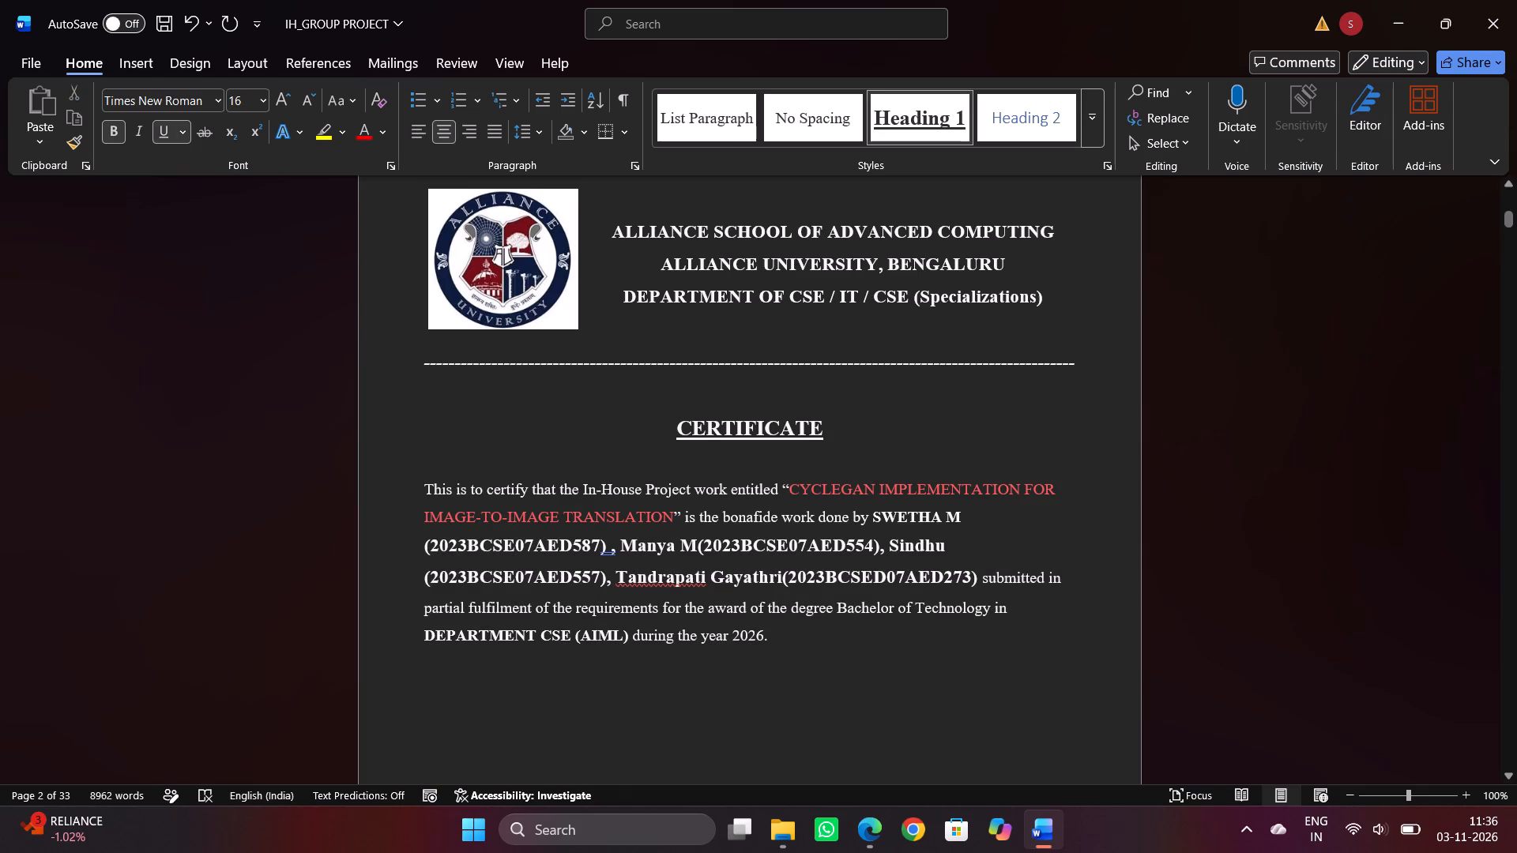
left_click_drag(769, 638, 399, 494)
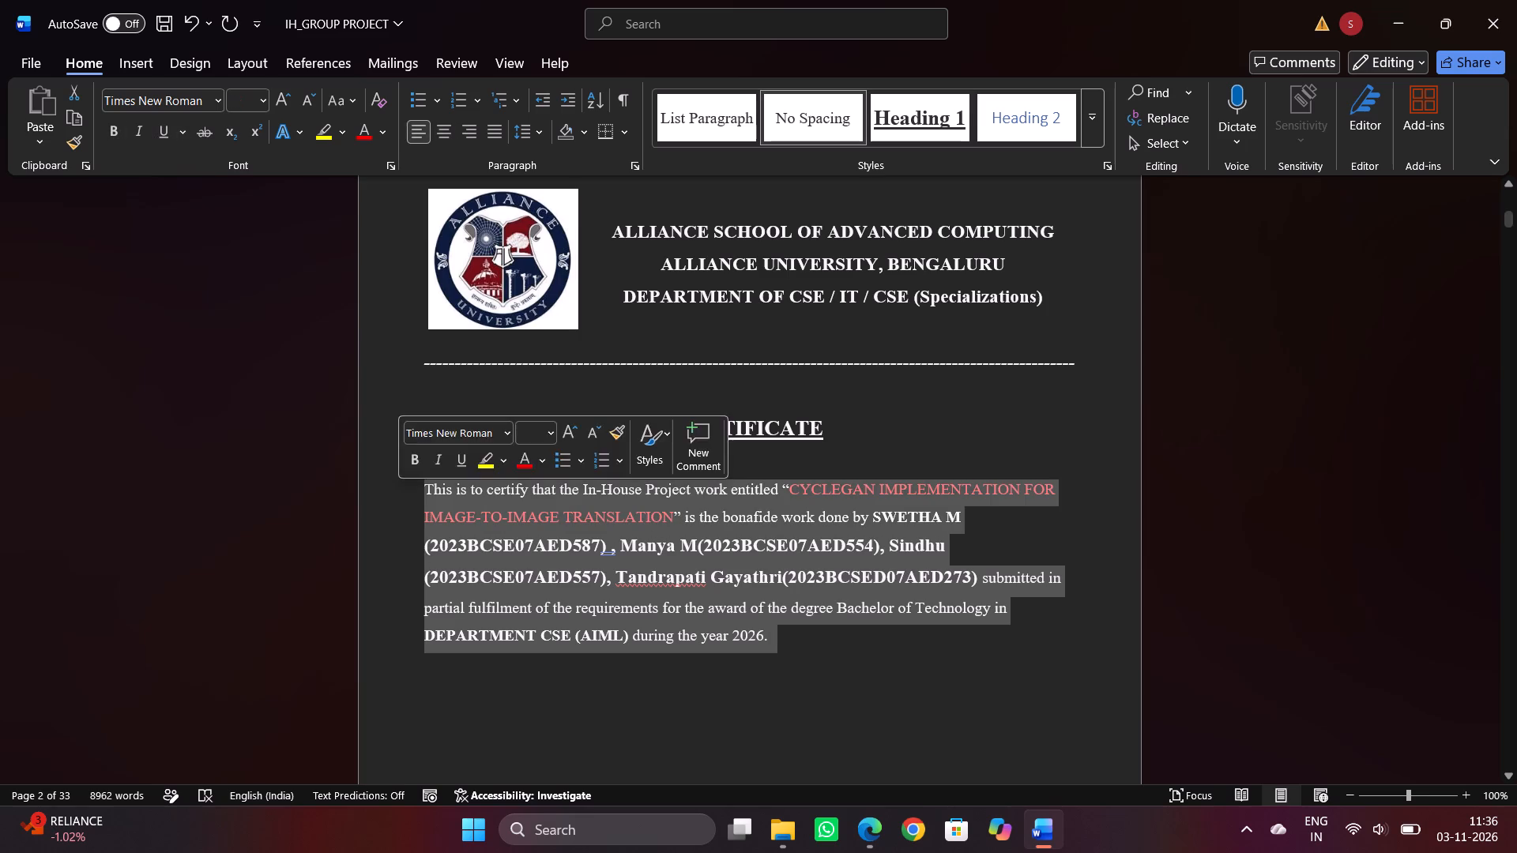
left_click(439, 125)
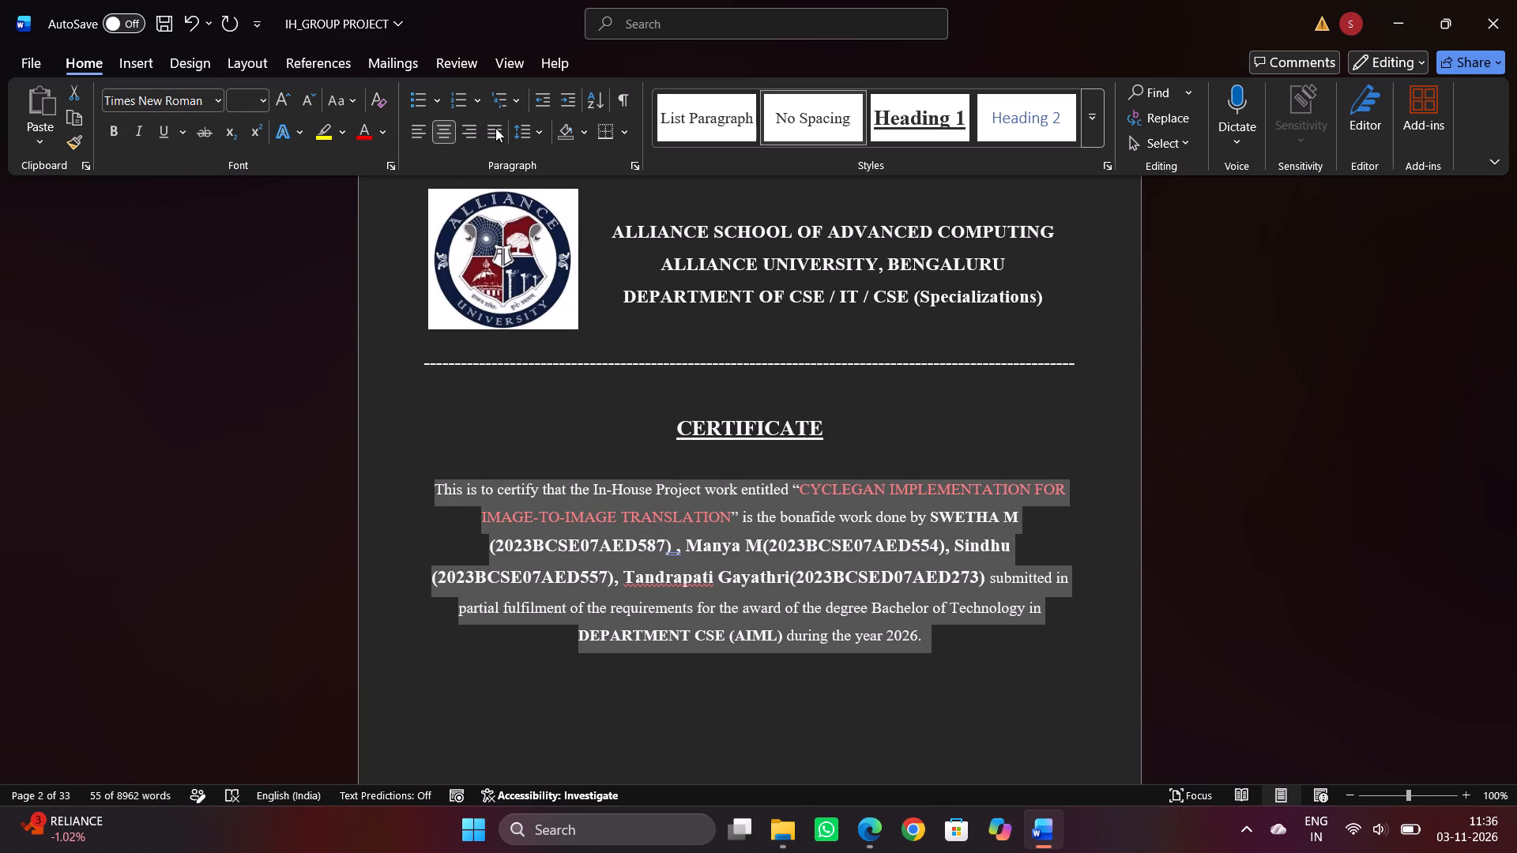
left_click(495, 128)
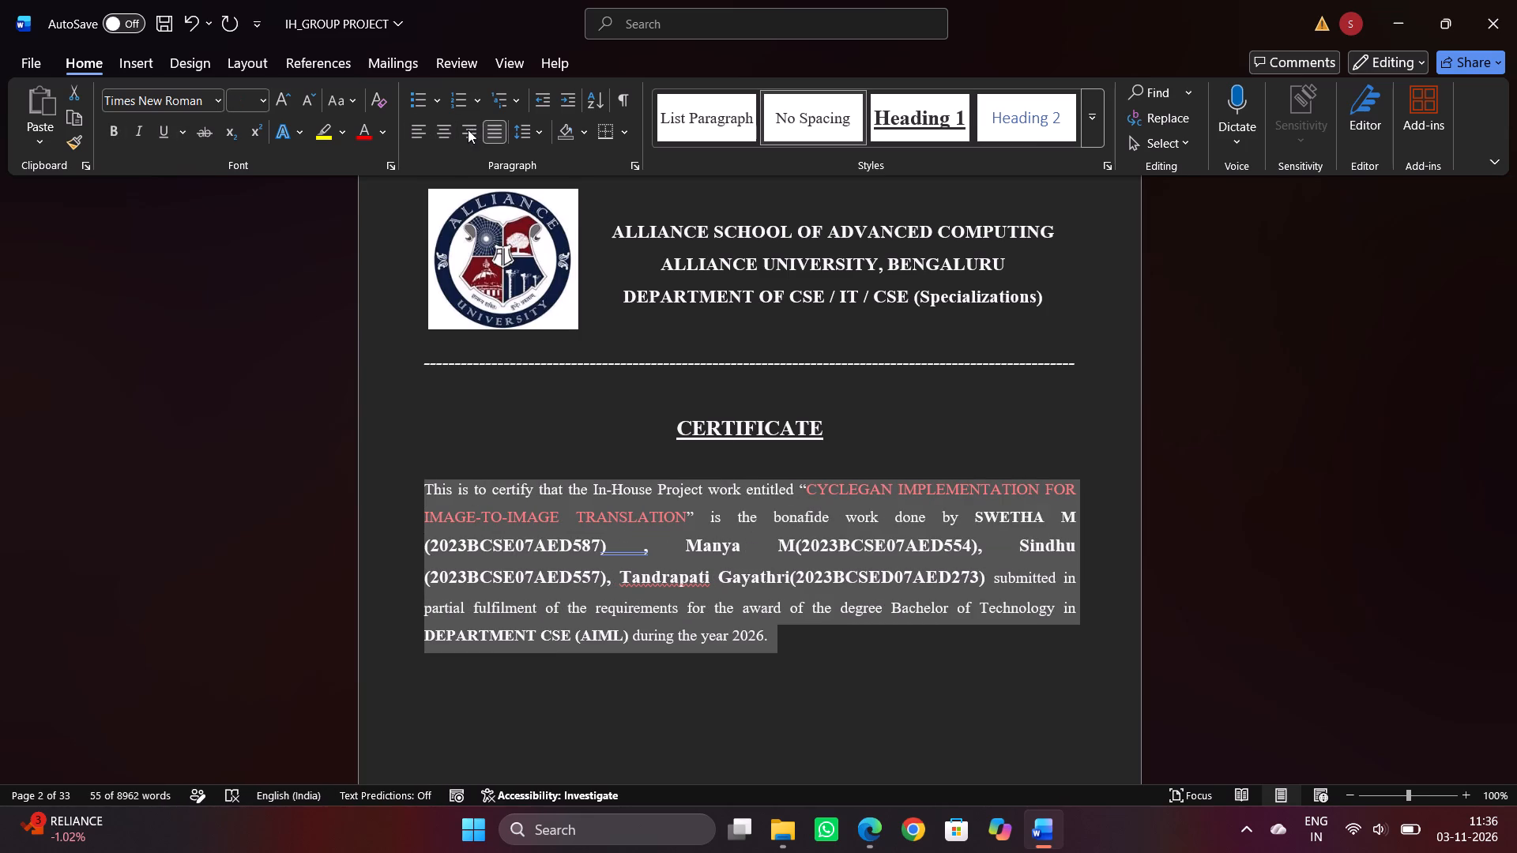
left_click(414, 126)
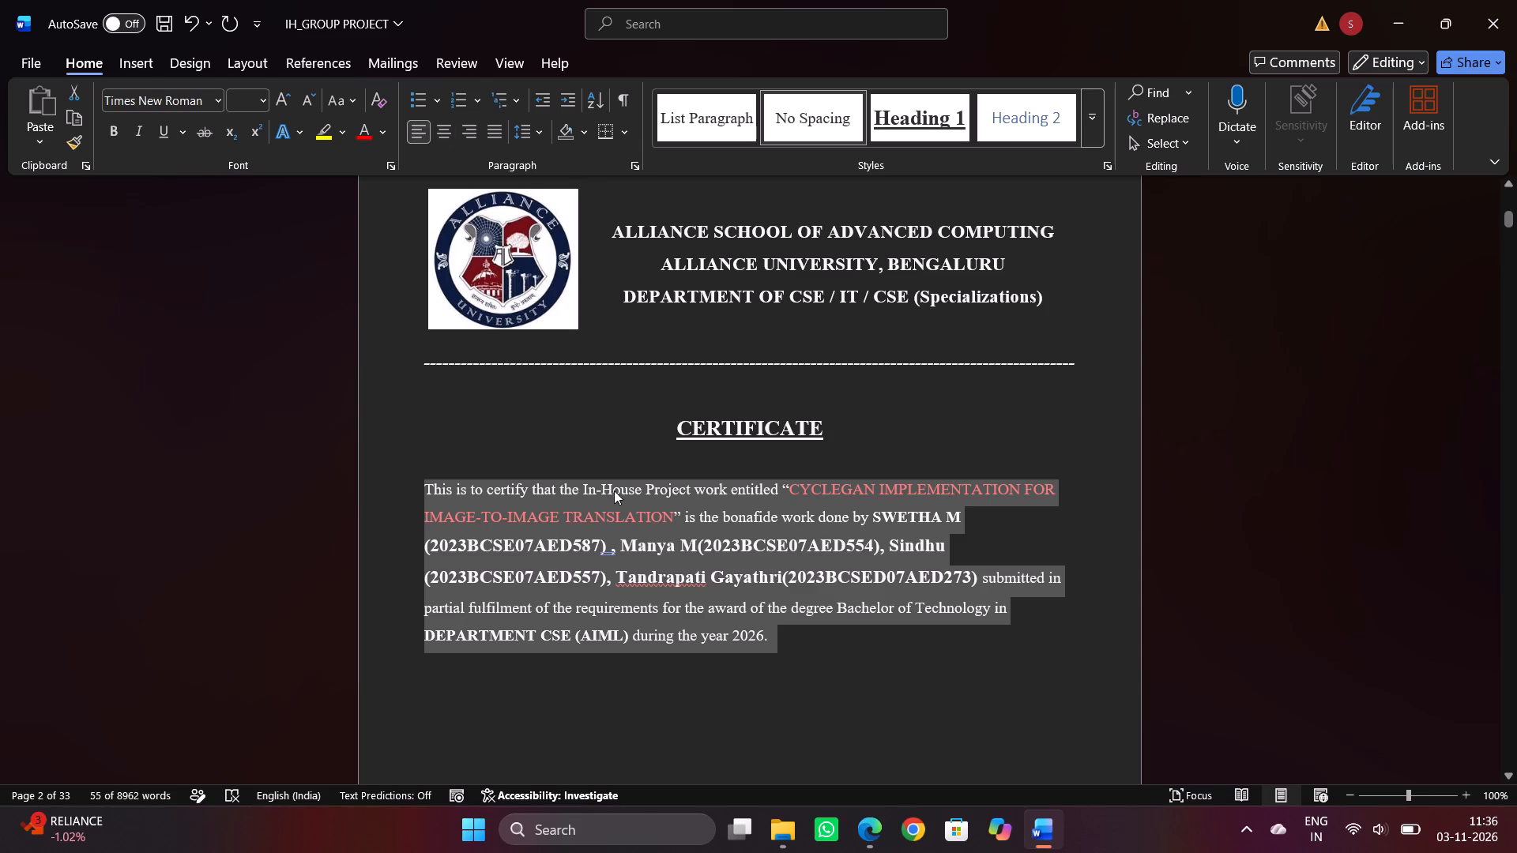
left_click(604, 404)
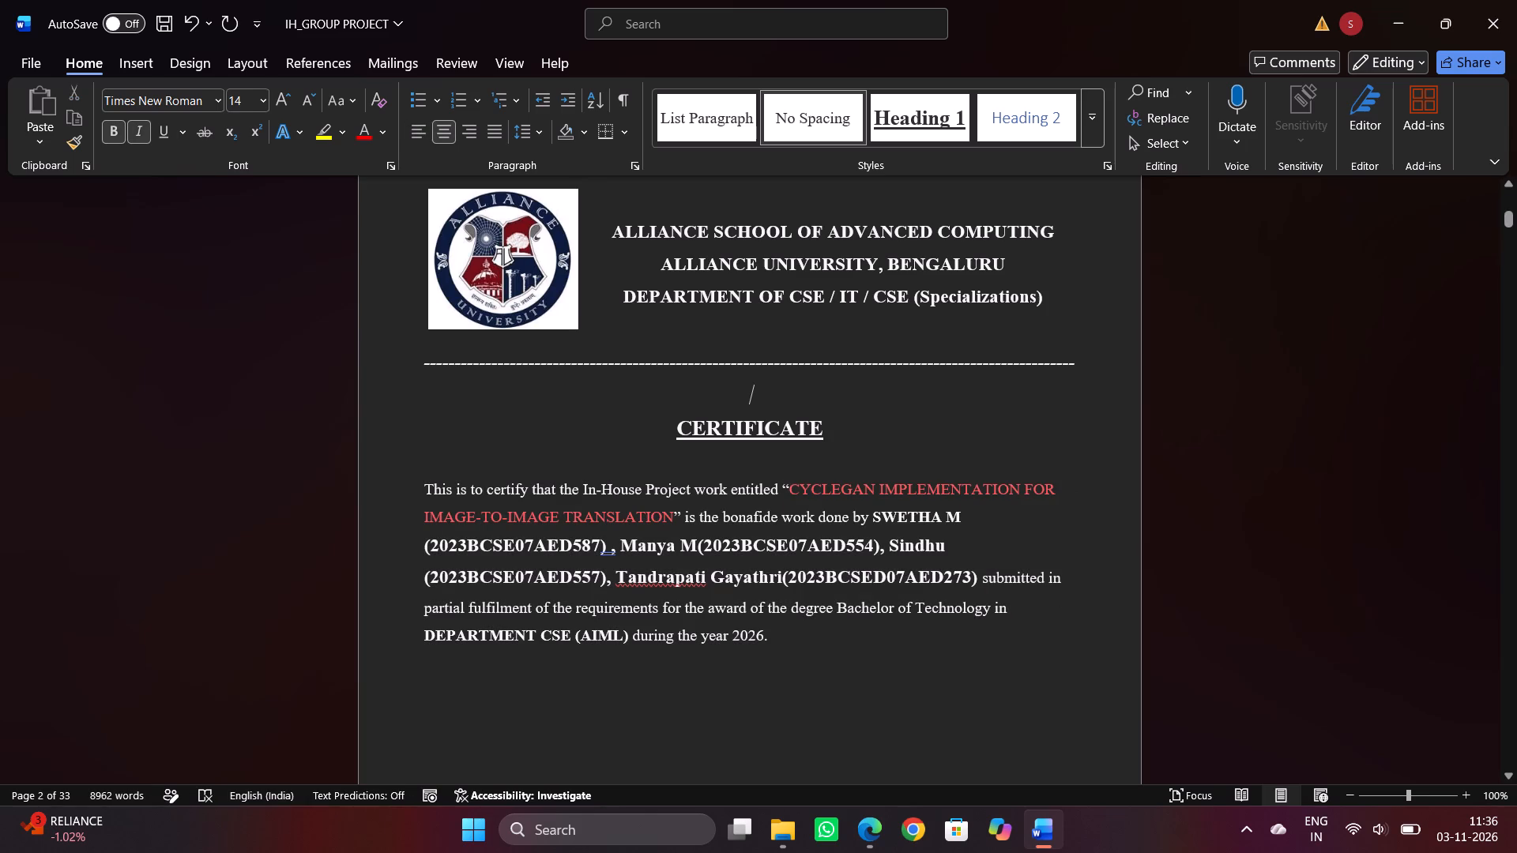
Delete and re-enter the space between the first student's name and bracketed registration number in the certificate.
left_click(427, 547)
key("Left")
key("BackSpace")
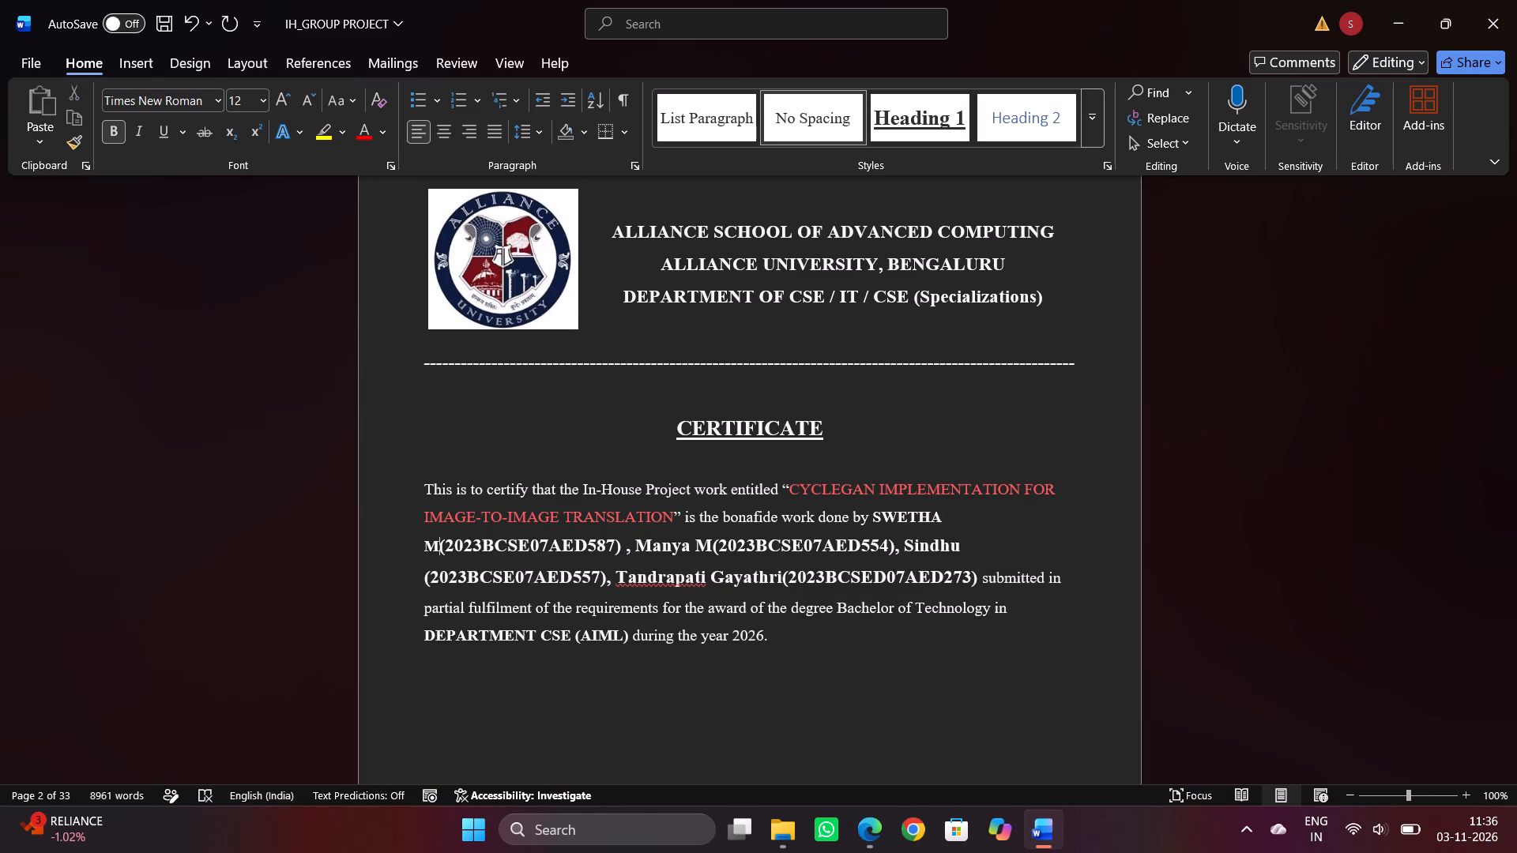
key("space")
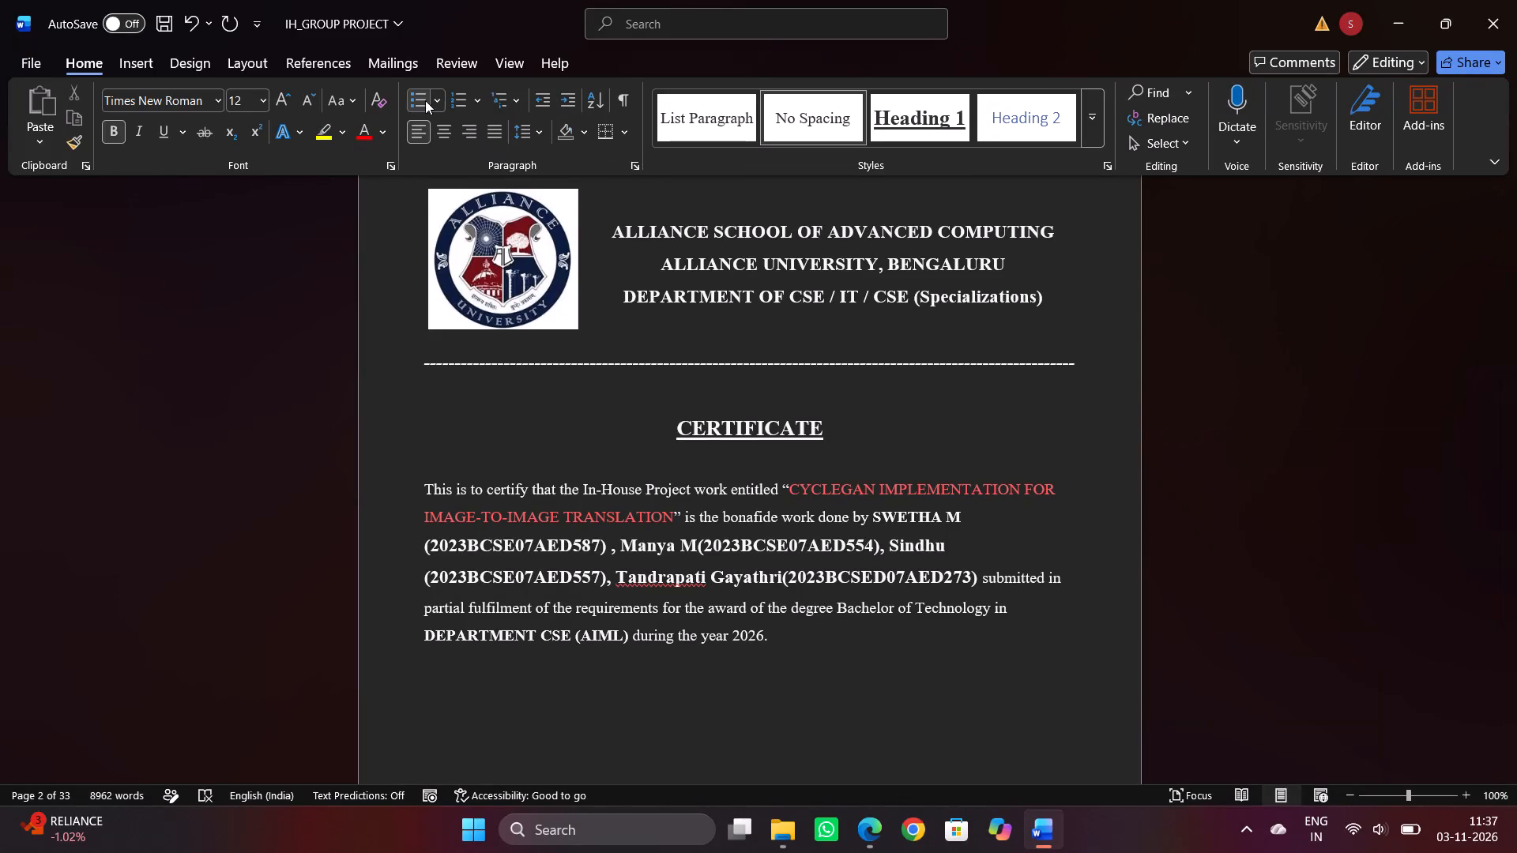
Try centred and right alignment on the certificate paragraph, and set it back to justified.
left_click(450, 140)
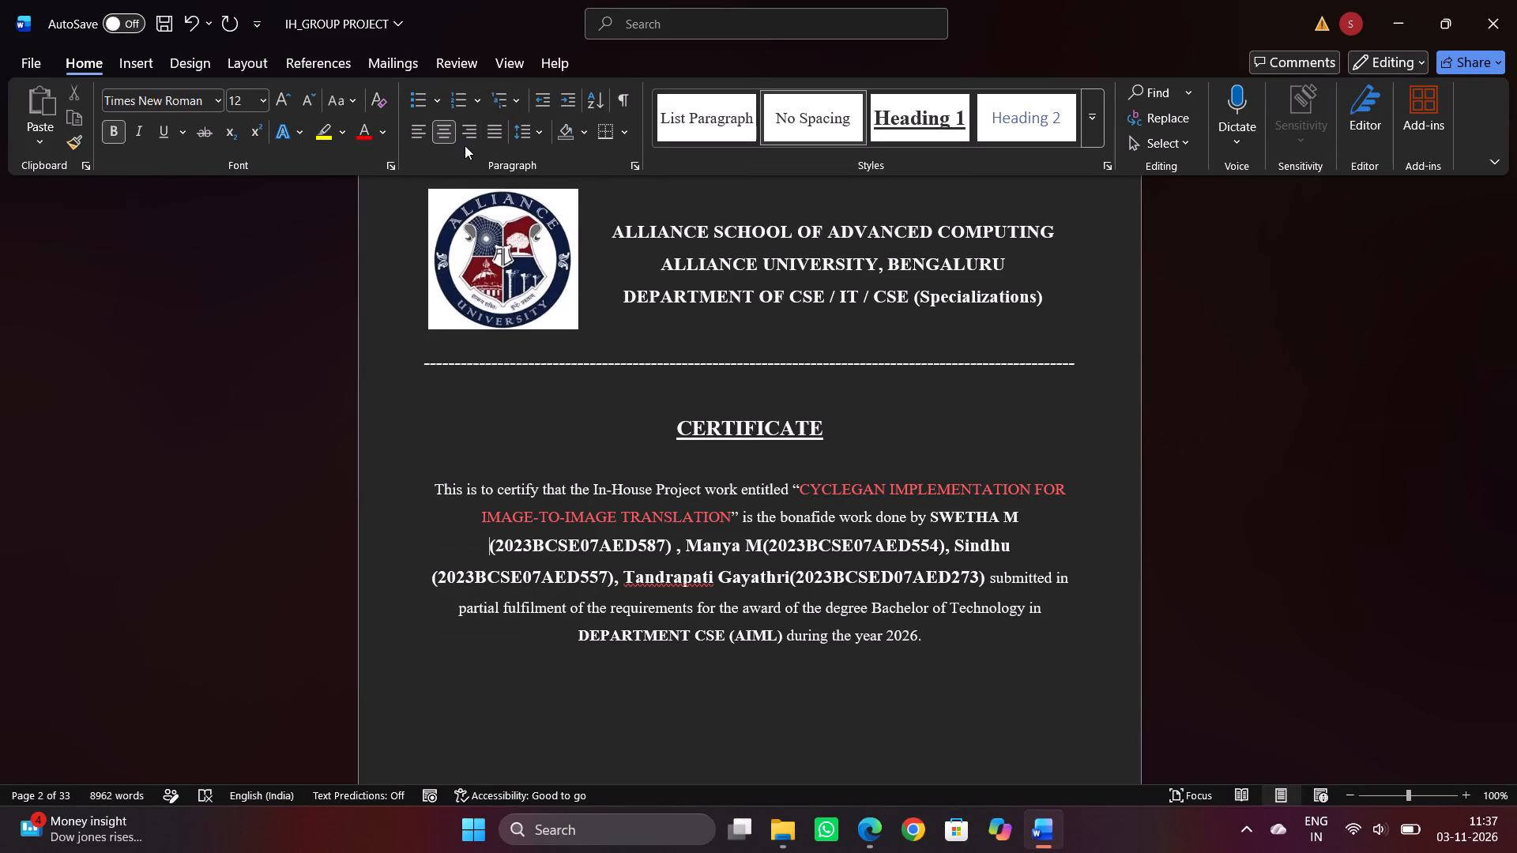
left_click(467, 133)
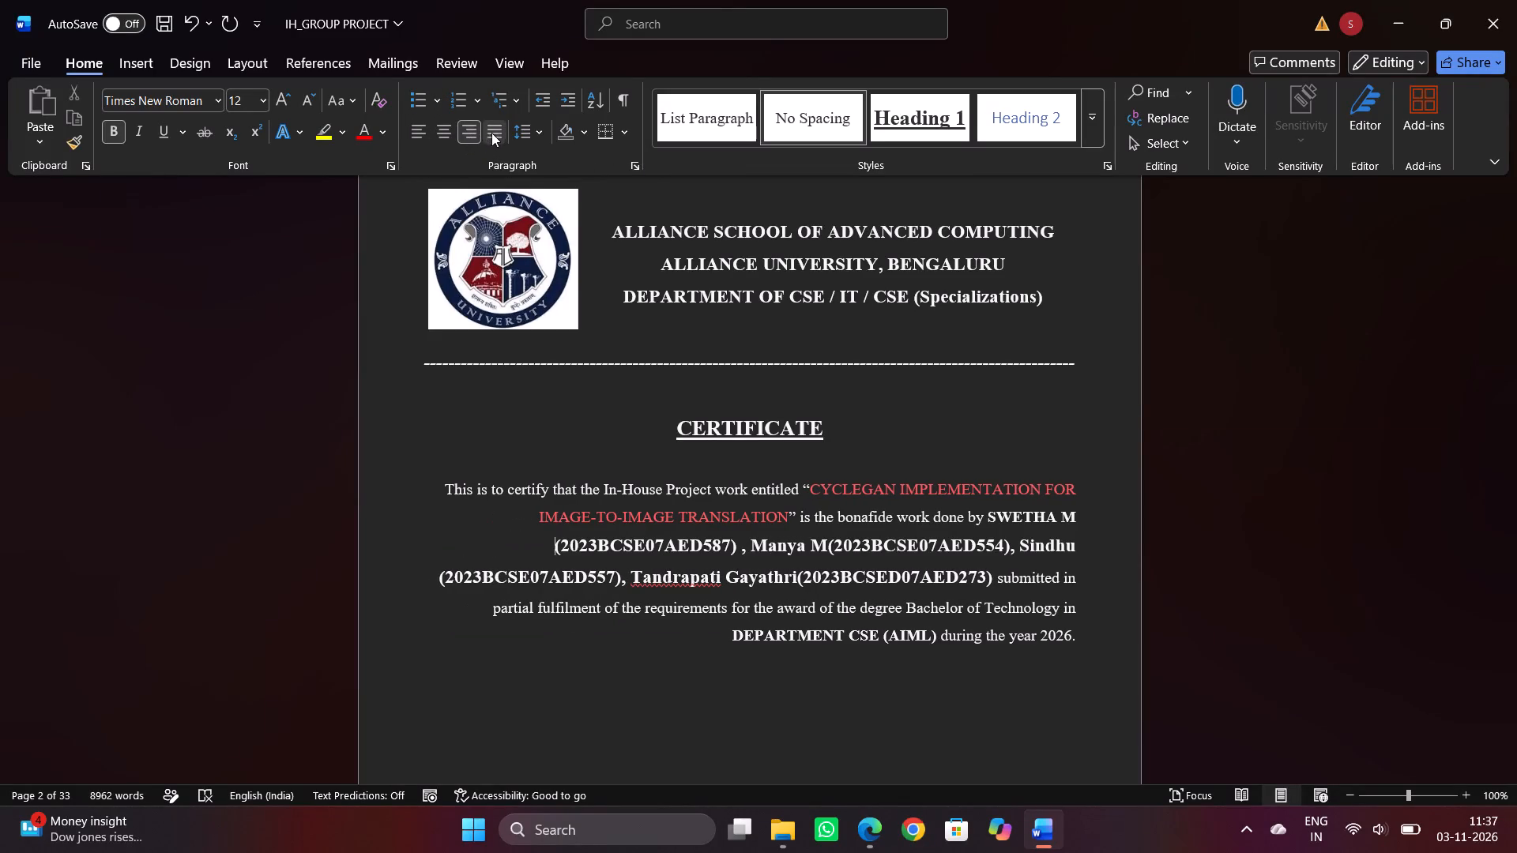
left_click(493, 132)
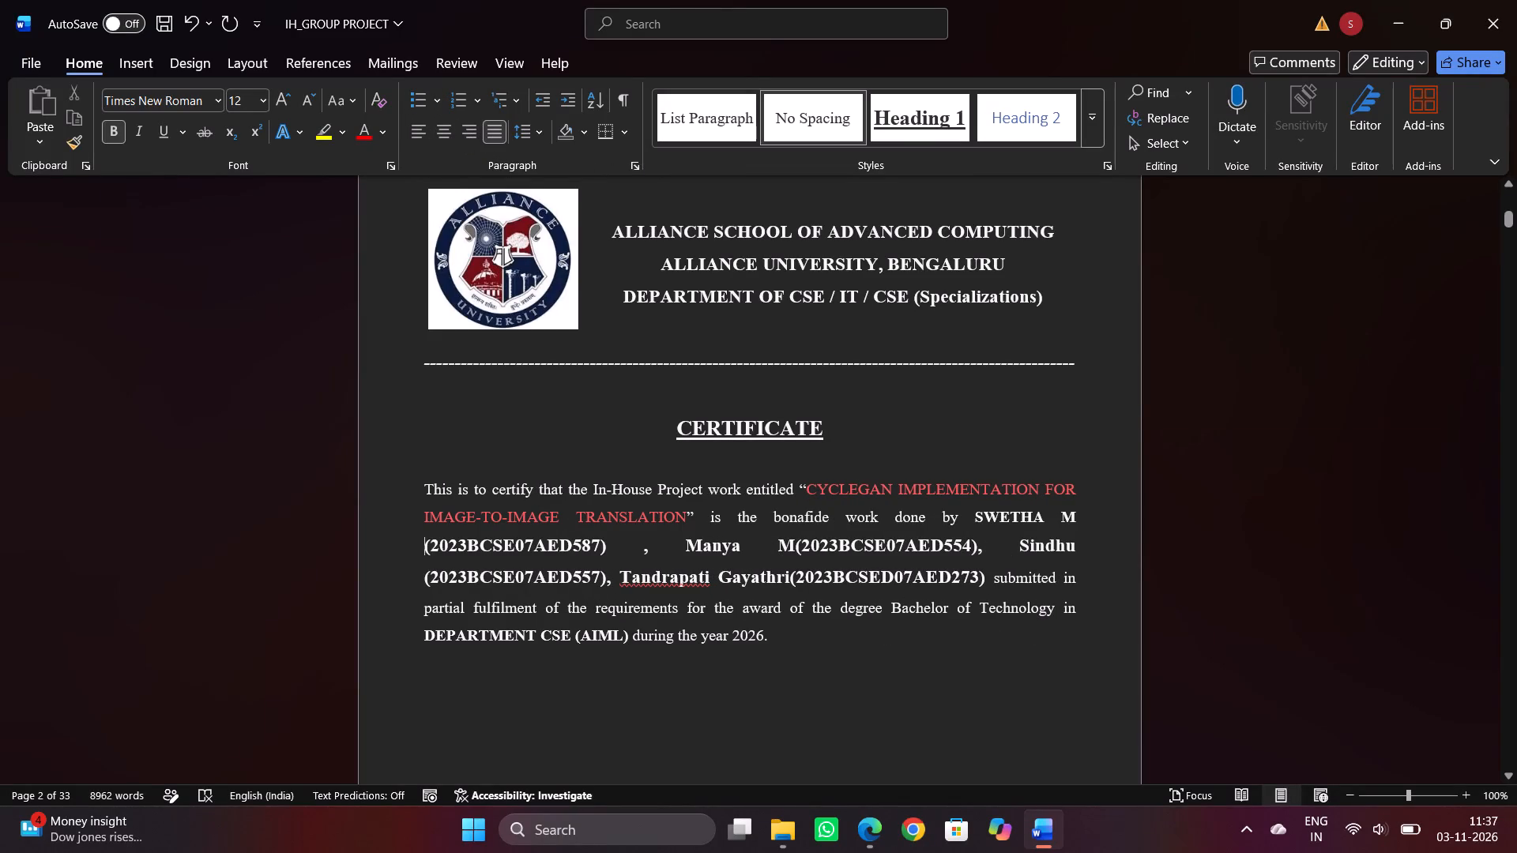
Review the title page and the certificate page, comparing the student names, registration numbers and layout.
scroll(668, 366, "up", 8)
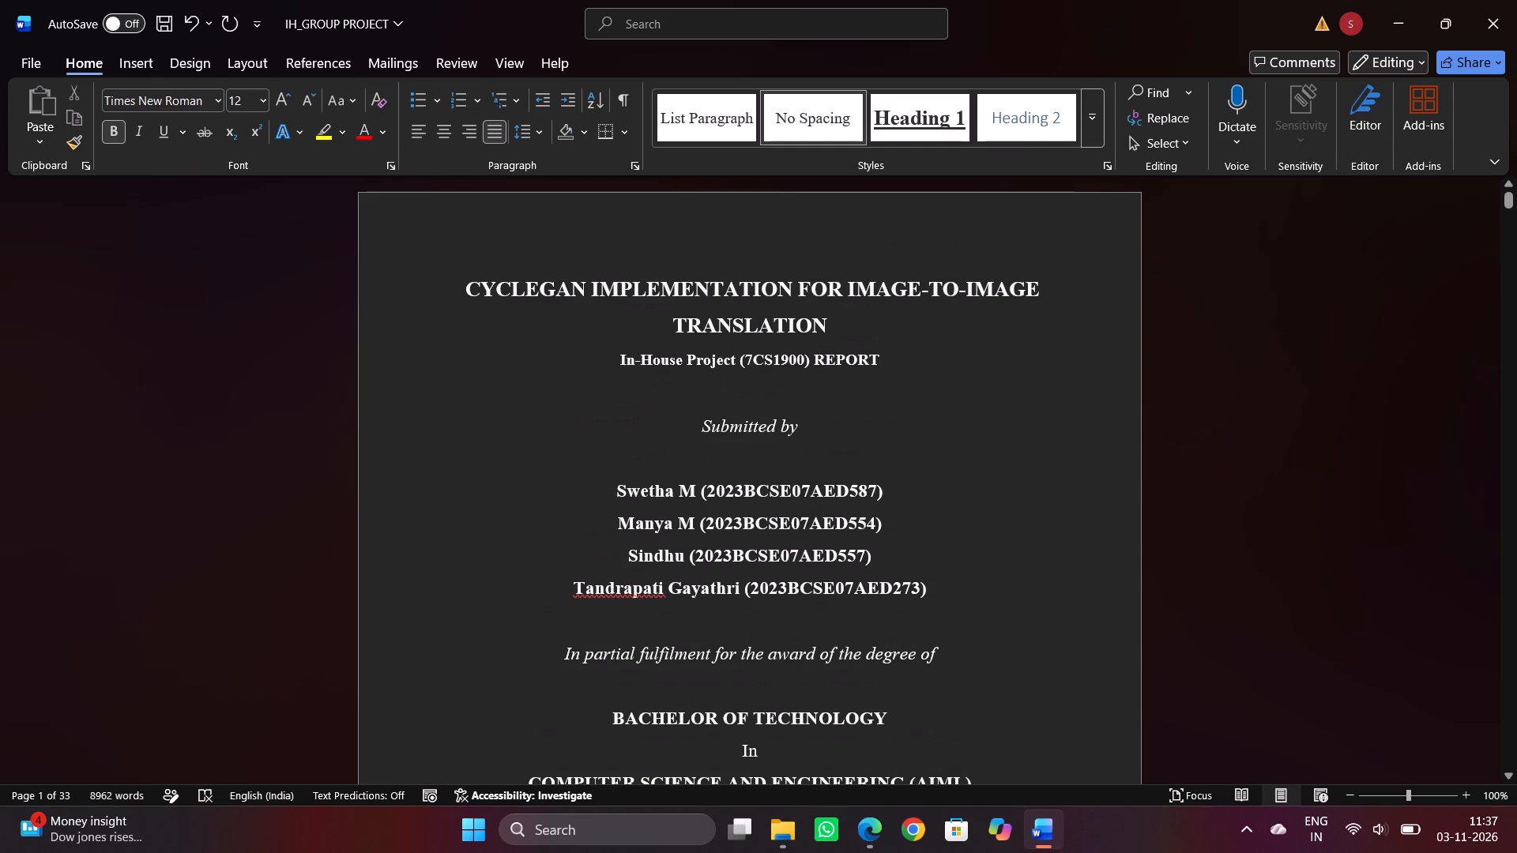
scroll(668, 366, "down", 1)
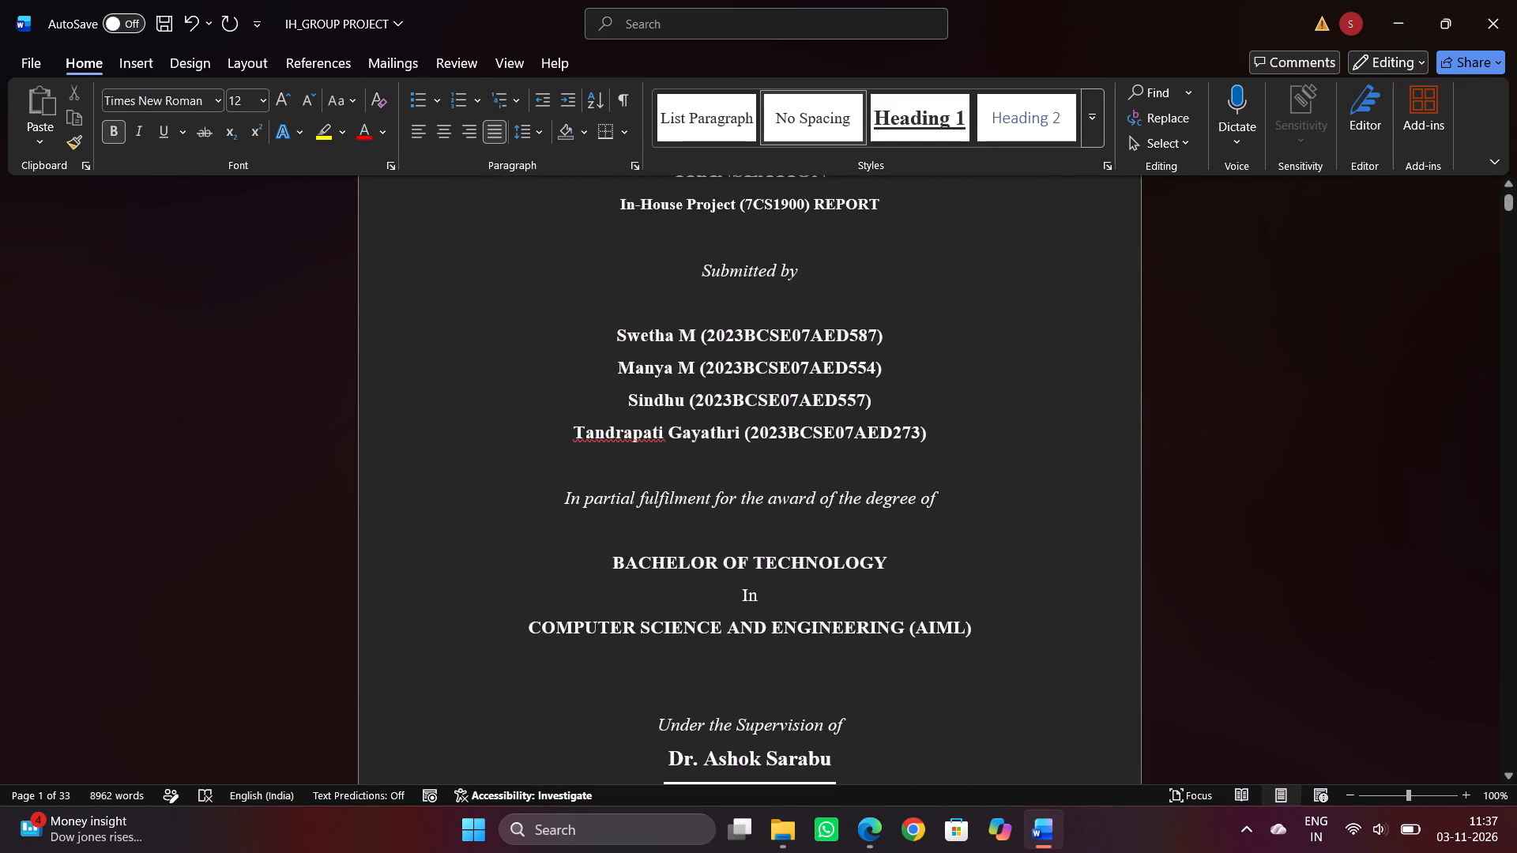
scroll(668, 366, "down", 1)
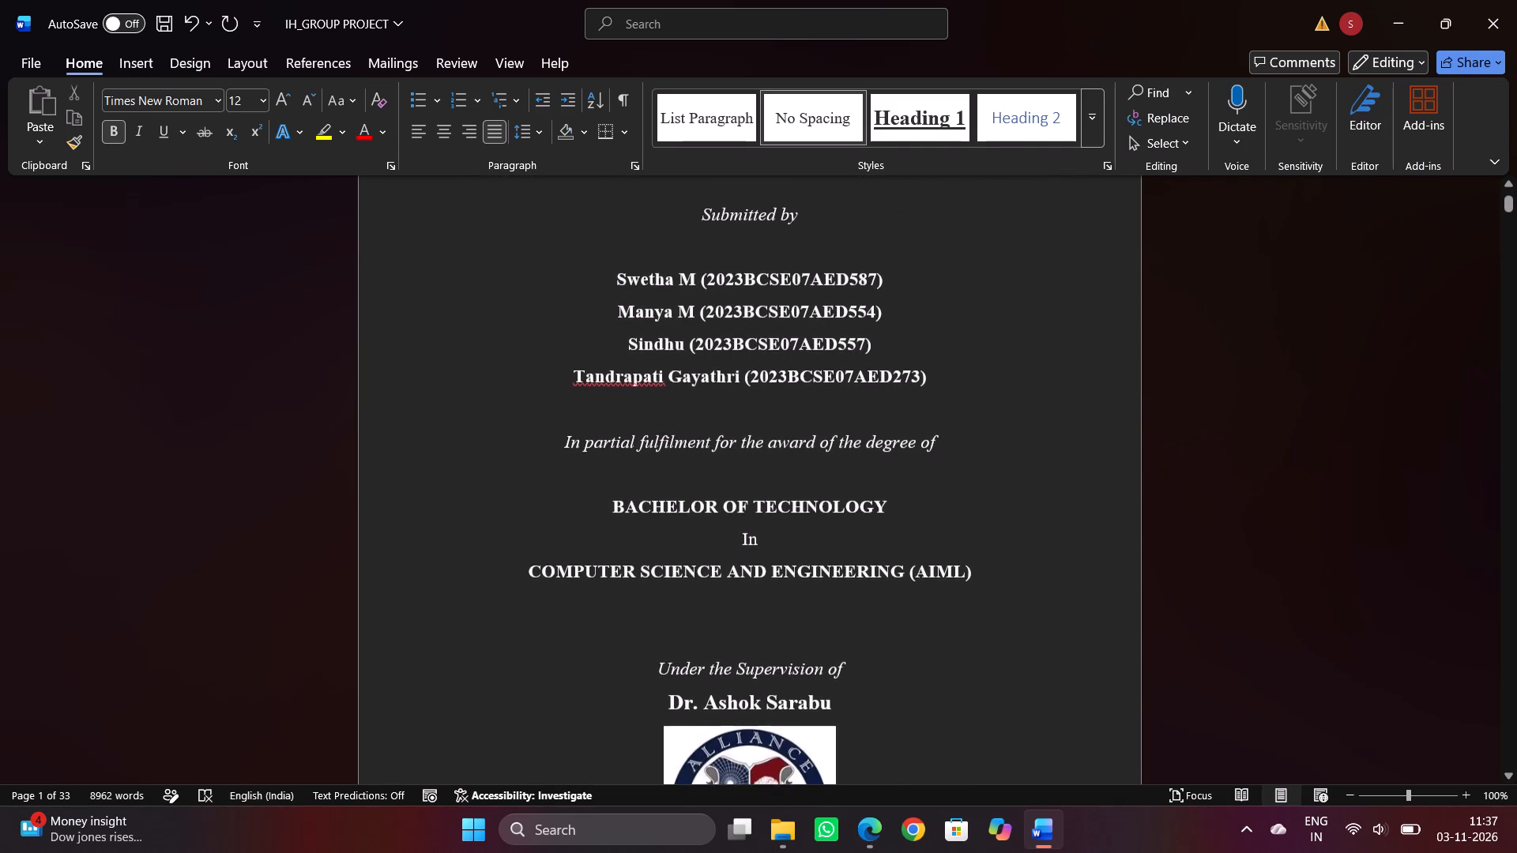
scroll(668, 366, "down", 3)
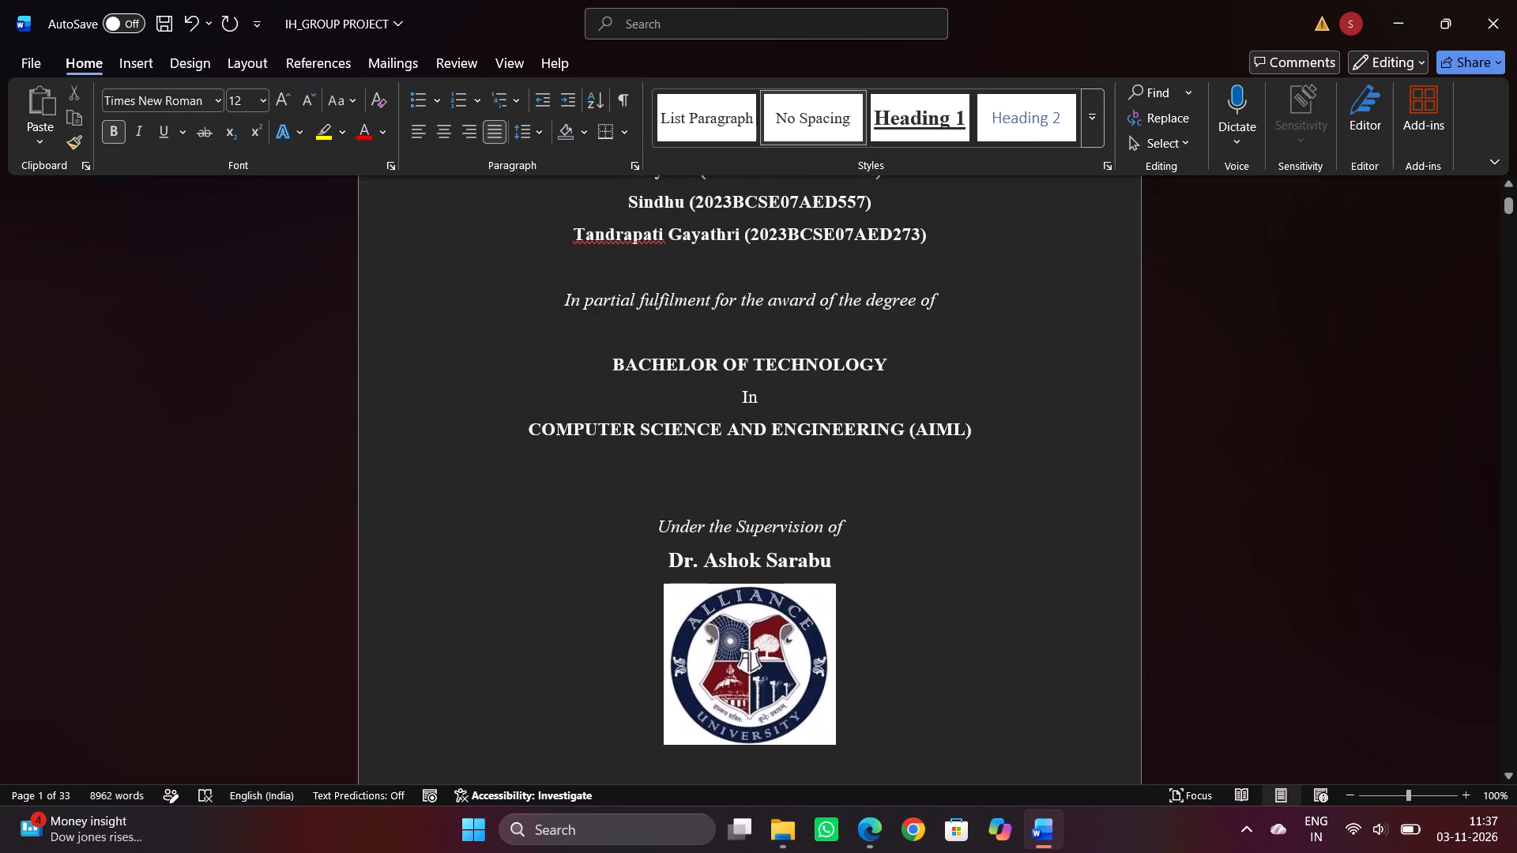
scroll(668, 366, "down", 2)
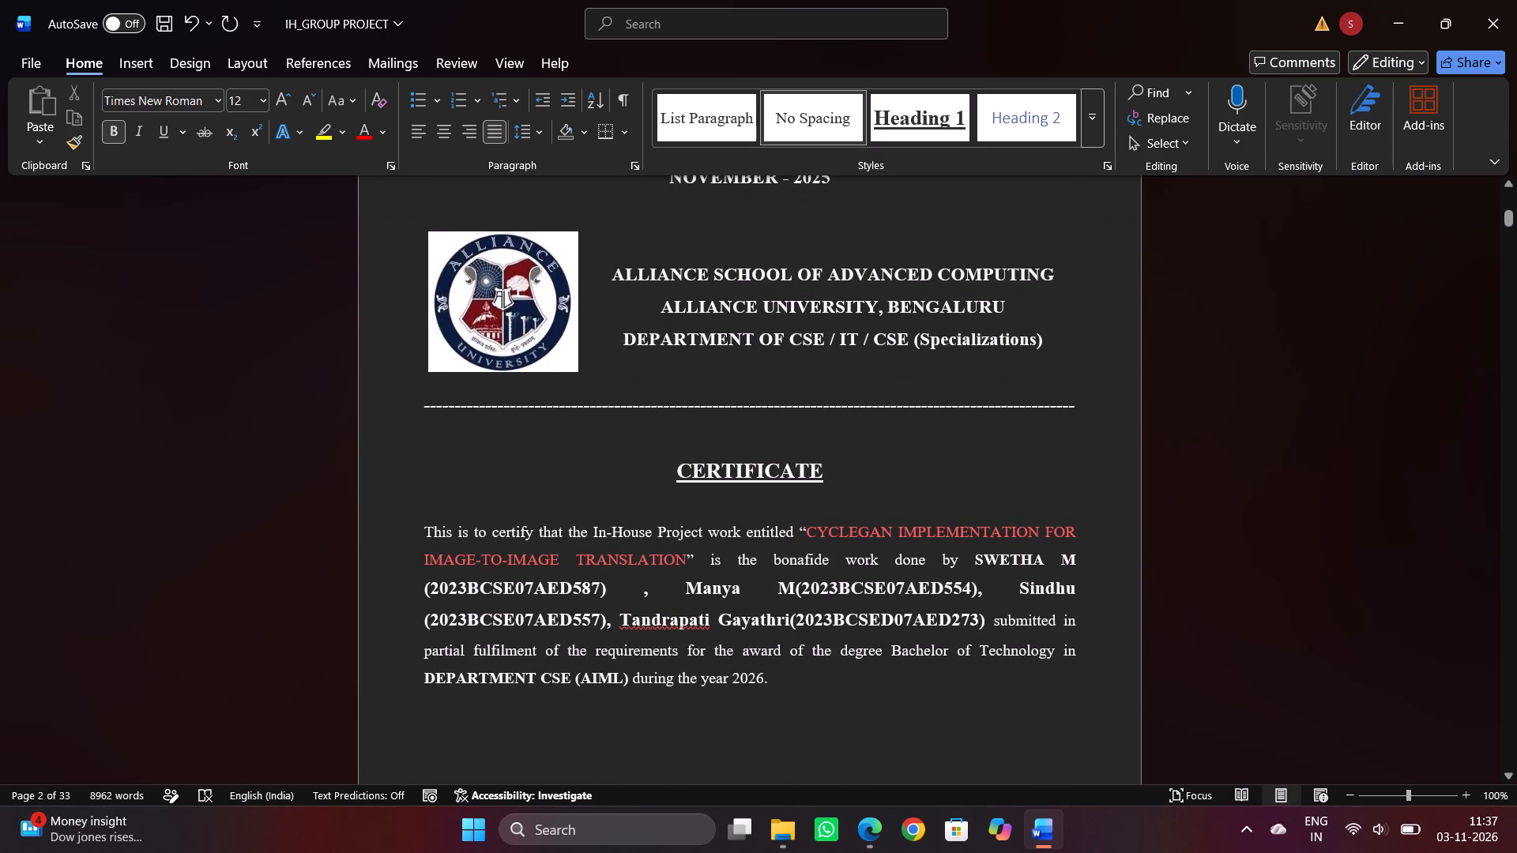
scroll(668, 366, "up", 4)
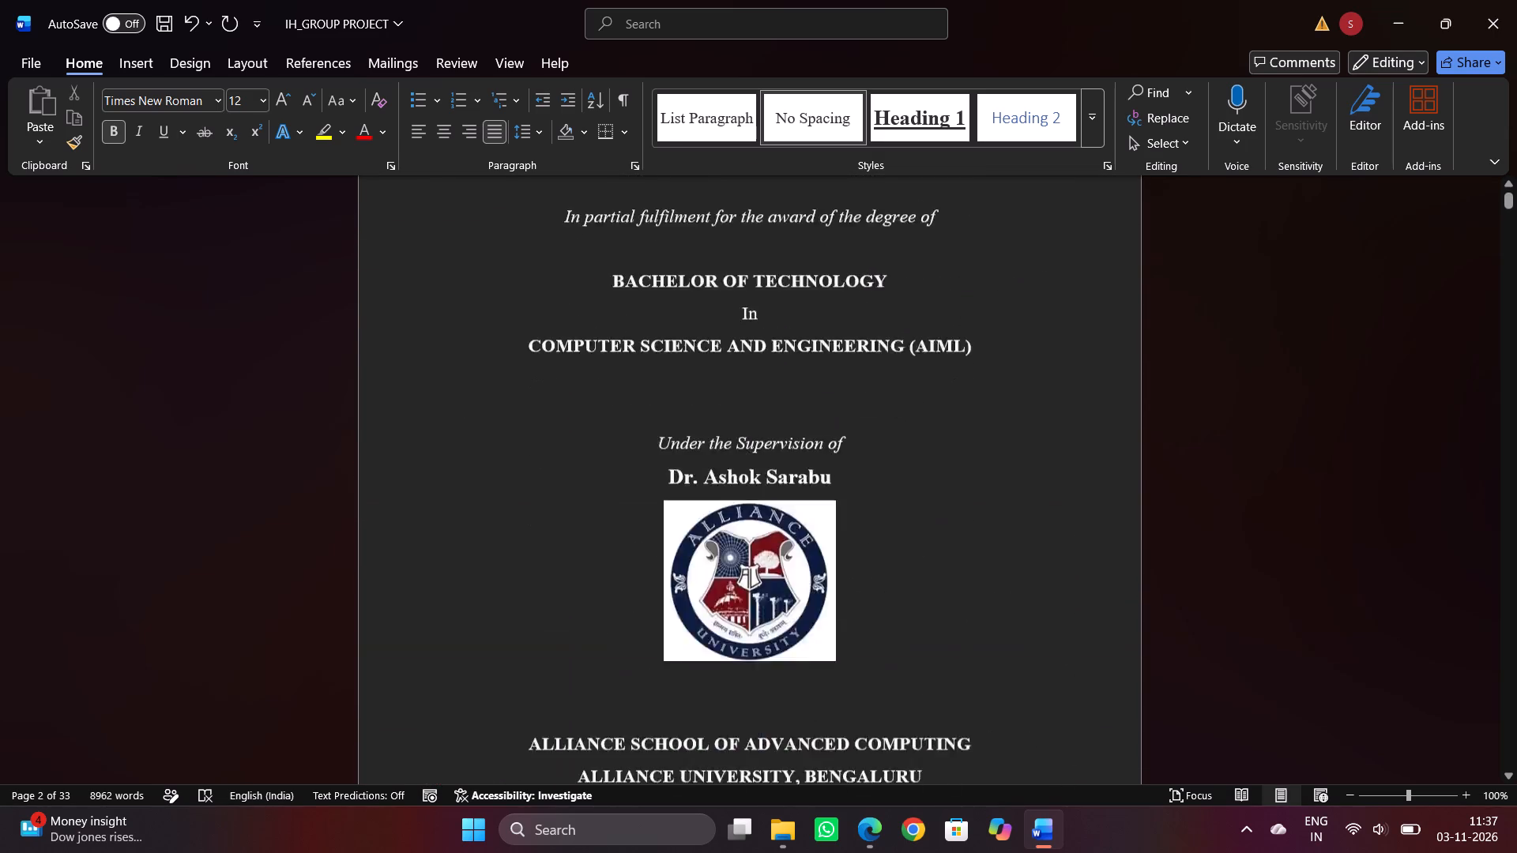
scroll(668, 366, "up", 1)
scroll(668, 366, "down", 3)
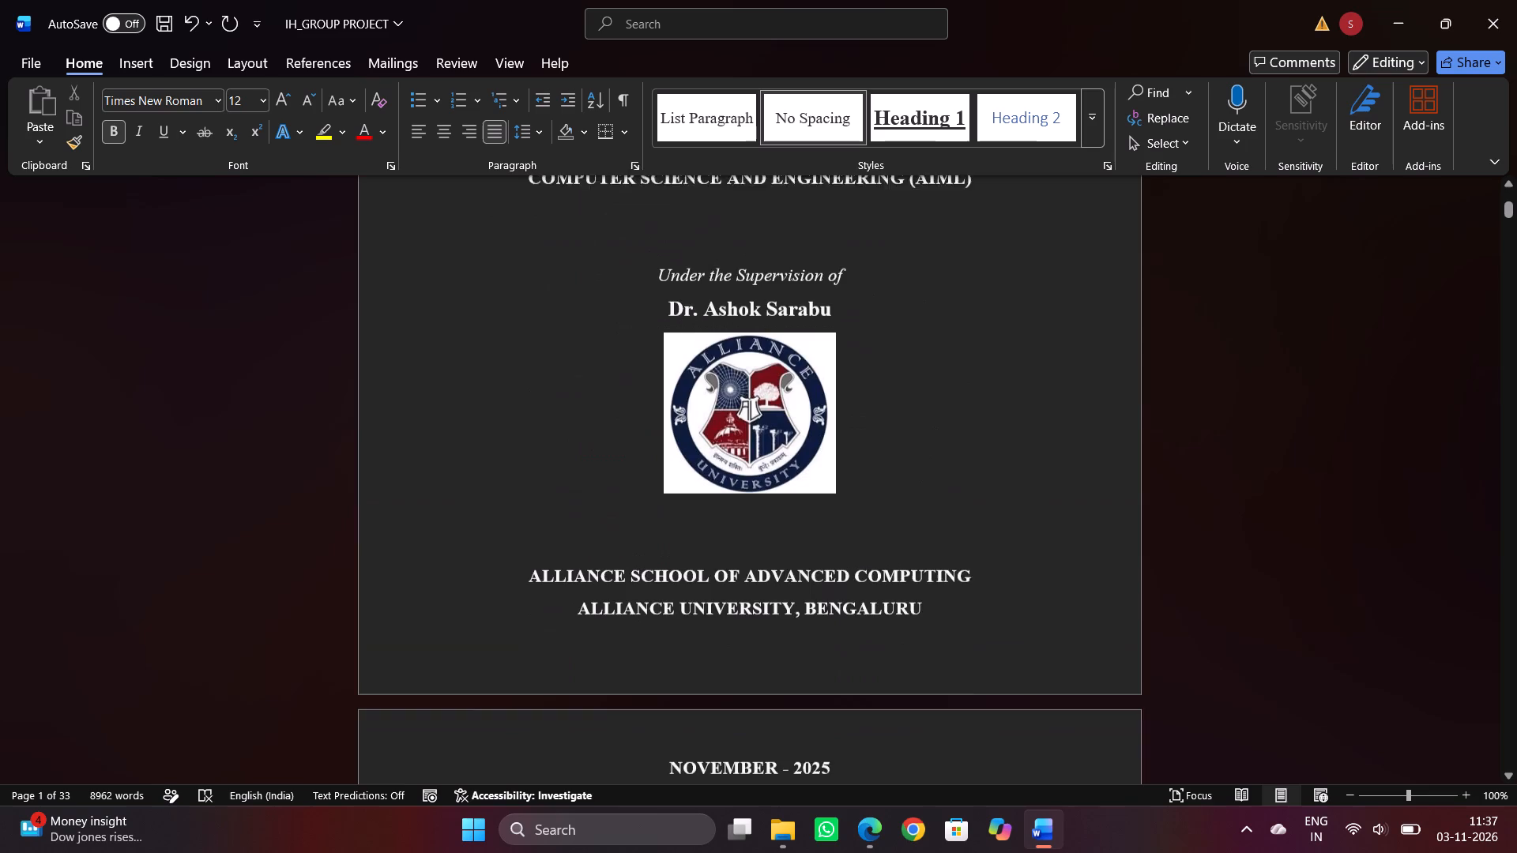
scroll(668, 366, "down", 1)
scroll(668, 366, "up", 2)
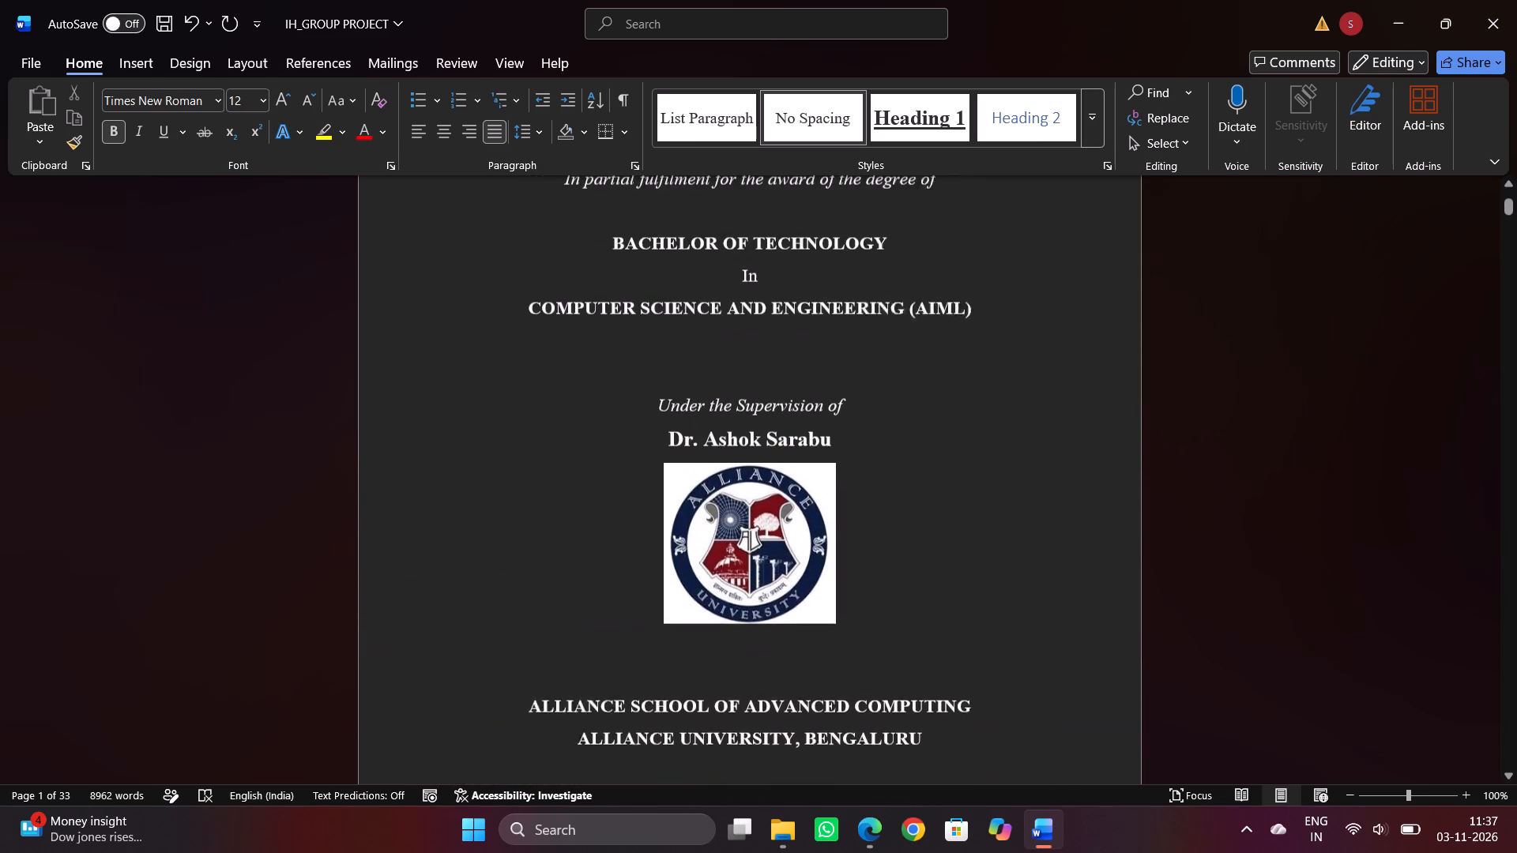
scroll(668, 366, "up", 1)
scroll(668, 366, "down", 2)
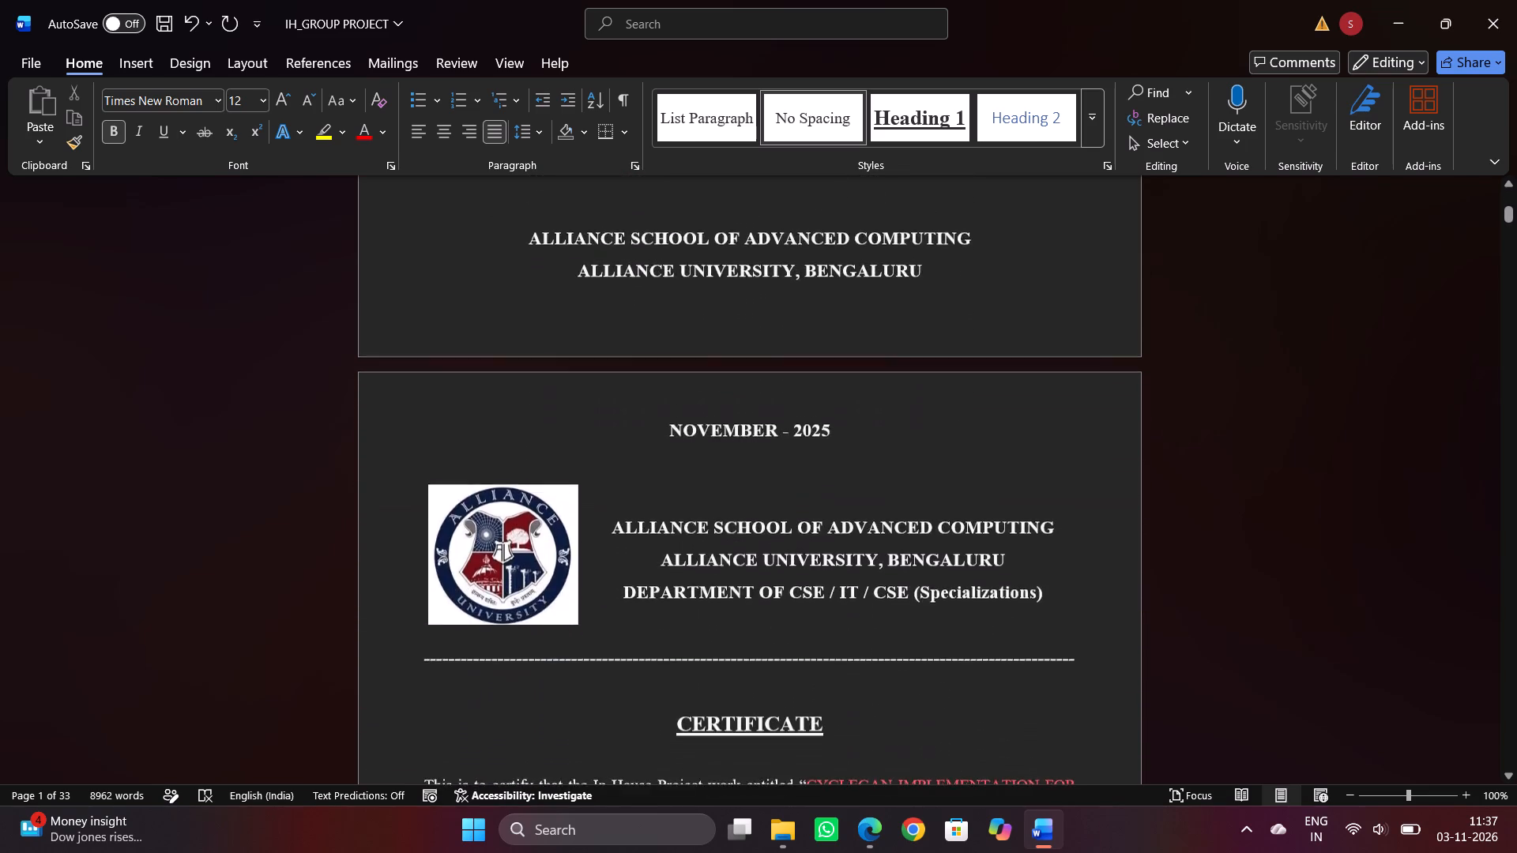
Examine the declaration, its student table, the acknowledgement and the following pages through the literature review for layout and content.
scroll(668, 366, "down", 5)
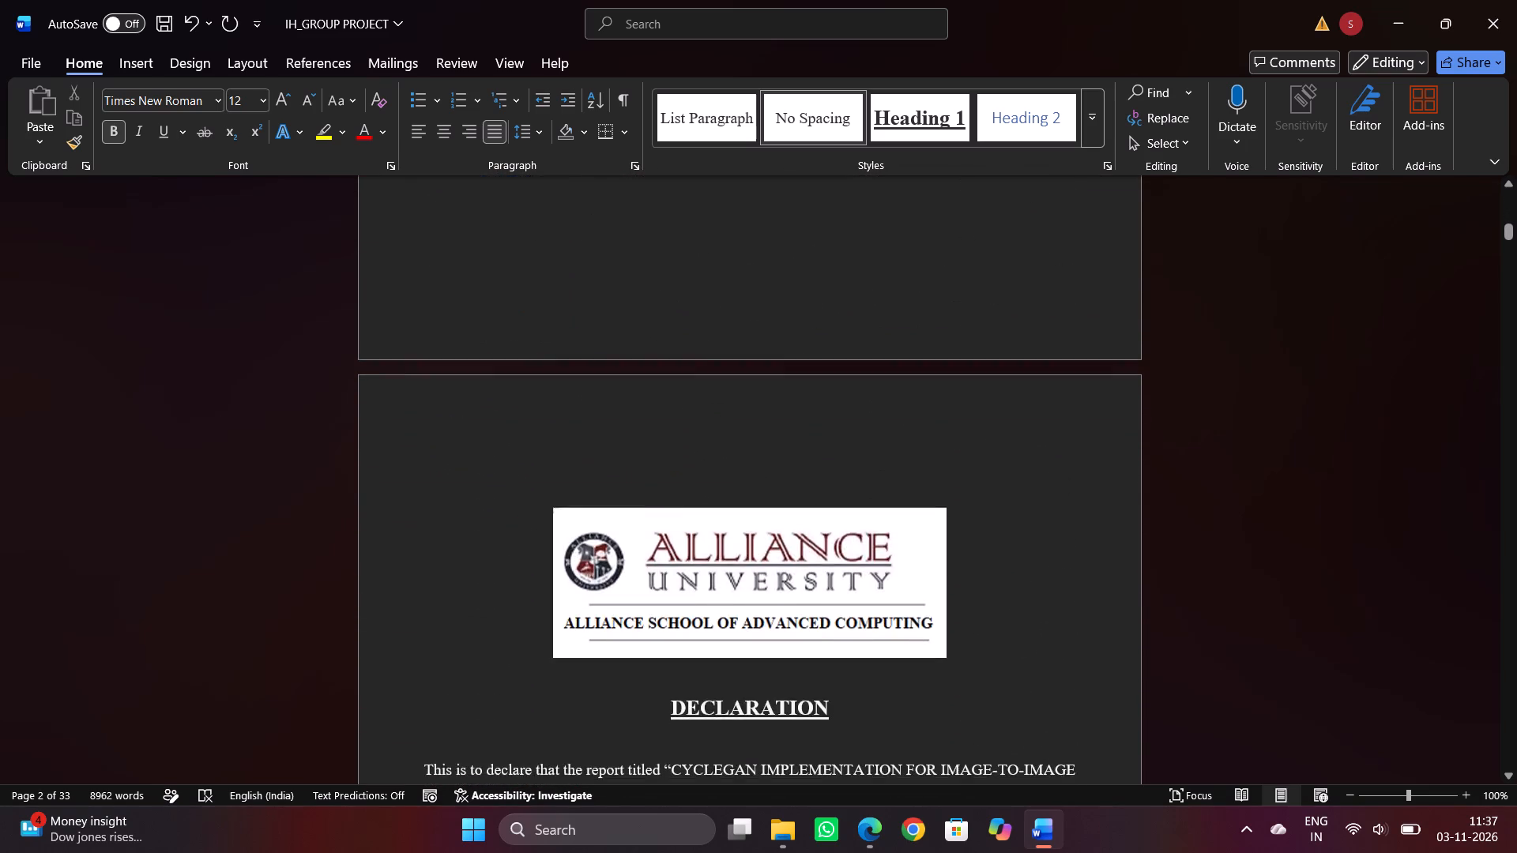
scroll(668, 366, "down", 2)
right_click(668, 366)
scroll(668, 366, "down", 1)
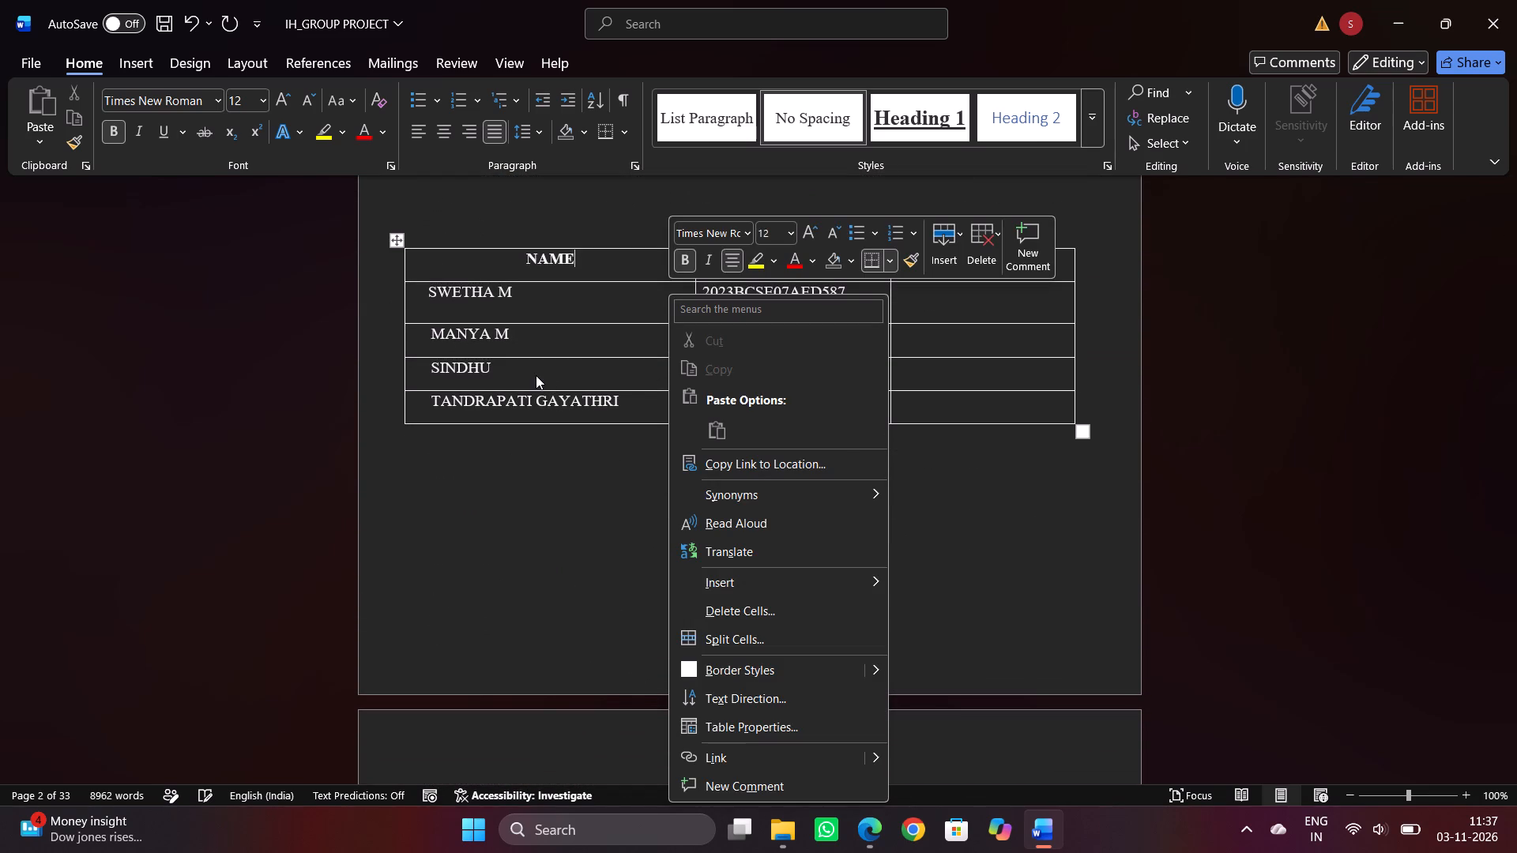
left_click(525, 442)
scroll(525, 442, "down", 3)
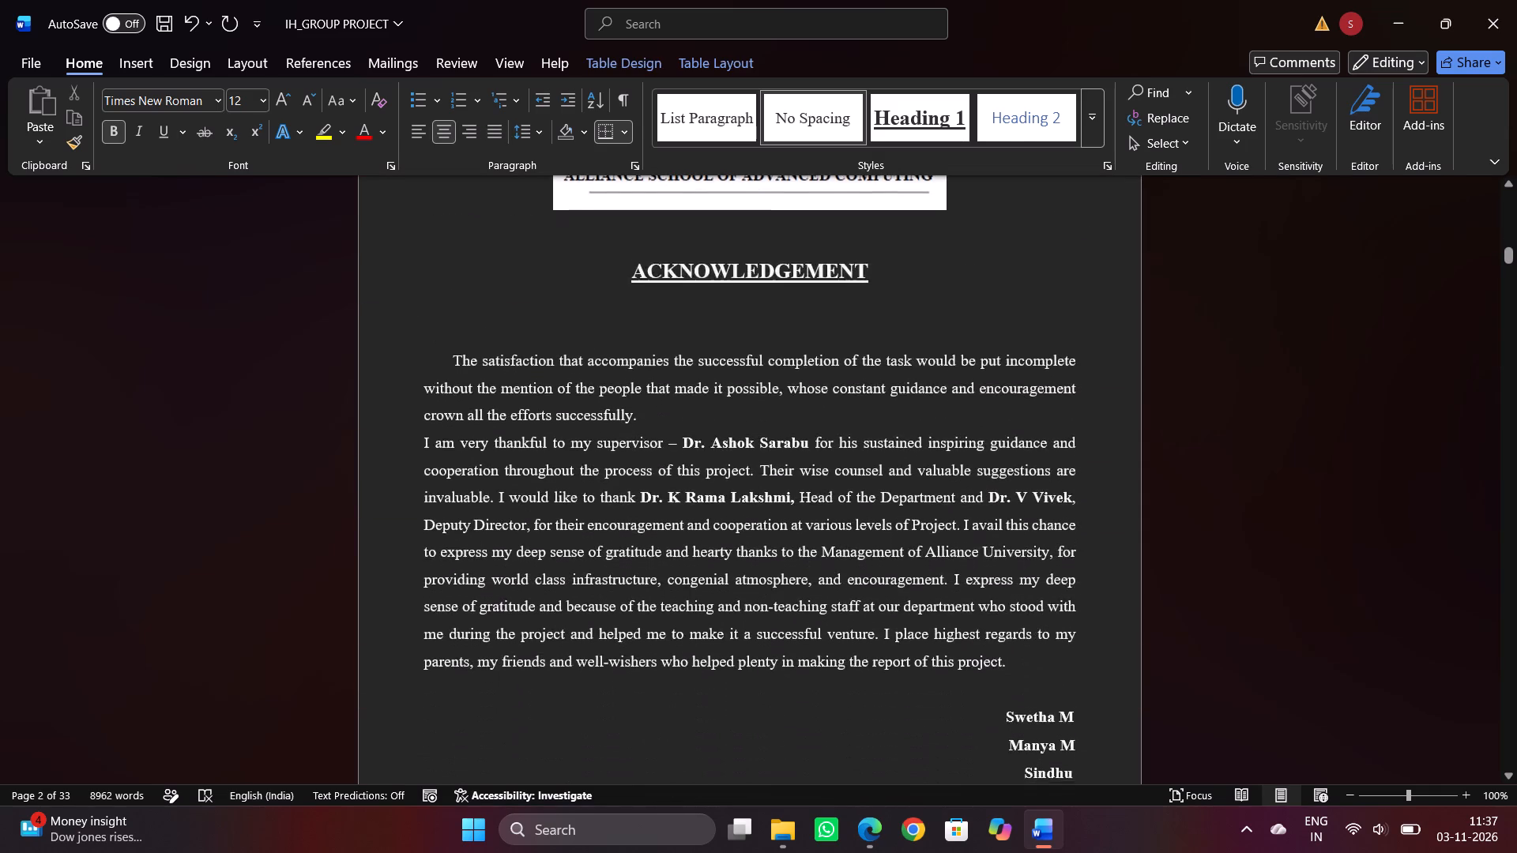
scroll(525, 442, "up", 3)
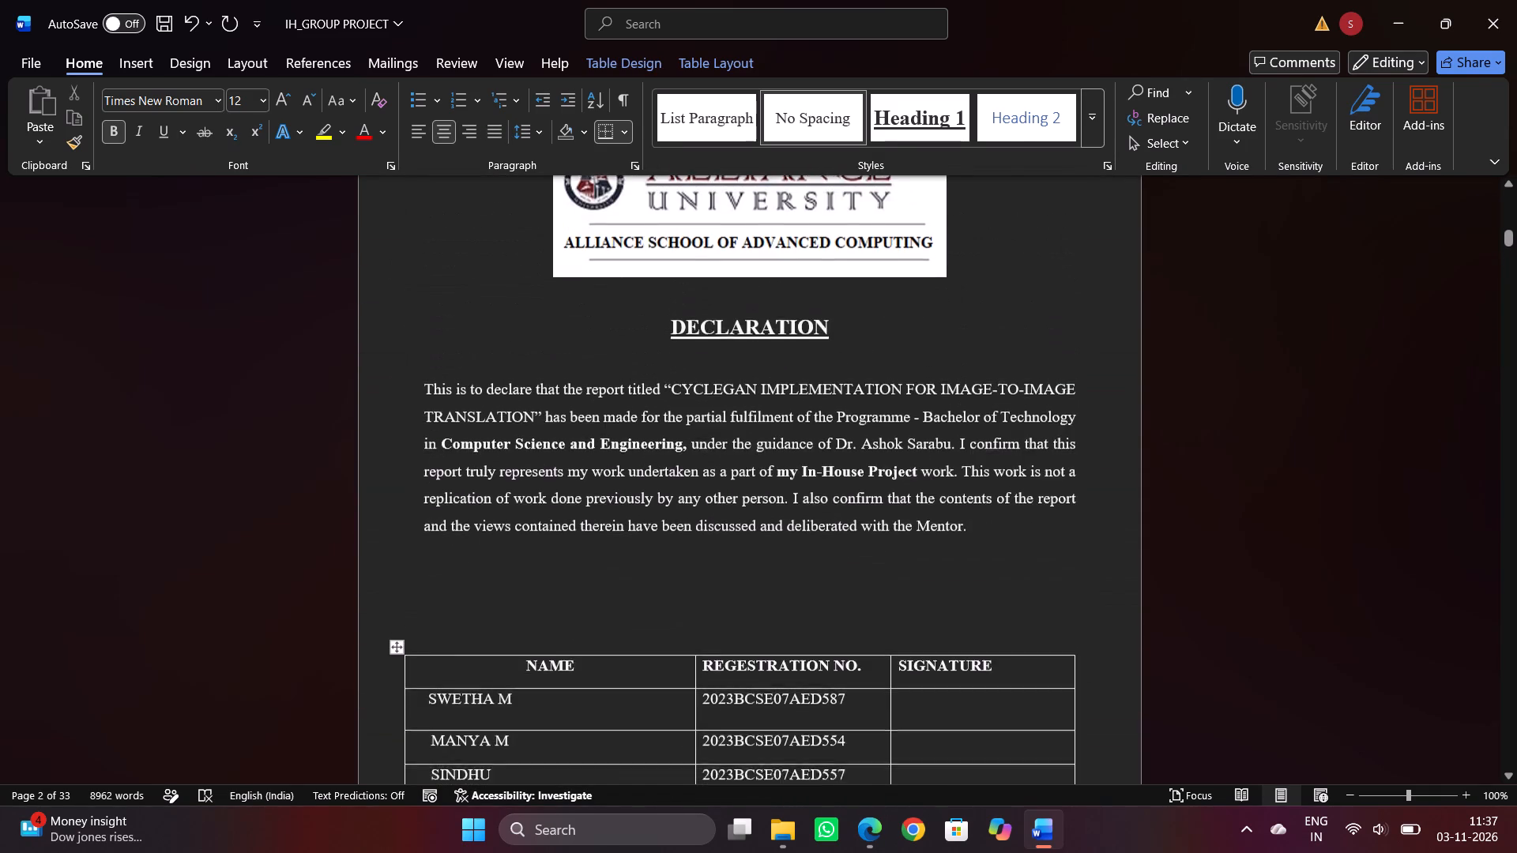
scroll(525, 442, "down", 2)
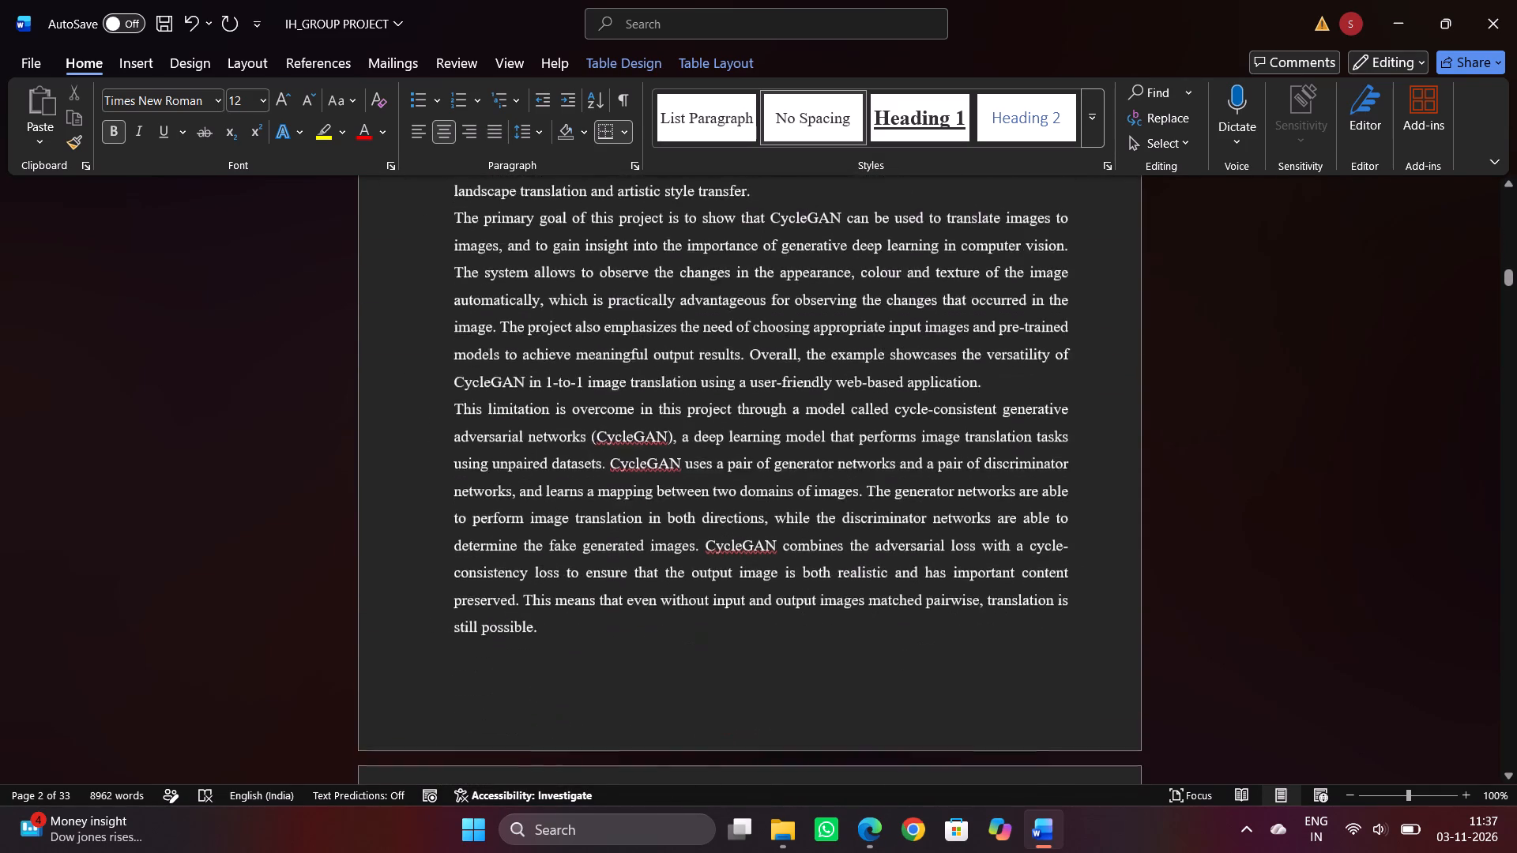
scroll(525, 442, "down", 1)
scroll(525, 442, "up", 3)
scroll(525, 442, "down", 3)
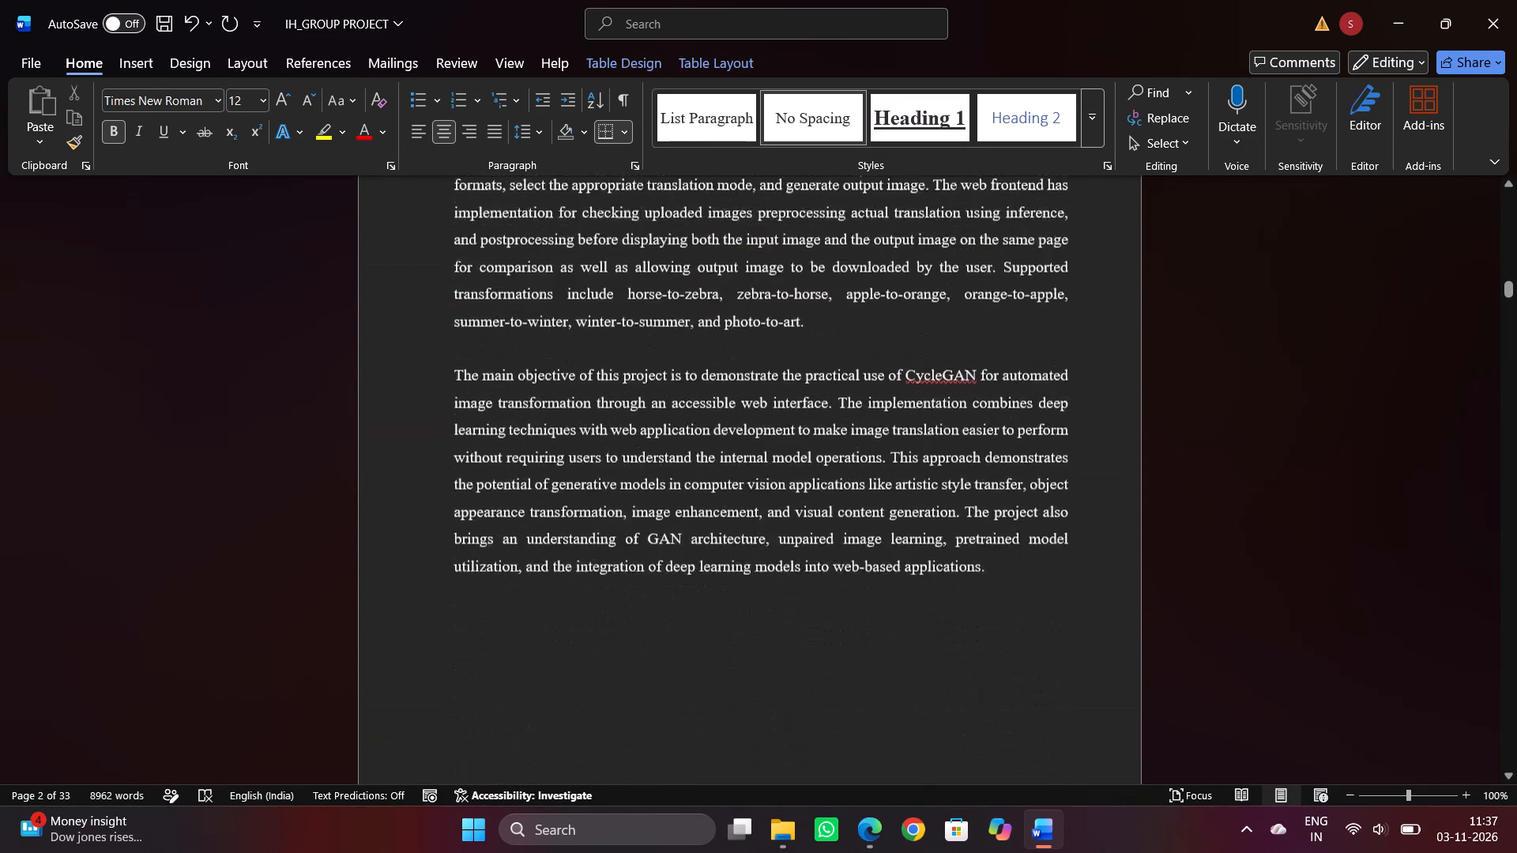
scroll(525, 442, "down", 3)
scroll(525, 442, "up", 2)
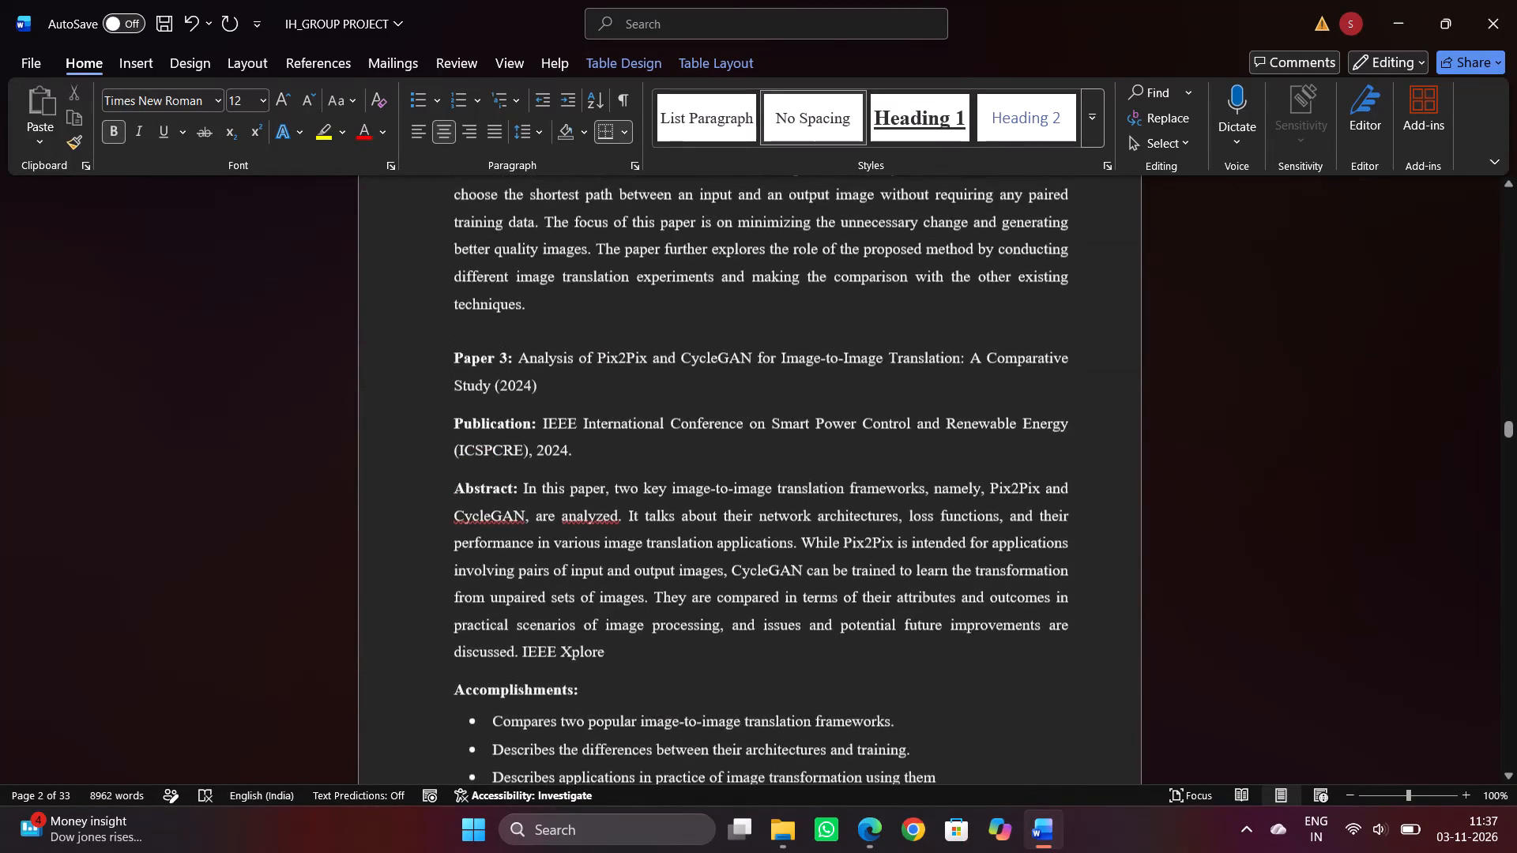
Remove blank lines above the CONTENTS heading on the contents page to move the listing up.
scroll(525, 442, "up", 11)
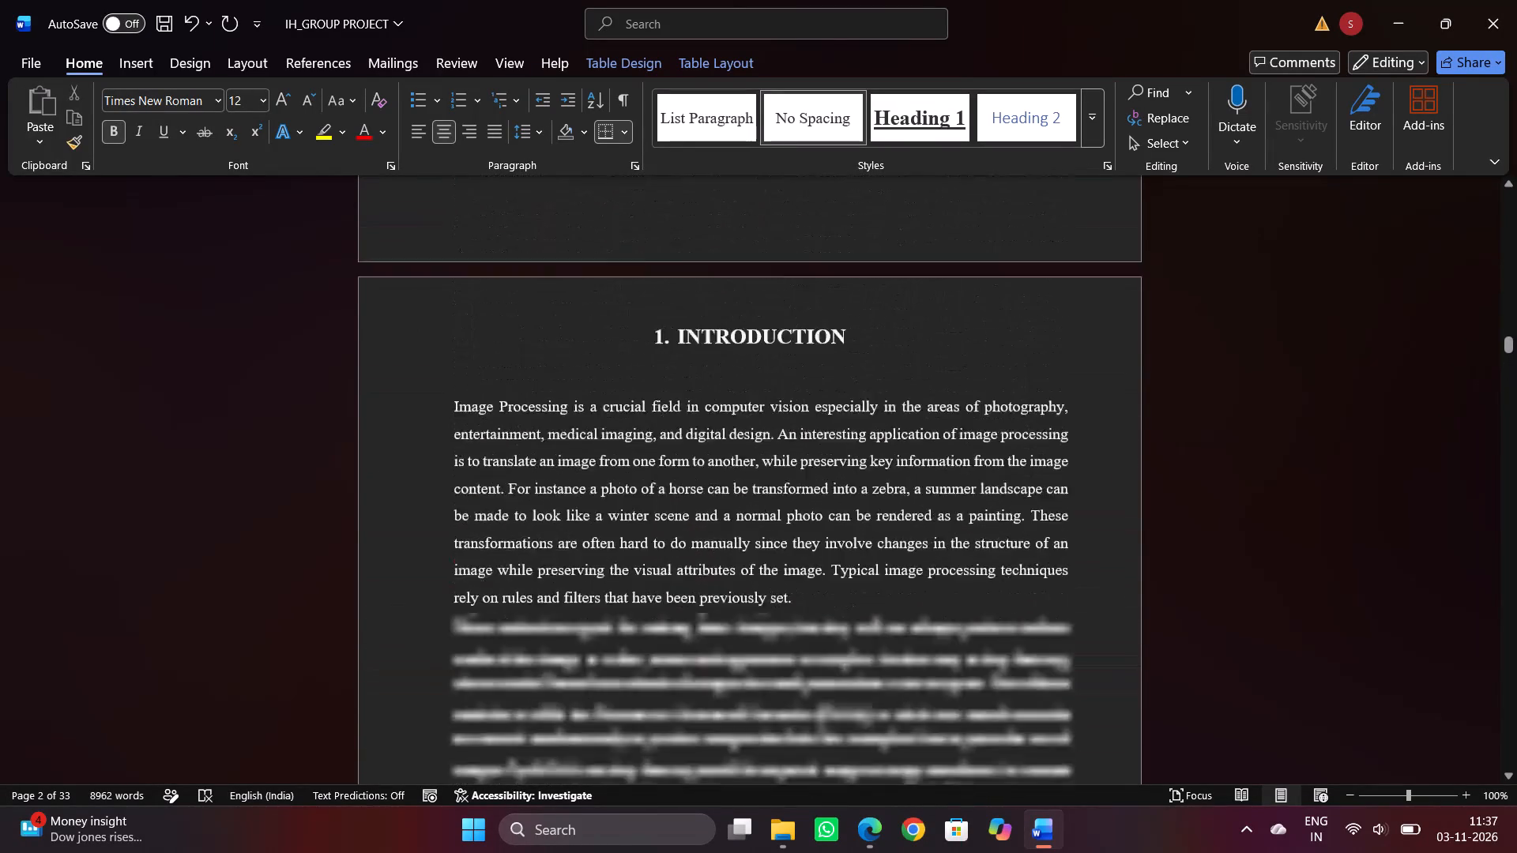
scroll(525, 442, "up", 1)
right_click(525, 442)
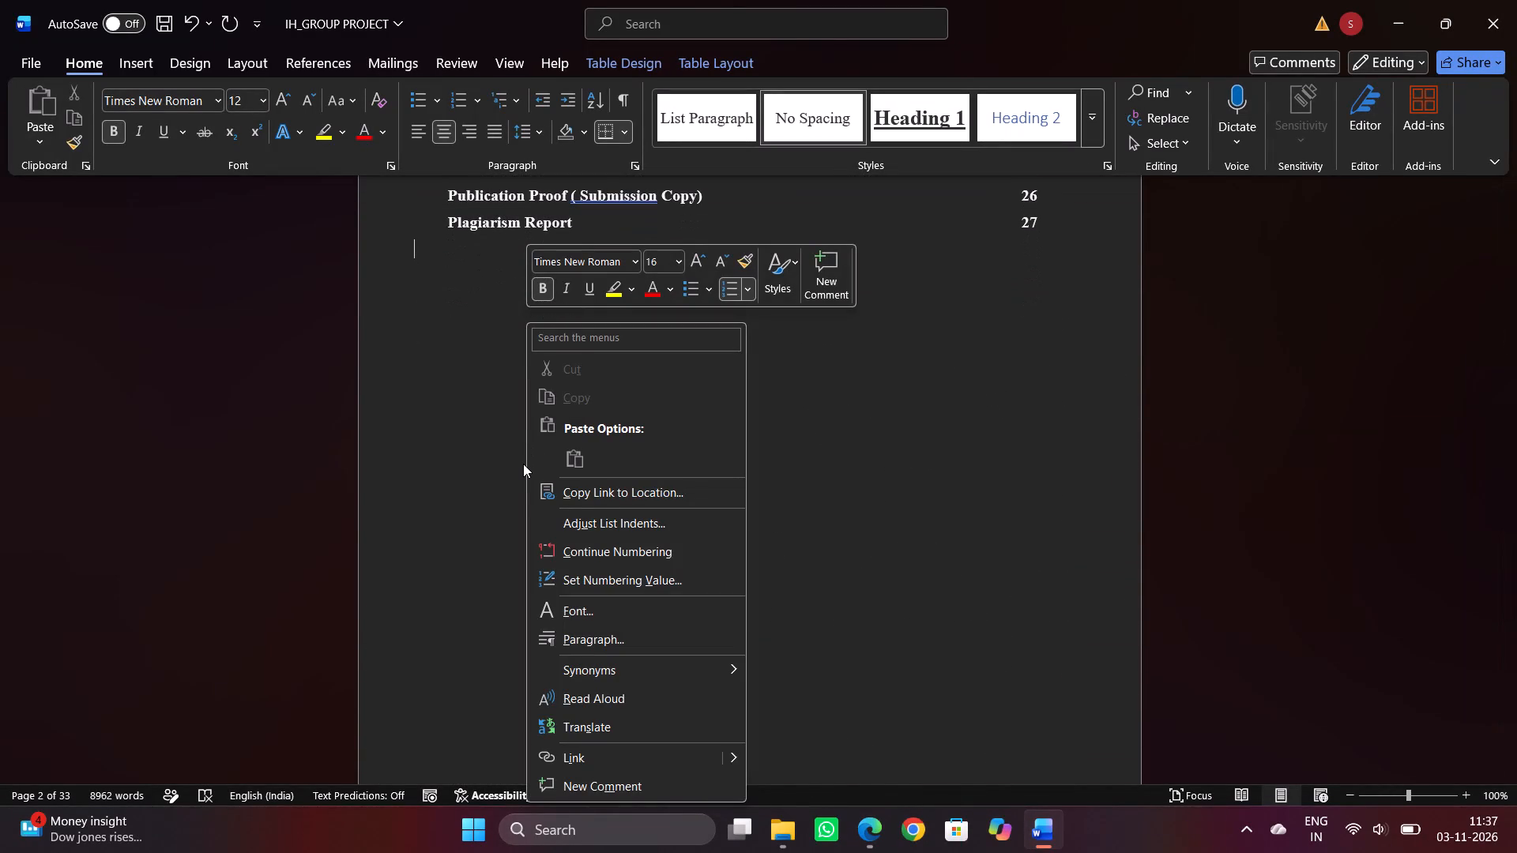
left_click(427, 481)
scroll(427, 481, "up", 2)
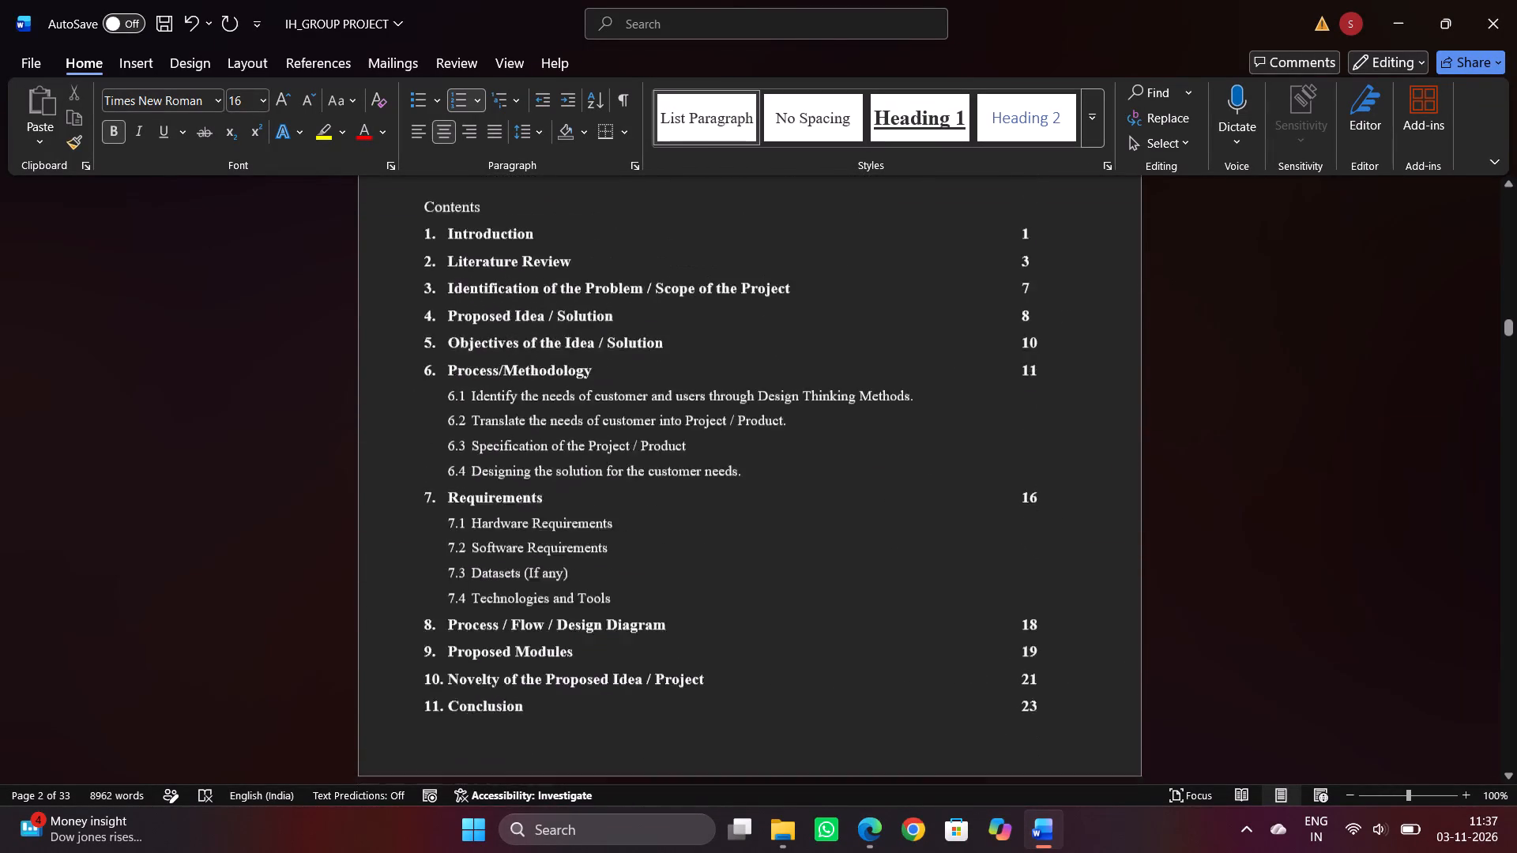
scroll(427, 481, "up", 3)
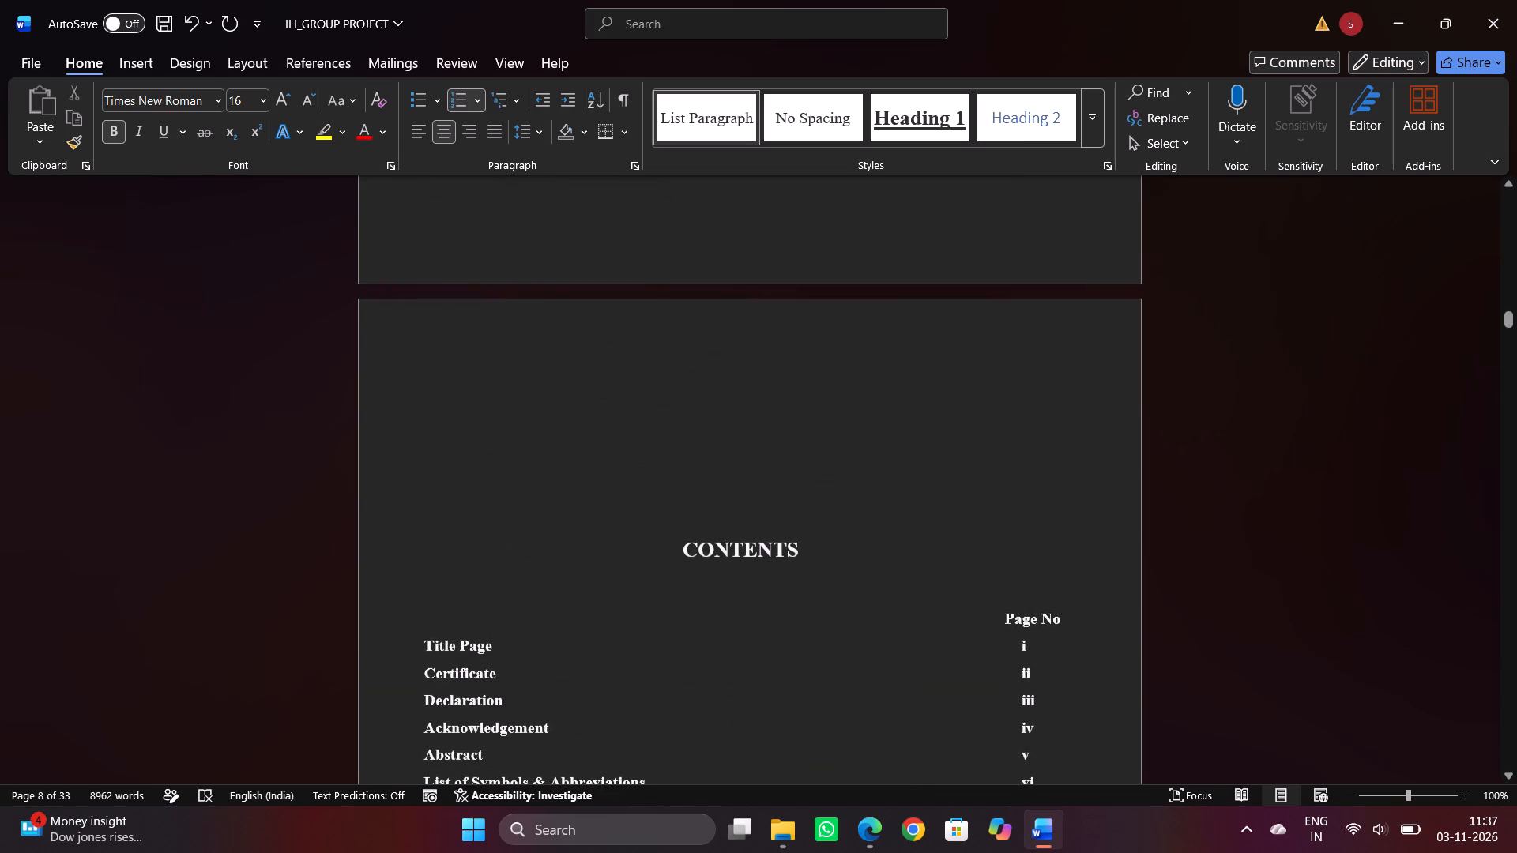
scroll(532, 494, "up", 3)
scroll(532, 494, "down", 2)
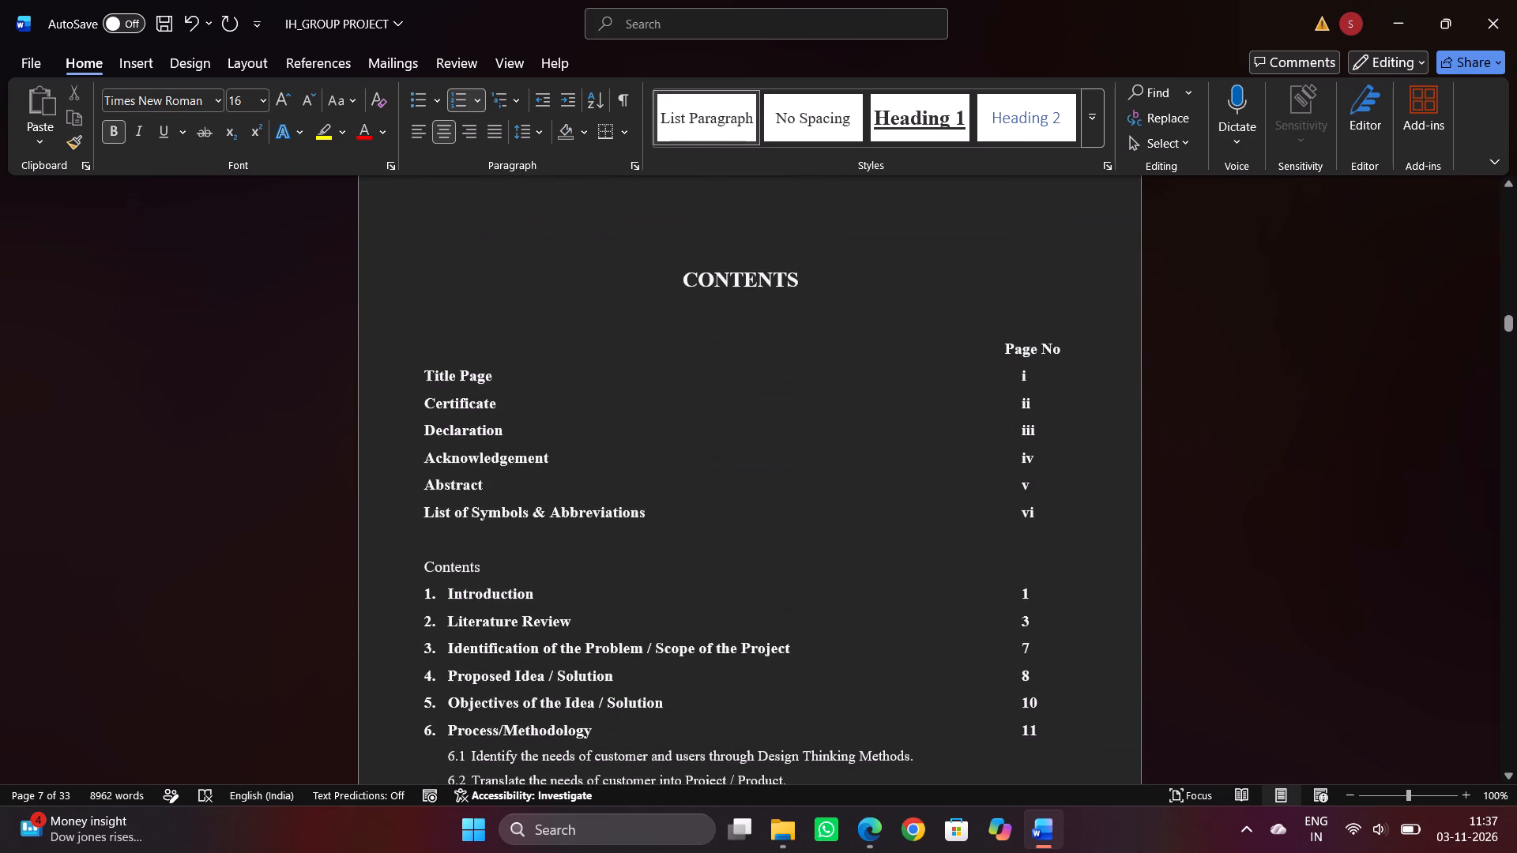
left_click(681, 281)
key("BackSpace")
key("BackSpace")
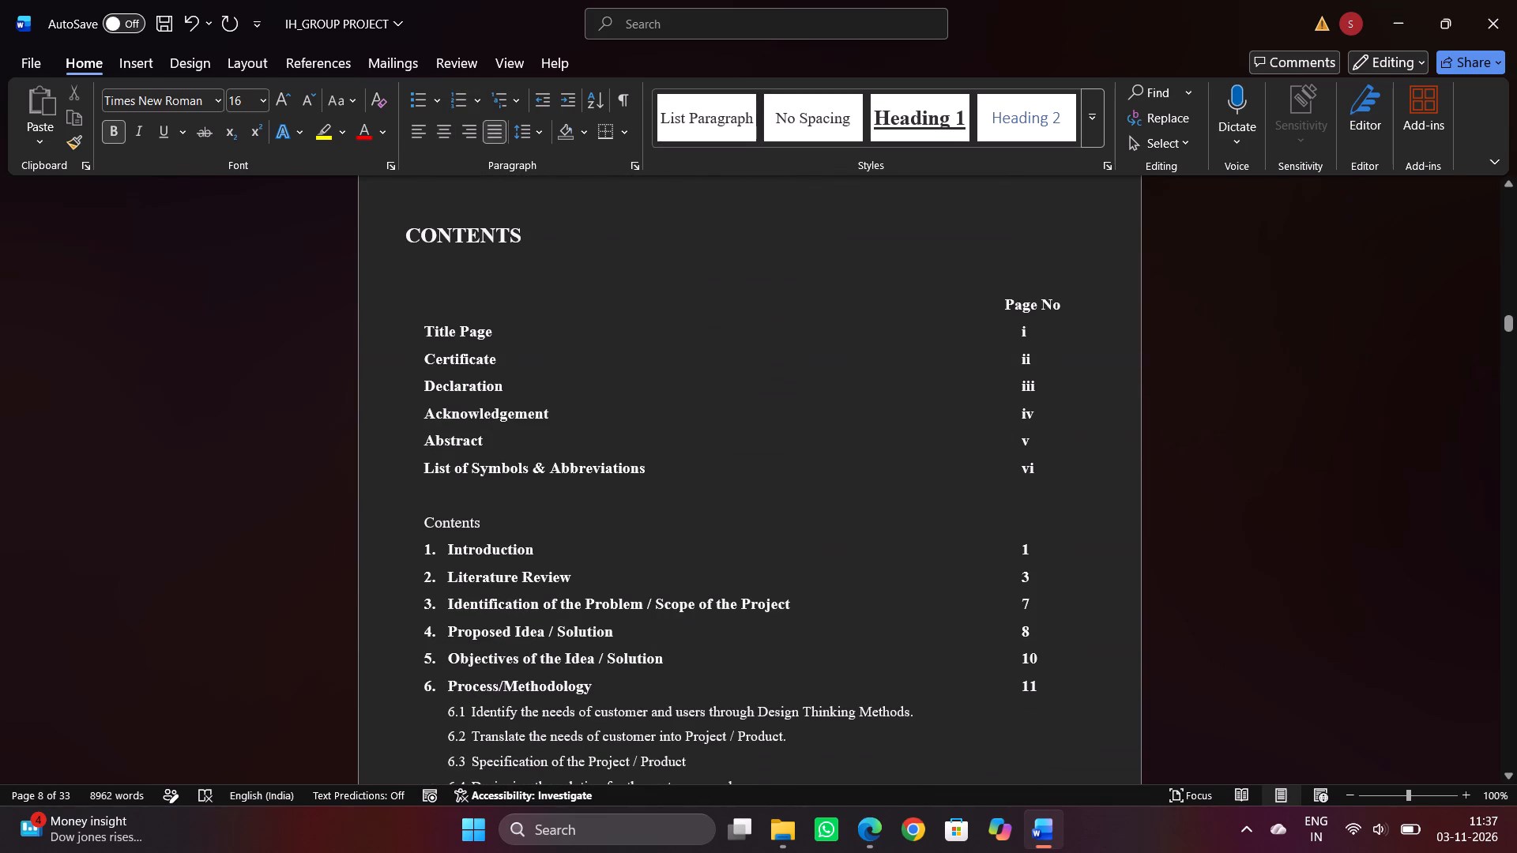
scroll(687, 335, "up", 1)
key("BackSpace")
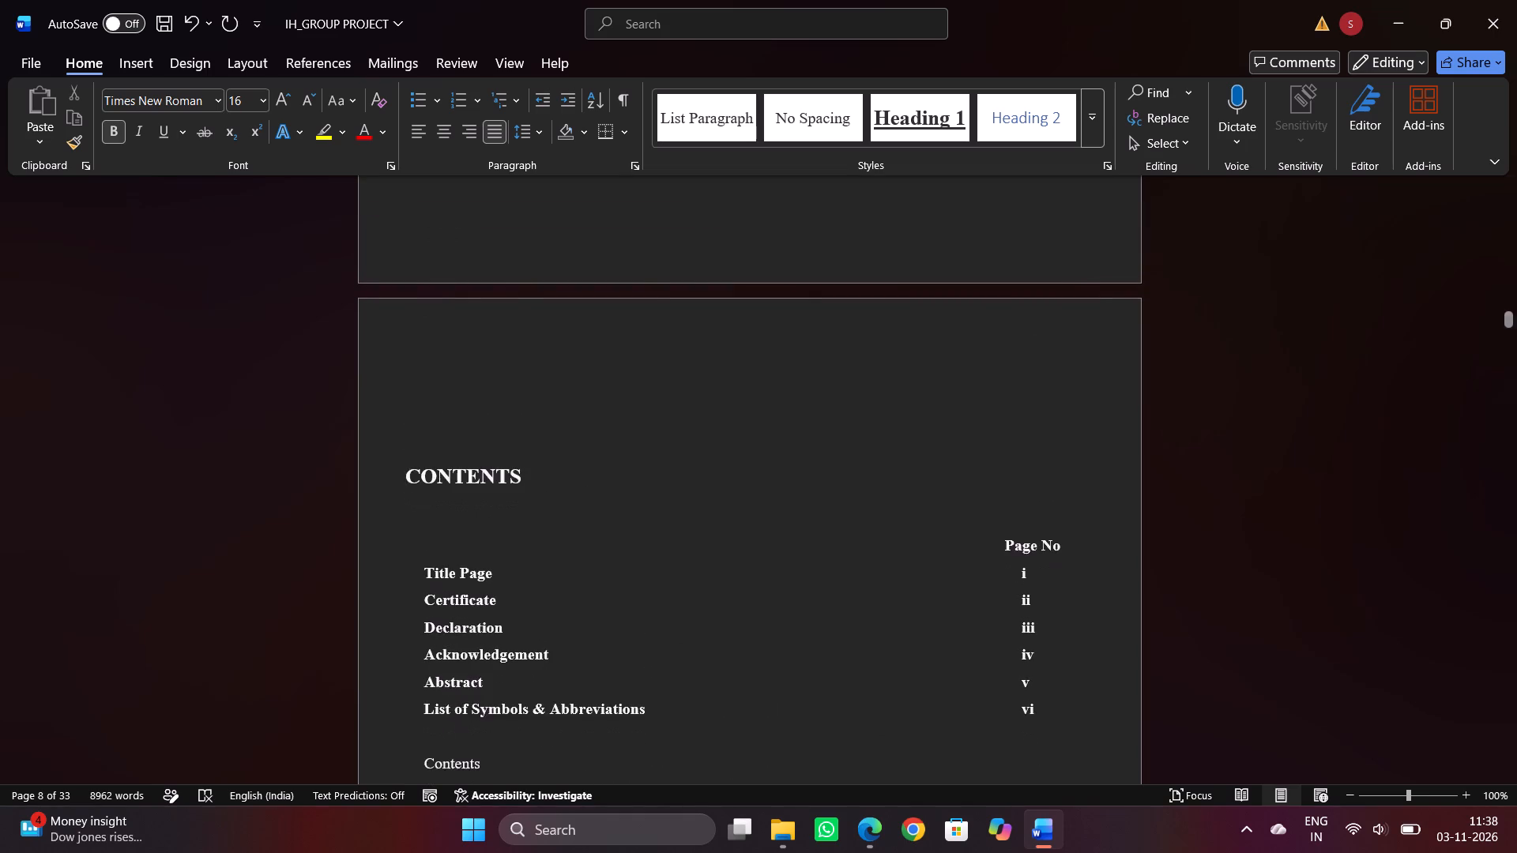
key("BackSpace")
key("BackSpace")
key("BackSpace")
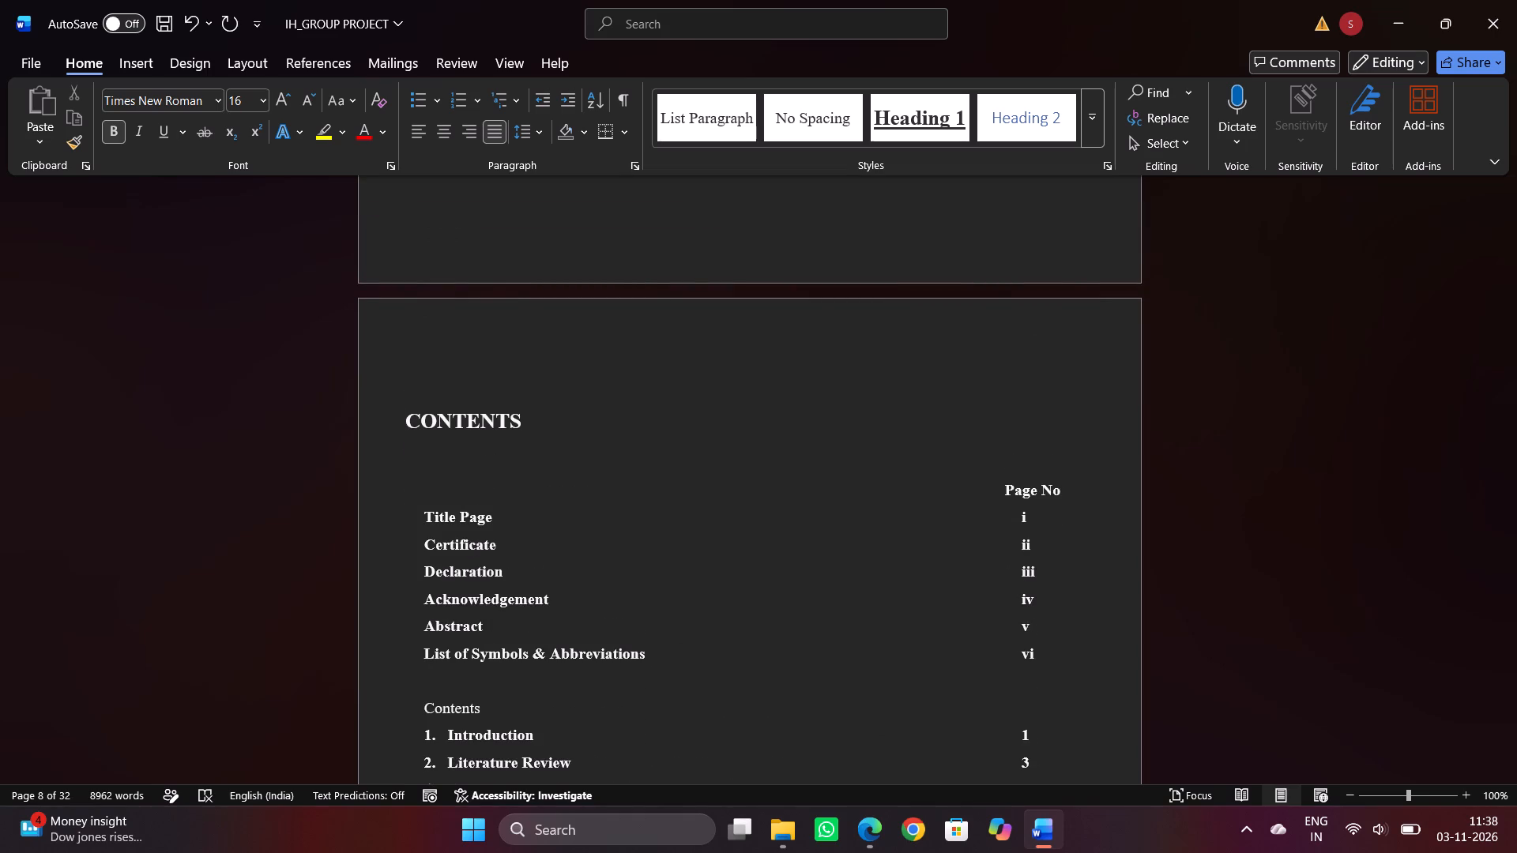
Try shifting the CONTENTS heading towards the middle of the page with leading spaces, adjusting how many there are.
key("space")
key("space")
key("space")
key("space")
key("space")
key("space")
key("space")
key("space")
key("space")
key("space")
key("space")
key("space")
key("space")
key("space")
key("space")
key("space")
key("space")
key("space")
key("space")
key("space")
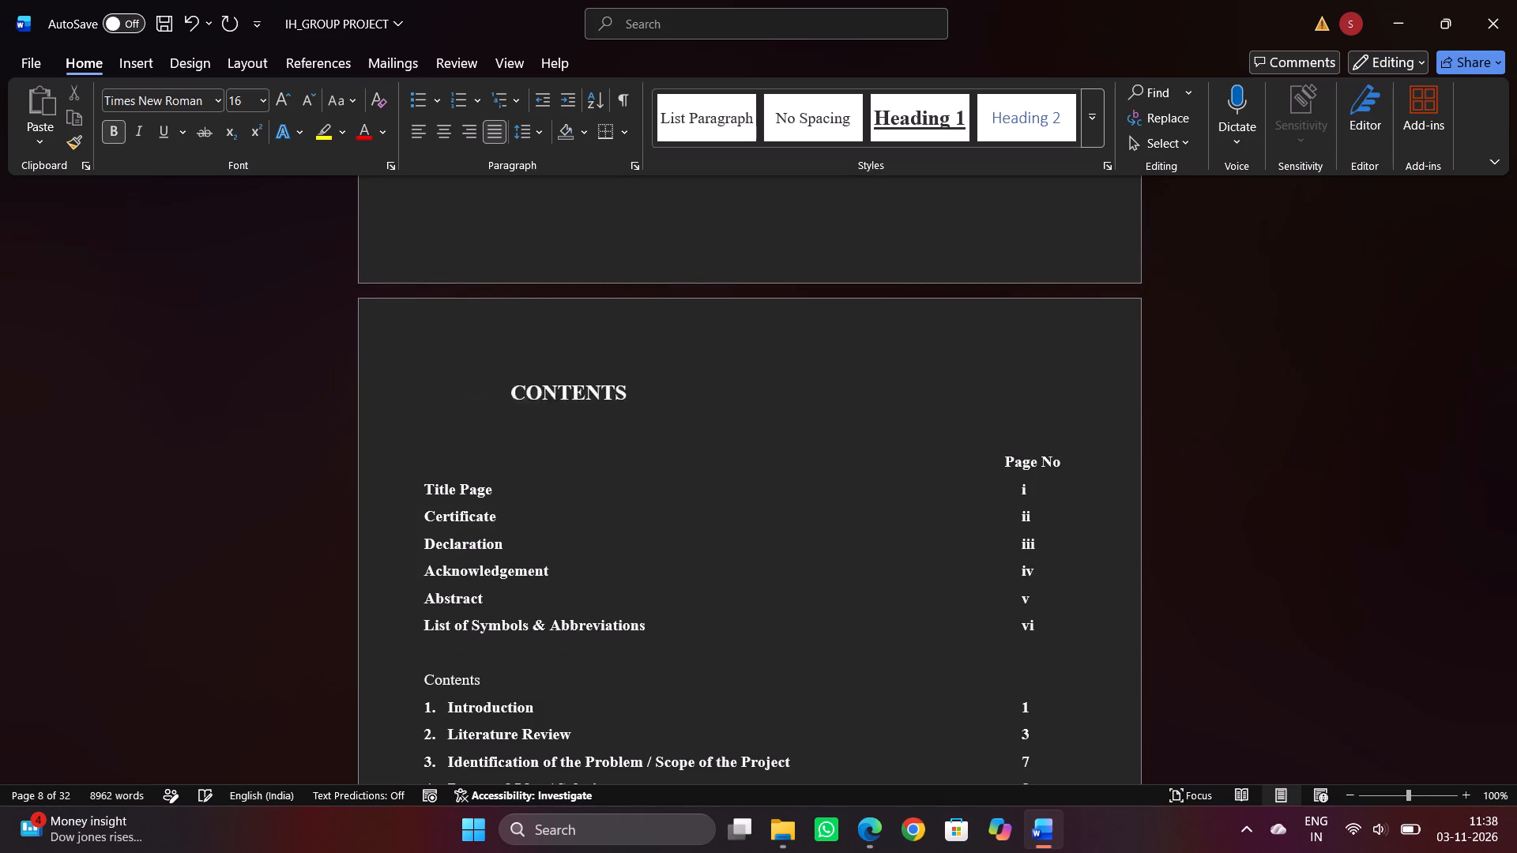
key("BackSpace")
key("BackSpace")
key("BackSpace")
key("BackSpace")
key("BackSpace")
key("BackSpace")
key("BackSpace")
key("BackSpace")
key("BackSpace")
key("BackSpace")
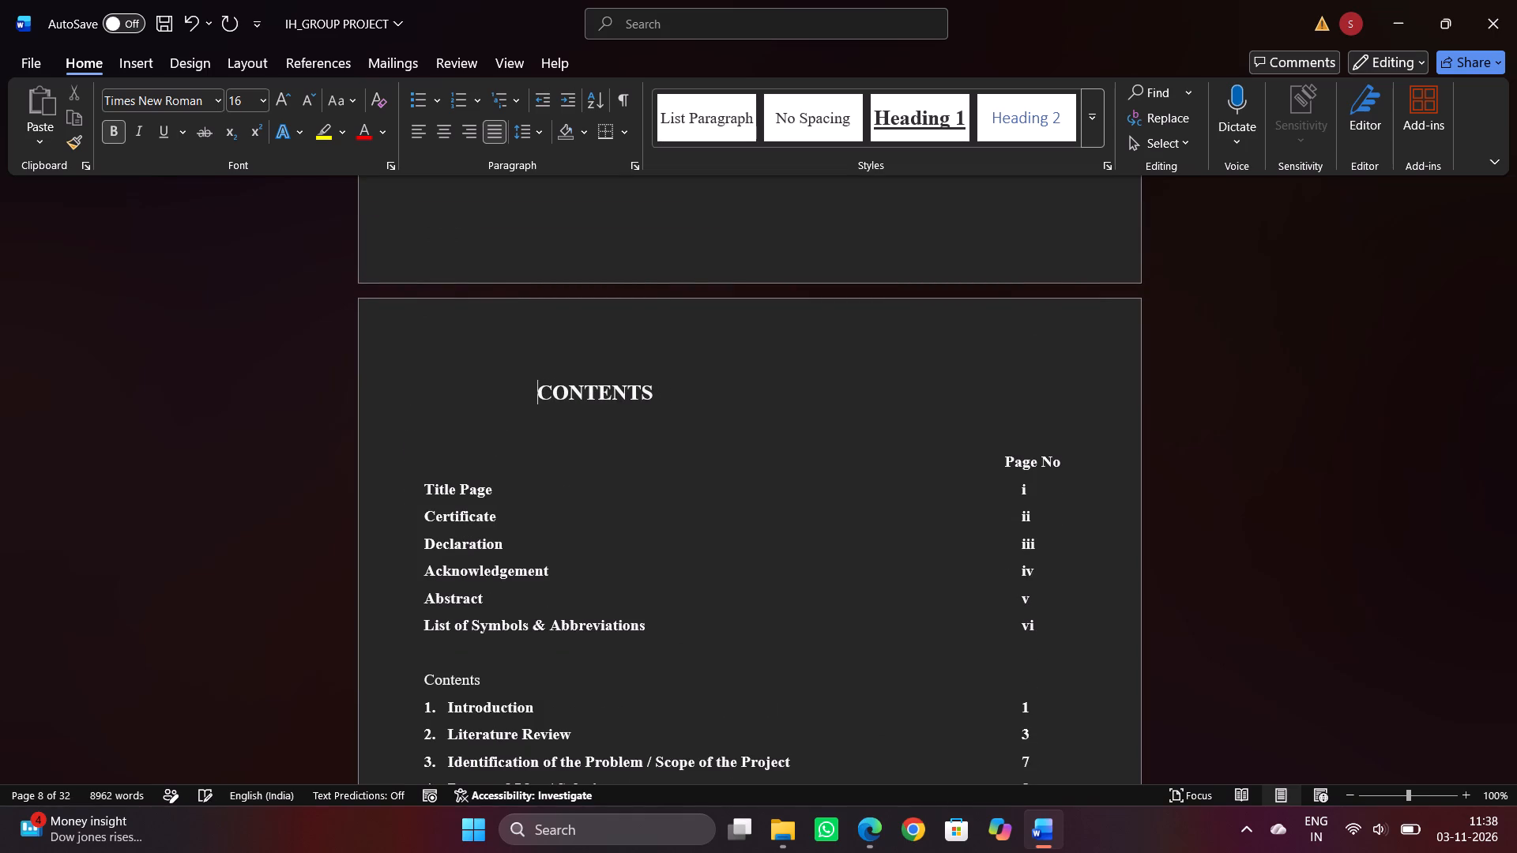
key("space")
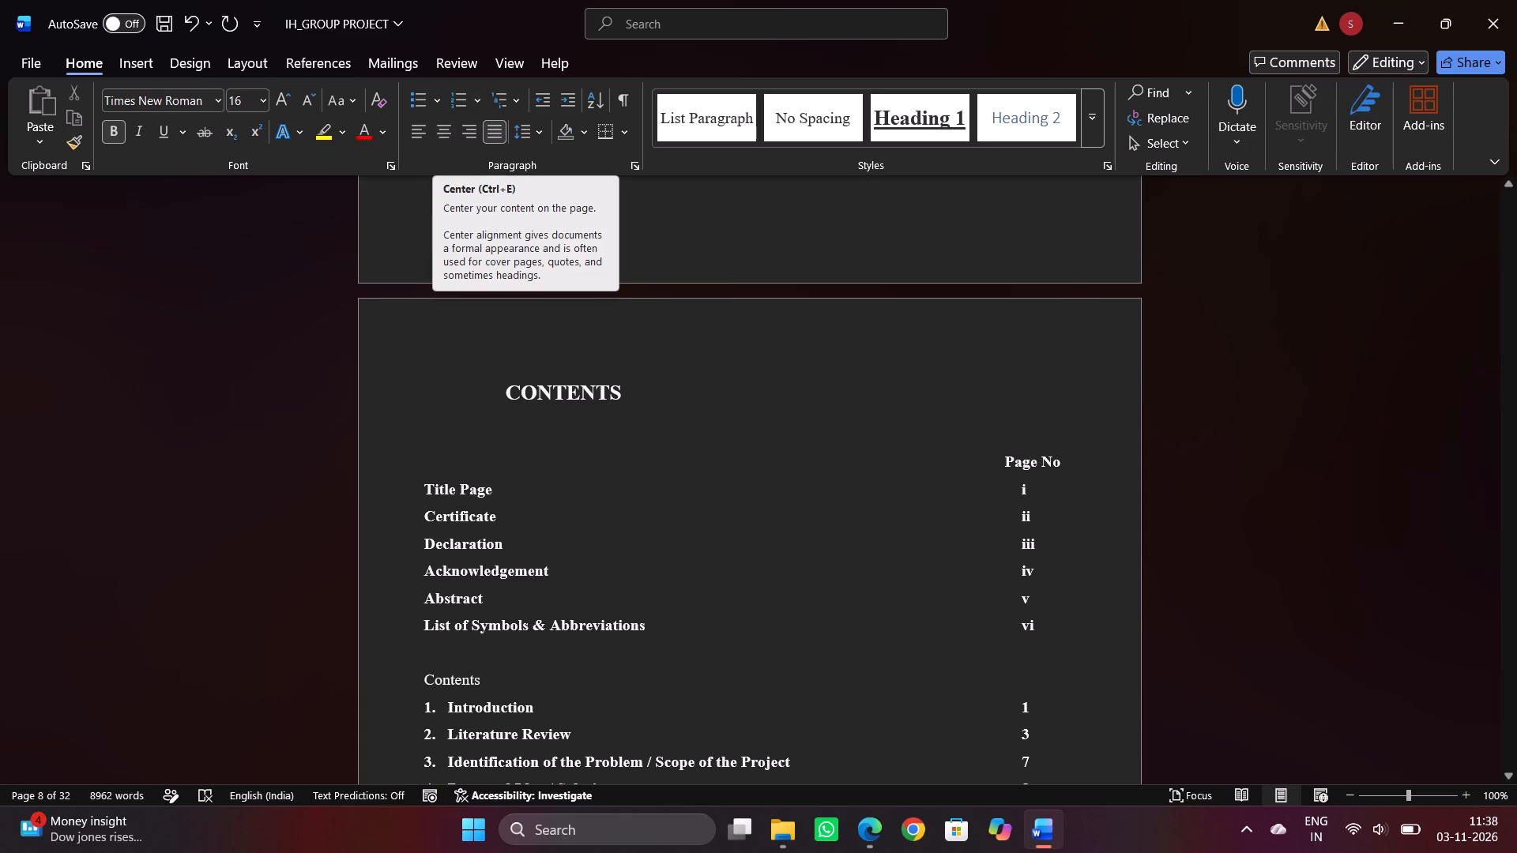
Centre-align the CONTENTS heading on the contents page.
left_click_drag(633, 398, 472, 385)
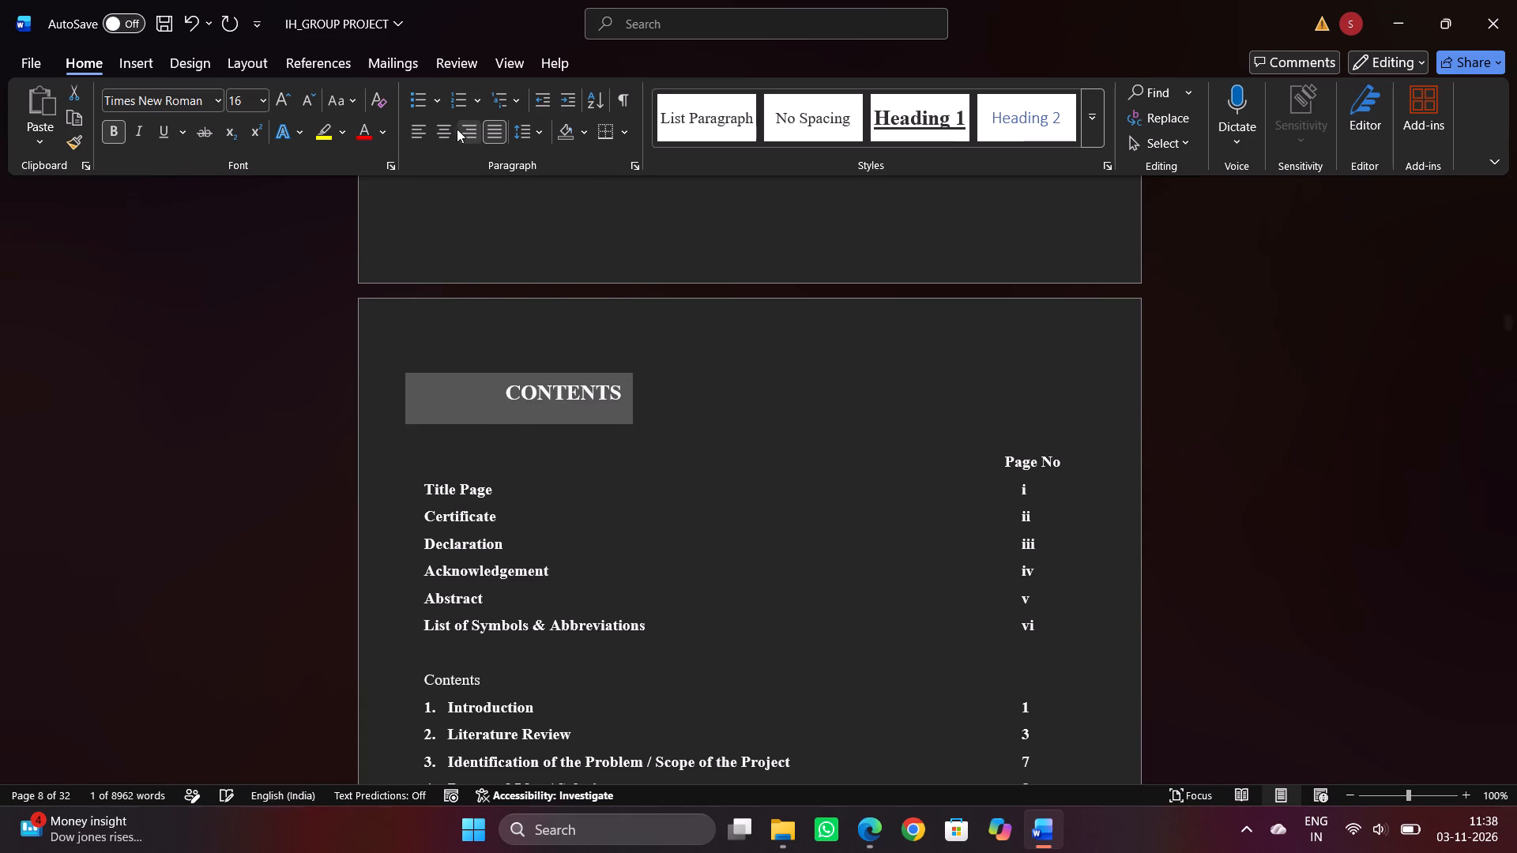
left_click(440, 132)
left_click(586, 378)
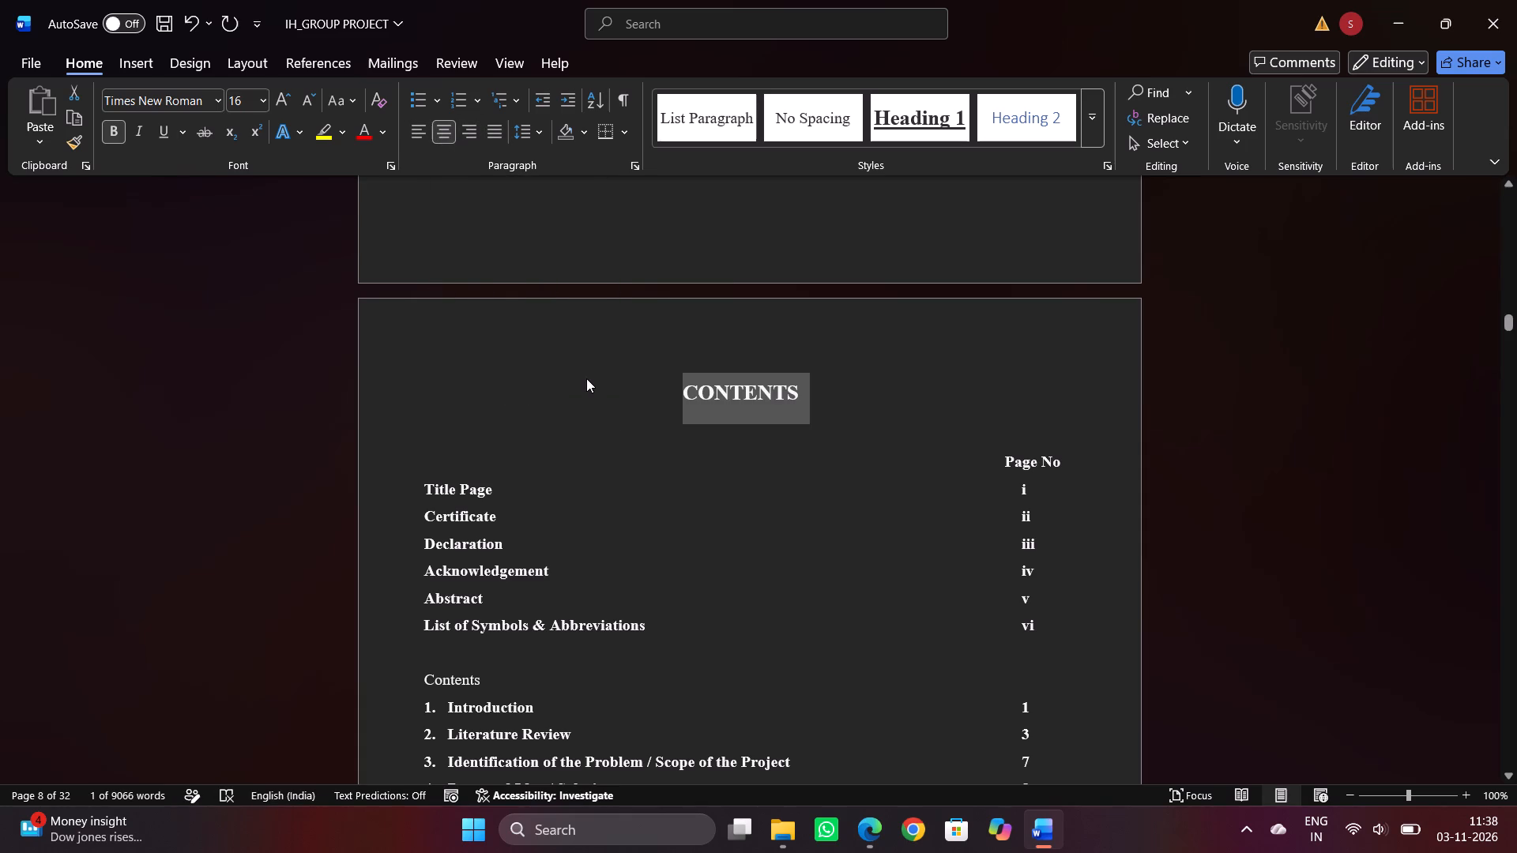
Review the chapters from the introduction through the references to the plagiarism report page, examining headings and page layout.
scroll(586, 378, "down", 3)
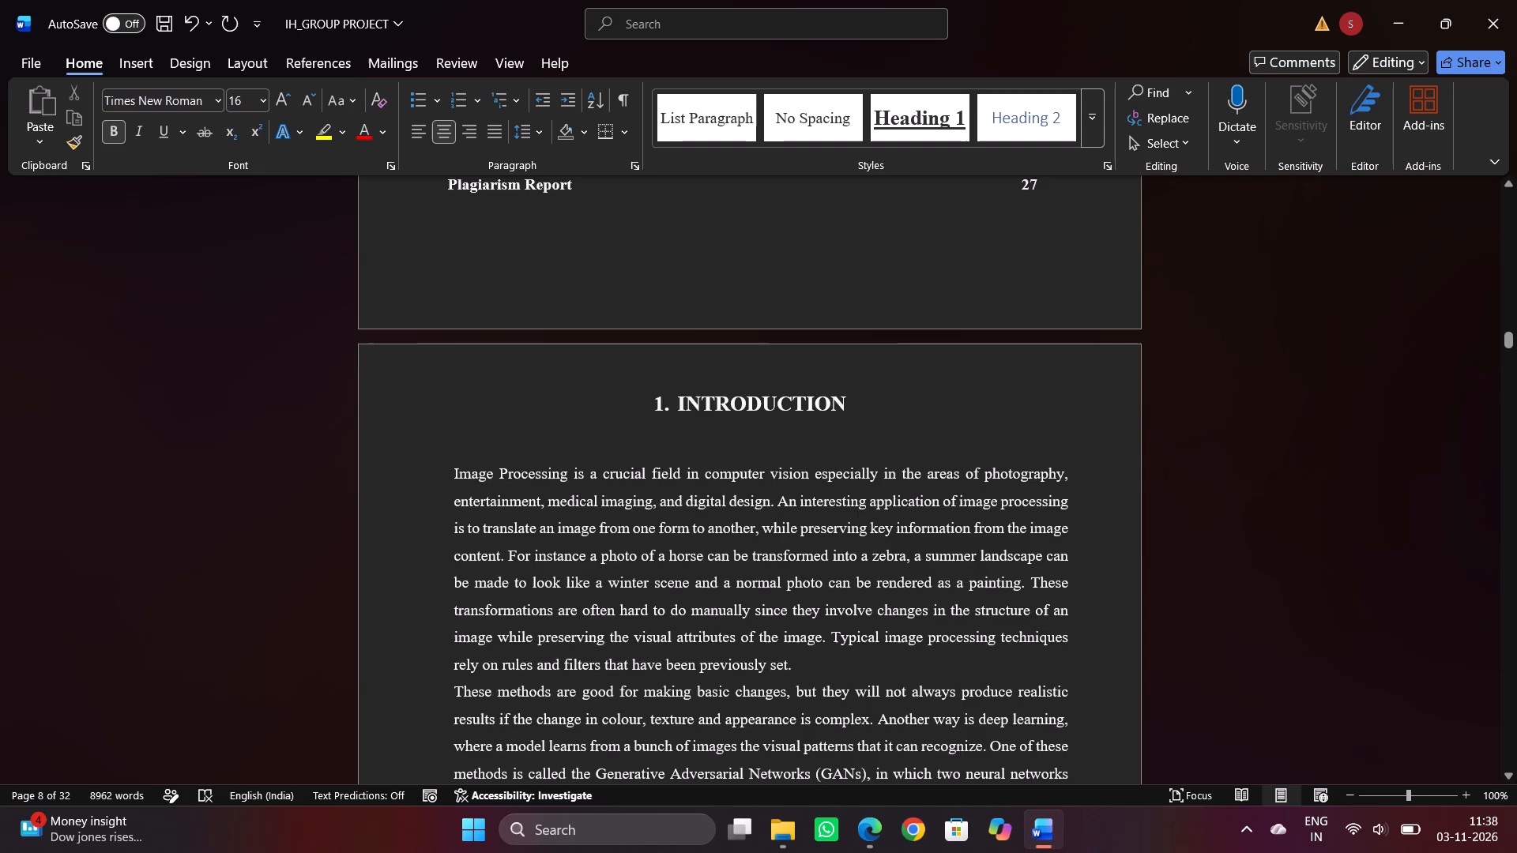
scroll(586, 378, "down", 4)
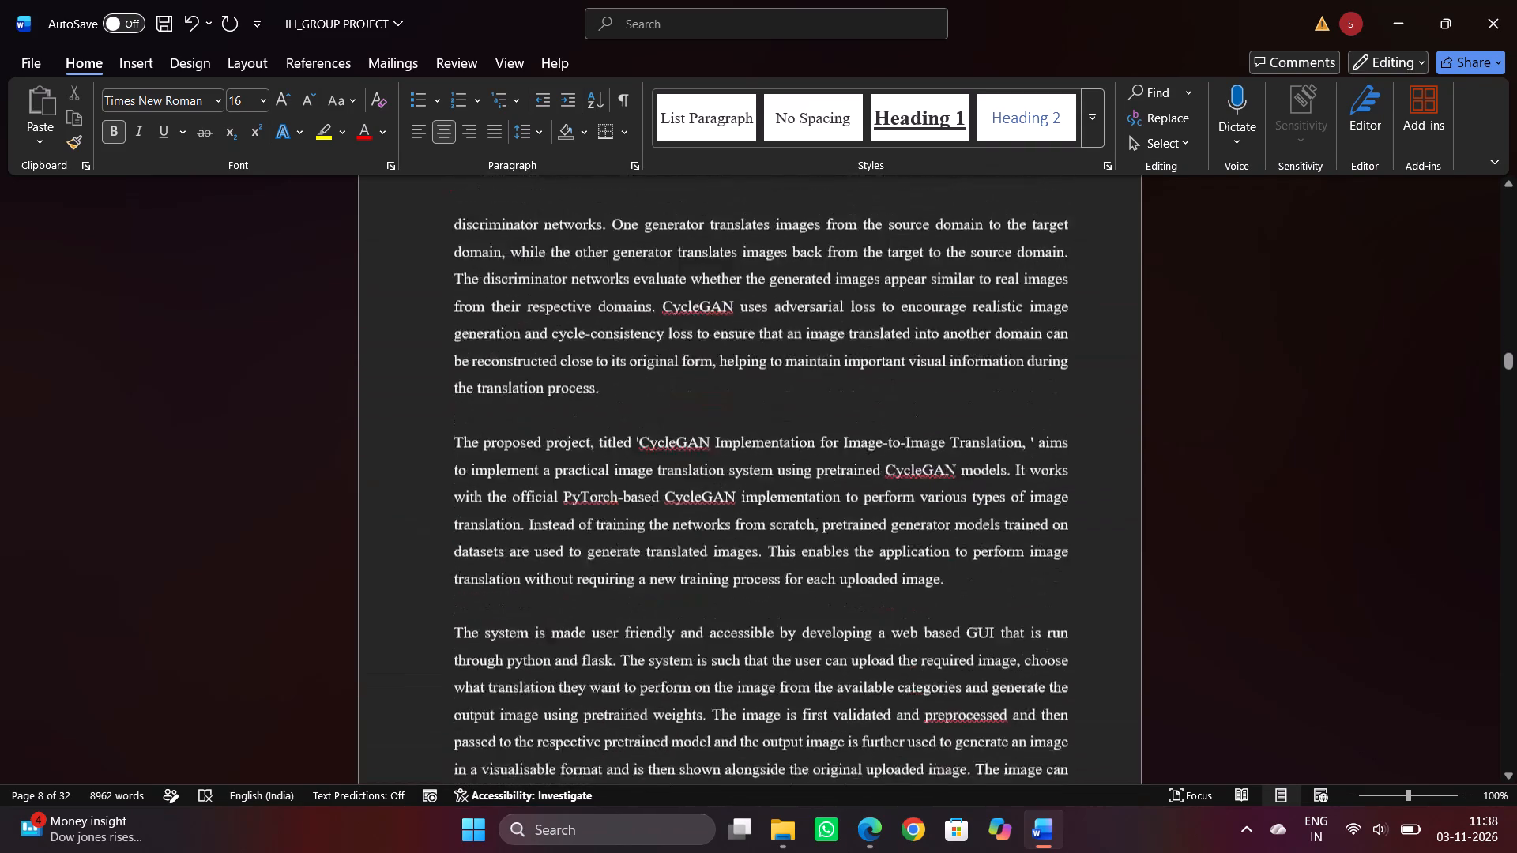
scroll(586, 378, "down", 3)
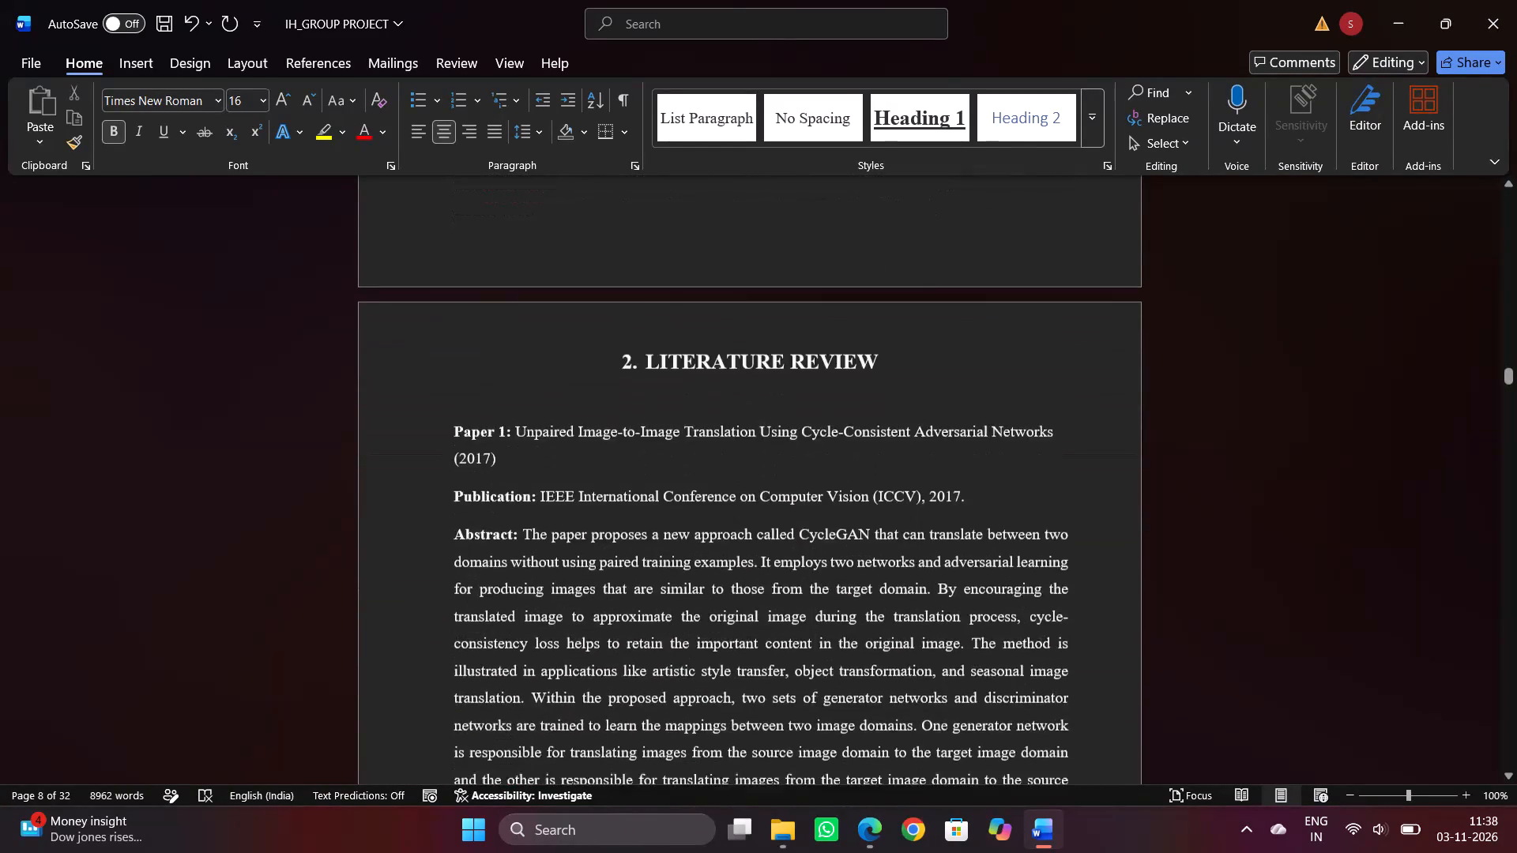
scroll(586, 378, "down", 3)
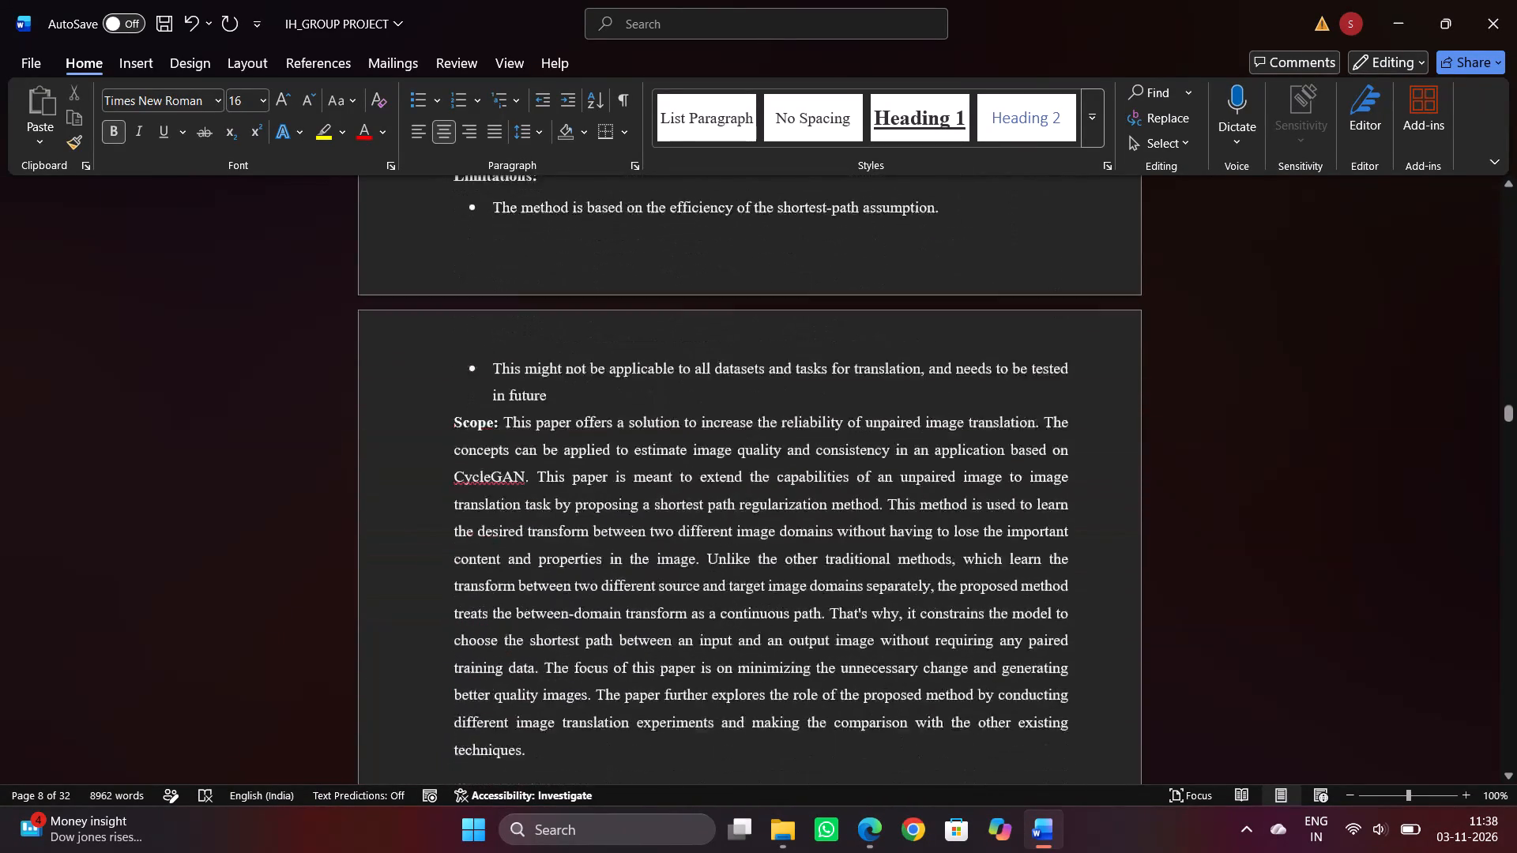
scroll(586, 378, "down", 4)
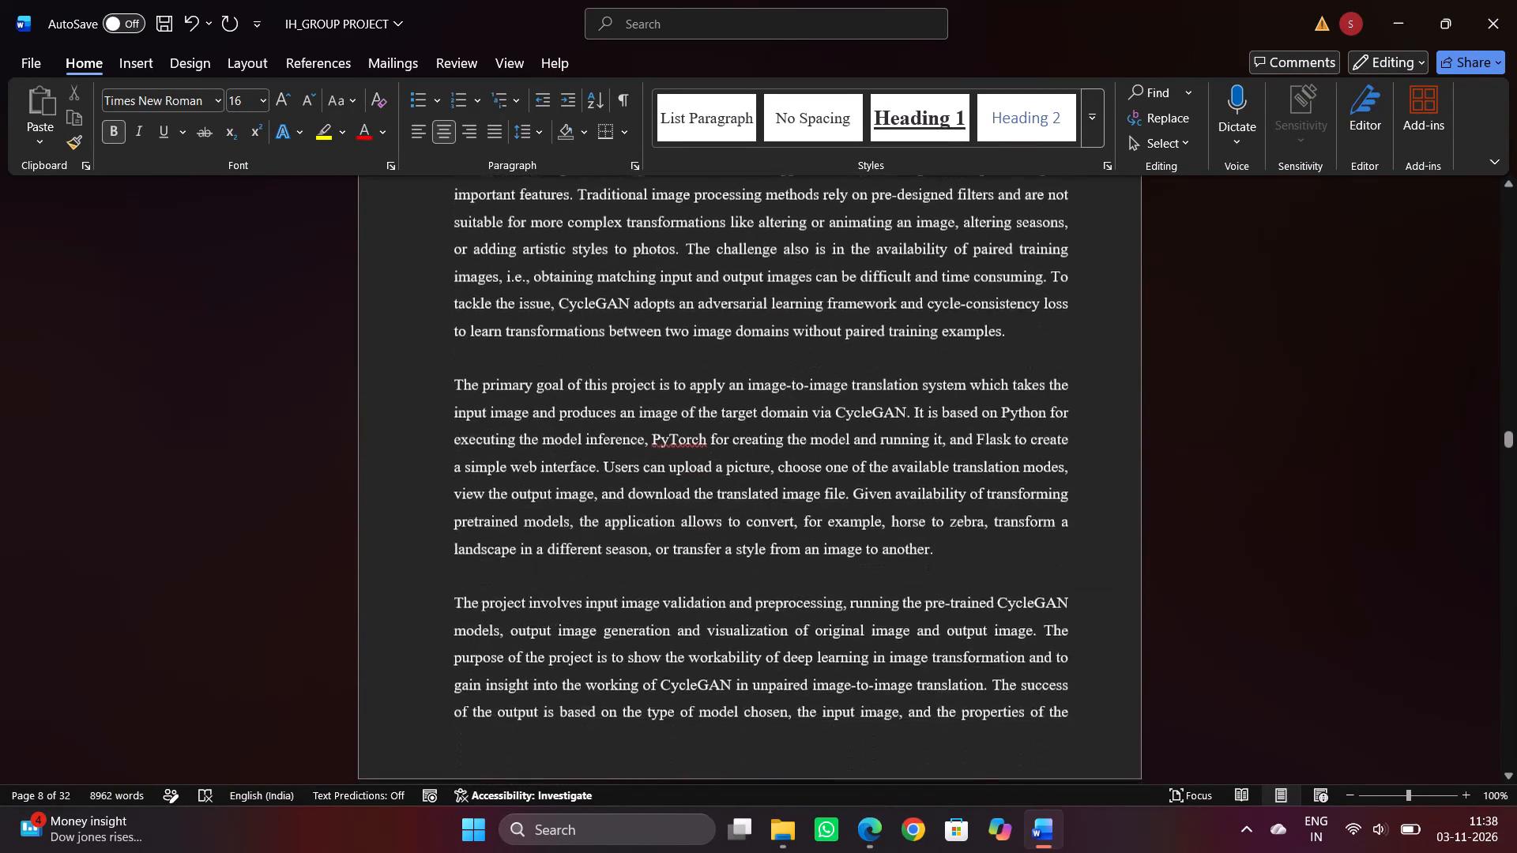
scroll(586, 378, "down", 3)
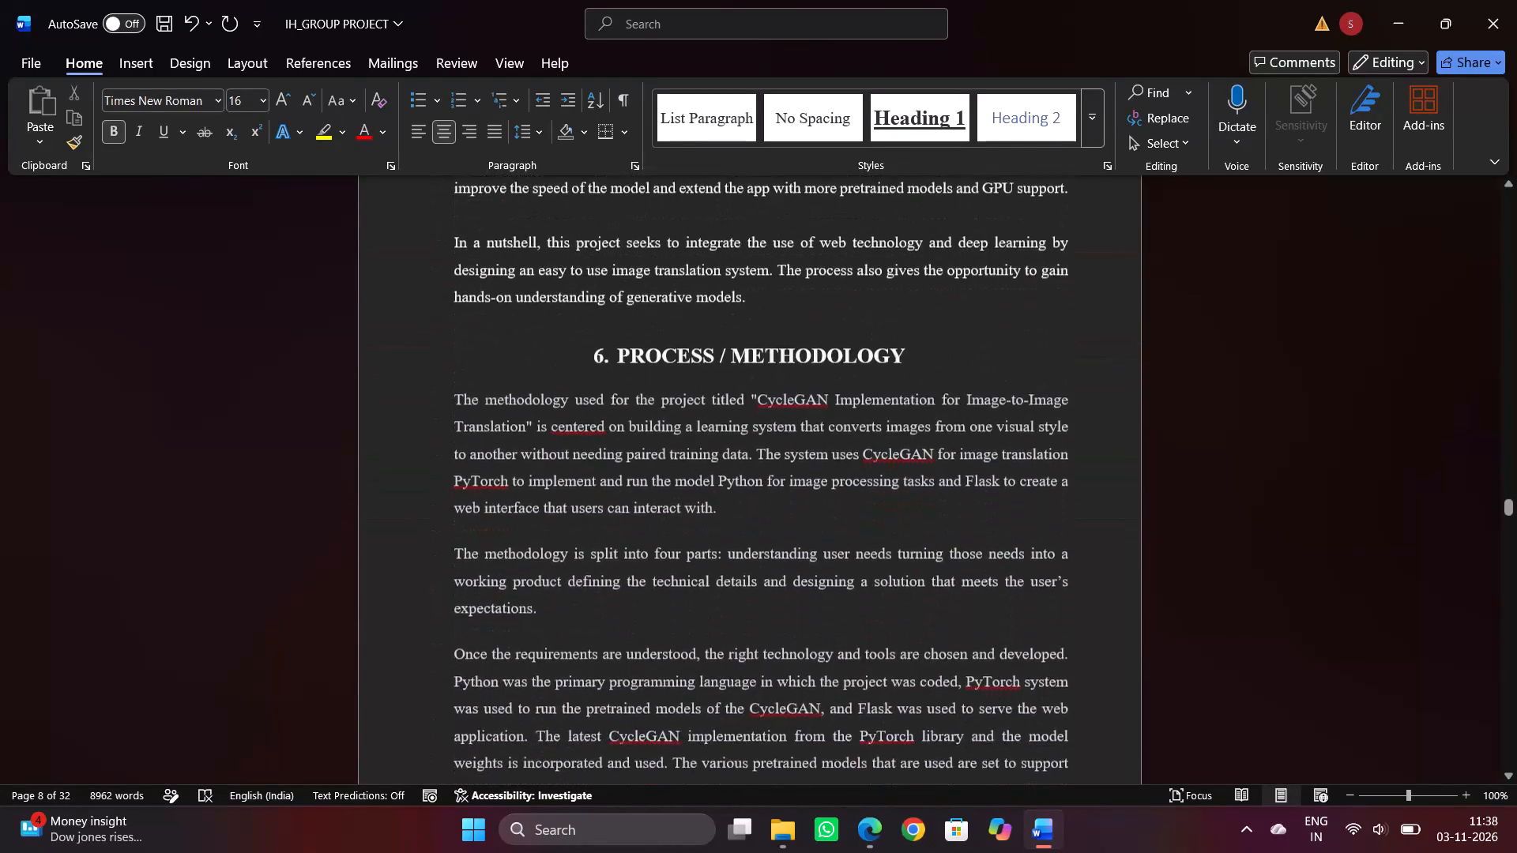
scroll(586, 378, "down", 5)
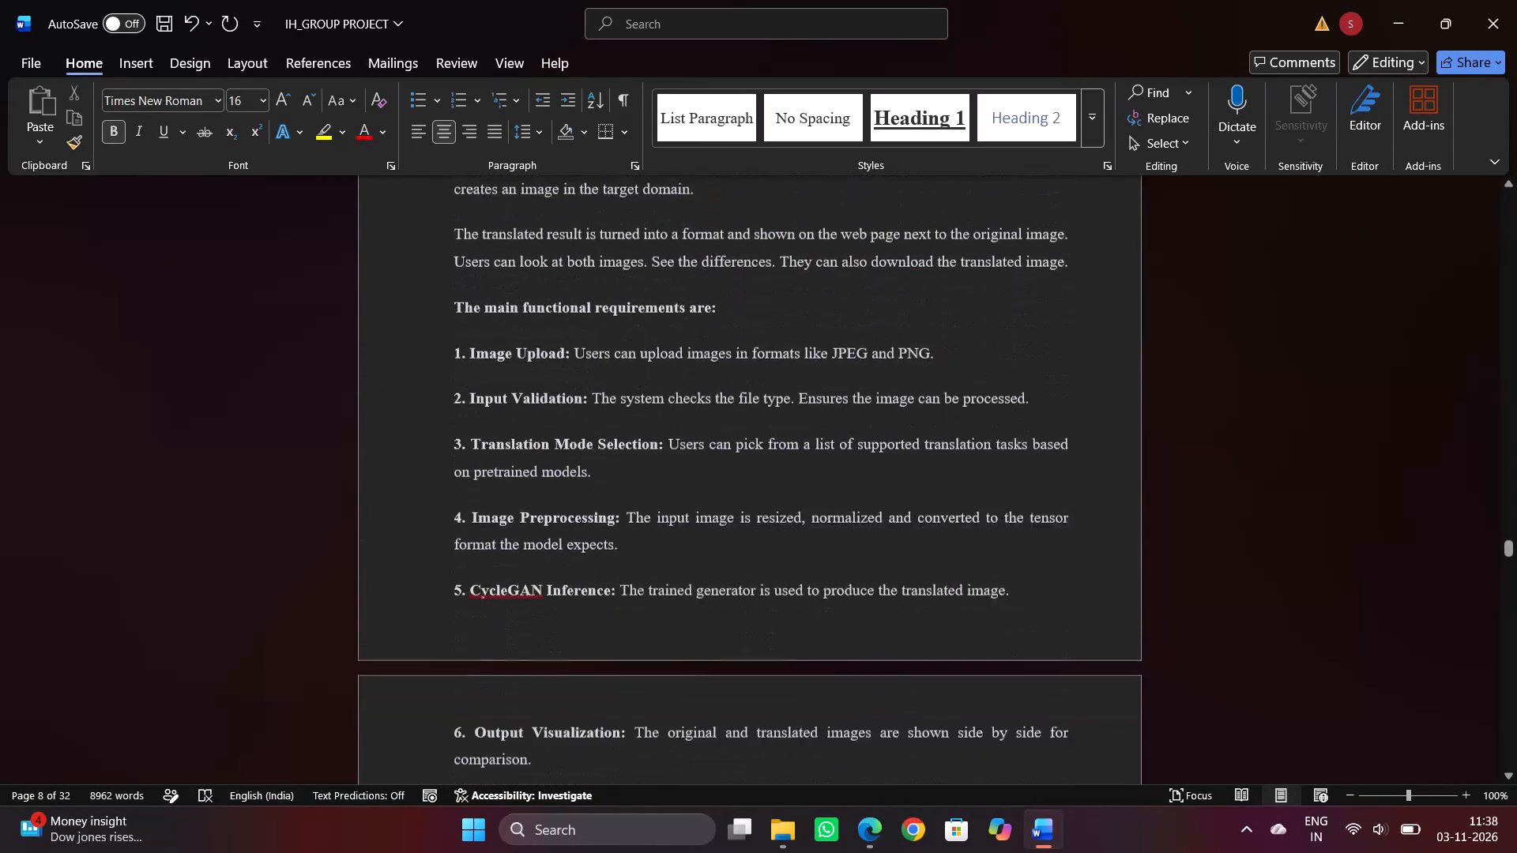
scroll(586, 378, "down", 5)
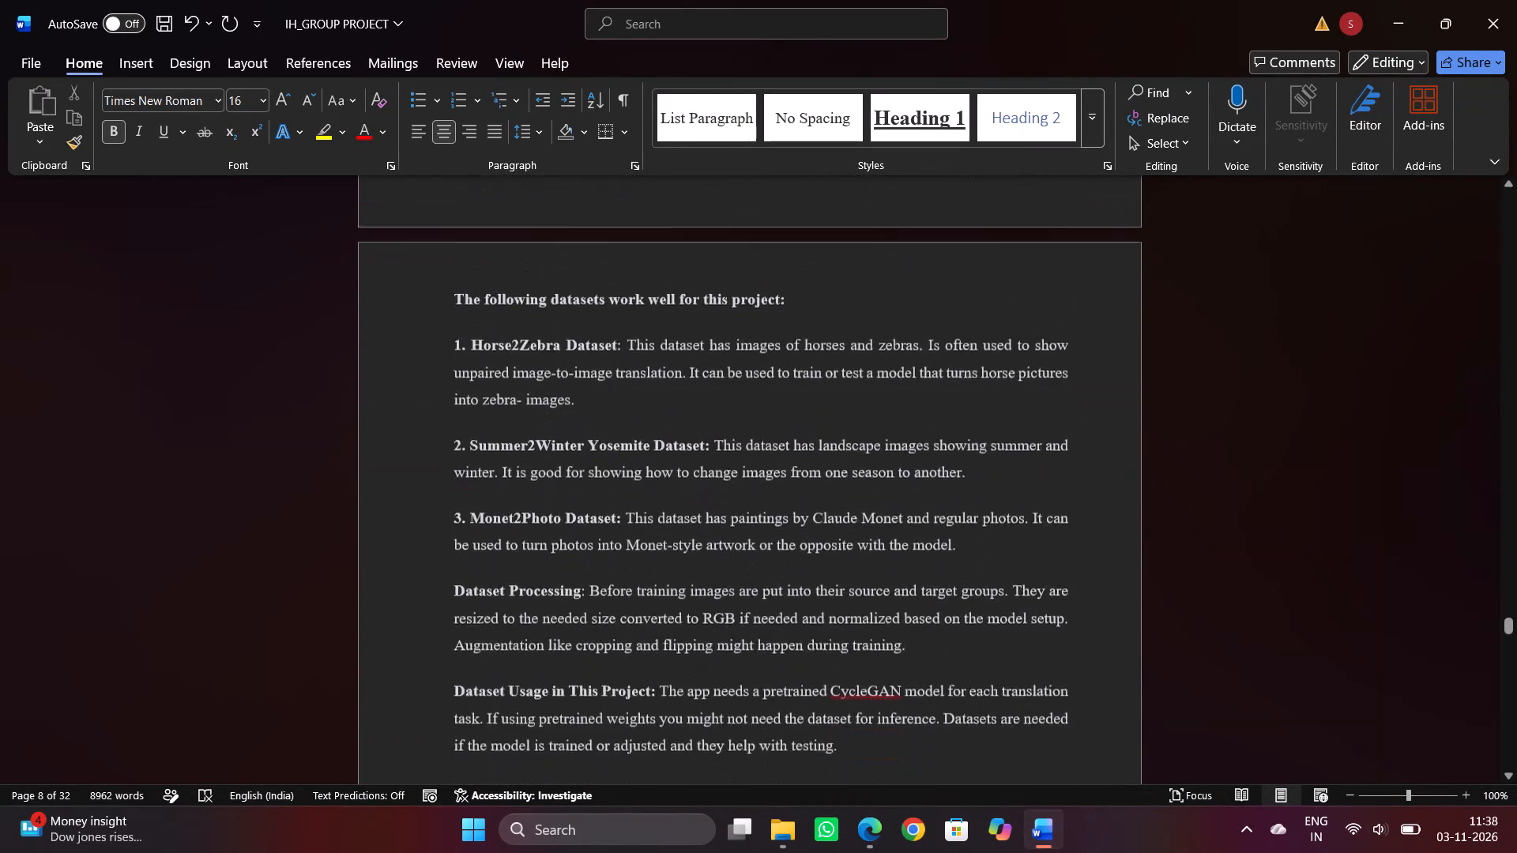
scroll(586, 378, "down", 4)
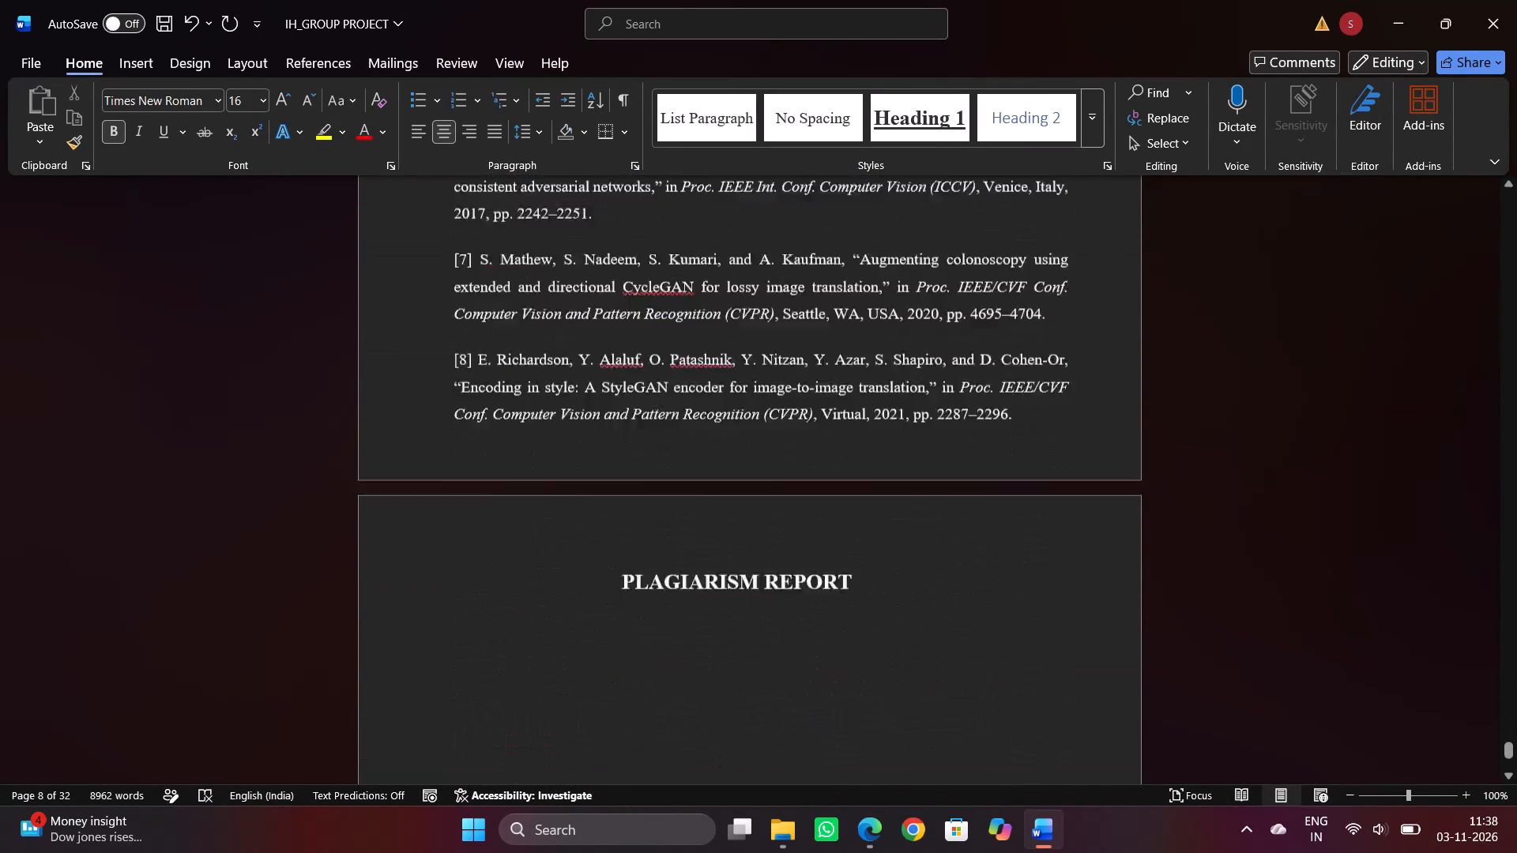
scroll(586, 378, "down", 1)
Recheck the proposed modules, conclusion and references pages, ending at the PLAGIARISM REPORT page.
scroll(586, 378, "up", 7)
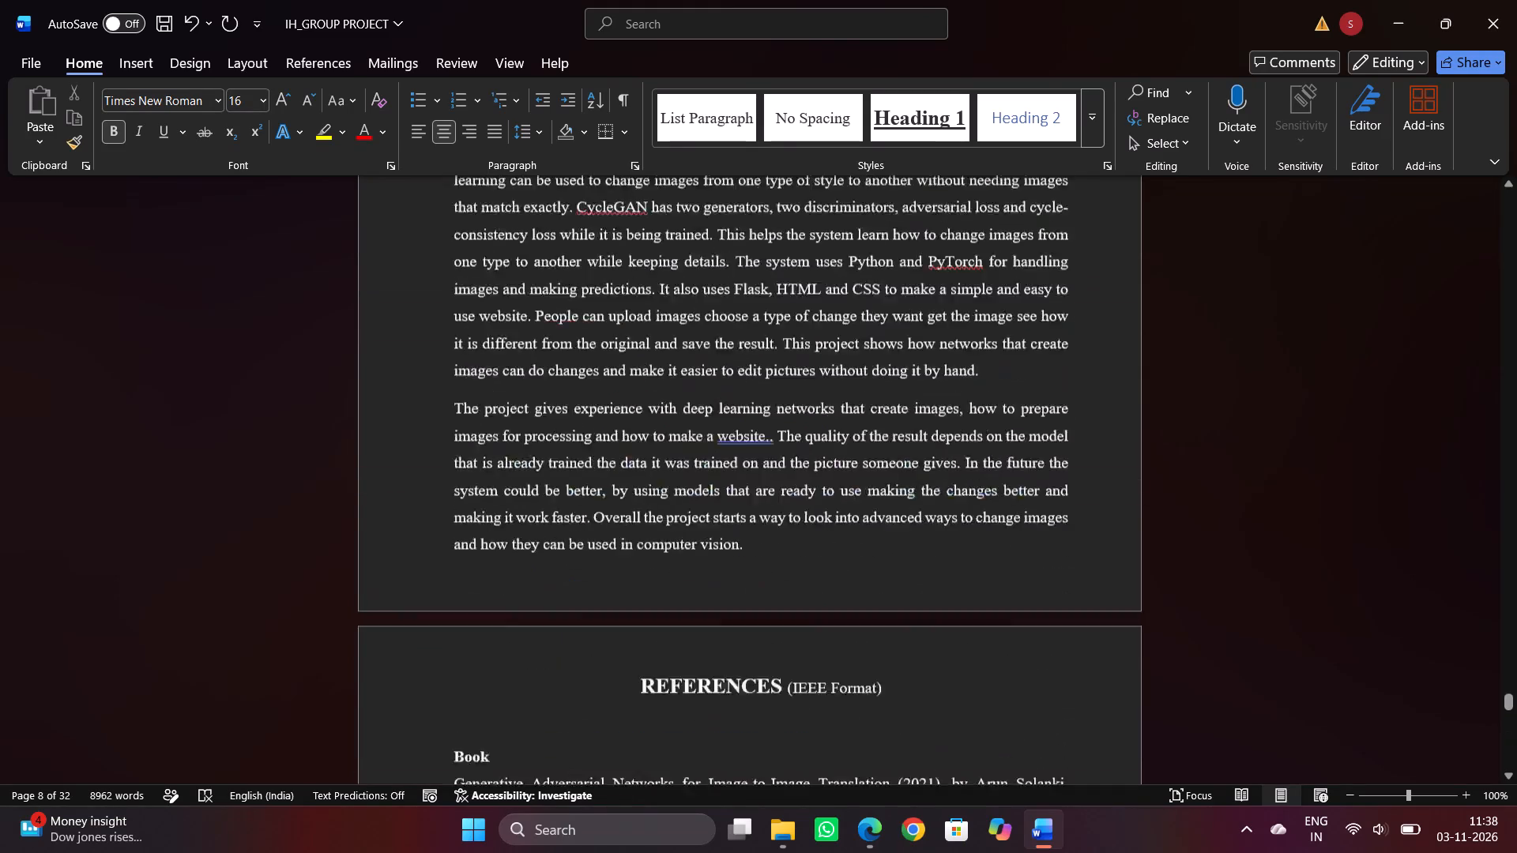
scroll(586, 378, "up", 3)
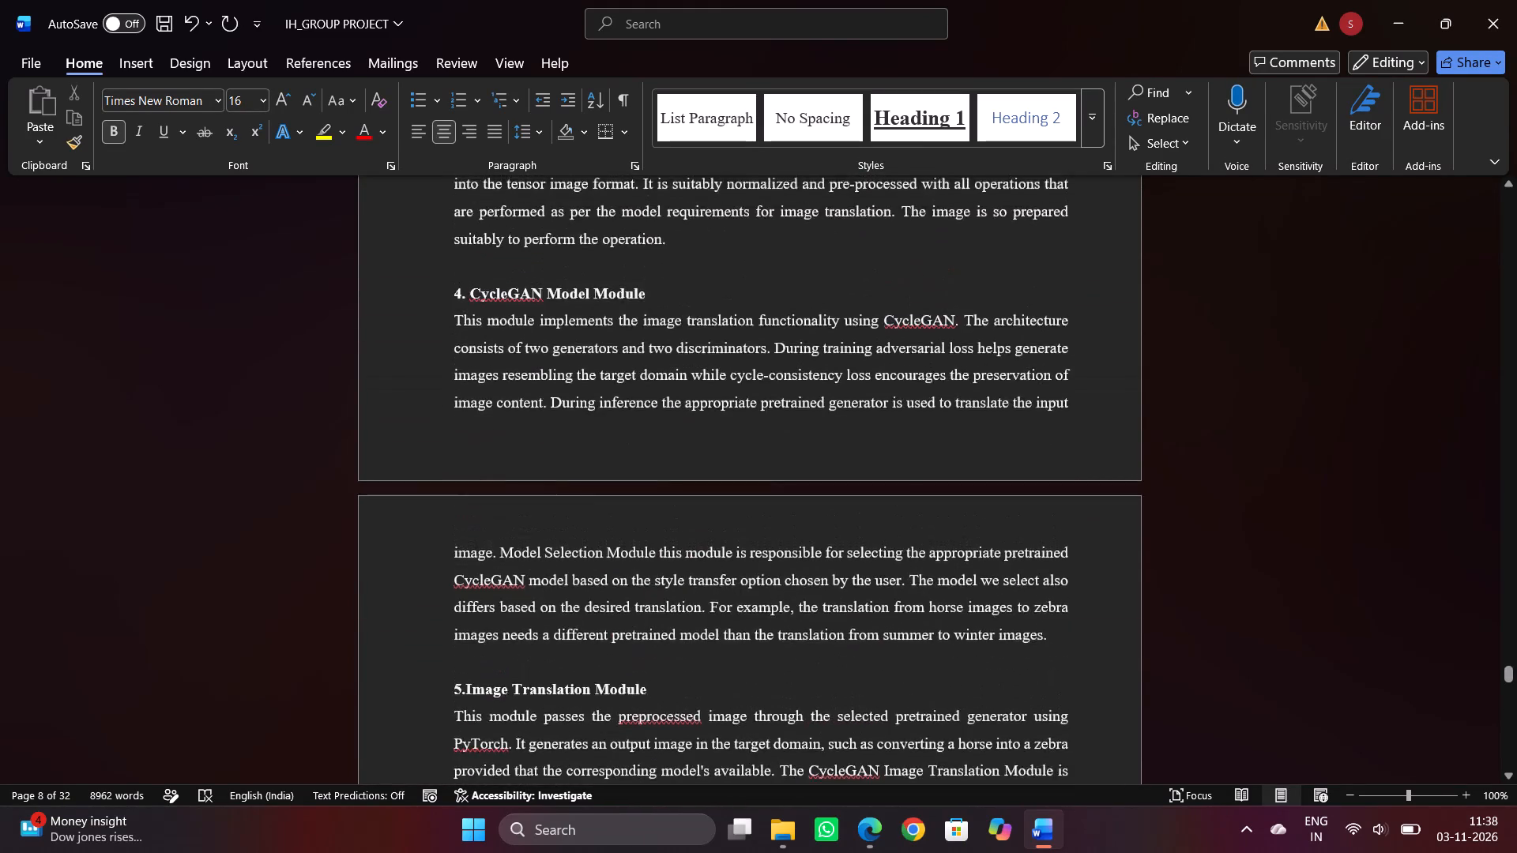
scroll(586, 378, "up", 6)
scroll(586, 378, "down", 1)
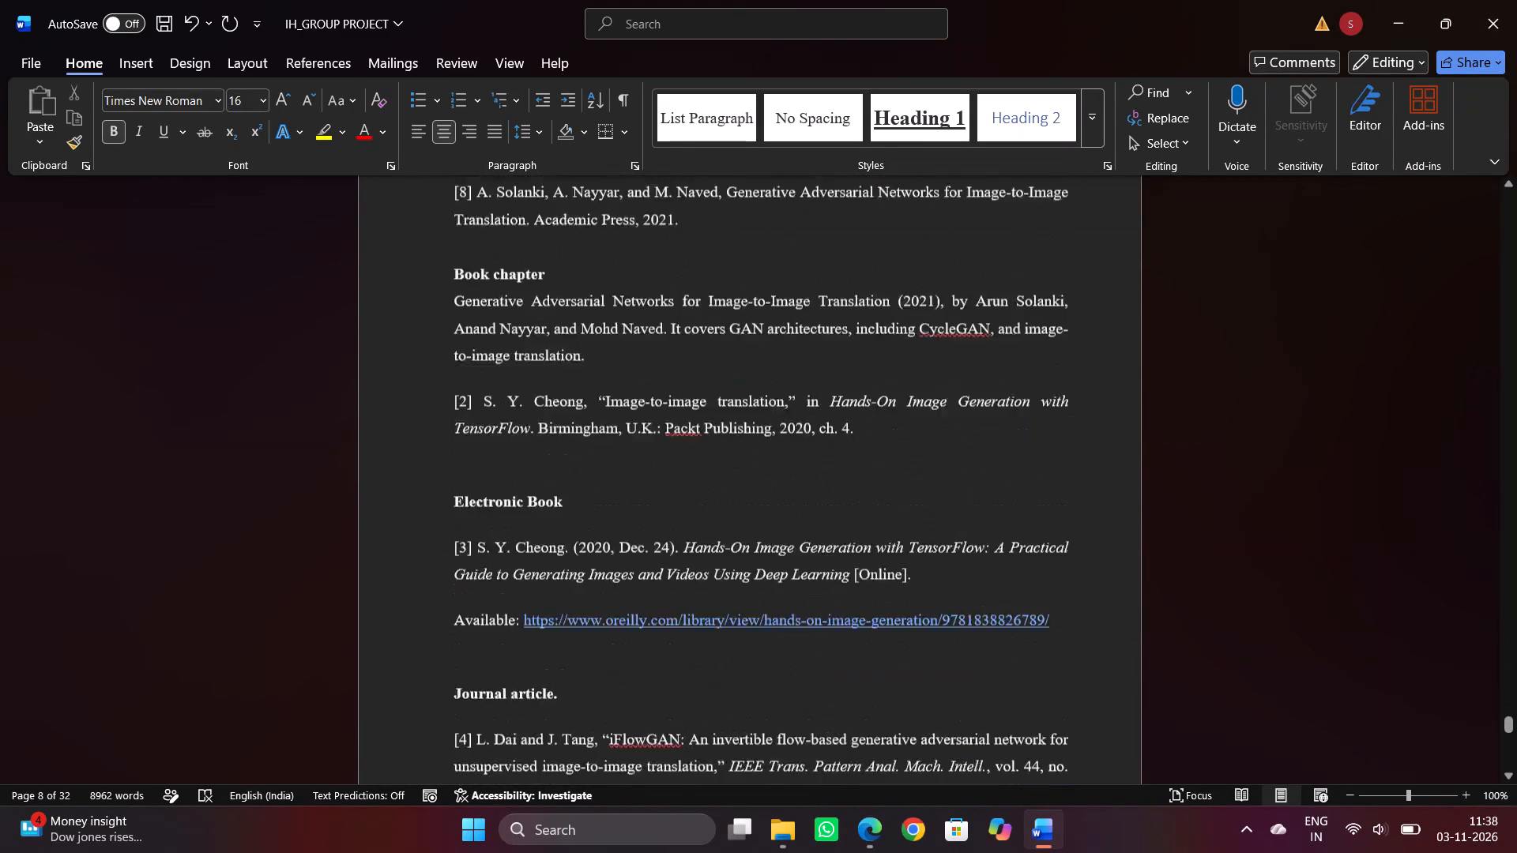
scroll(586, 378, "down", 3)
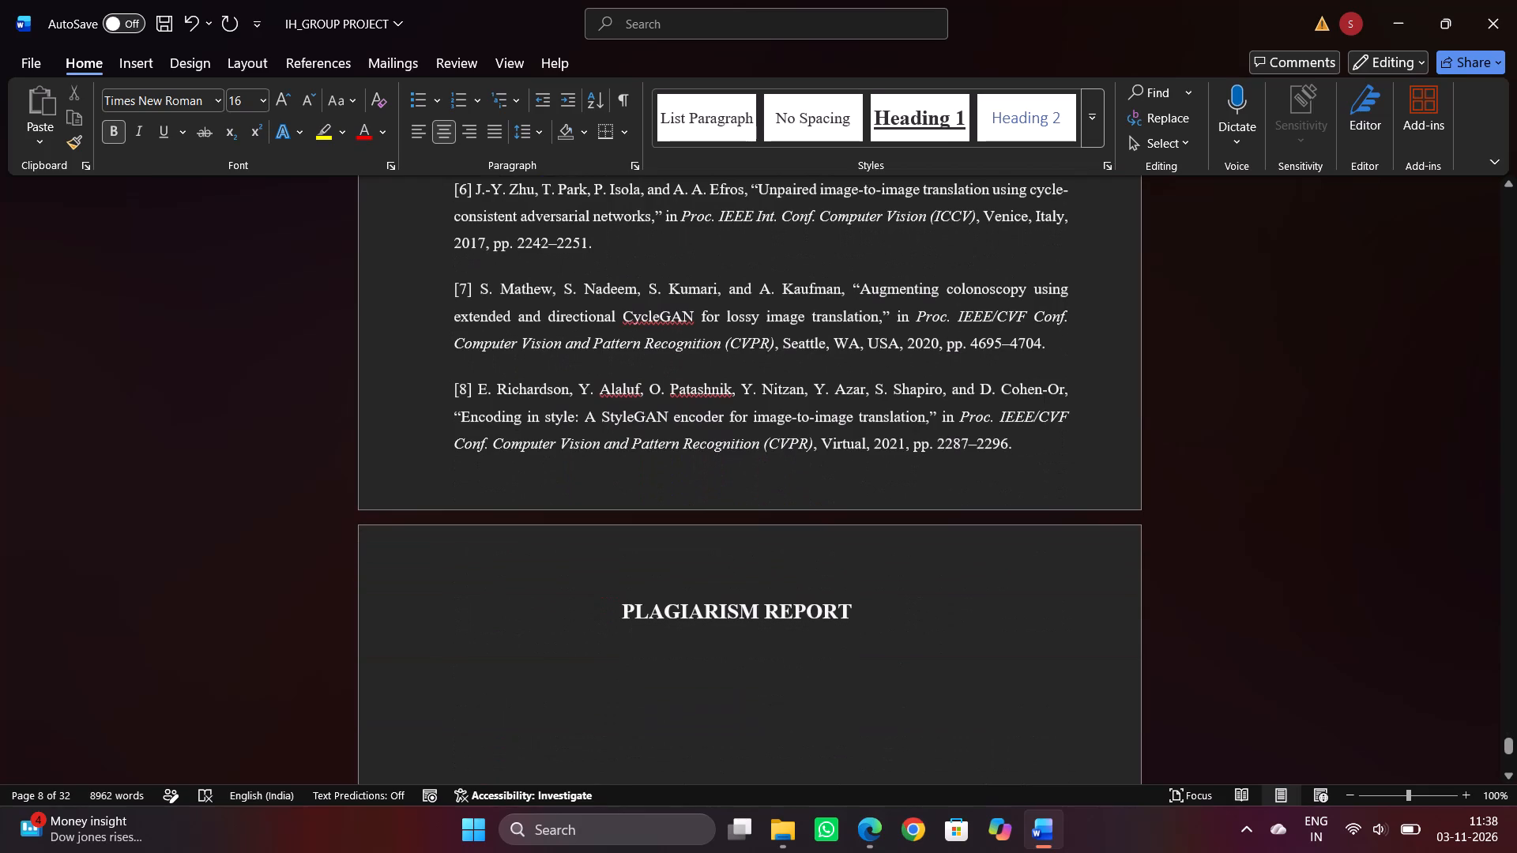
scroll(586, 378, "down", 1)
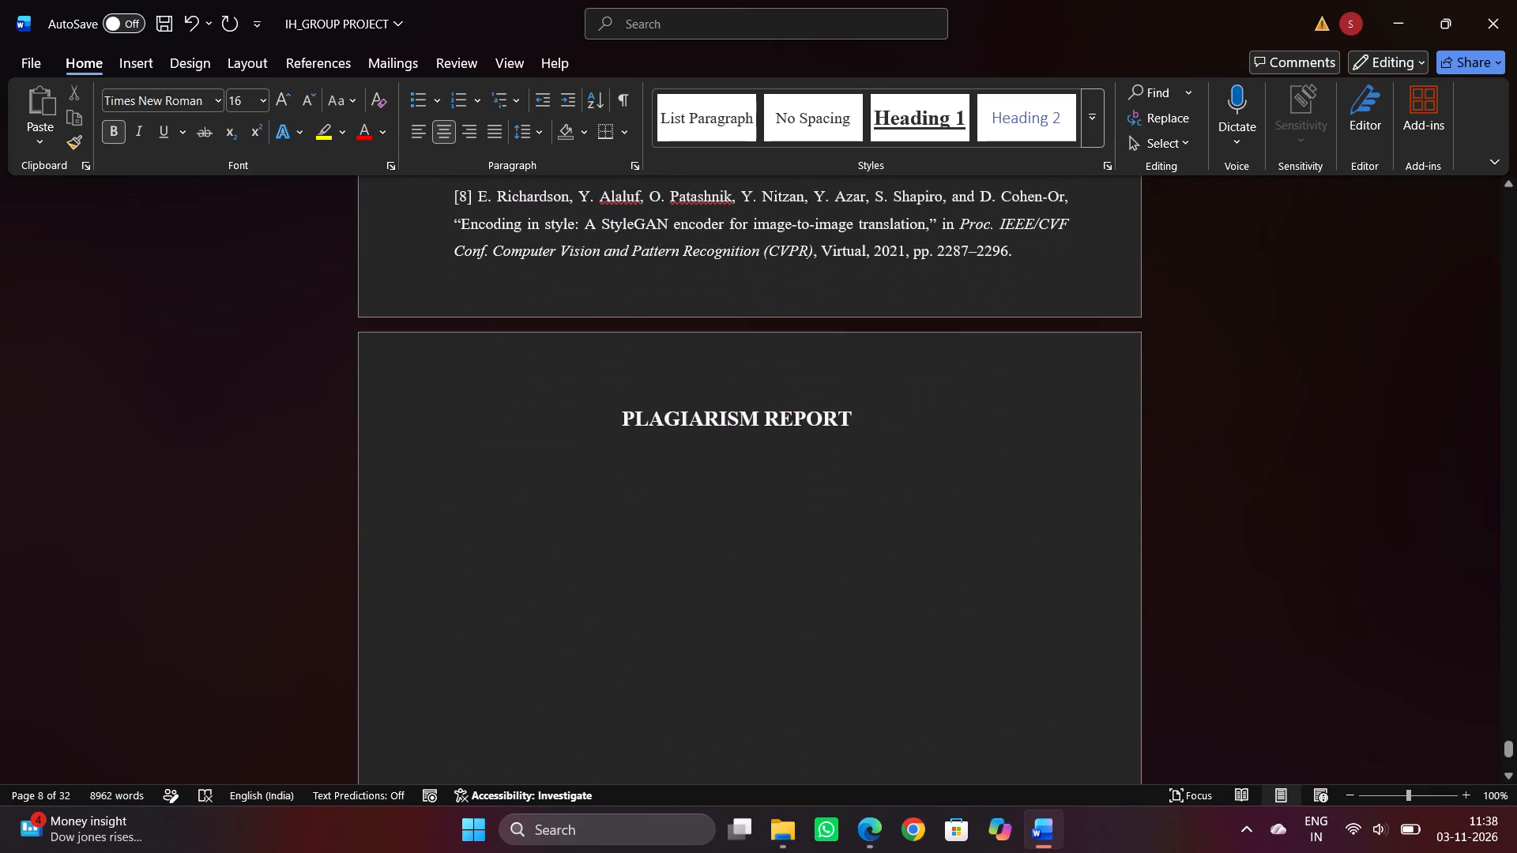
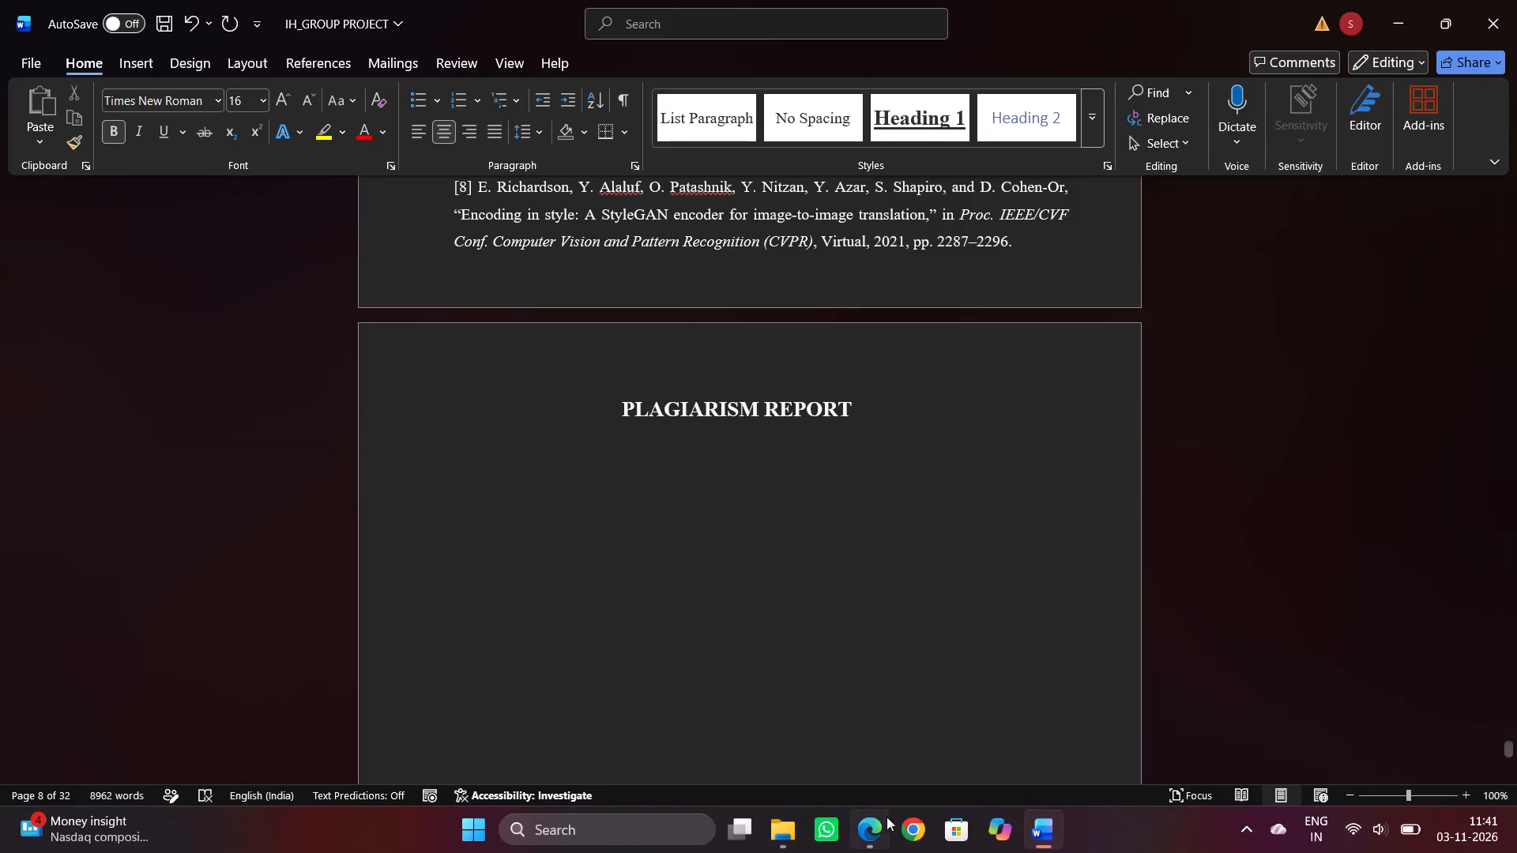
Switch to Chrome, open the alliance.blackboard.com site and sign in with the third-party account option.
left_click(921, 831)
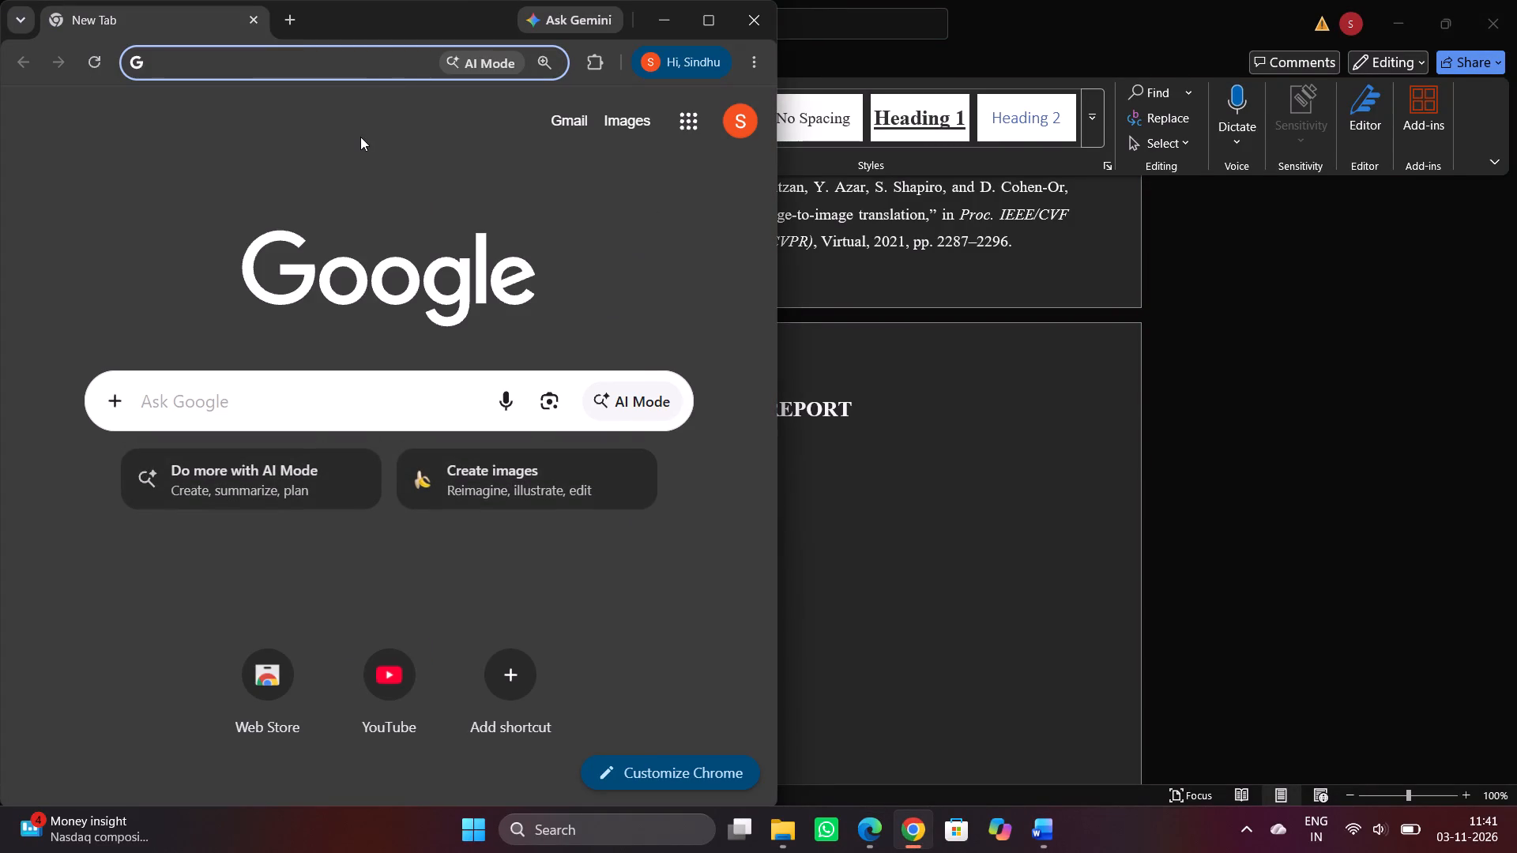
type("bla")
key("Return")
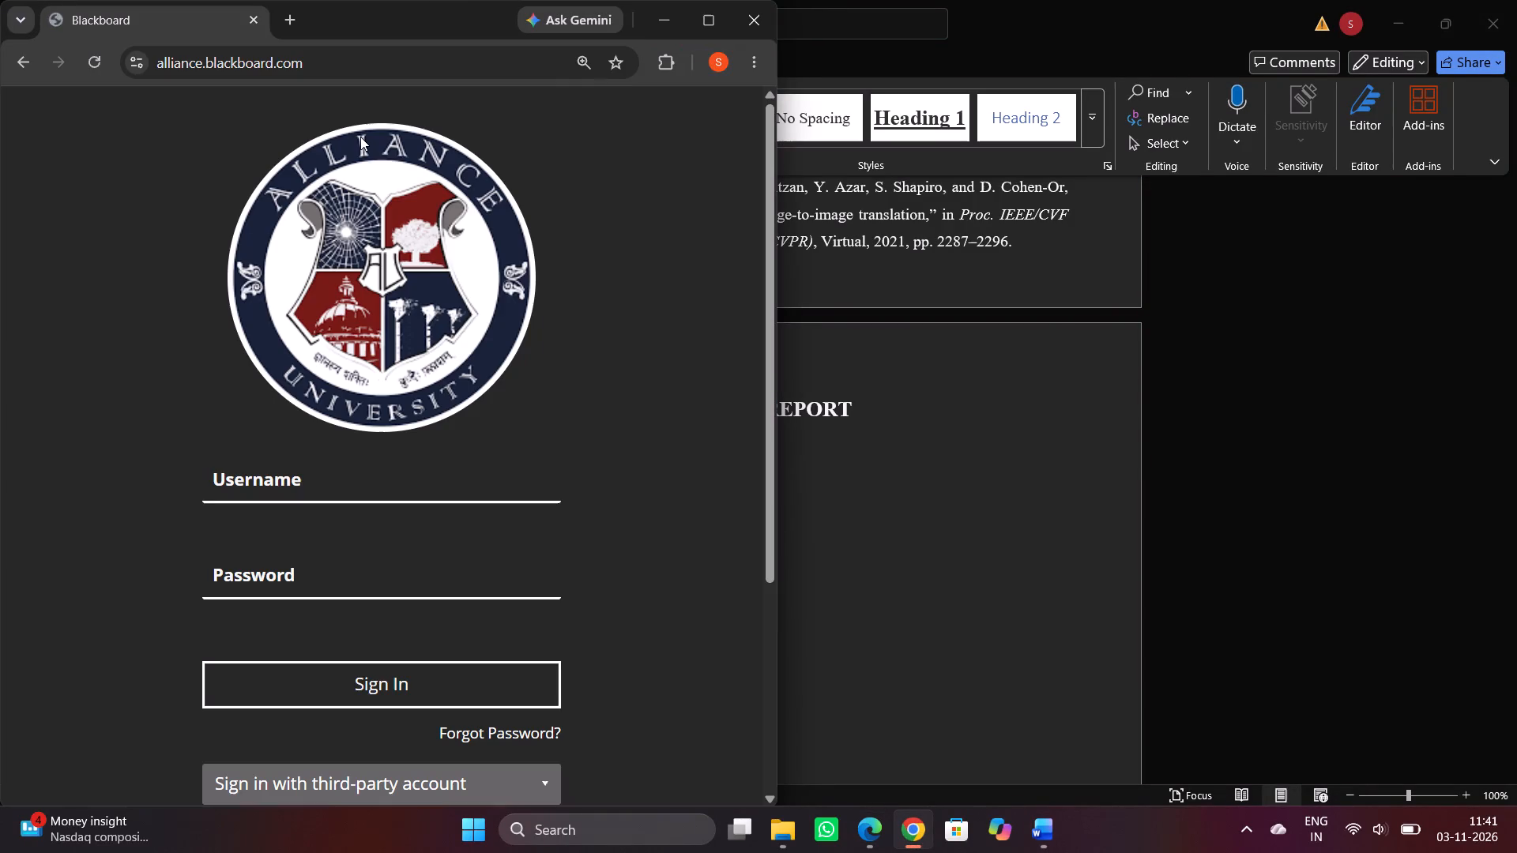
scroll(363, 363, "down", 3)
left_click(333, 480)
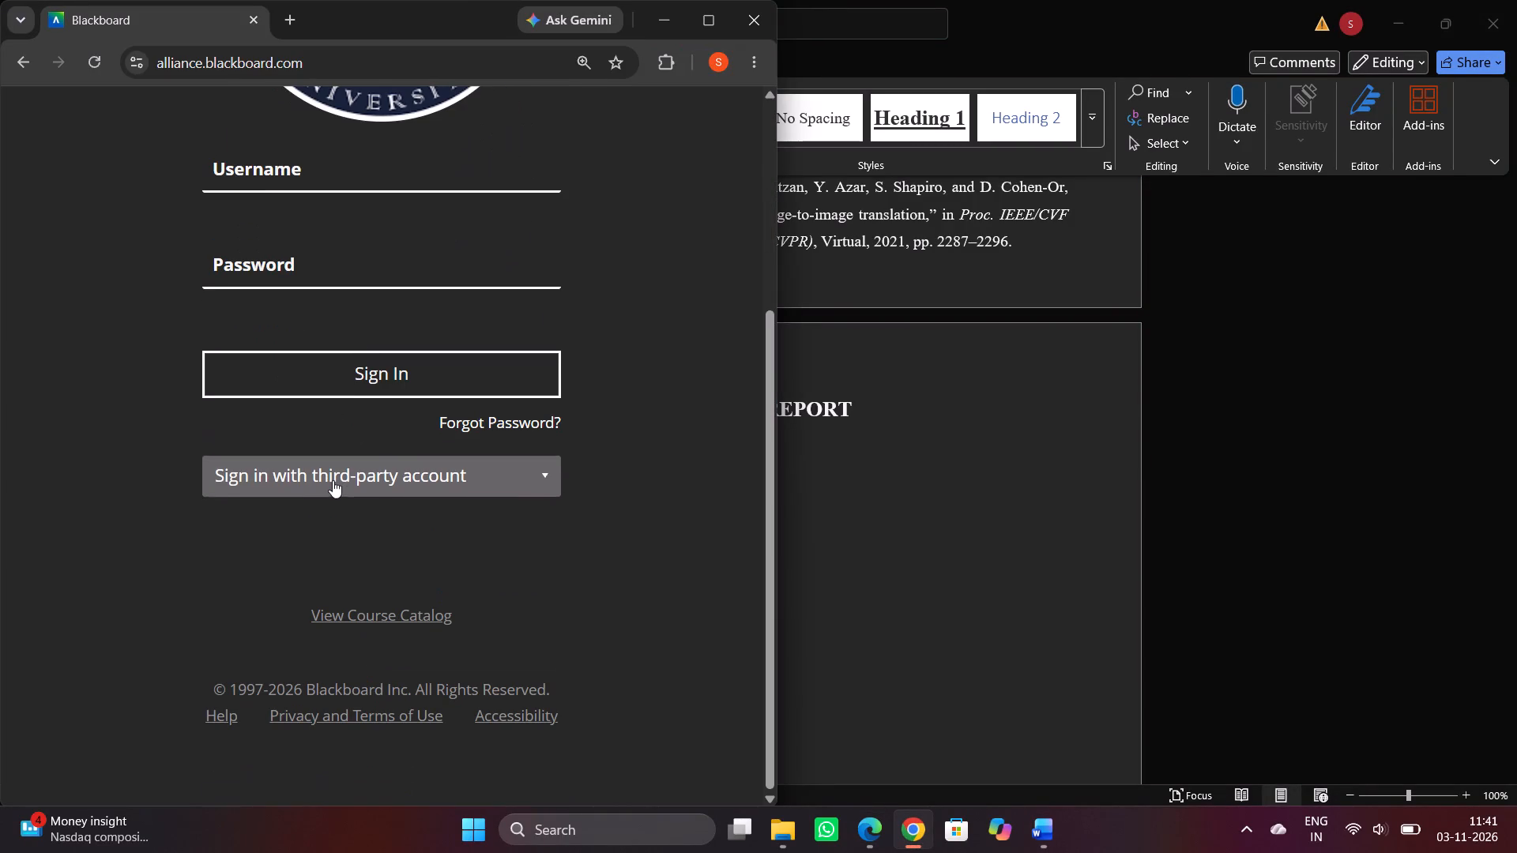
left_click(332, 526)
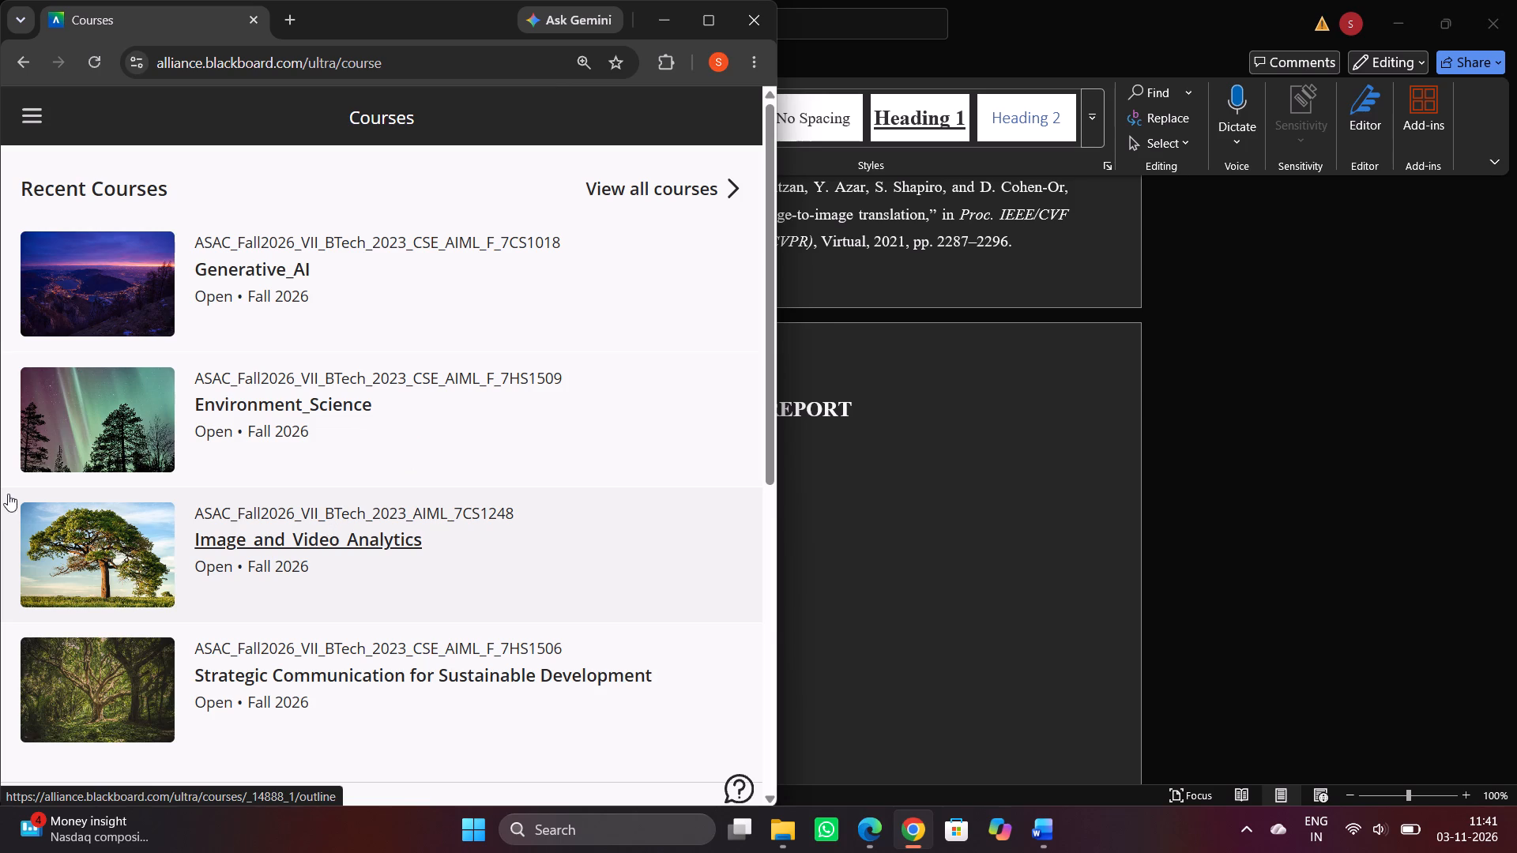
Open the Generative_AI course and find the Micro project research article assessment in its course content.
left_click(272, 272)
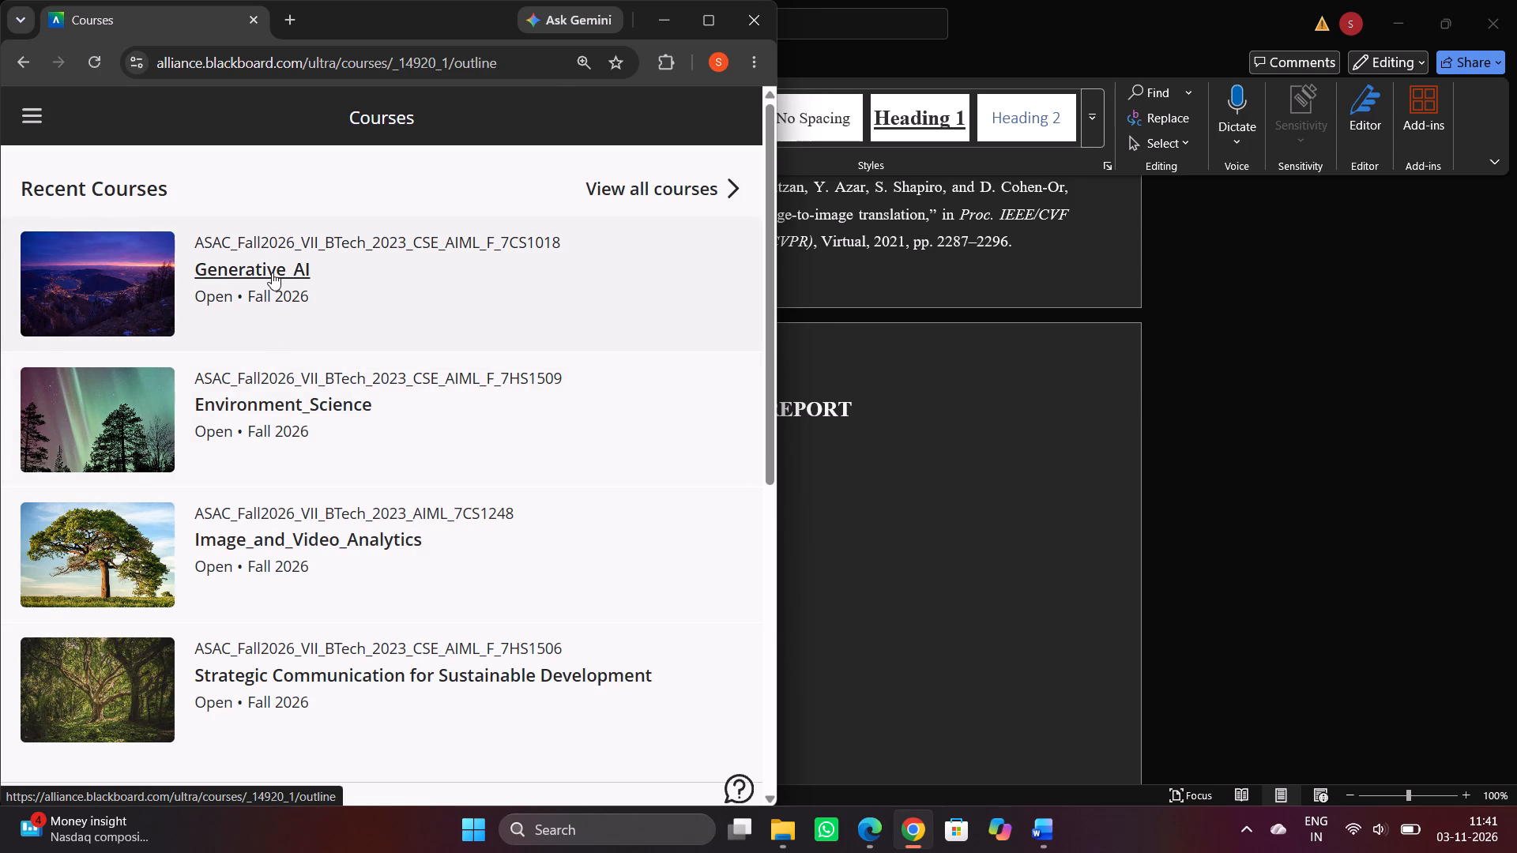
scroll(293, 494, "down", 3)
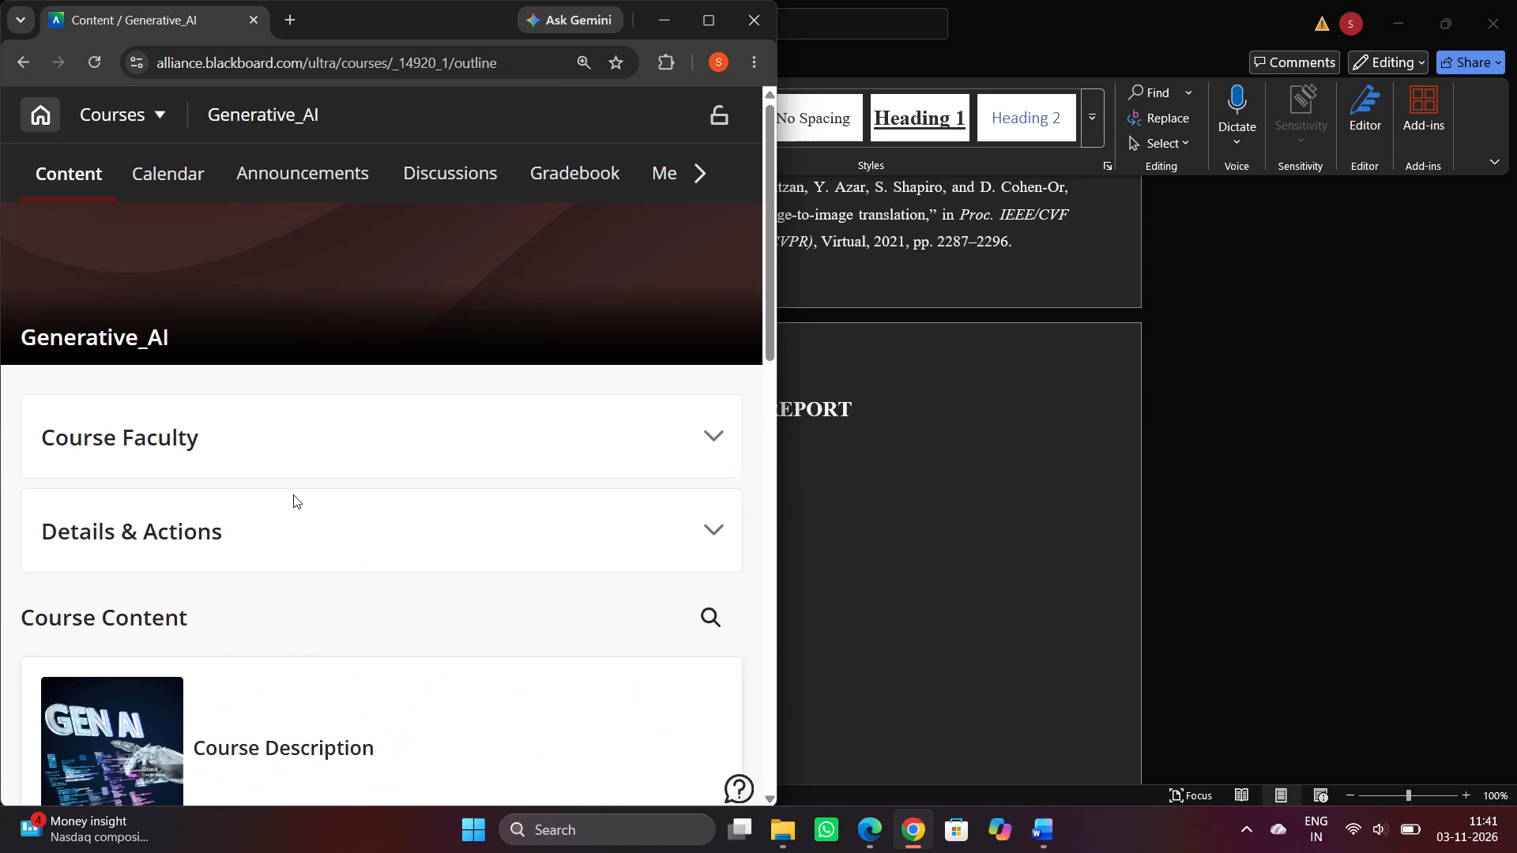
scroll(293, 494, "down", 6)
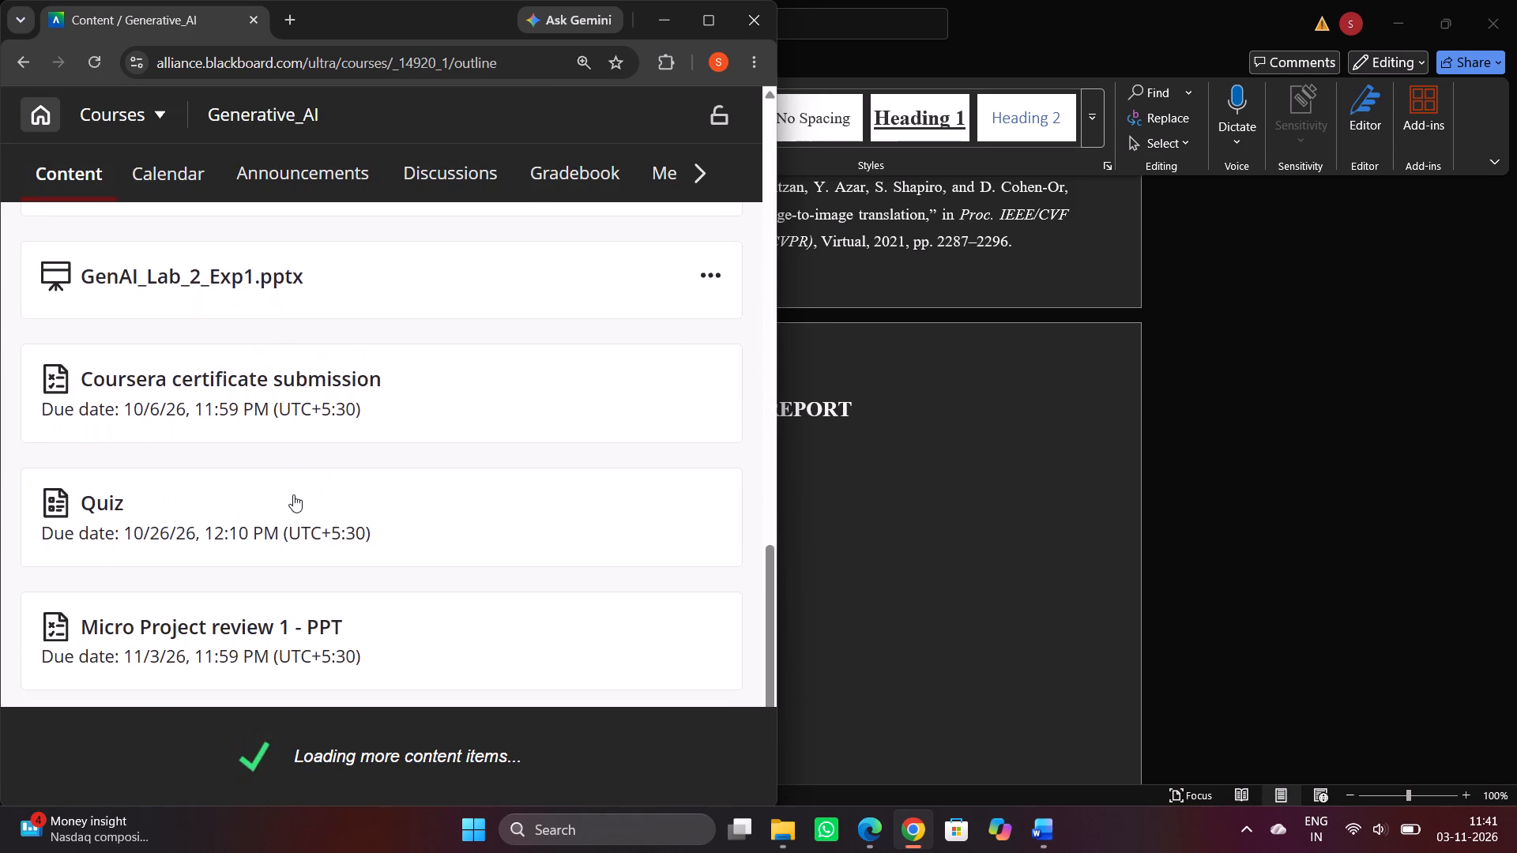
scroll(293, 494, "down", 4)
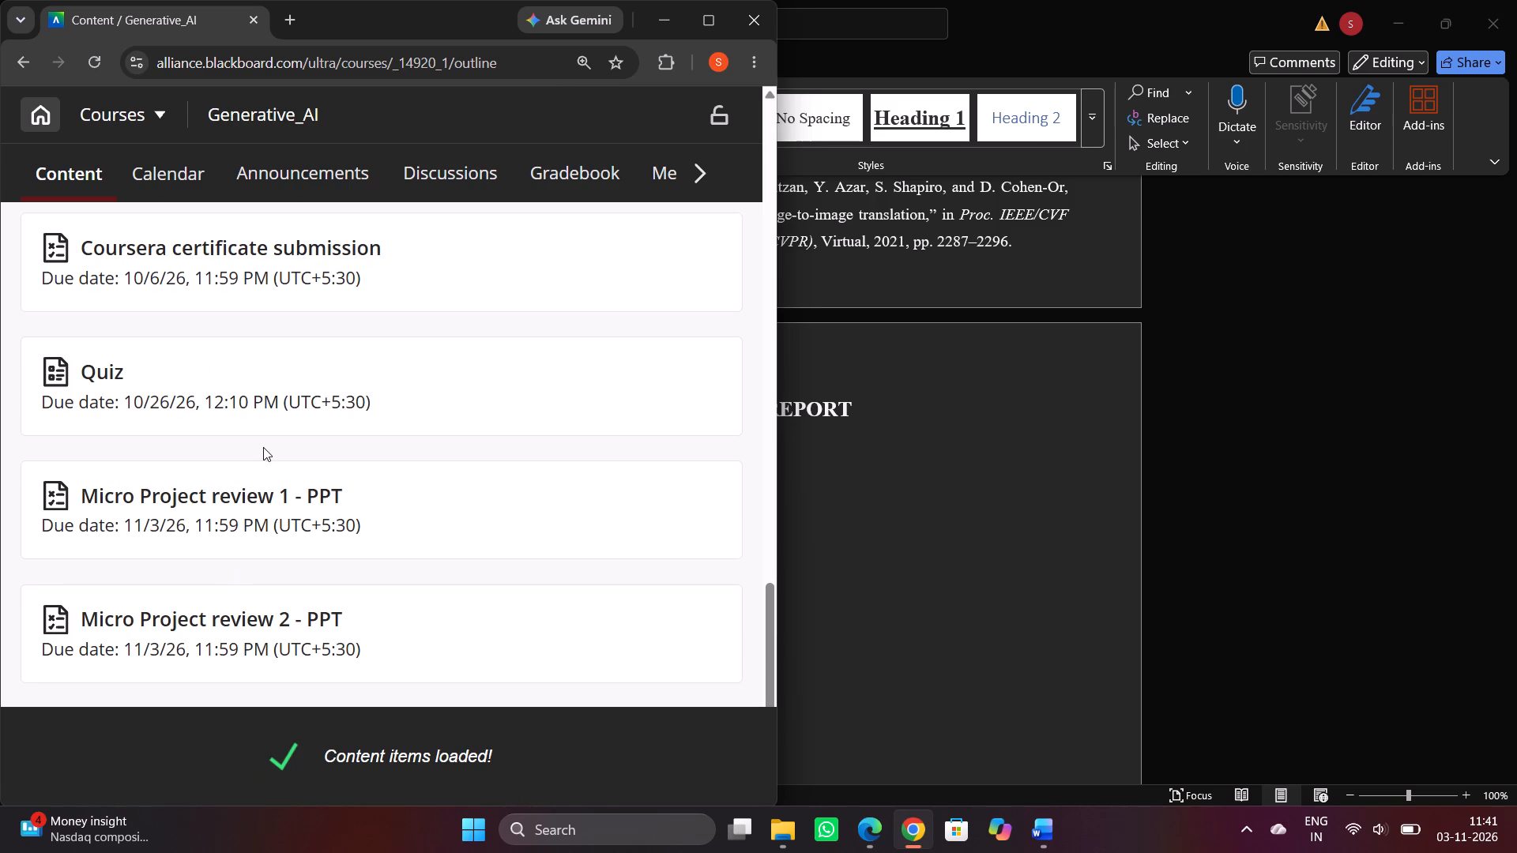
scroll(263, 447, "down", 5)
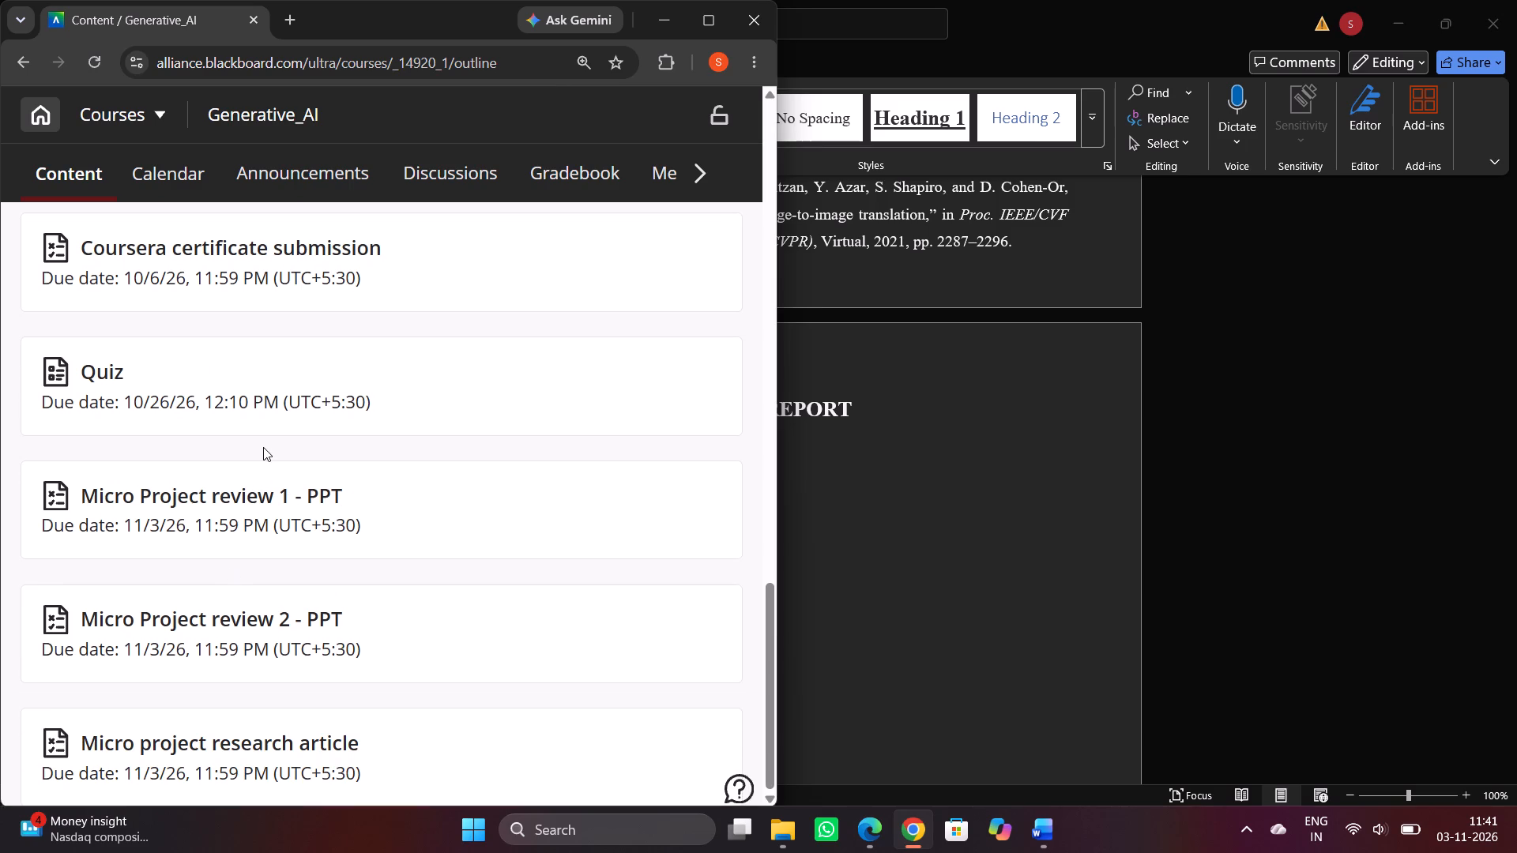
left_click(188, 742)
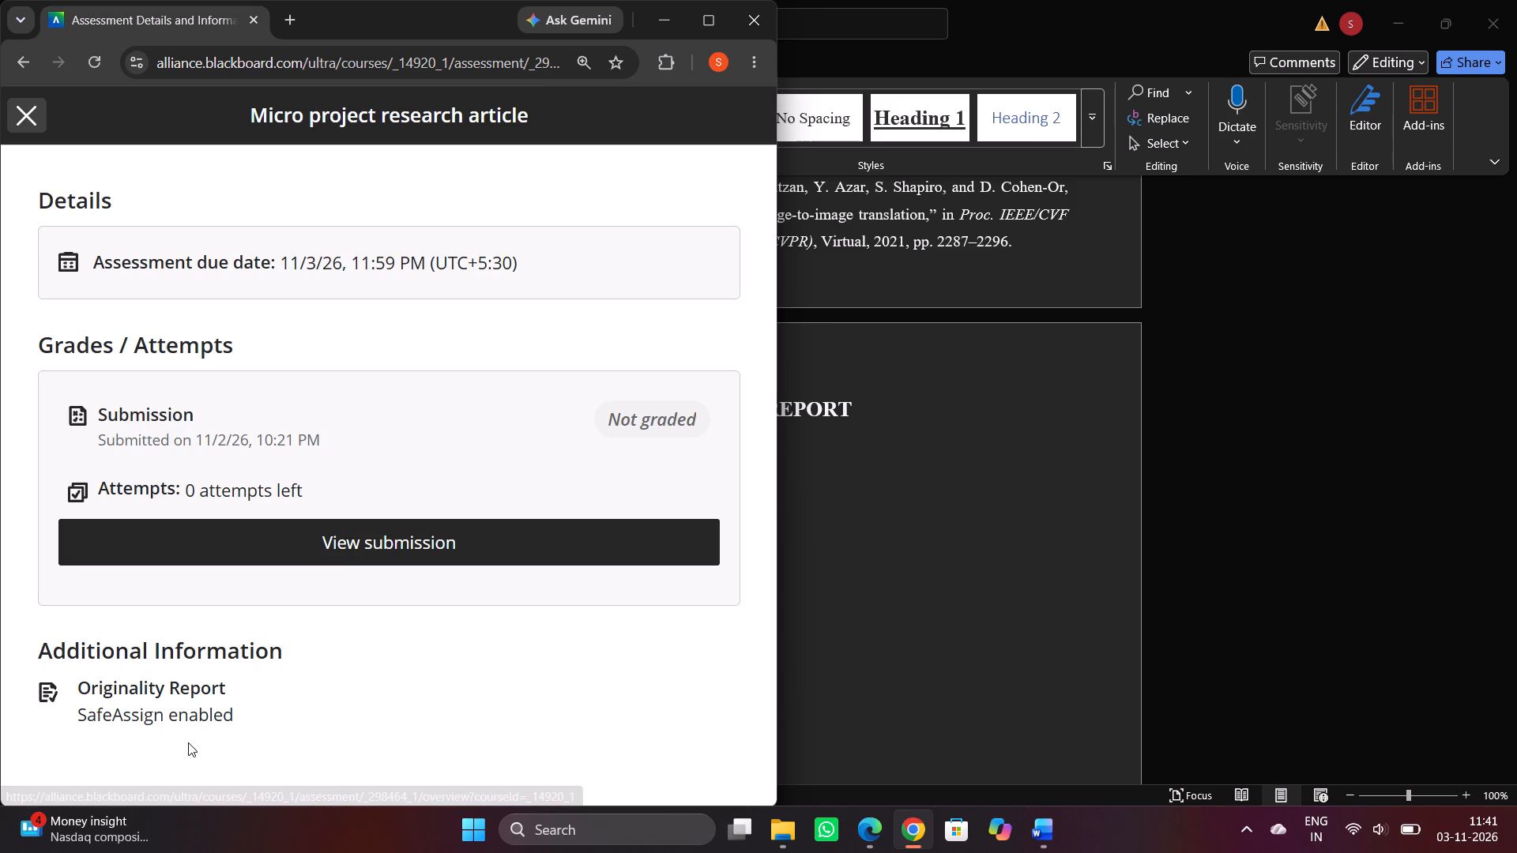
Check the research article's submission and SafeAssign originality report entry, closing the browser to return to the Word report.
left_click(348, 556)
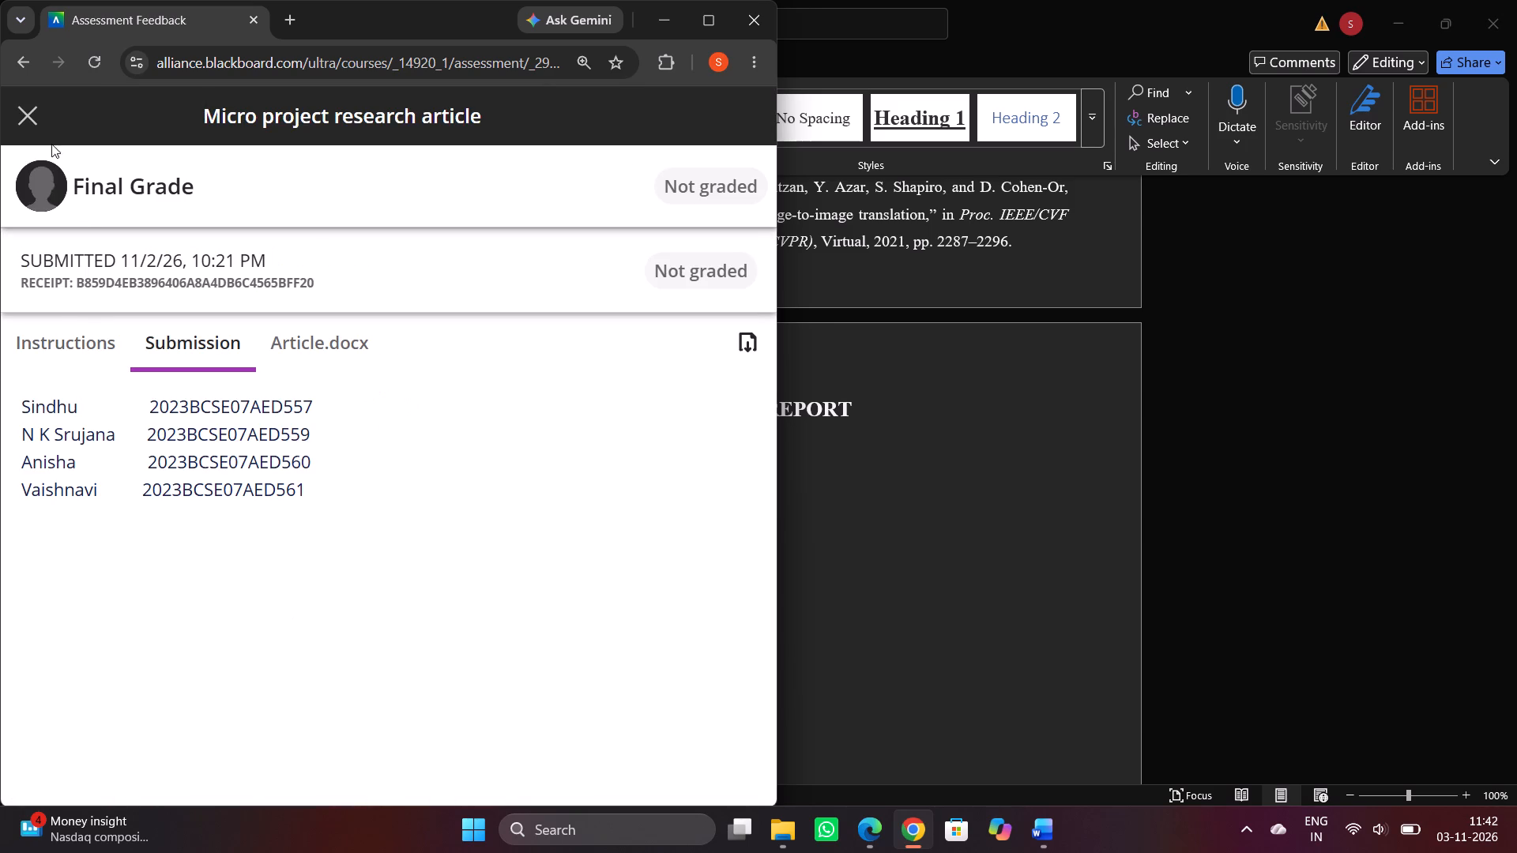
left_click(28, 121)
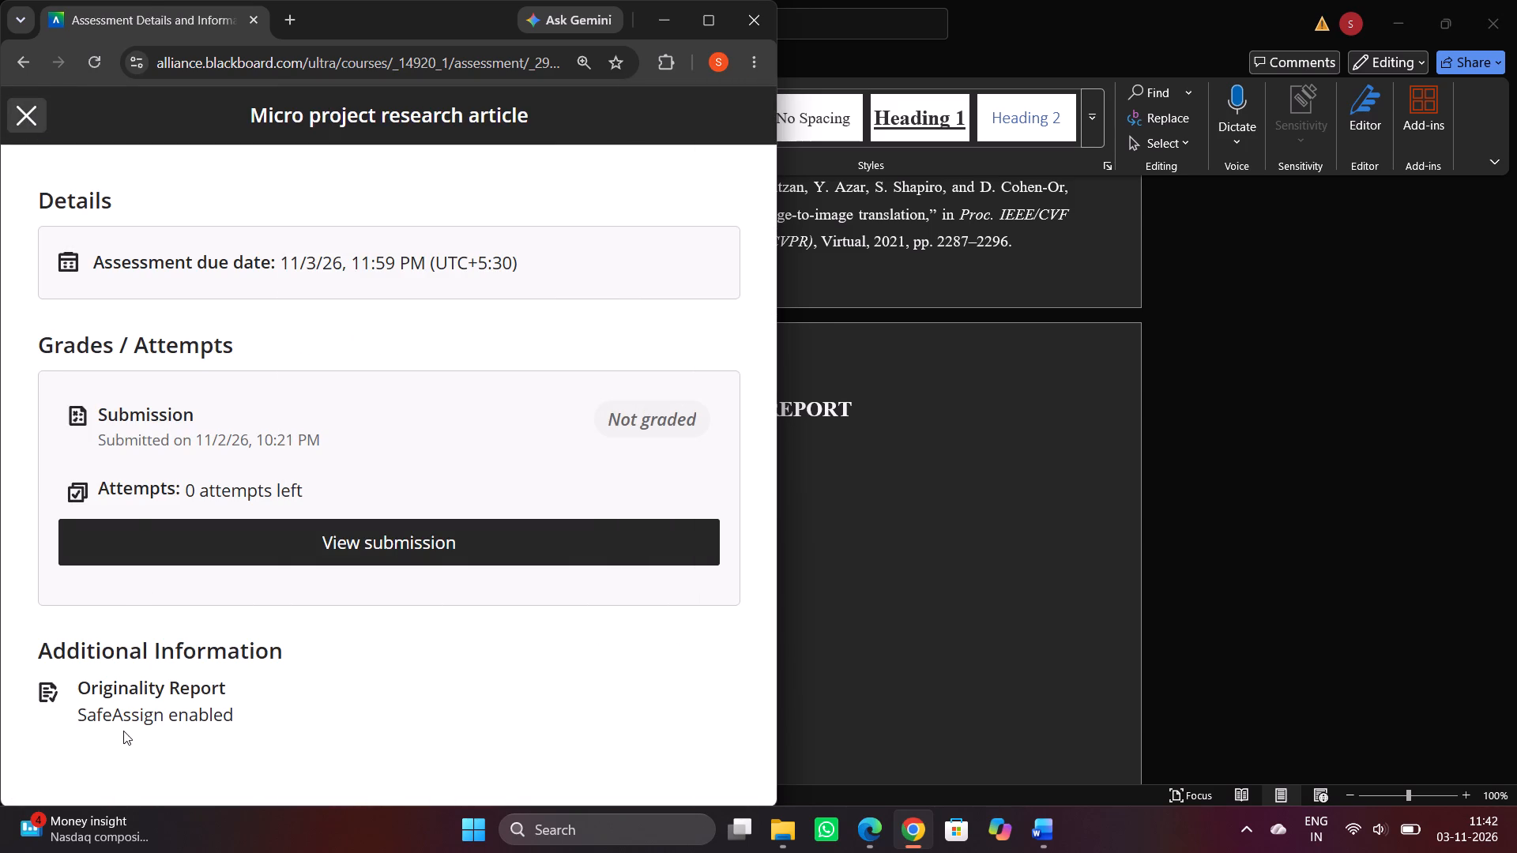
left_click(123, 731)
left_click(30, 128)
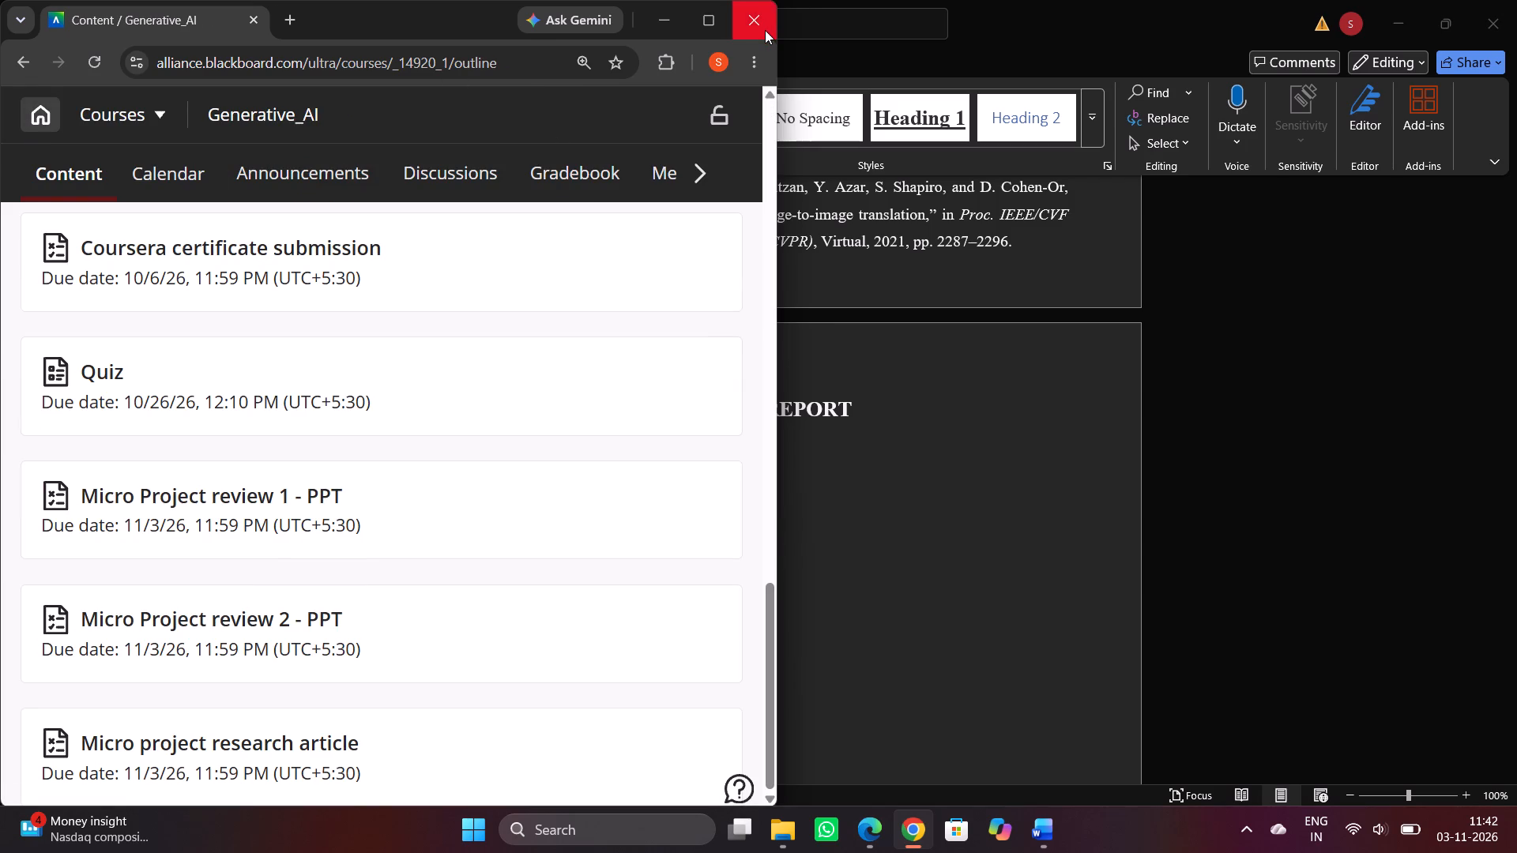
left_click(761, 31)
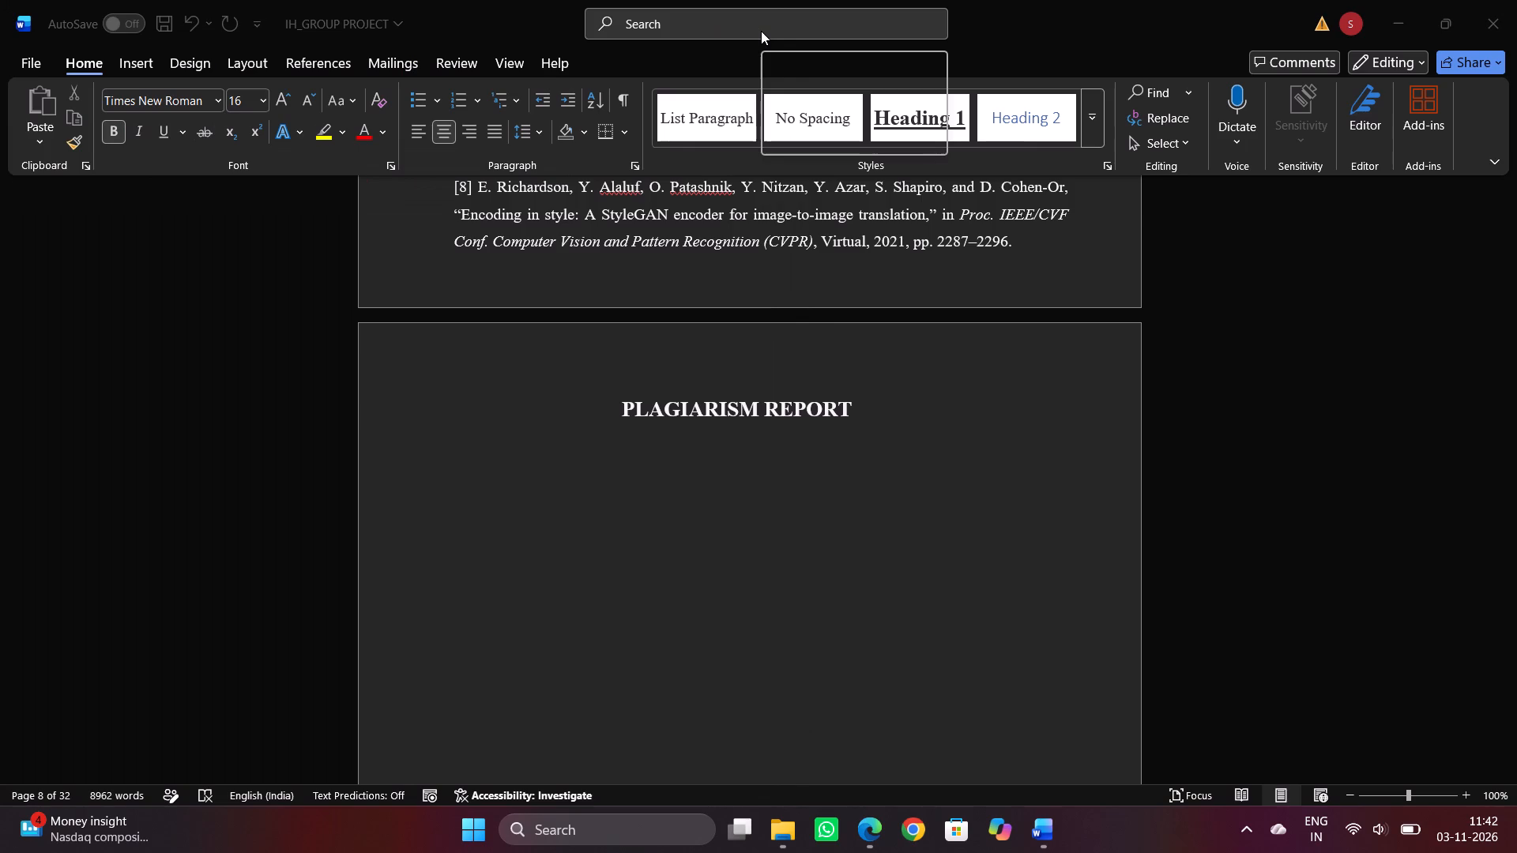
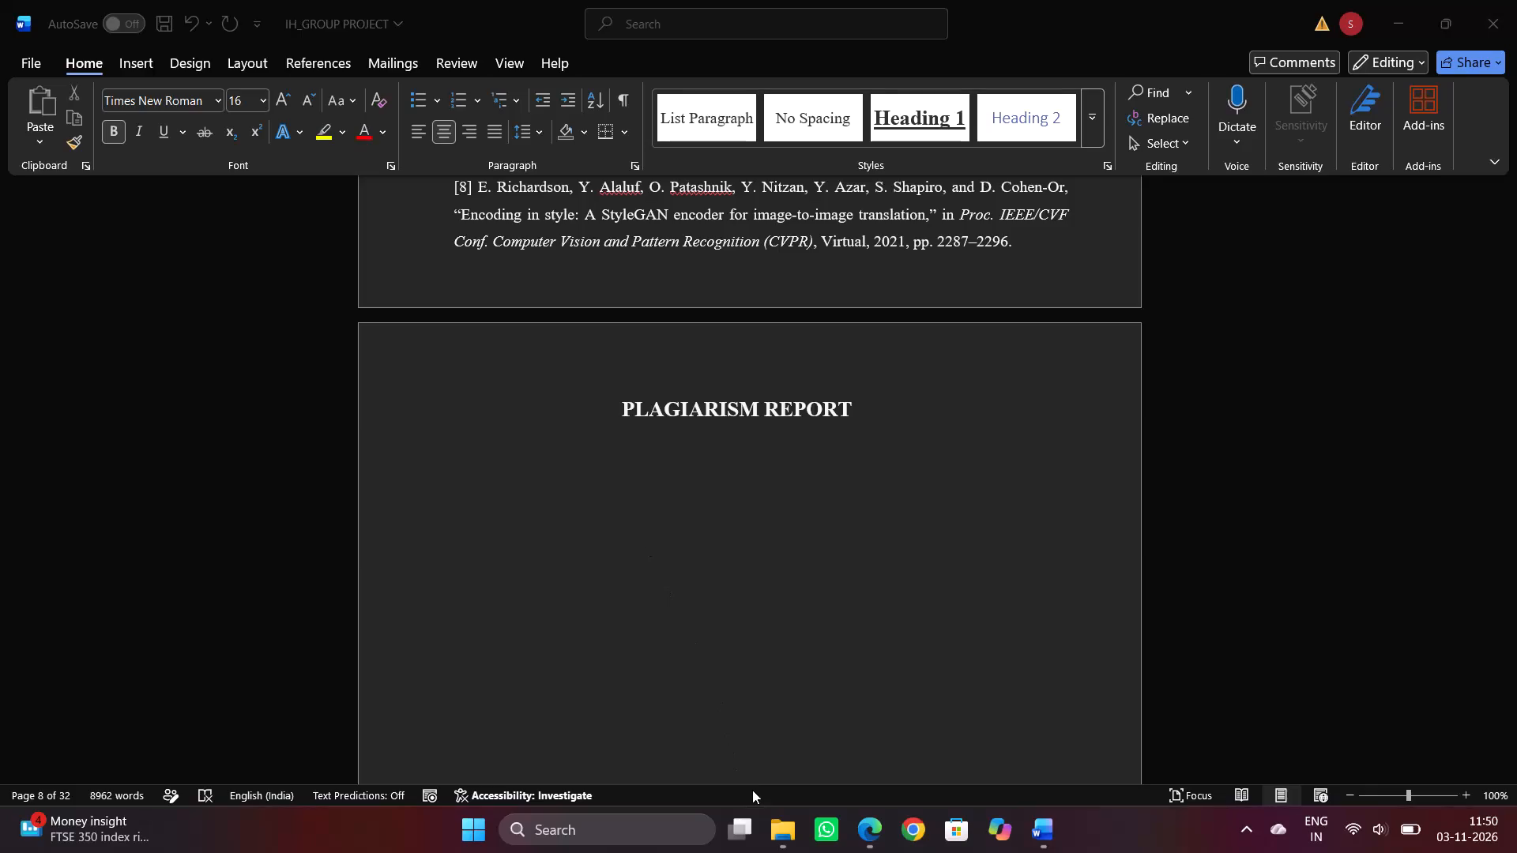
Switch to File Explorer and create a folder named MobilenetV2_V1 in Downloads.
left_click(777, 830)
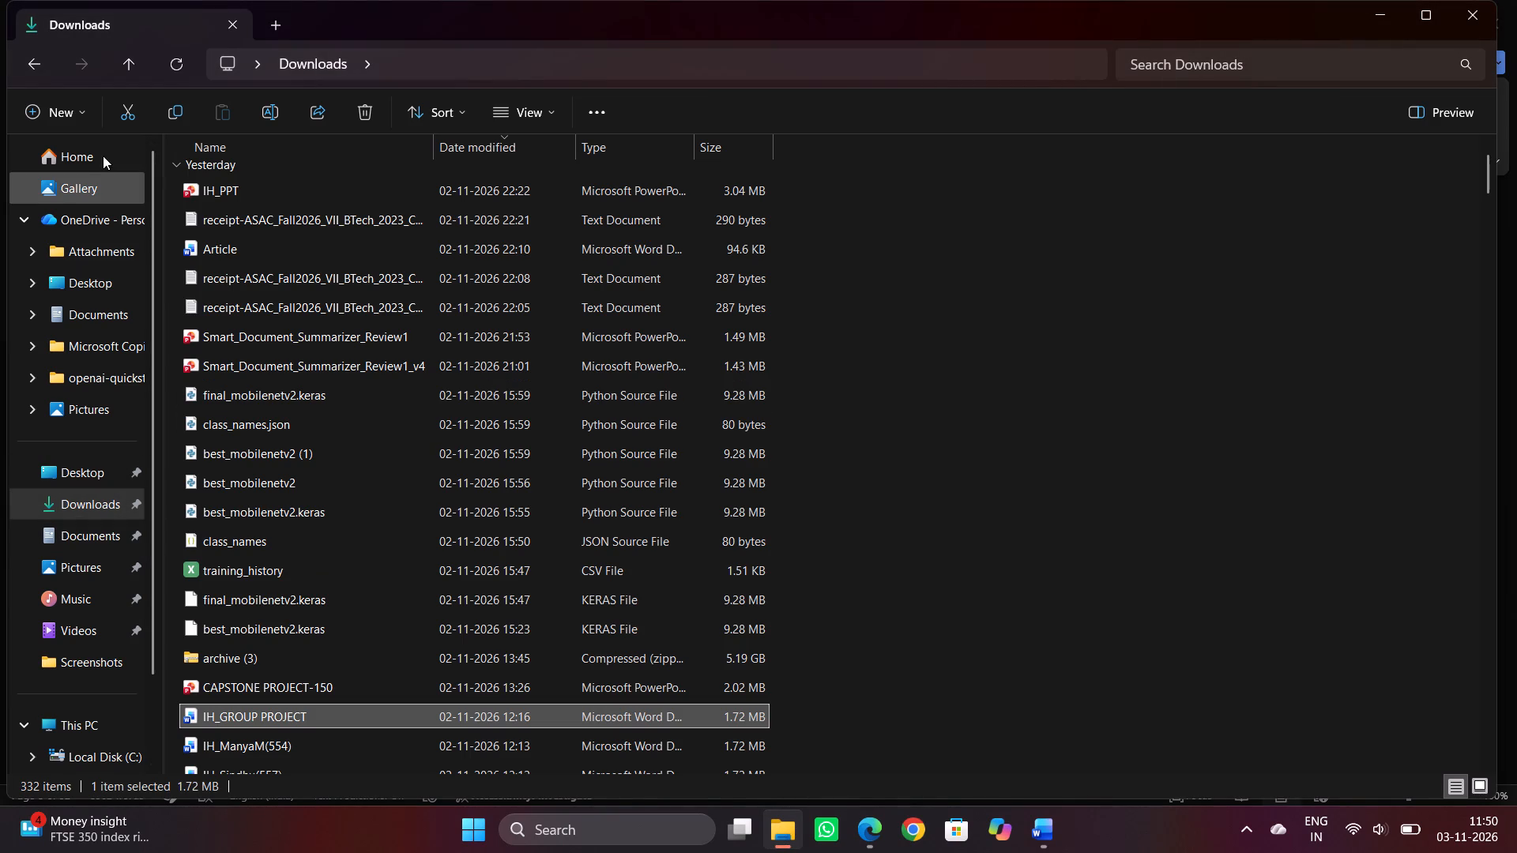
left_click(48, 103)
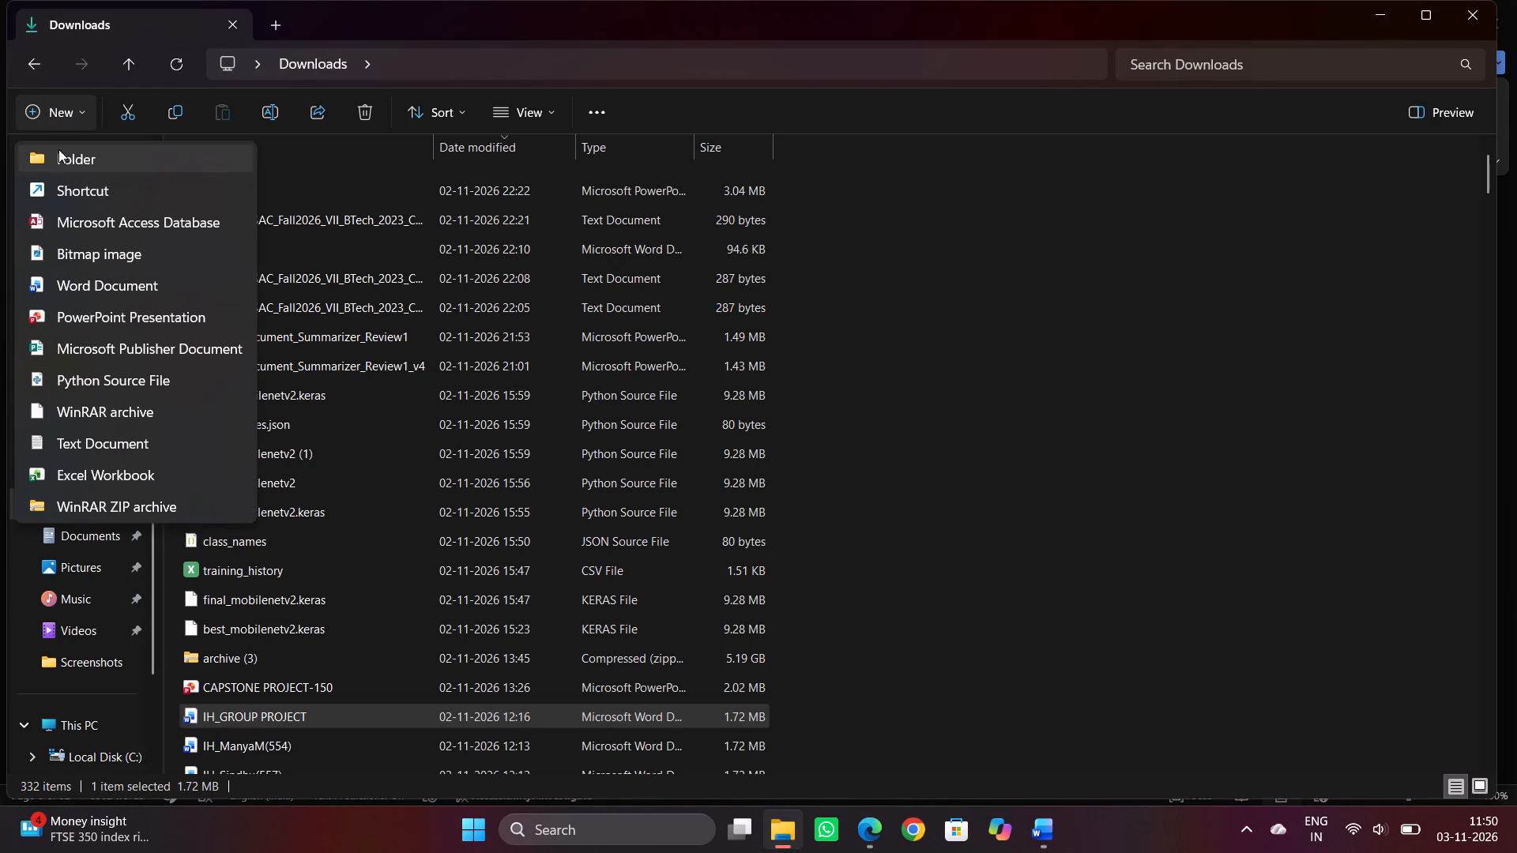
left_click(60, 173)
left_click(77, 148)
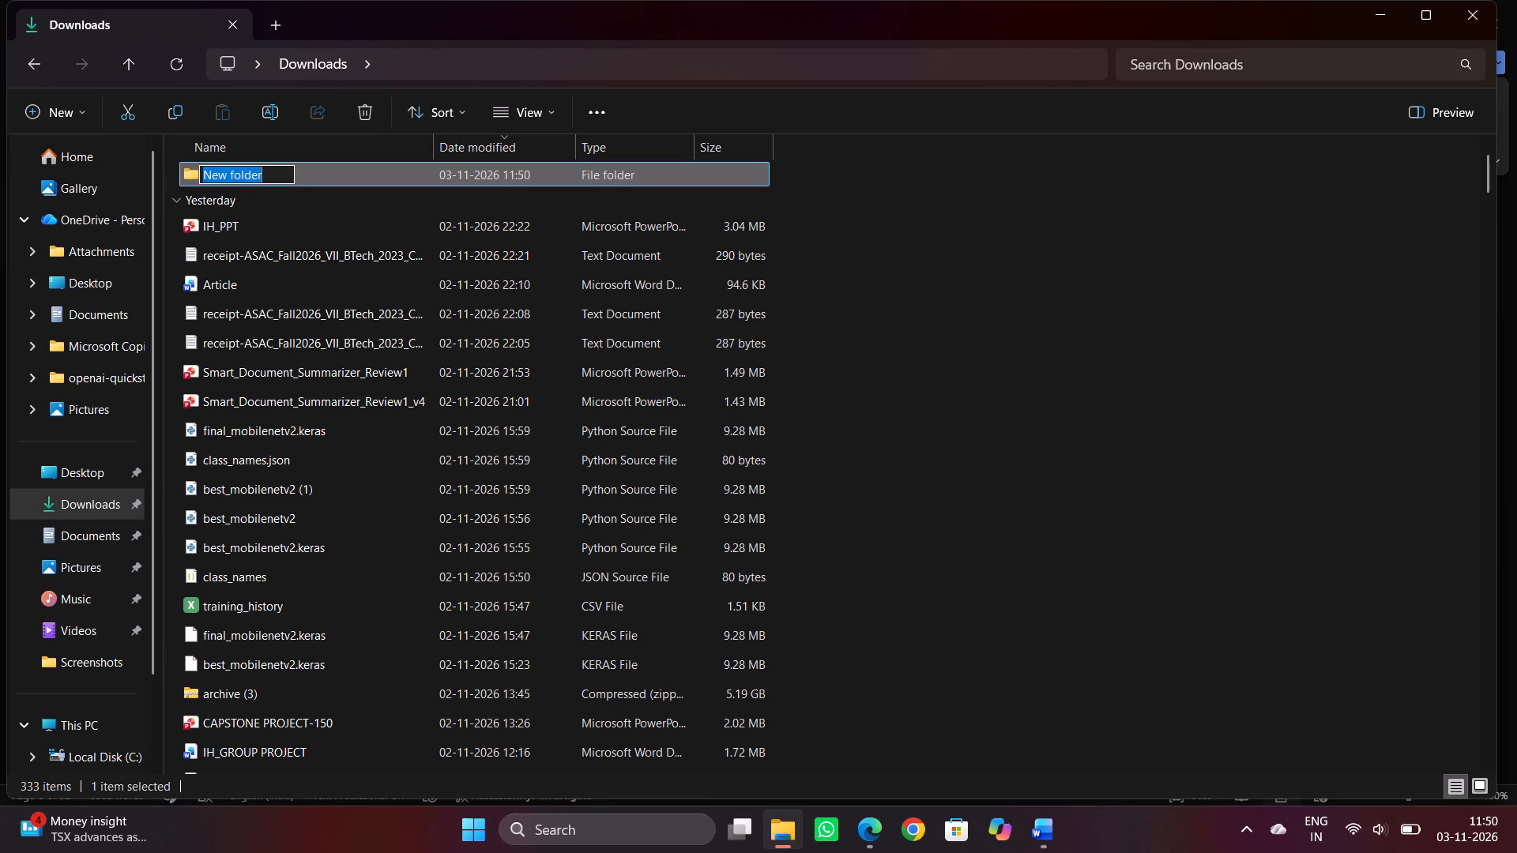
type("on")
key("BackSpace")
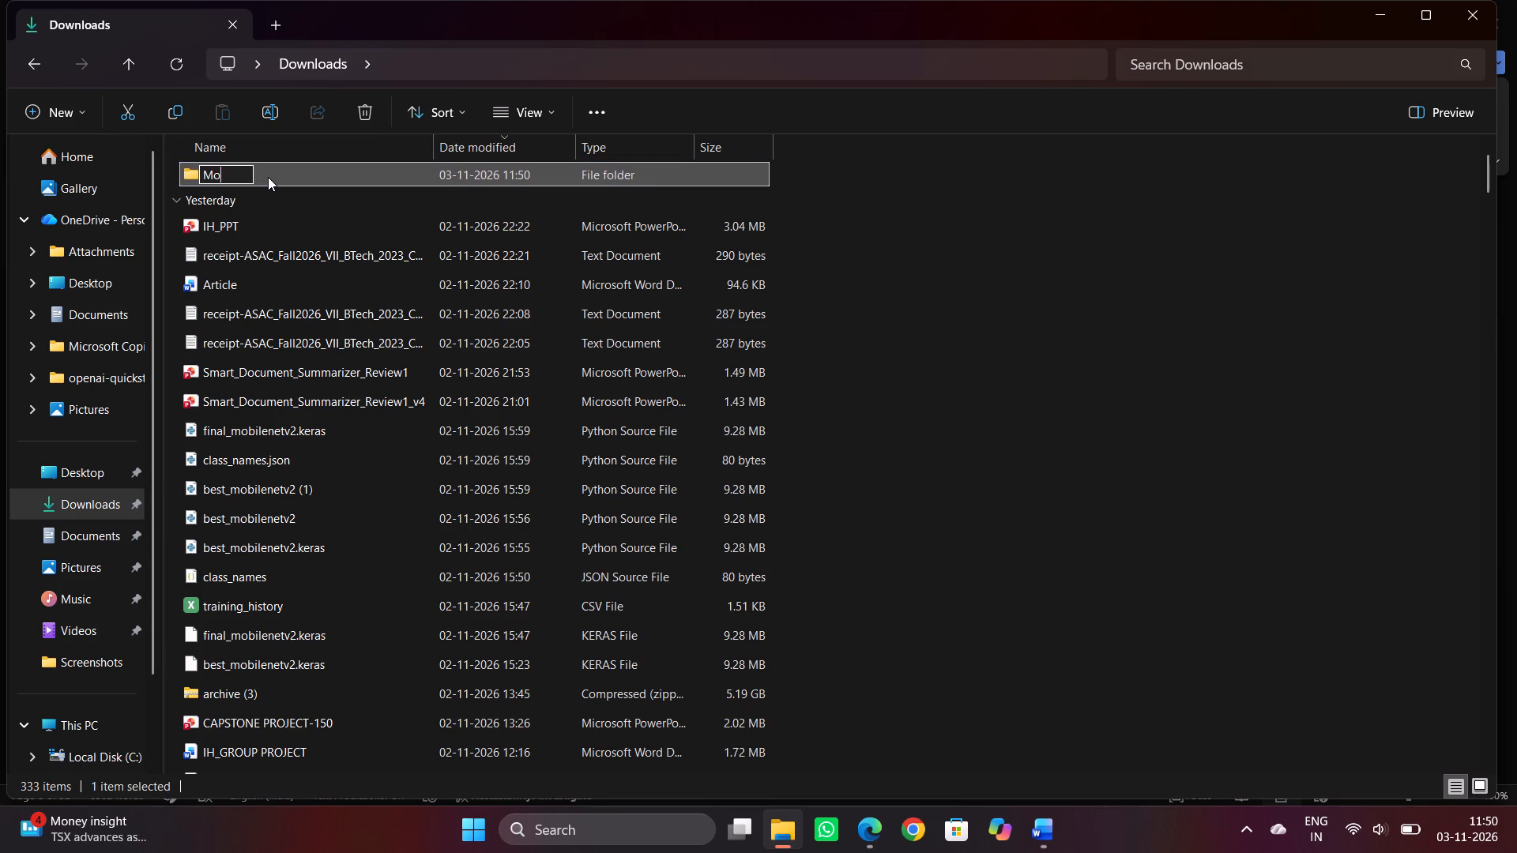
type("bile")
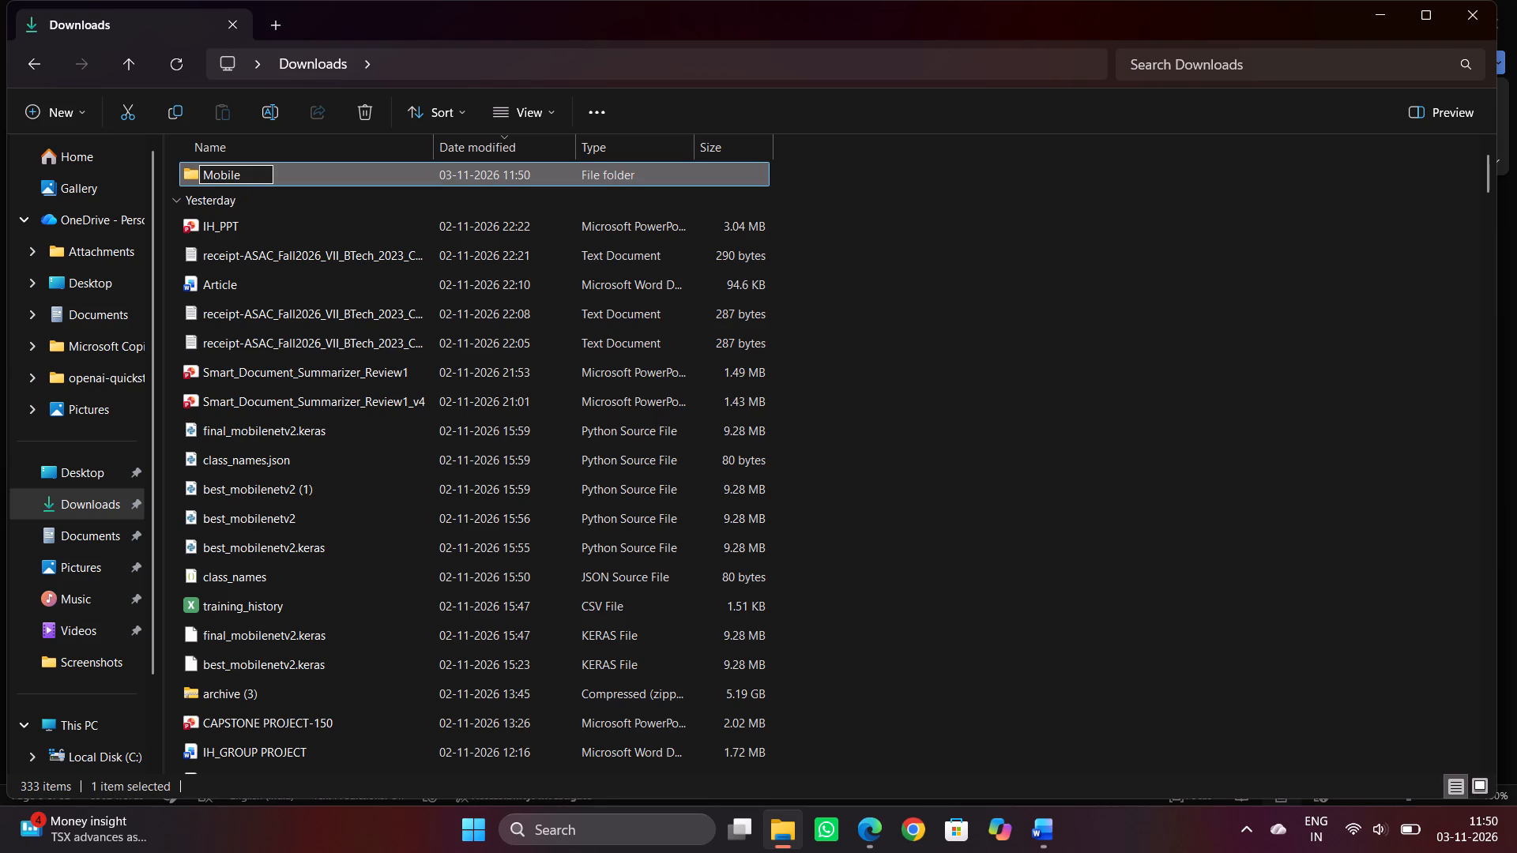
type("net")
type("V2")
key("shift+underscore")
key("1")
key("Return")
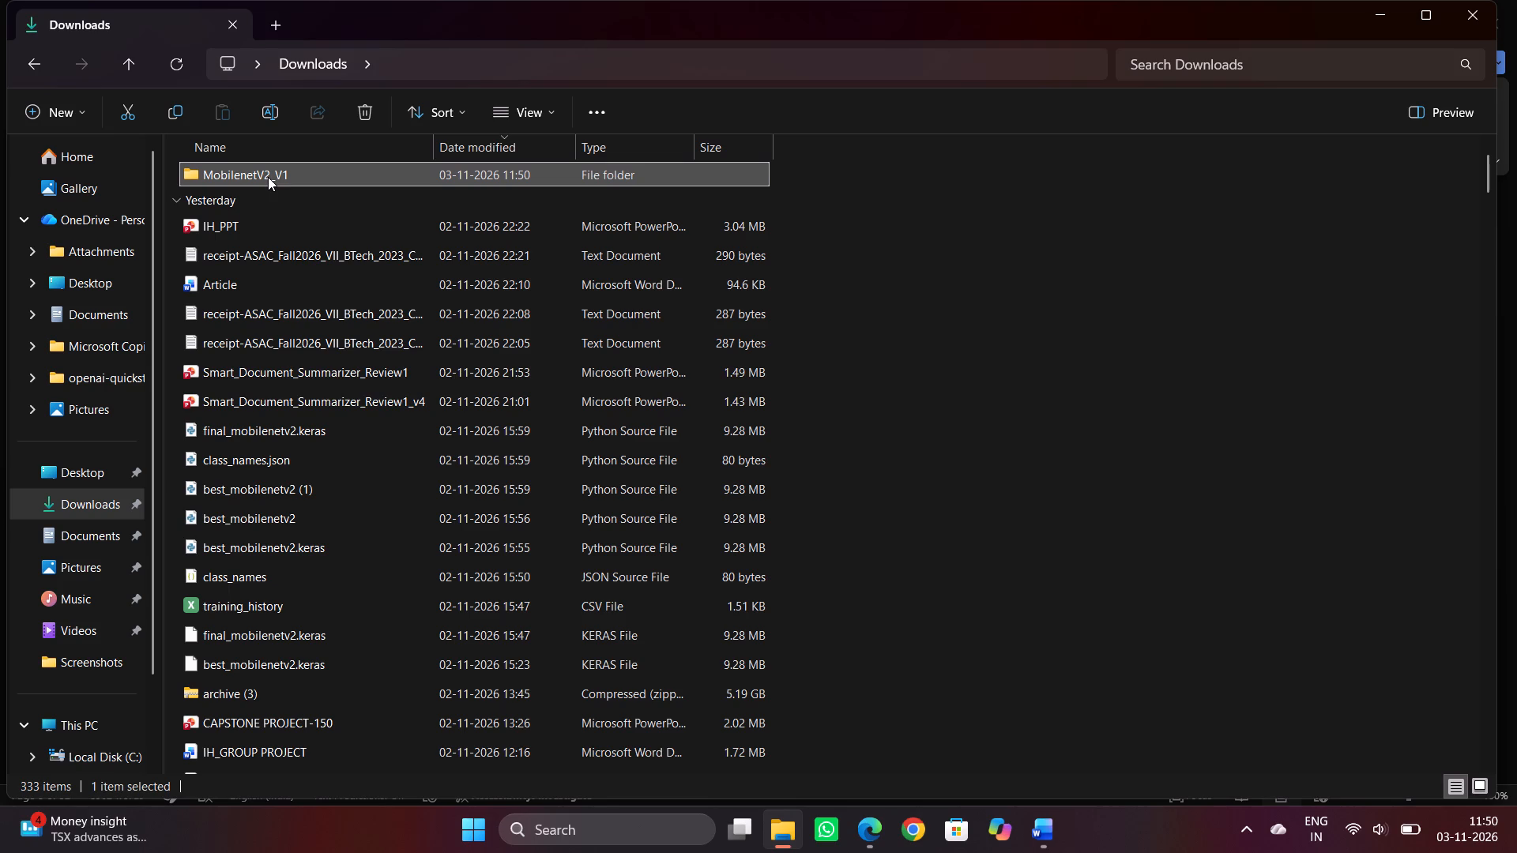
Copy the Python source file final_mobilenetv2.keras from Downloads into the MobilenetV2_V1 folder.
scroll(319, 394, "down", 1)
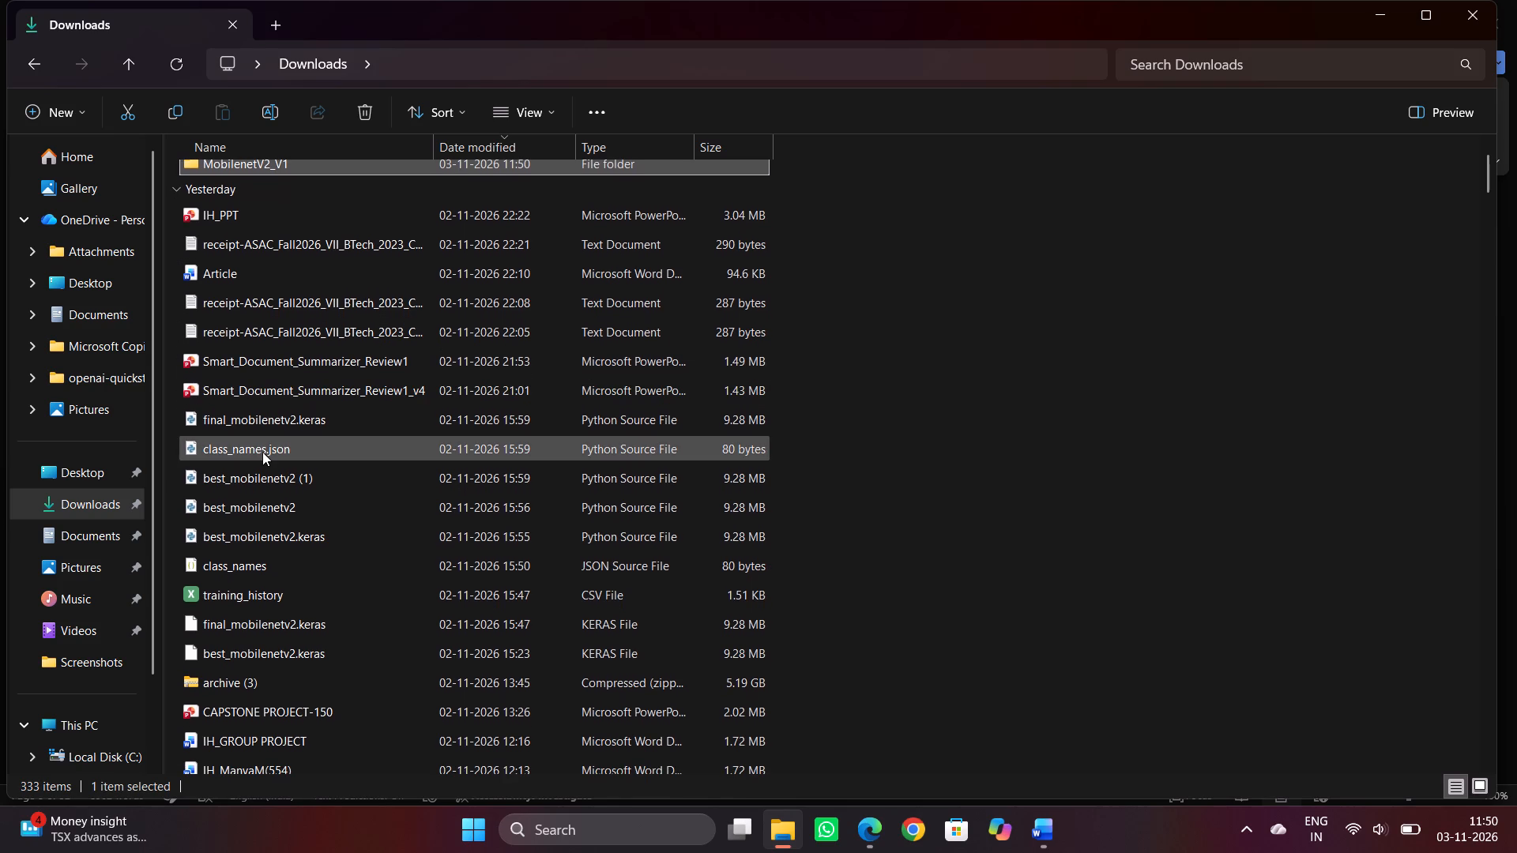
left_click(280, 424)
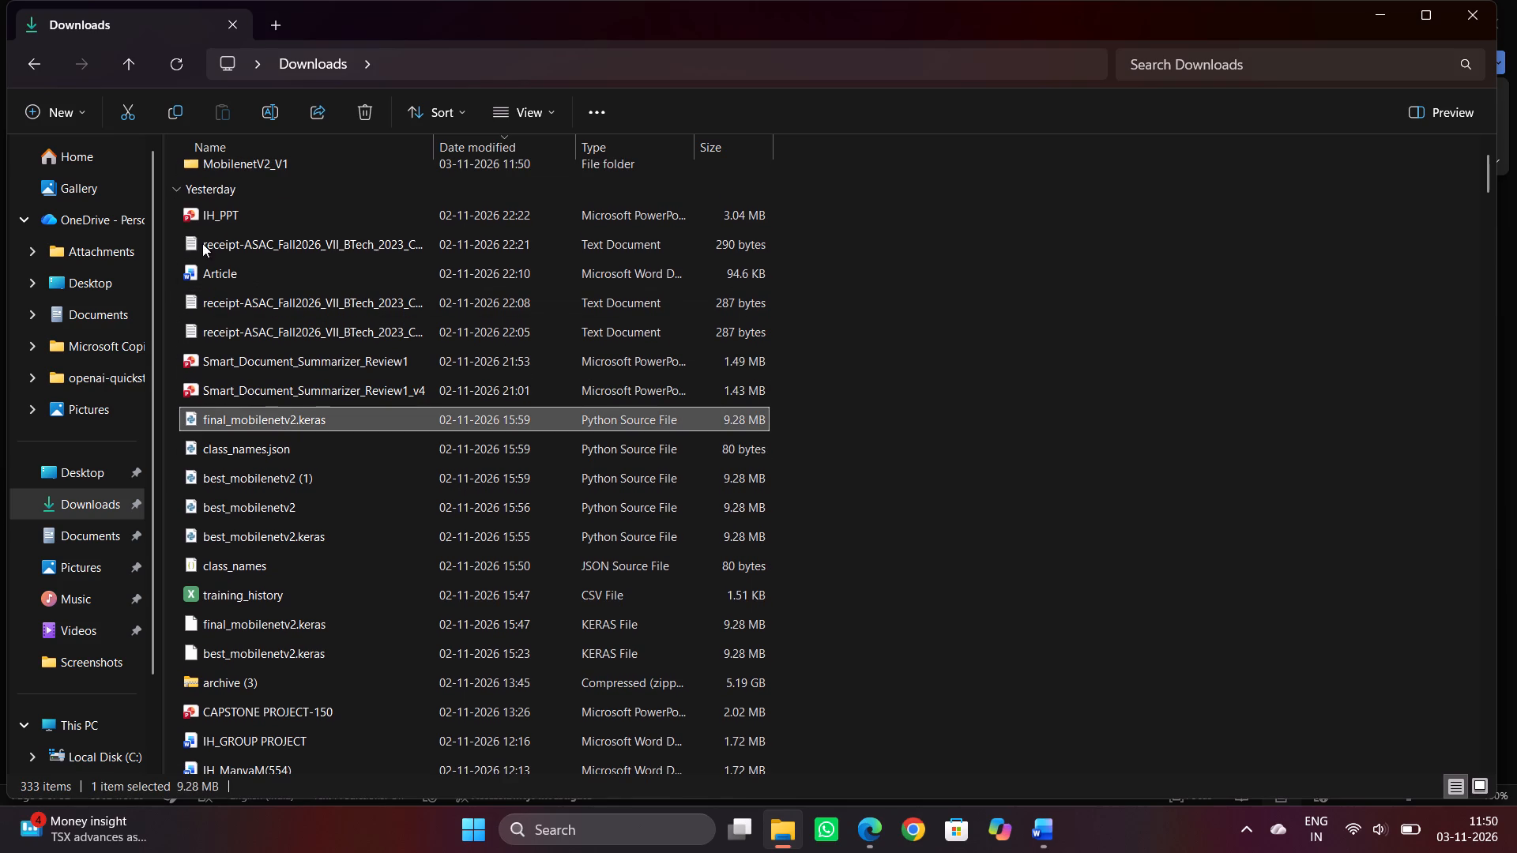
left_click(176, 108)
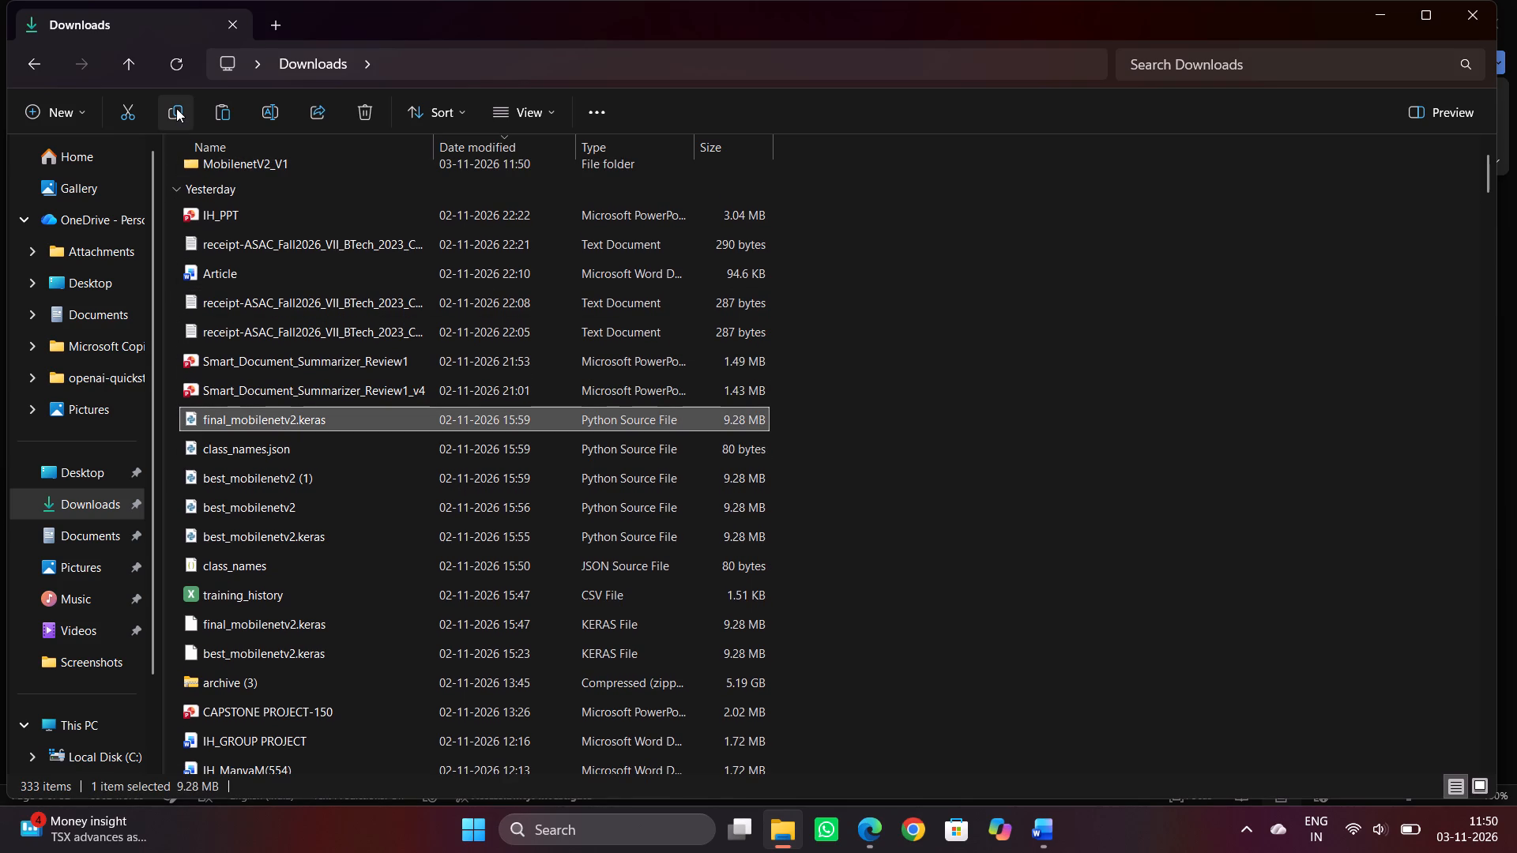
left_click(176, 108)
double_click(196, 165)
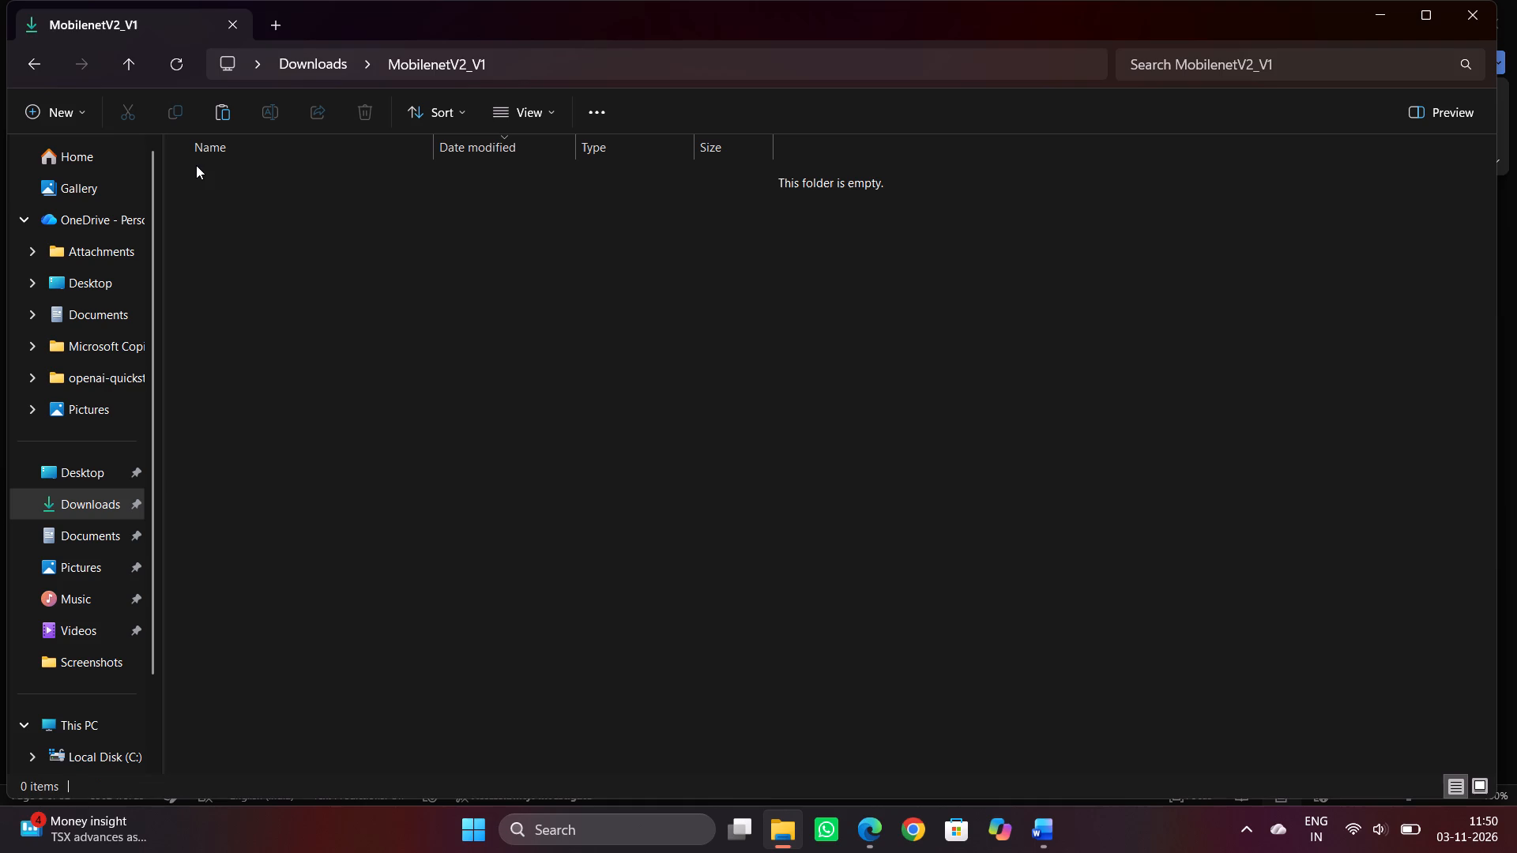
key("ctrl+v")
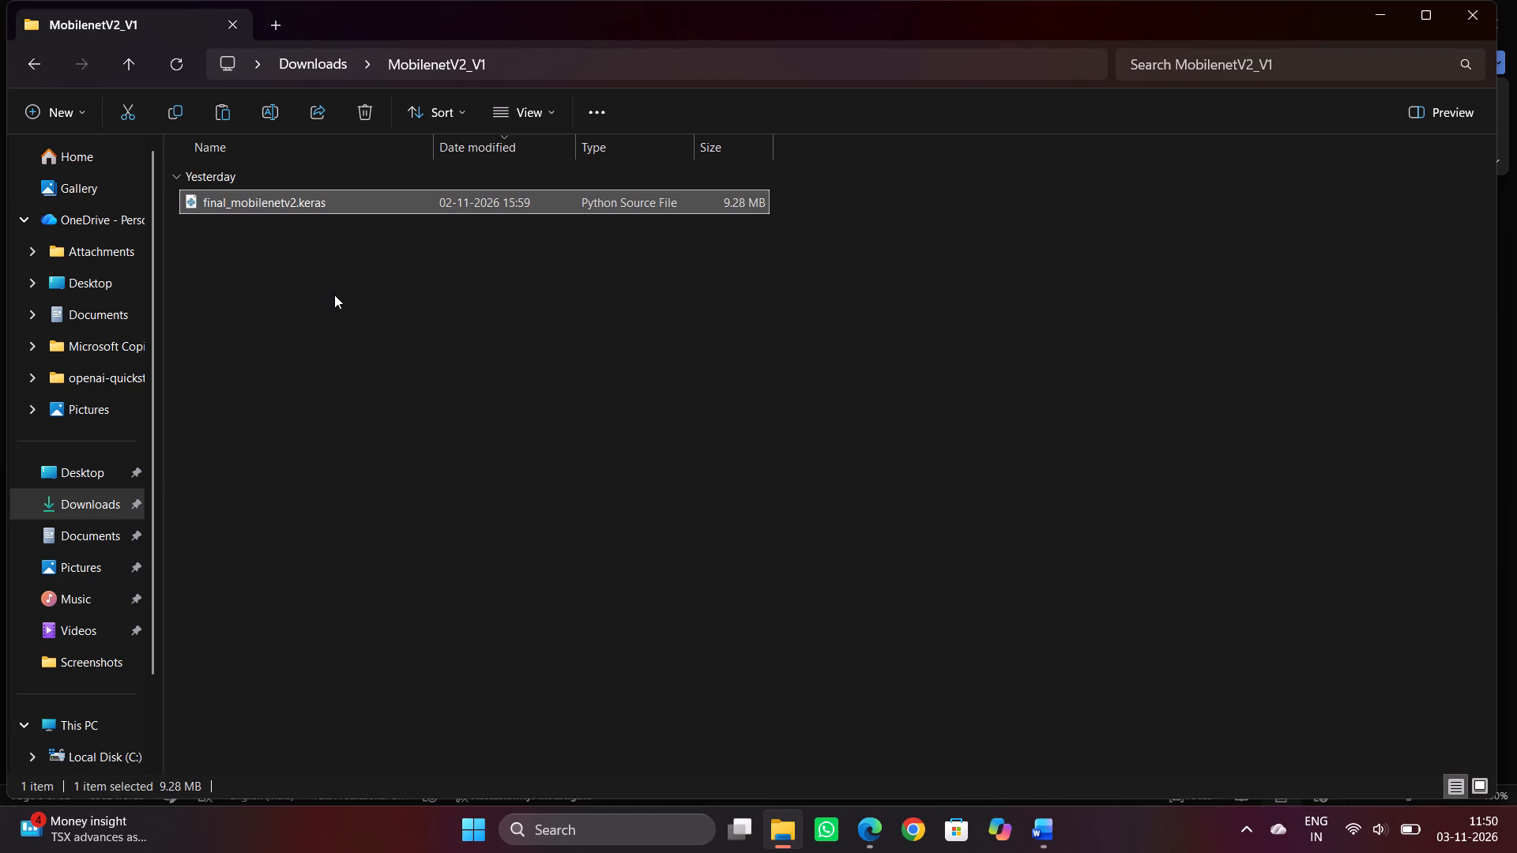
Copy the Python source file class_names.json from Downloads into the MobilenetV2_V1 folder.
left_click(30, 62)
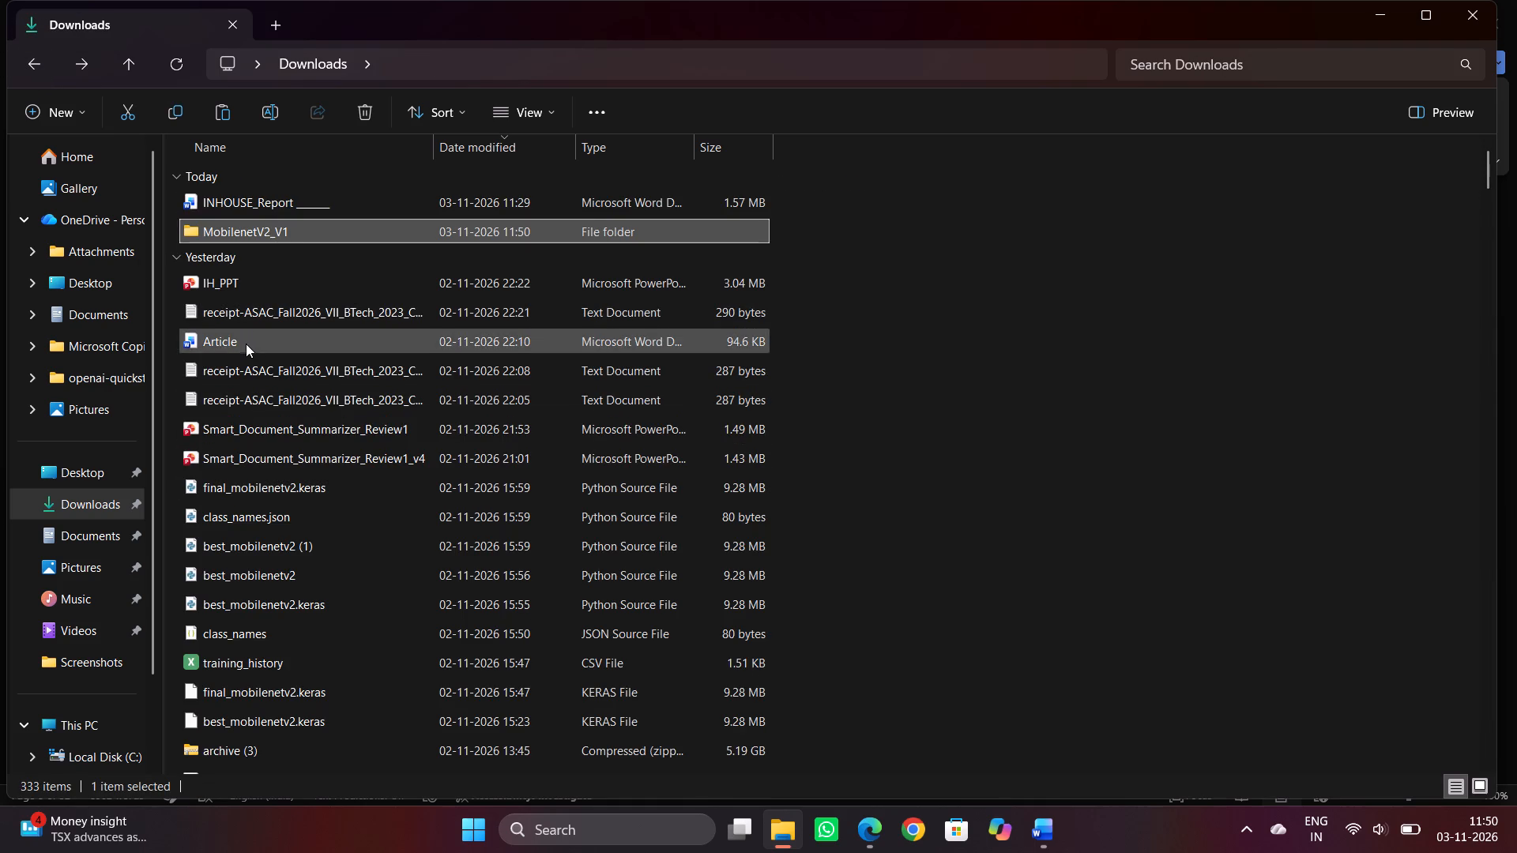
scroll(256, 391, "down", 1)
left_click(265, 487)
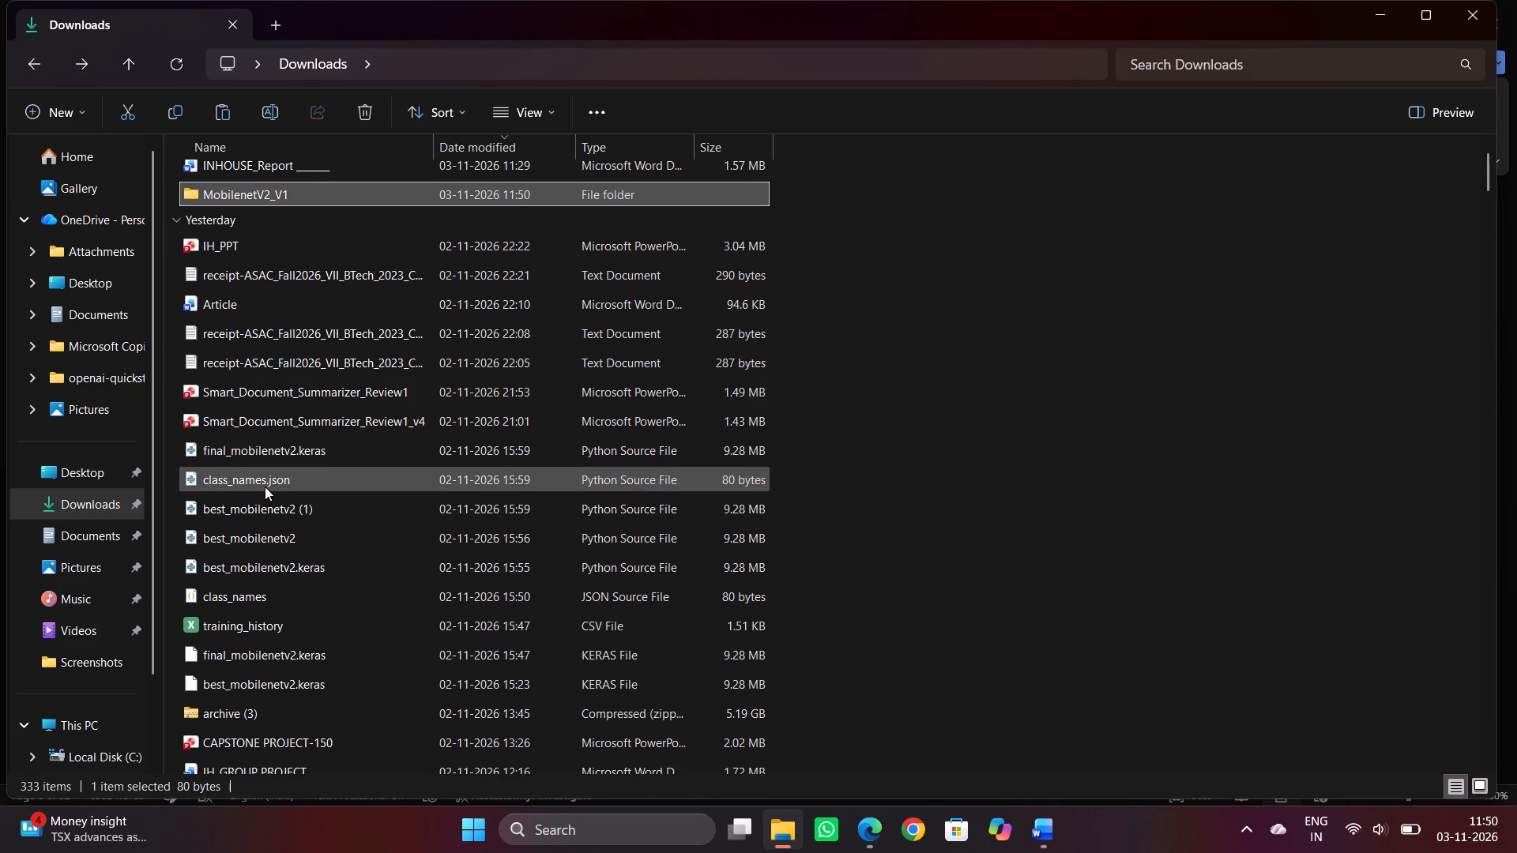
left_click(165, 112)
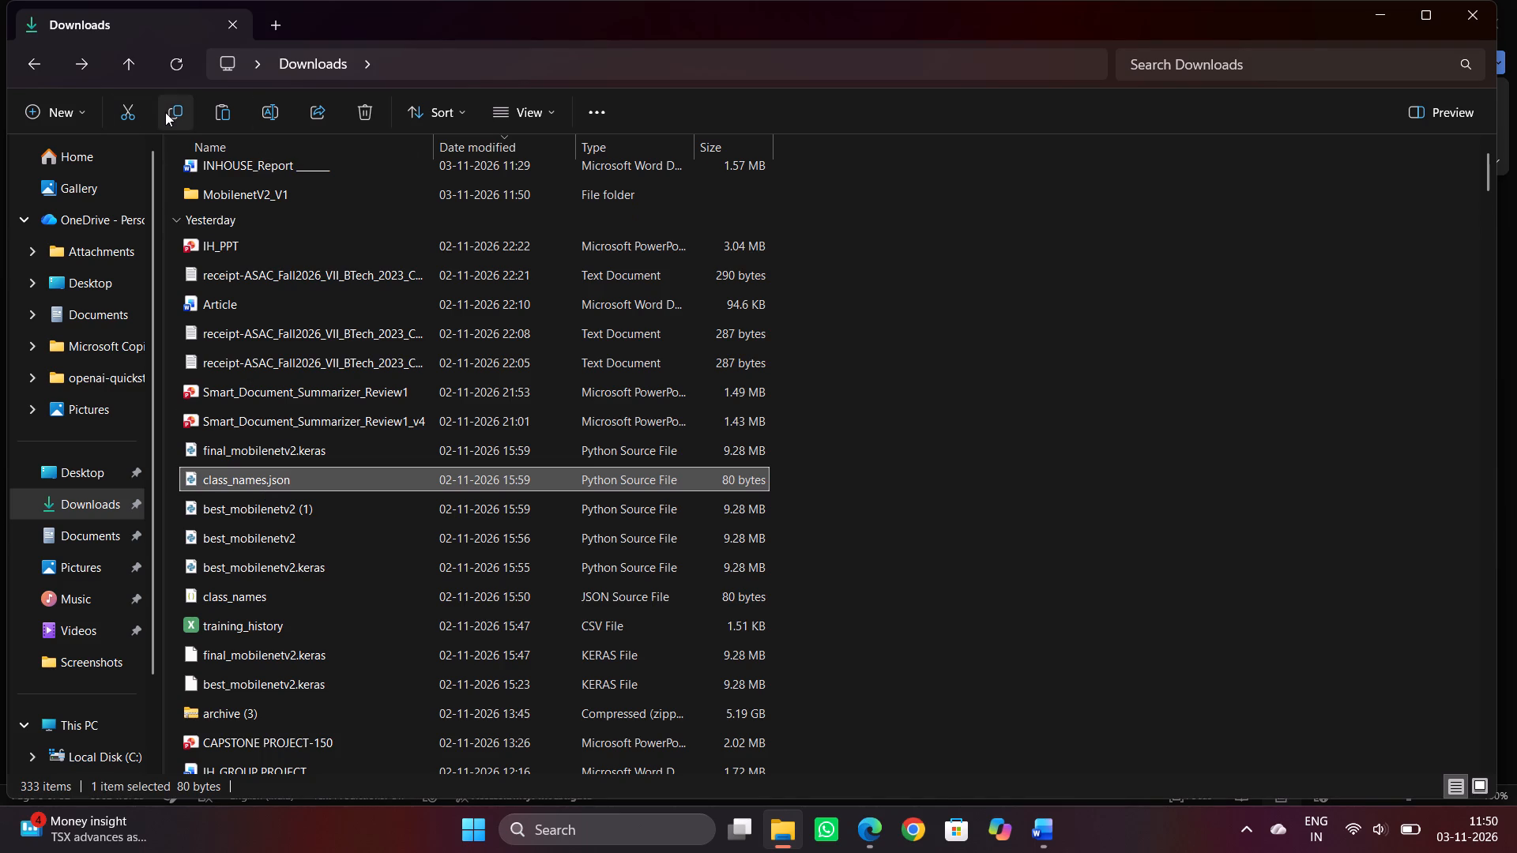
left_click(171, 112)
left_click(171, 112)
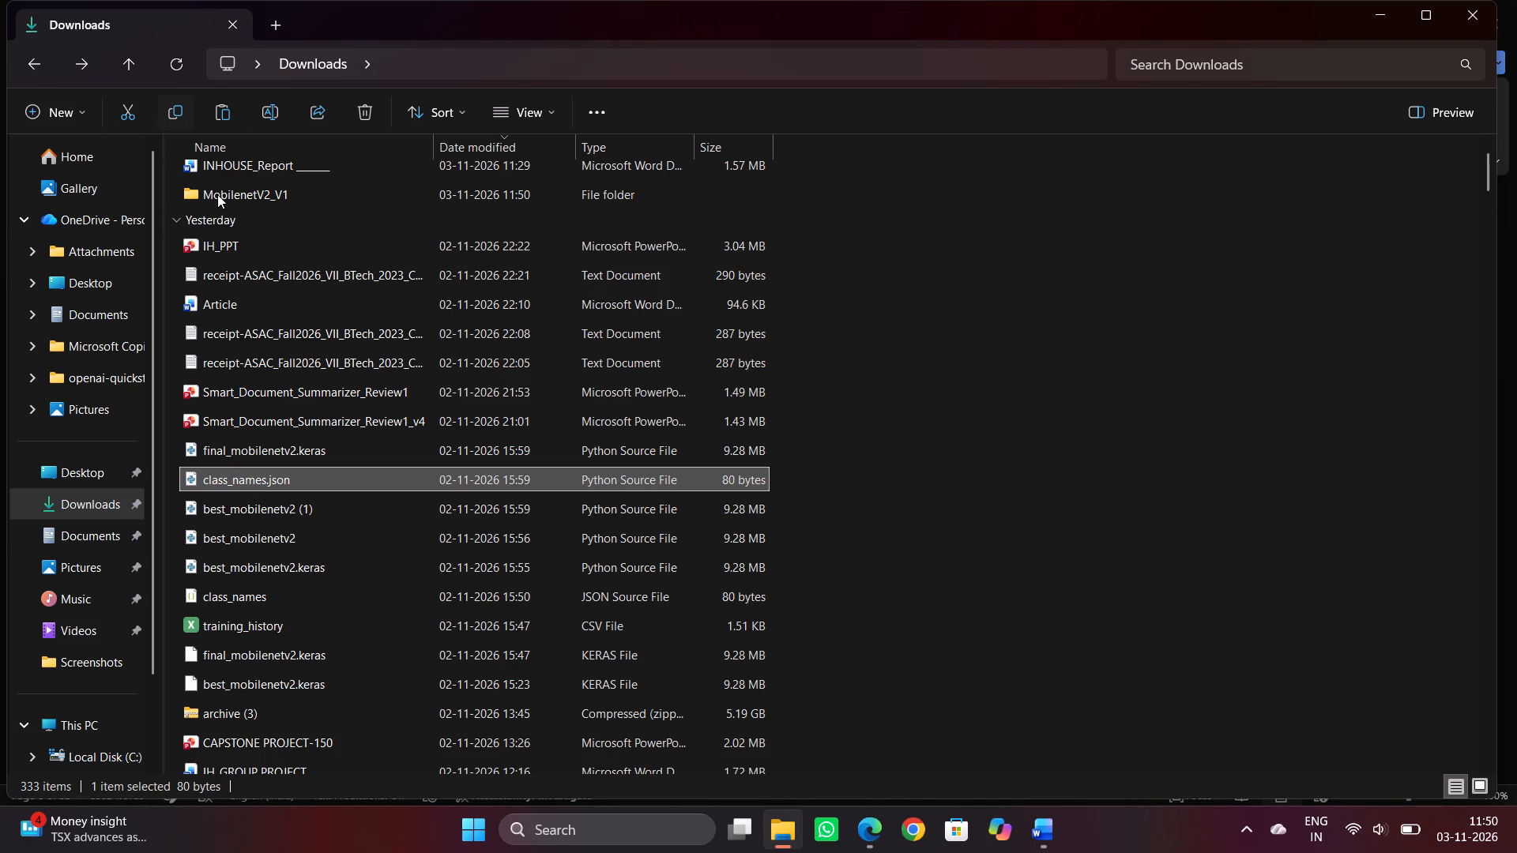
double_click(217, 194)
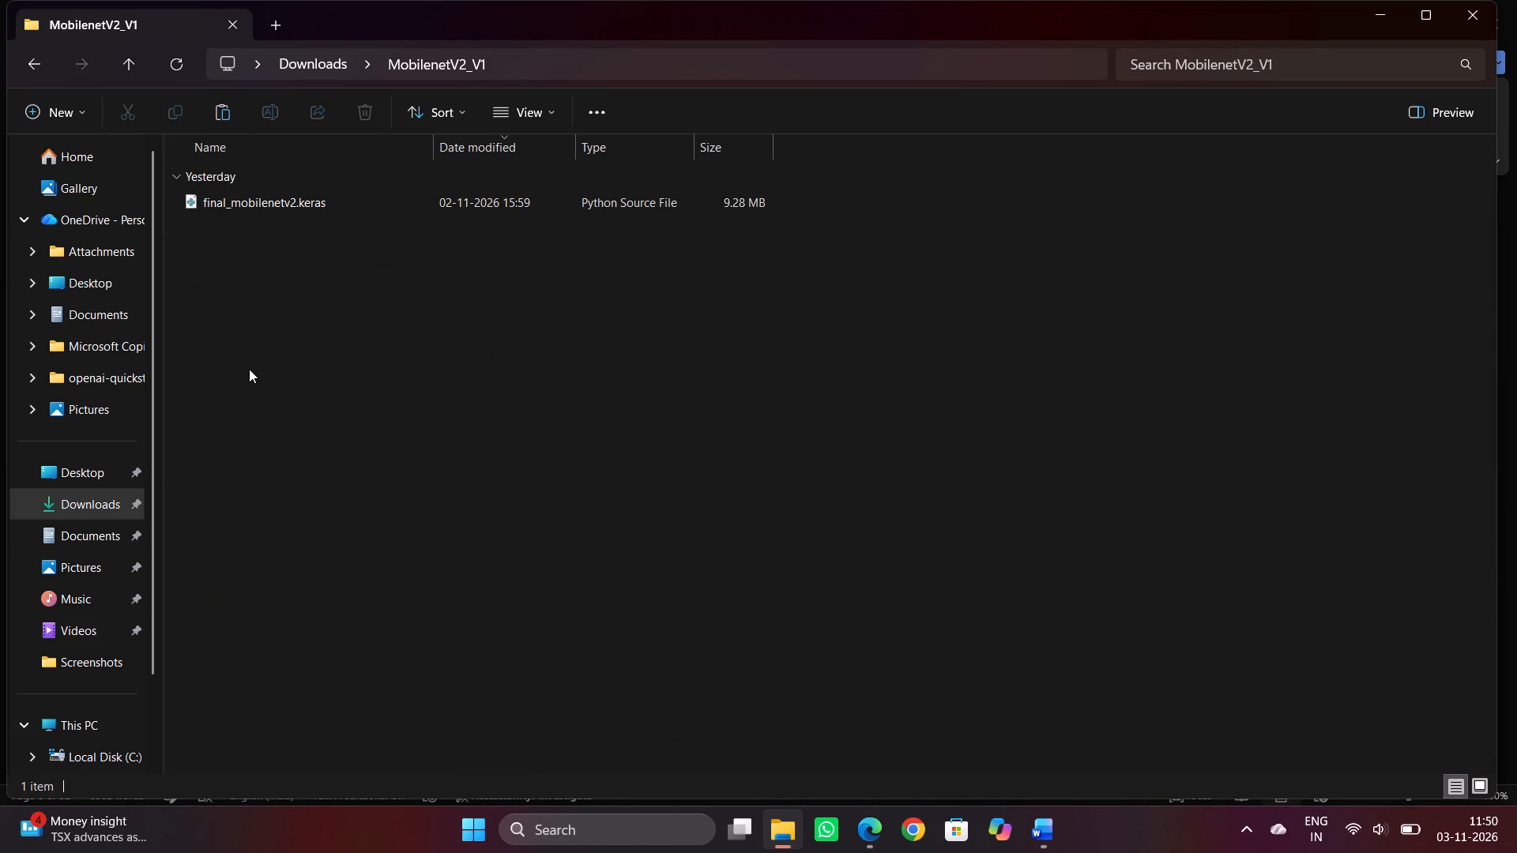
key("ctrl+v")
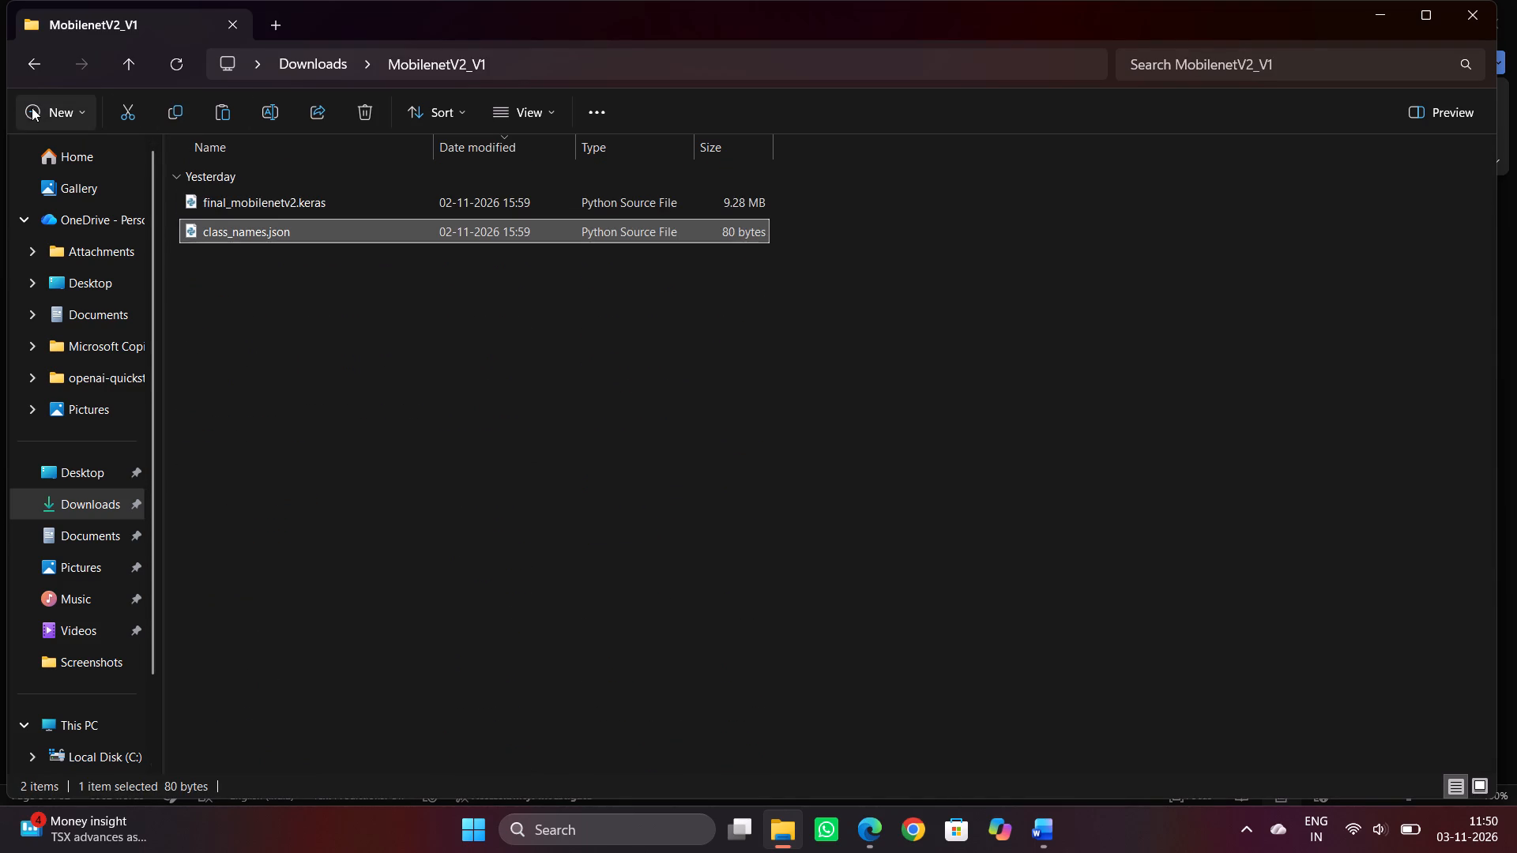
Copy the Python source file best_mobilenetv2.keras from Downloads into the MobilenetV2_V1 folder.
left_click(34, 65)
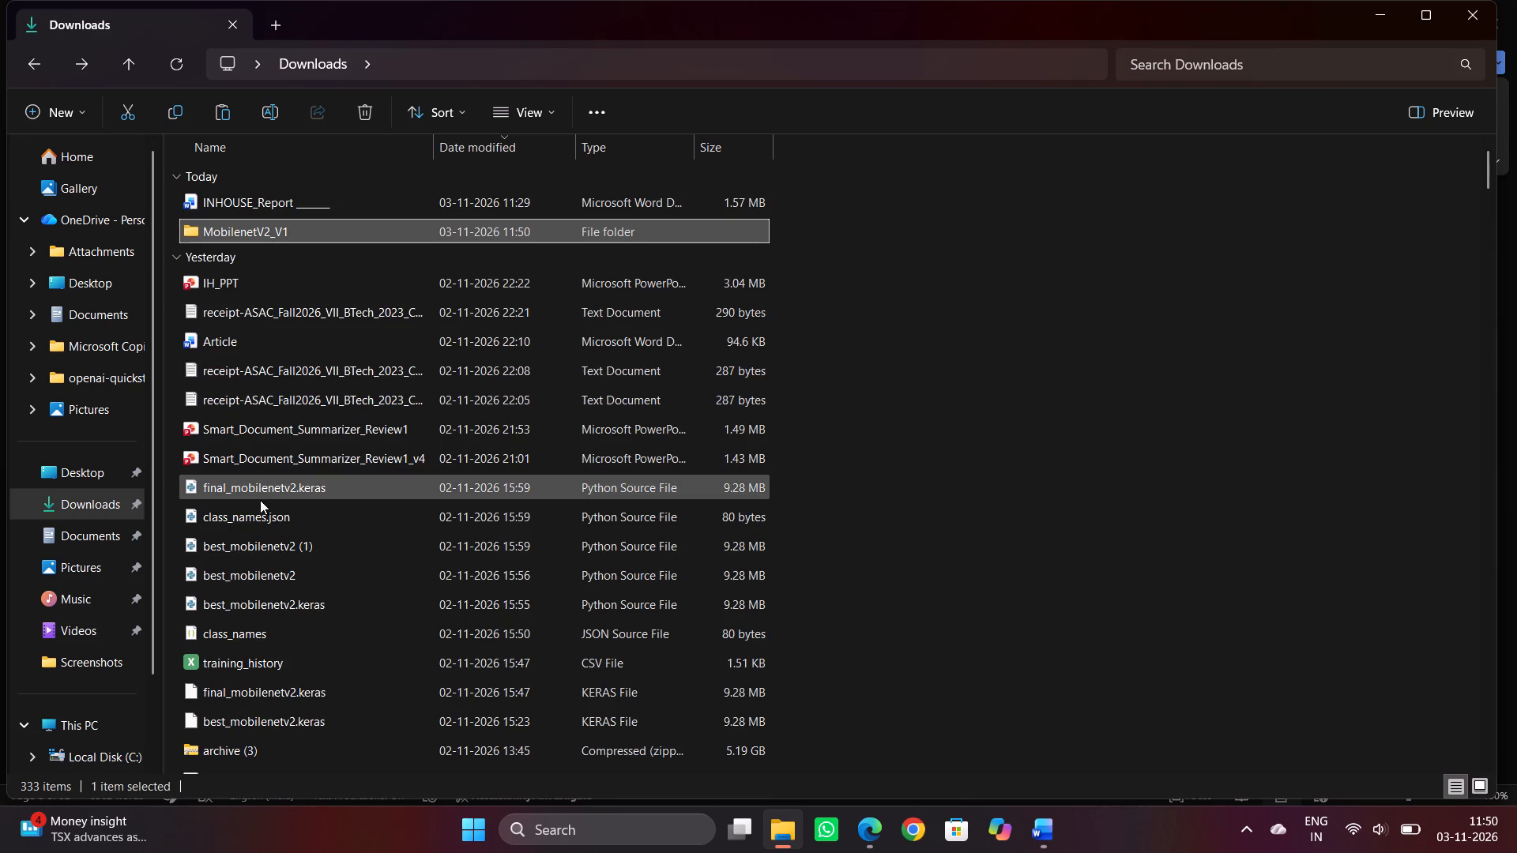
left_click(279, 572)
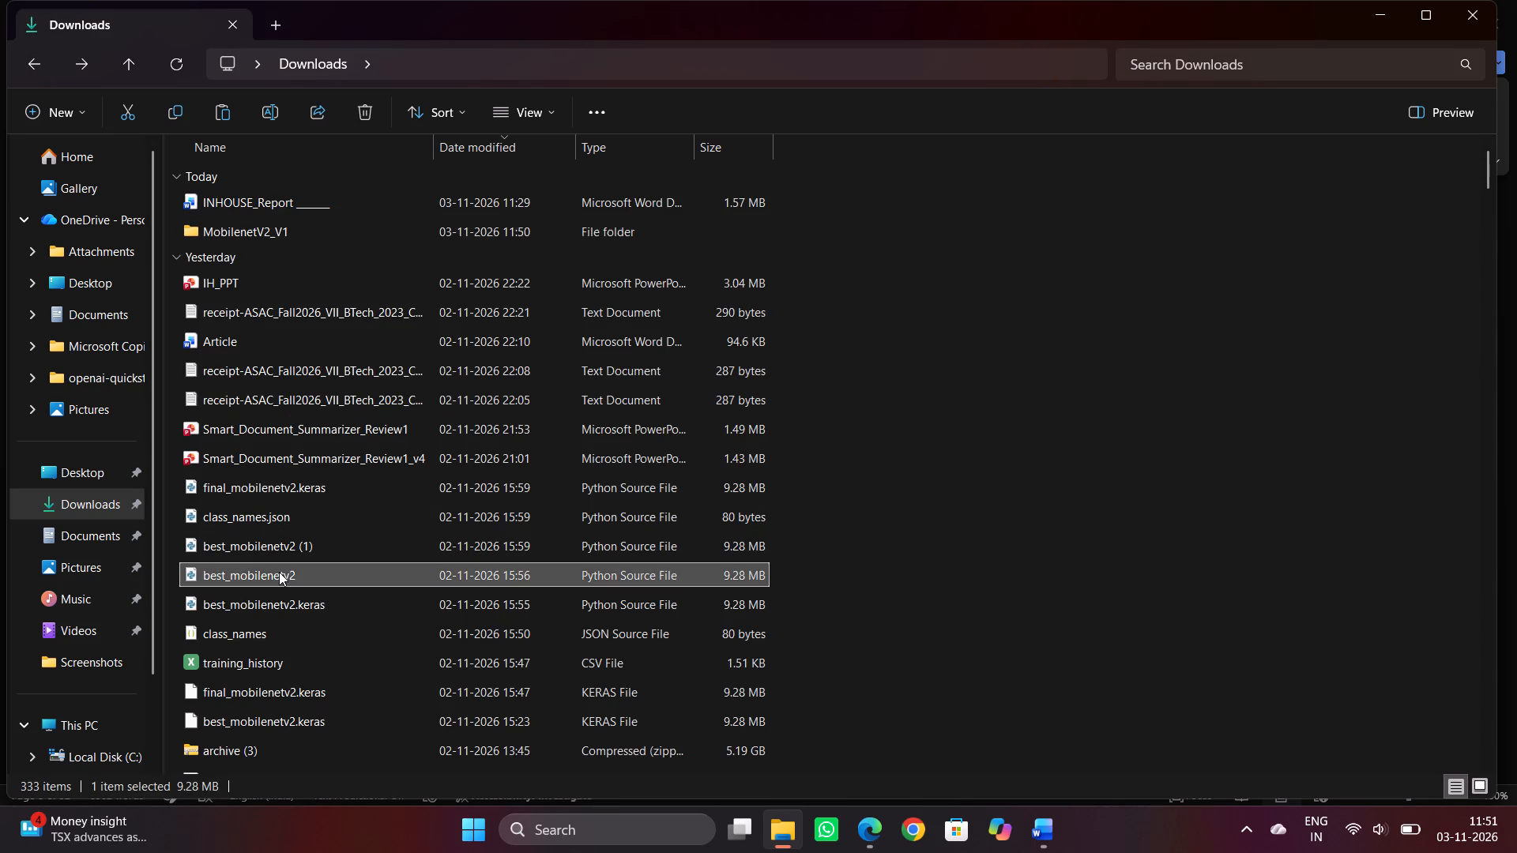
left_click(175, 106)
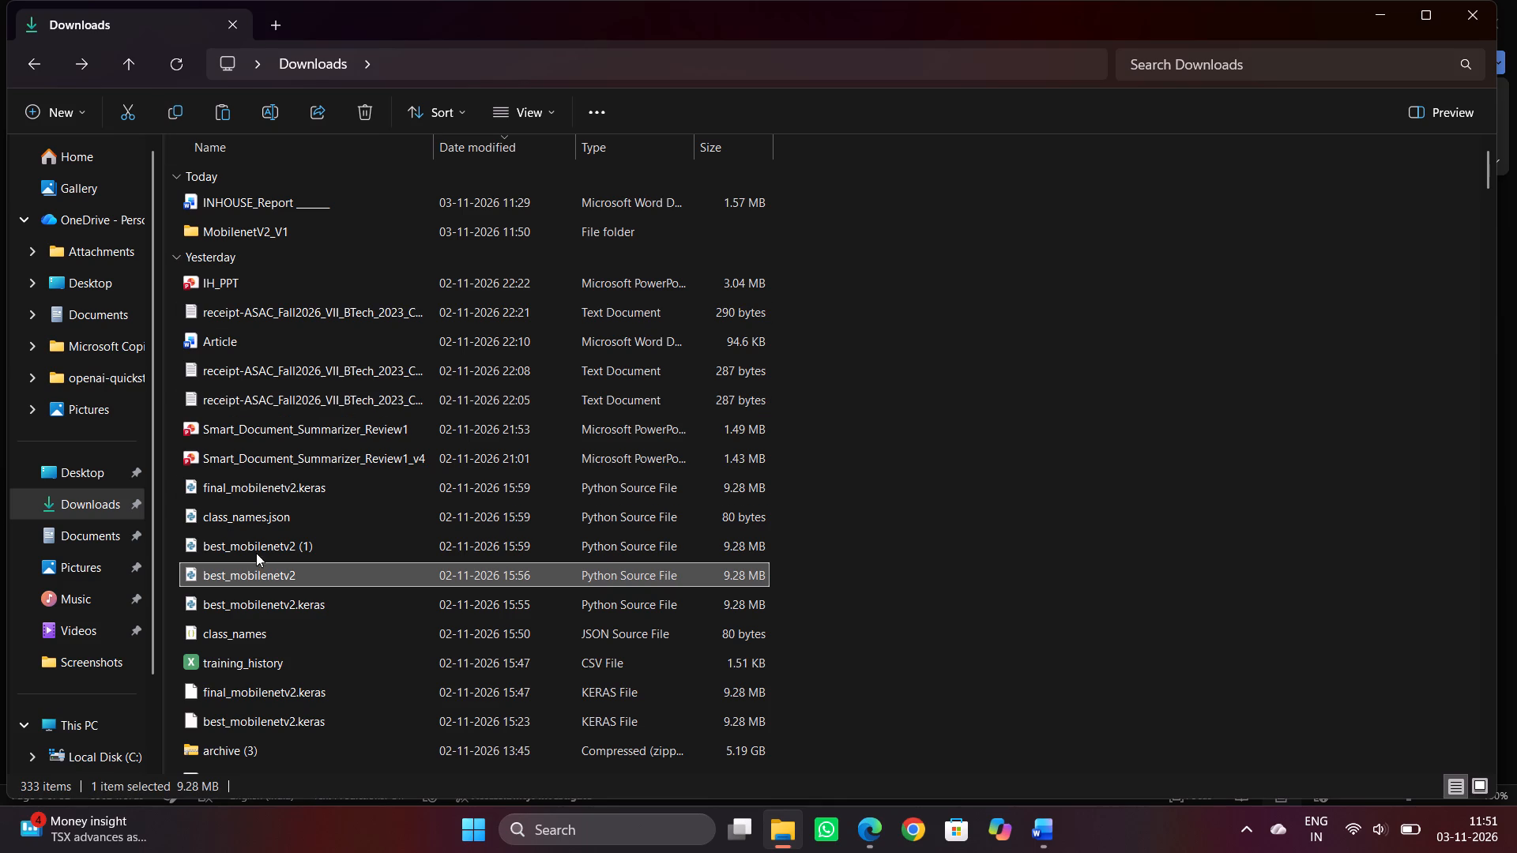
left_click(254, 605)
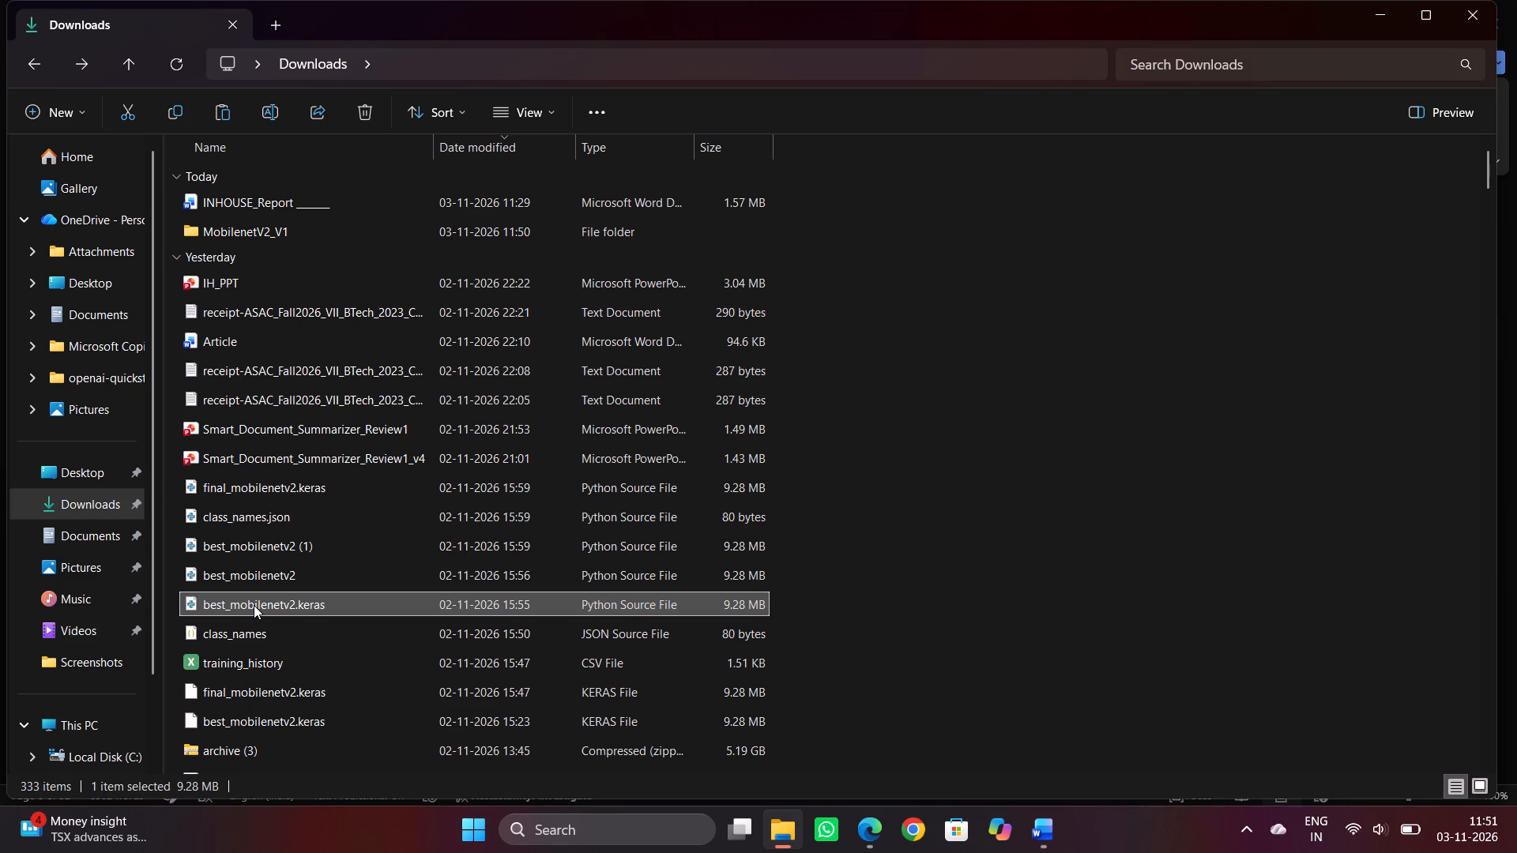
left_click(174, 116)
left_click(173, 111)
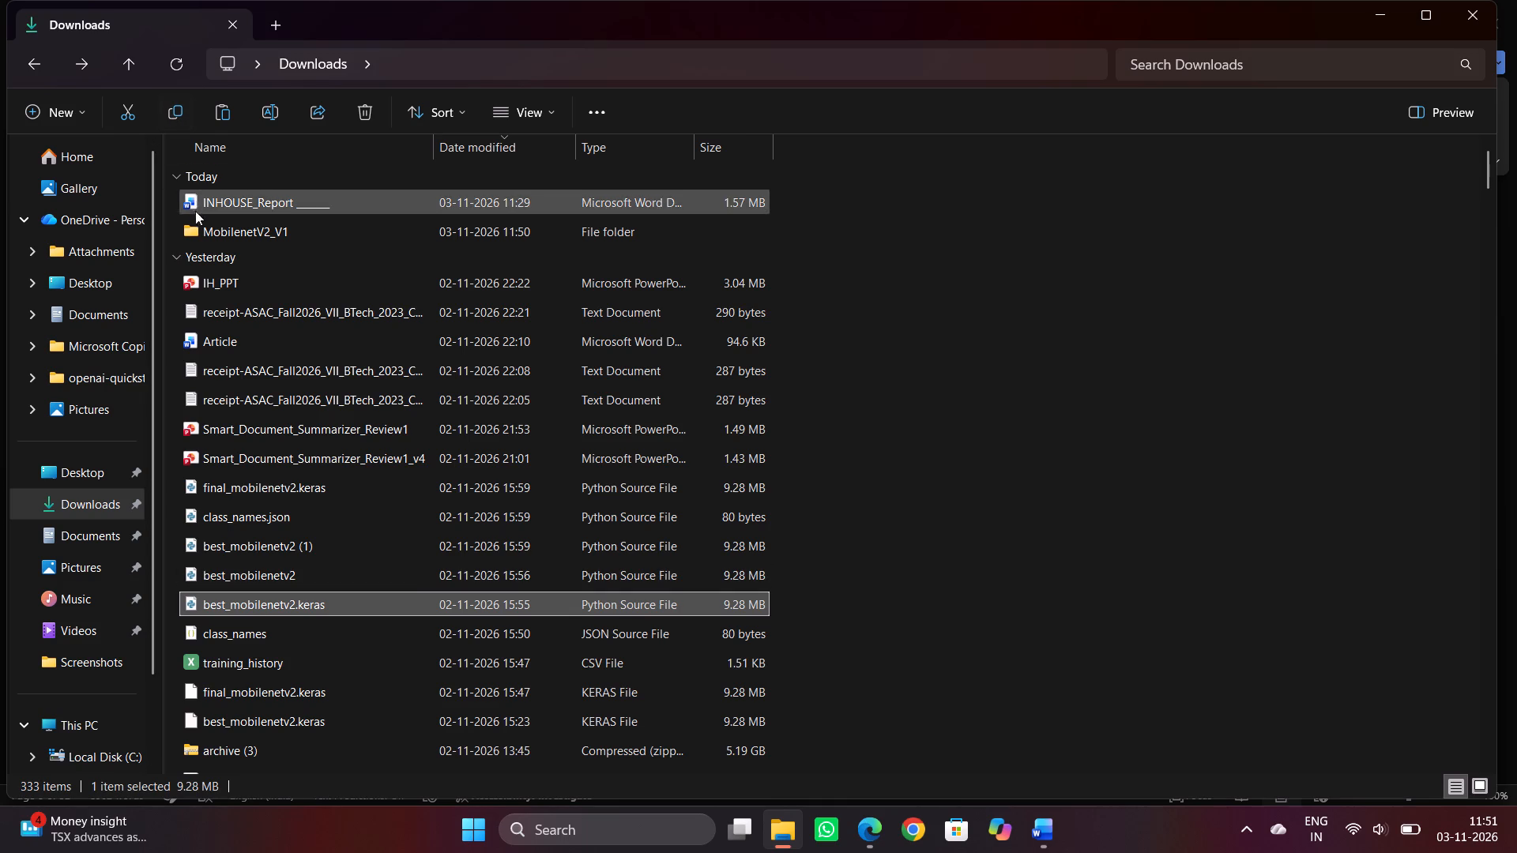
double_click(195, 228)
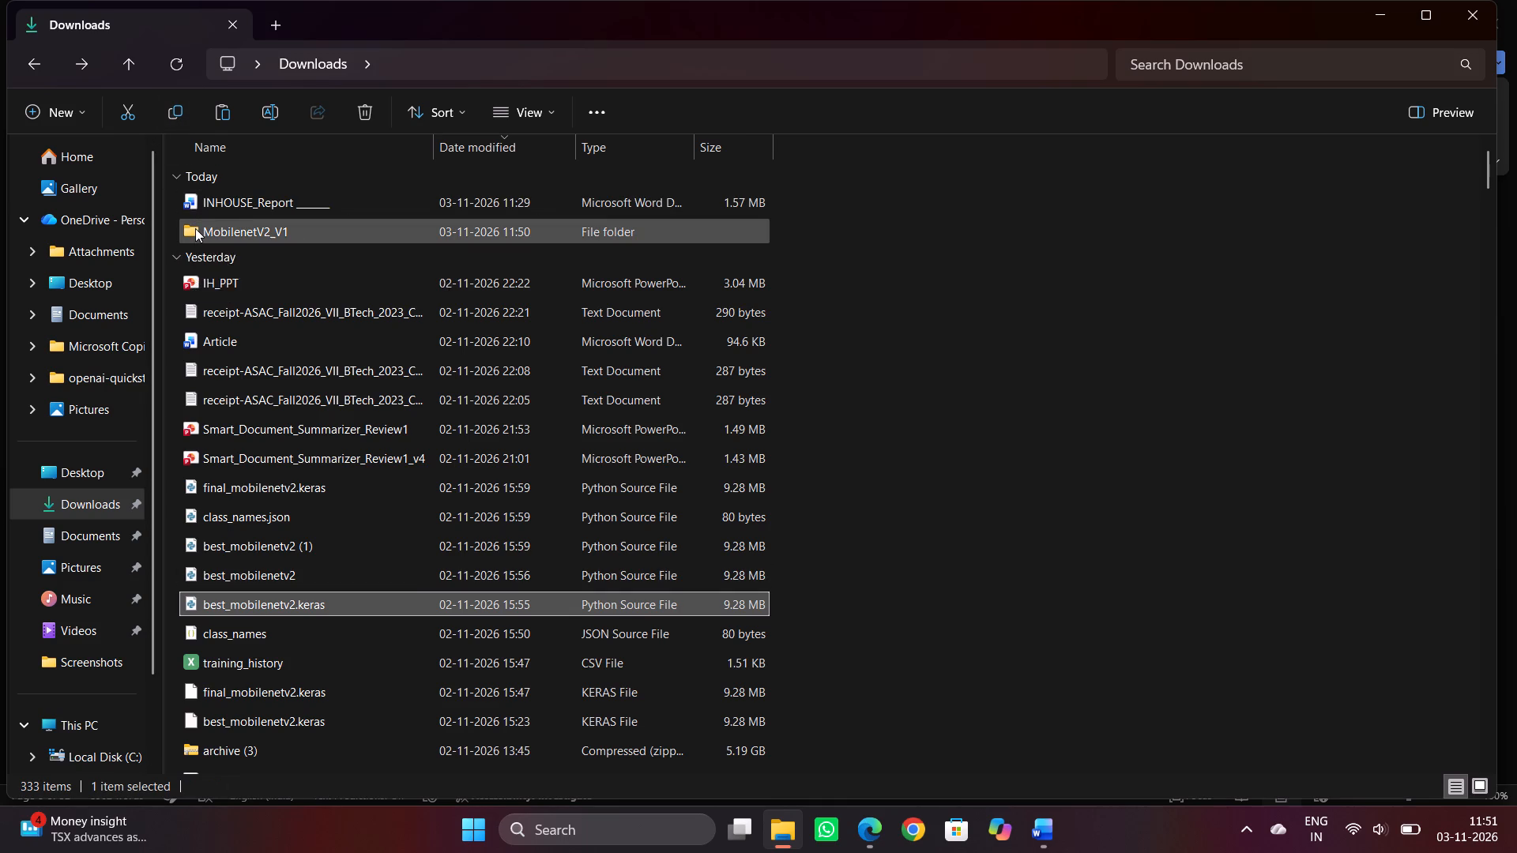
key("ctrl+v")
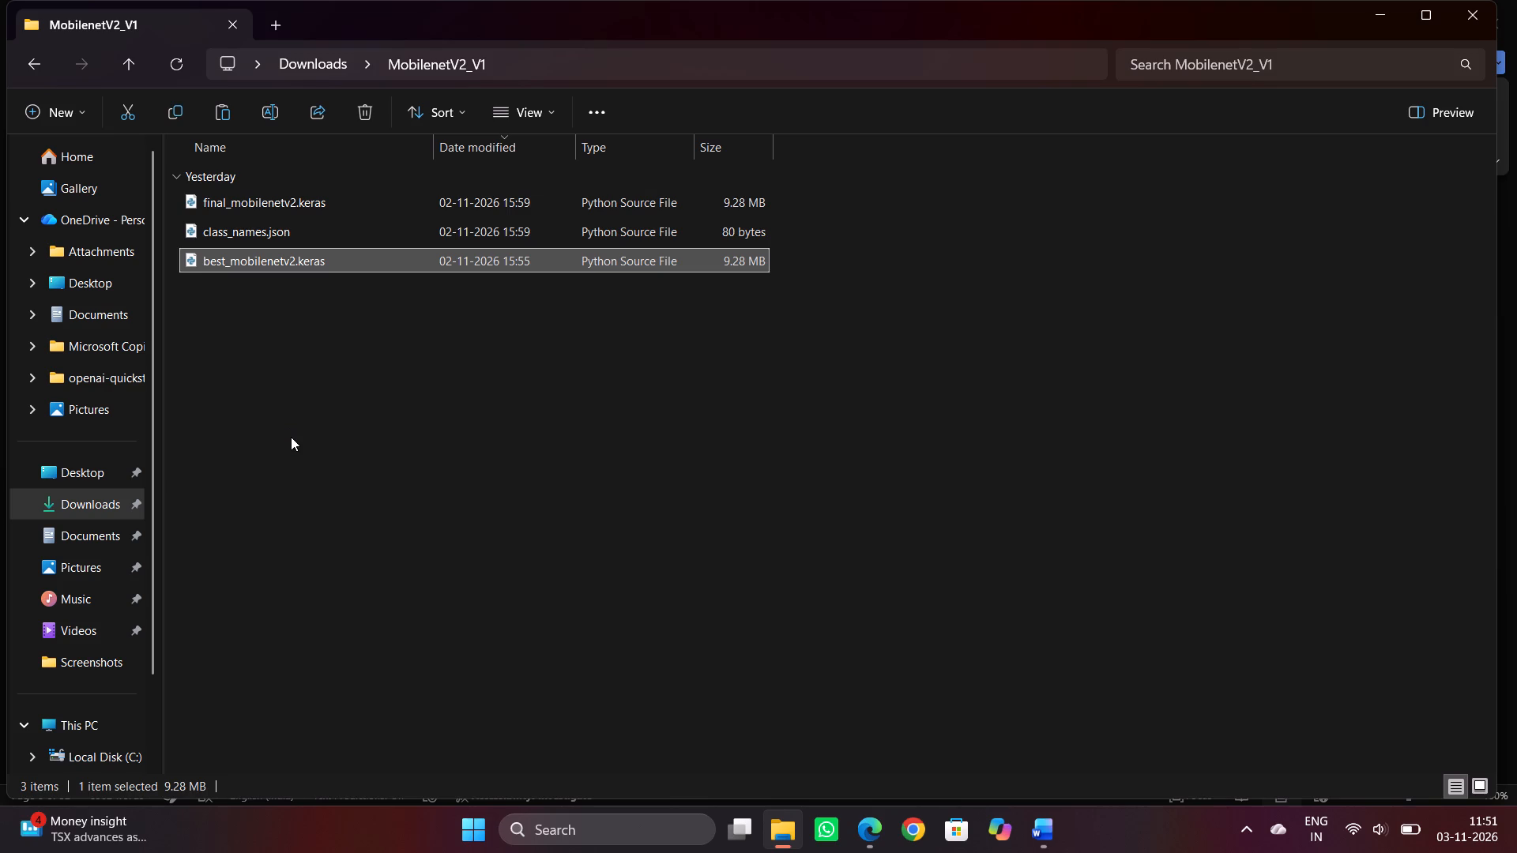
Copy the training_history CSV file from Downloads into the MobilenetV2_V1 folder.
left_click(100, 535)
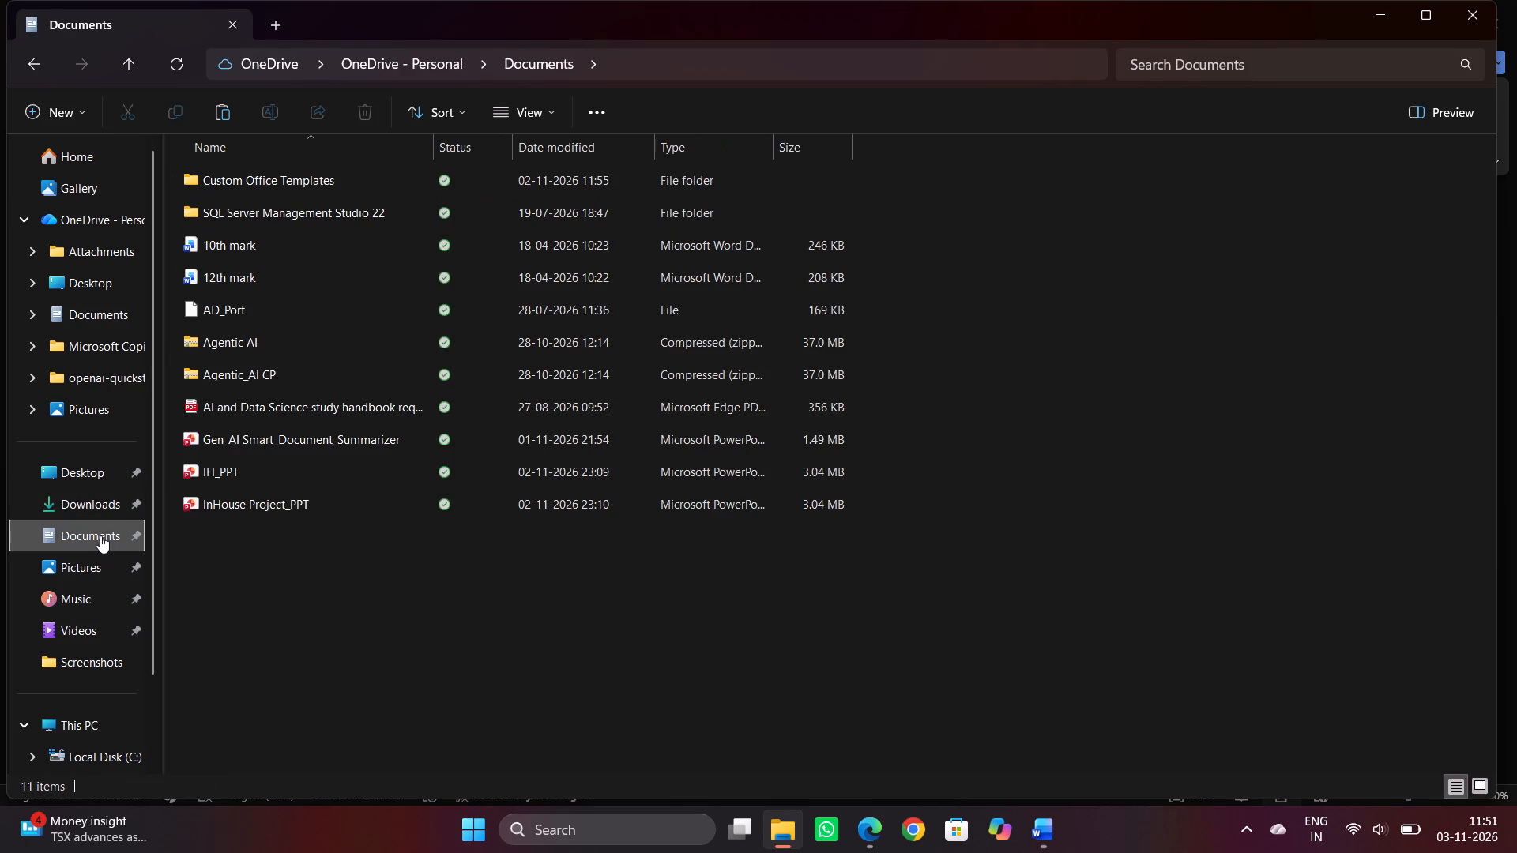
left_click(107, 493)
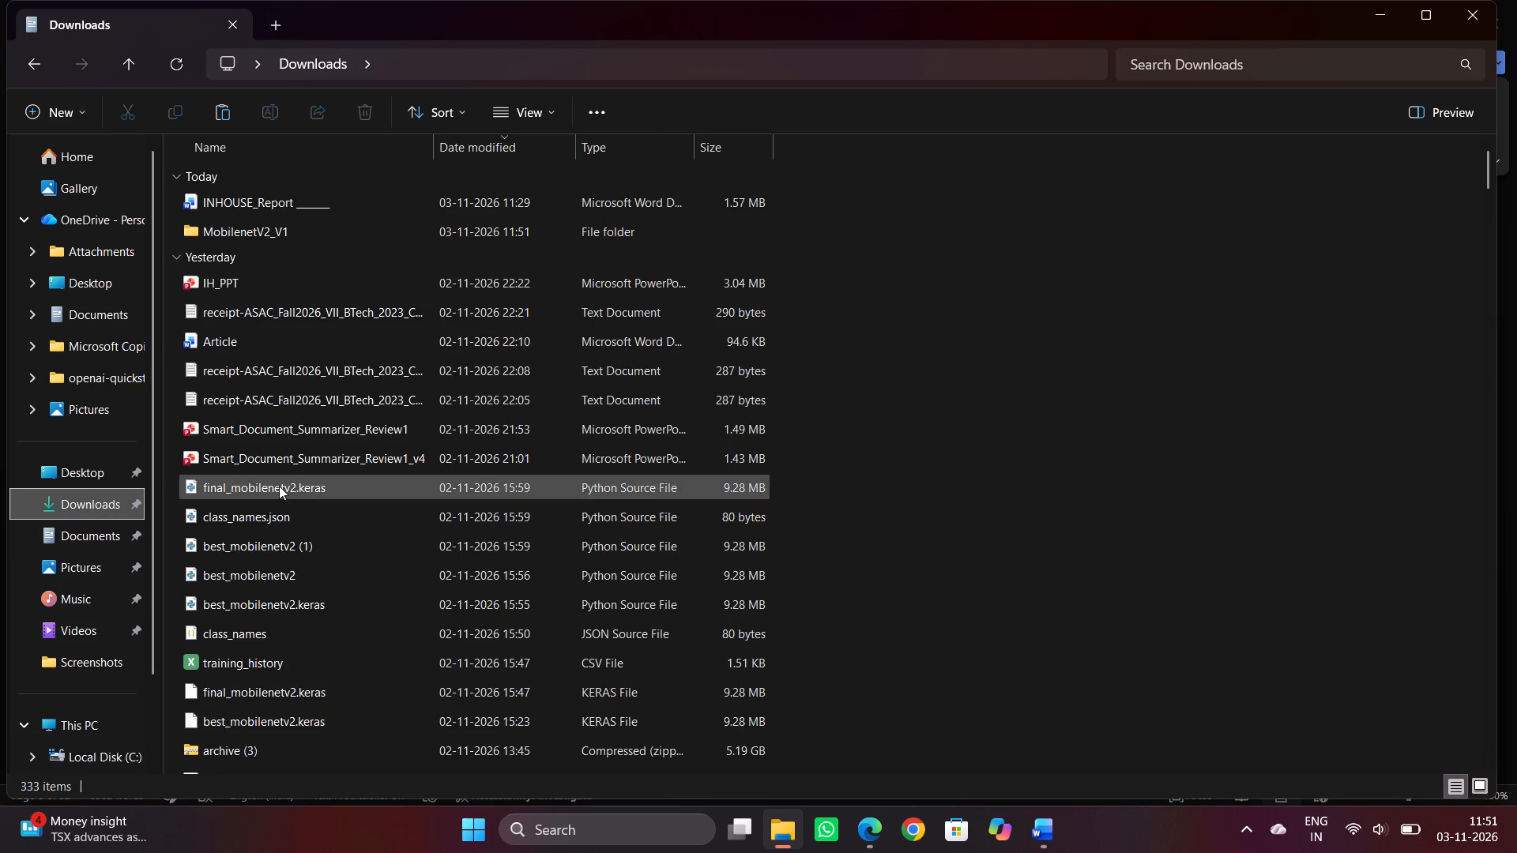
left_click(240, 656)
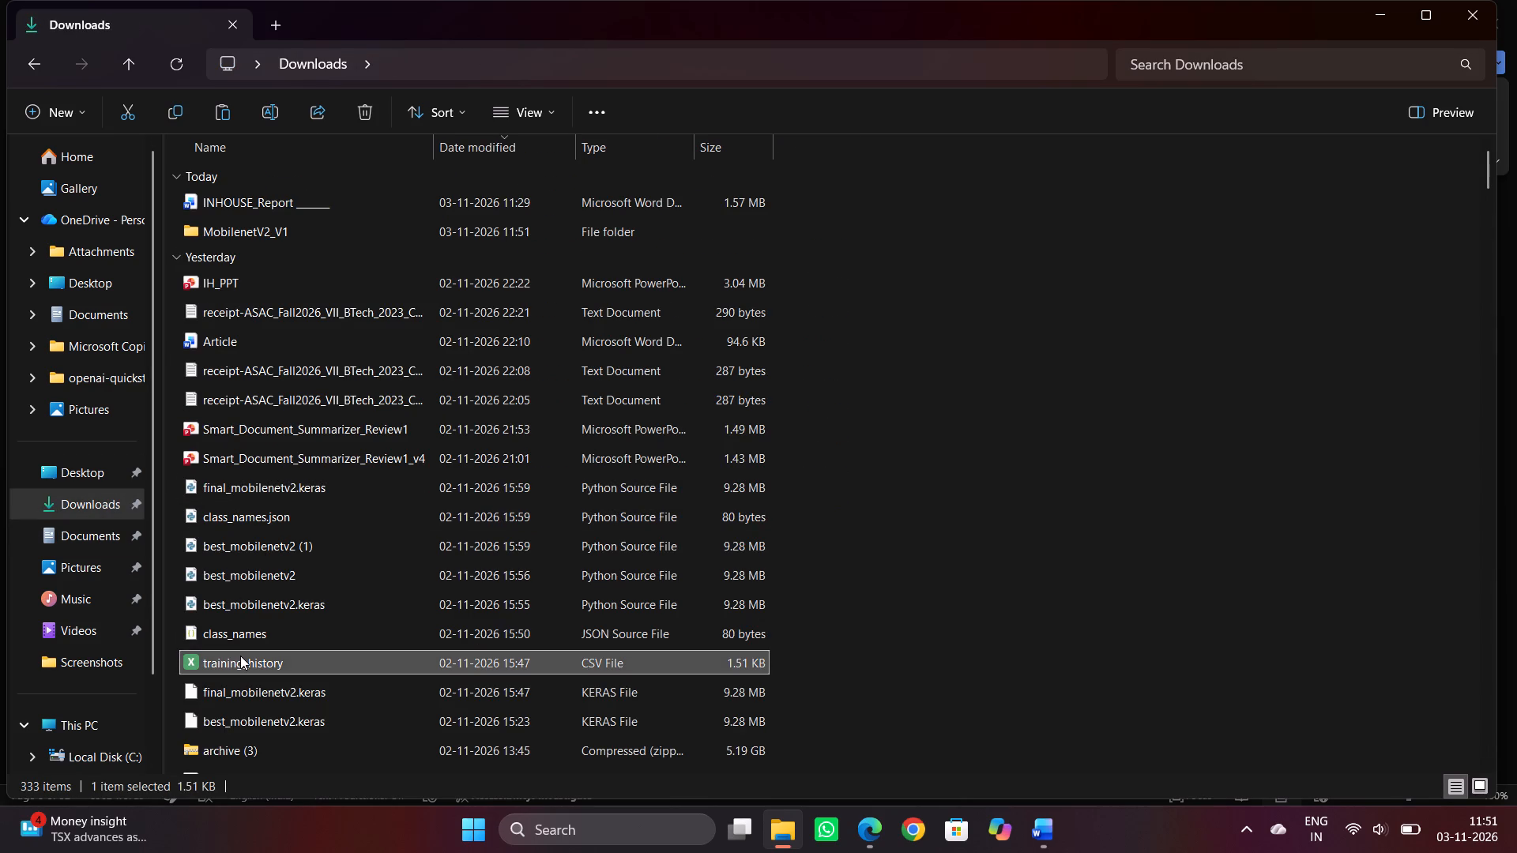
left_click(175, 108)
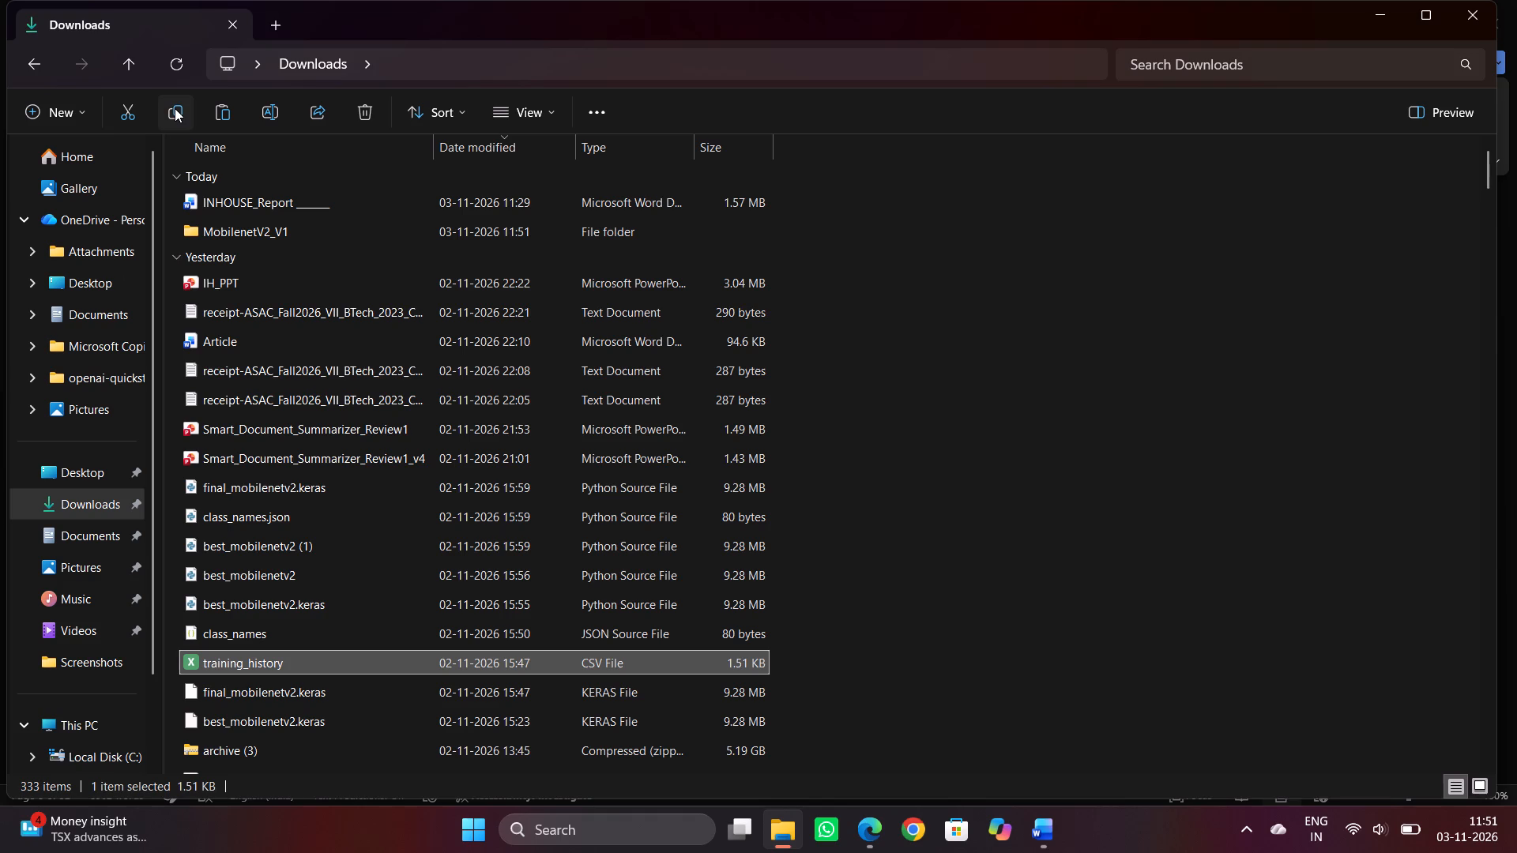
double_click(266, 233)
key("ctrl+v")
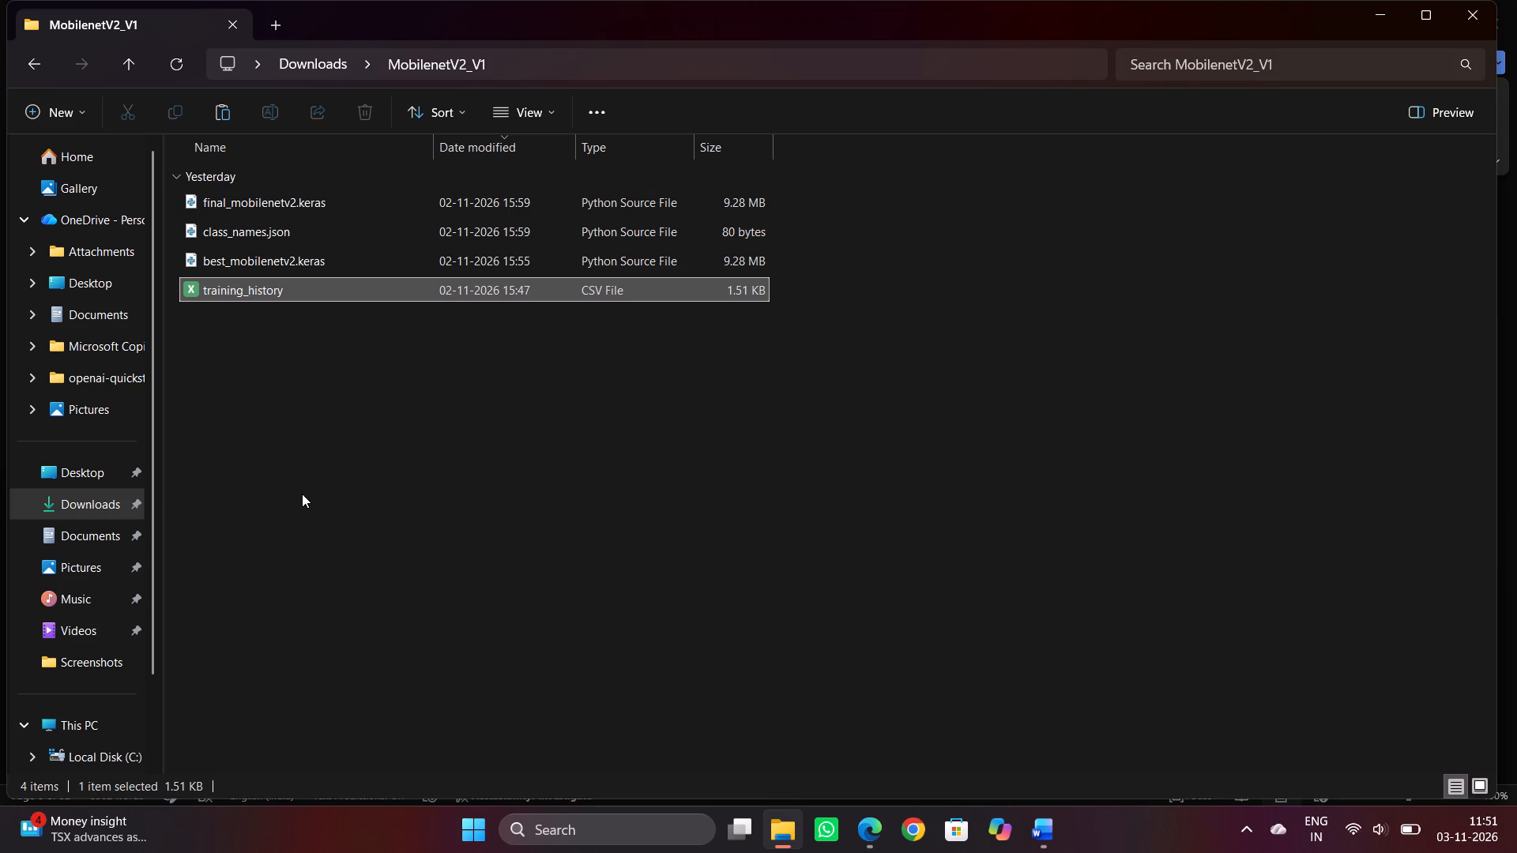
Return the file listing to Downloads and switch back to the IH_GROUP PROJECT report in Word.
left_click(27, 62)
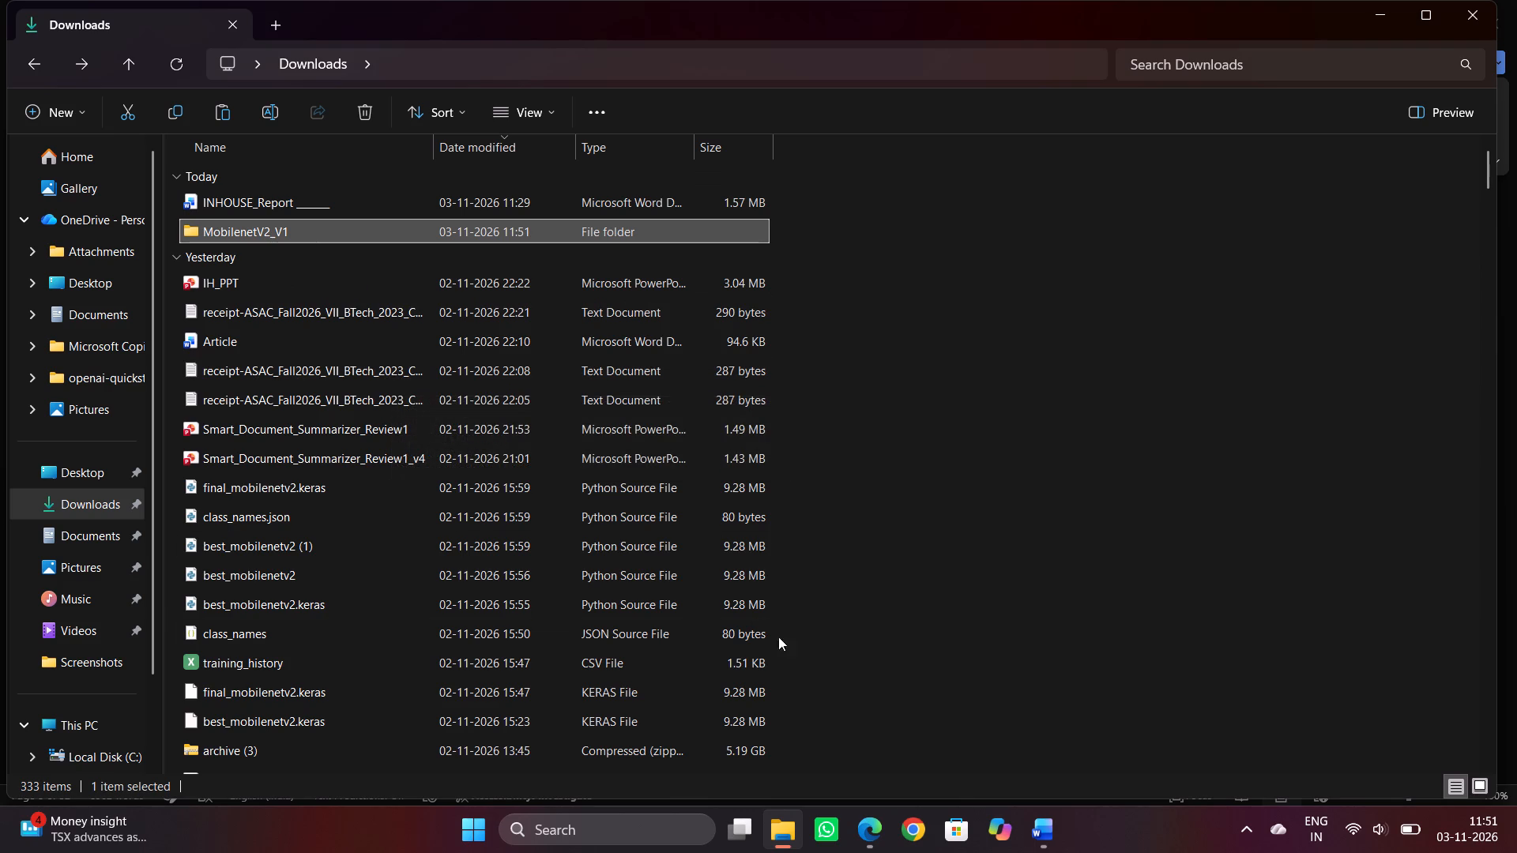
left_click(773, 656)
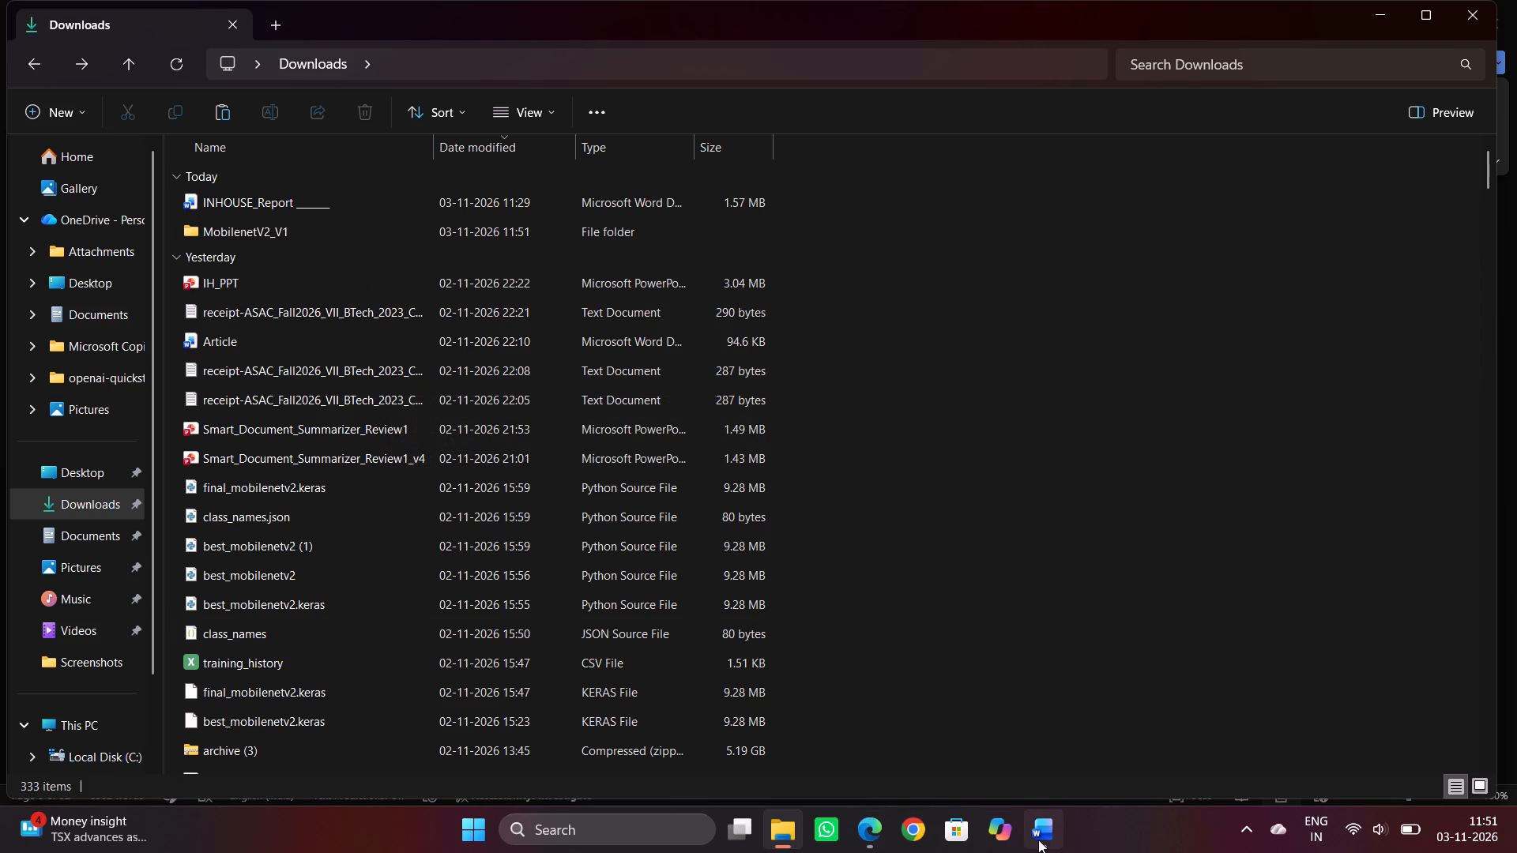
left_click(1041, 725)
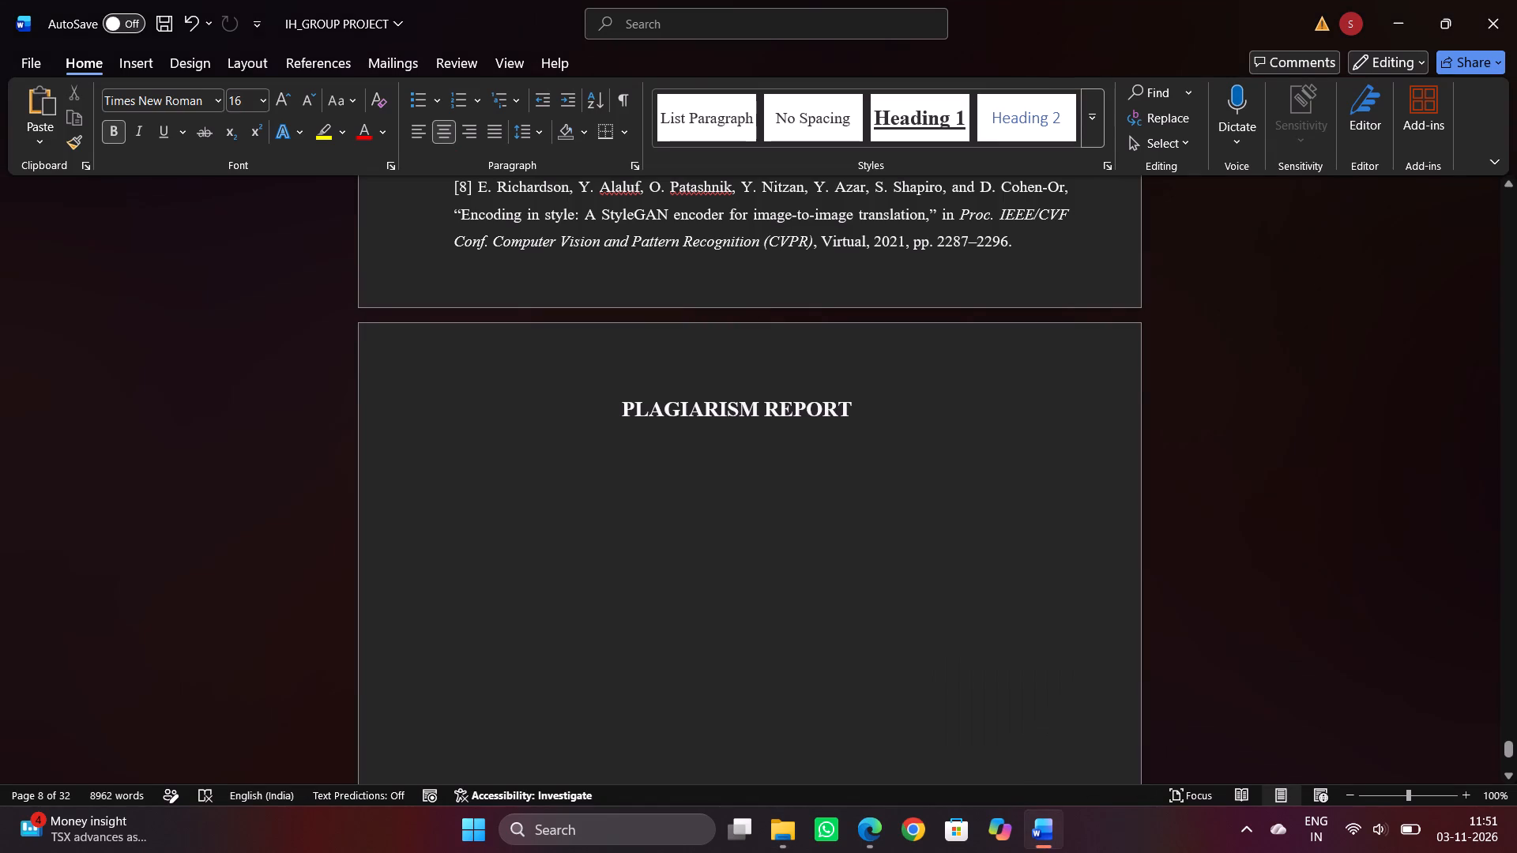
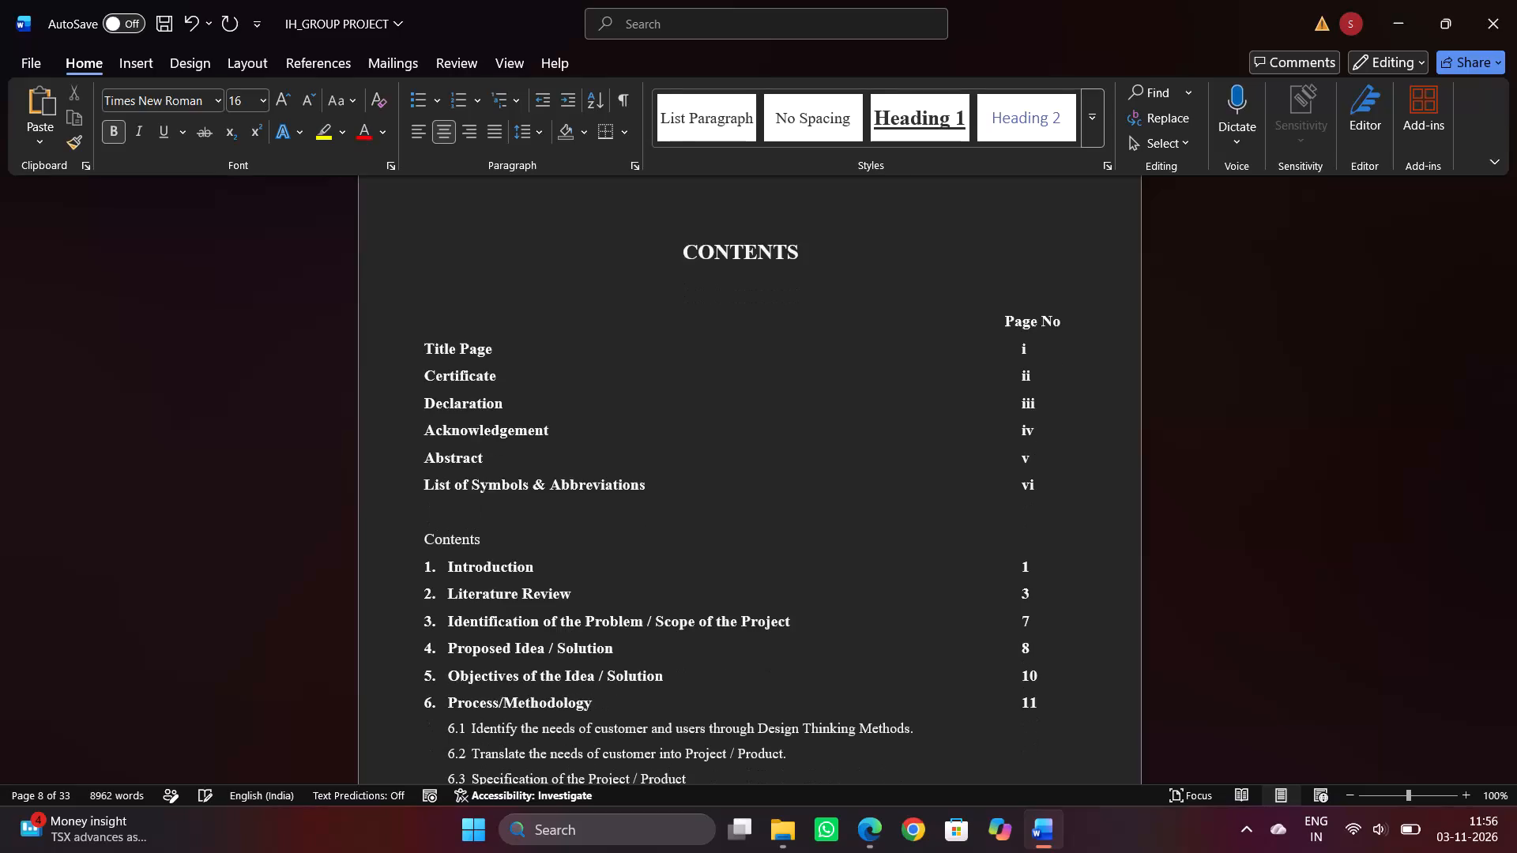
Delete the empty lines above the CONTENTS heading so it starts at the top of its page.
scroll(944, 663, "up", 2)
key("BackSpace")
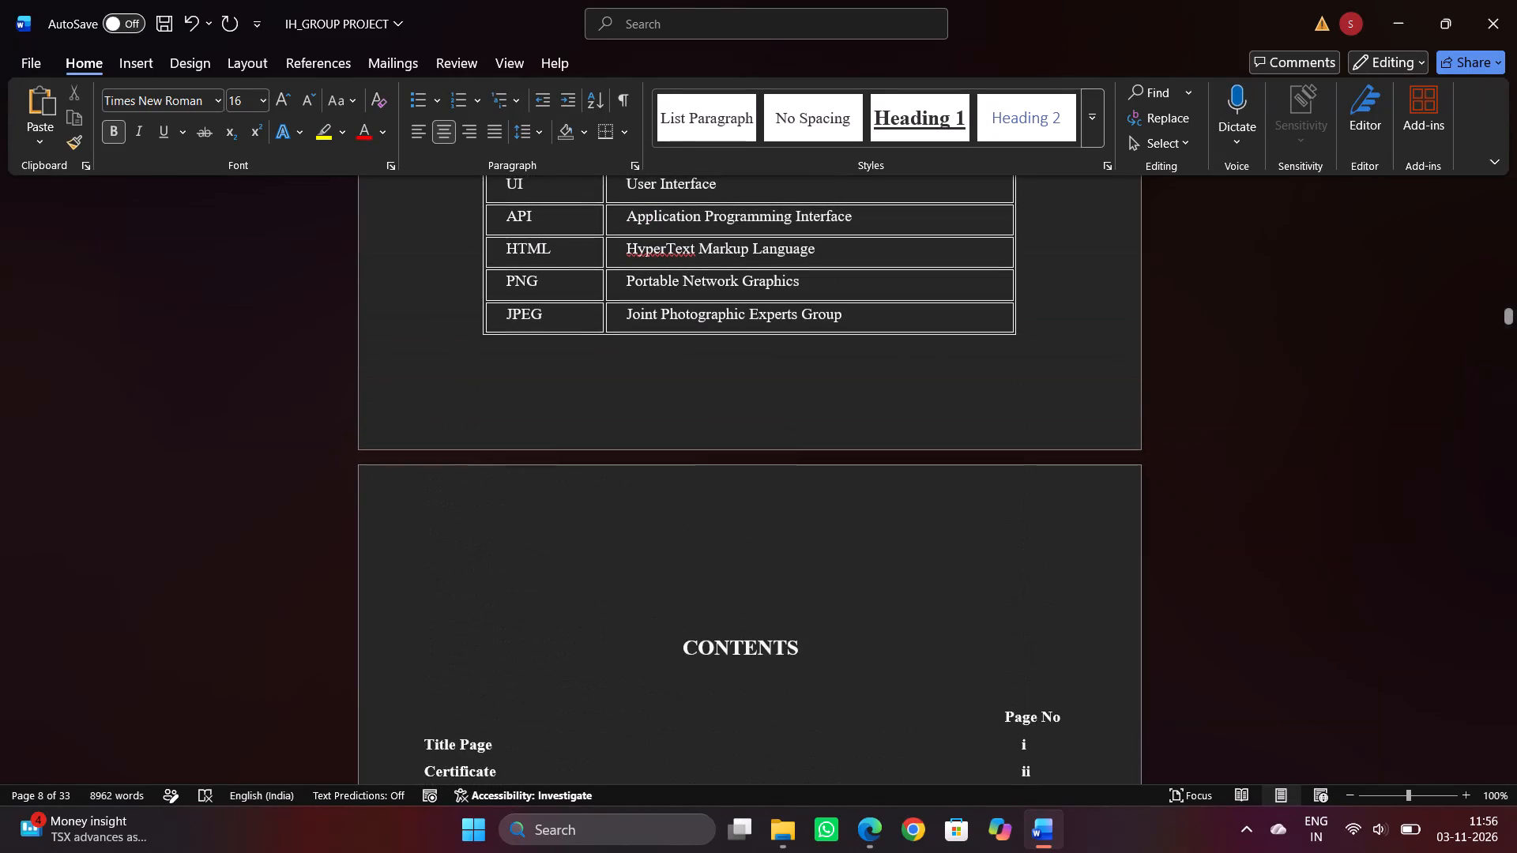
key("BackSpace")
key("BackSpace")
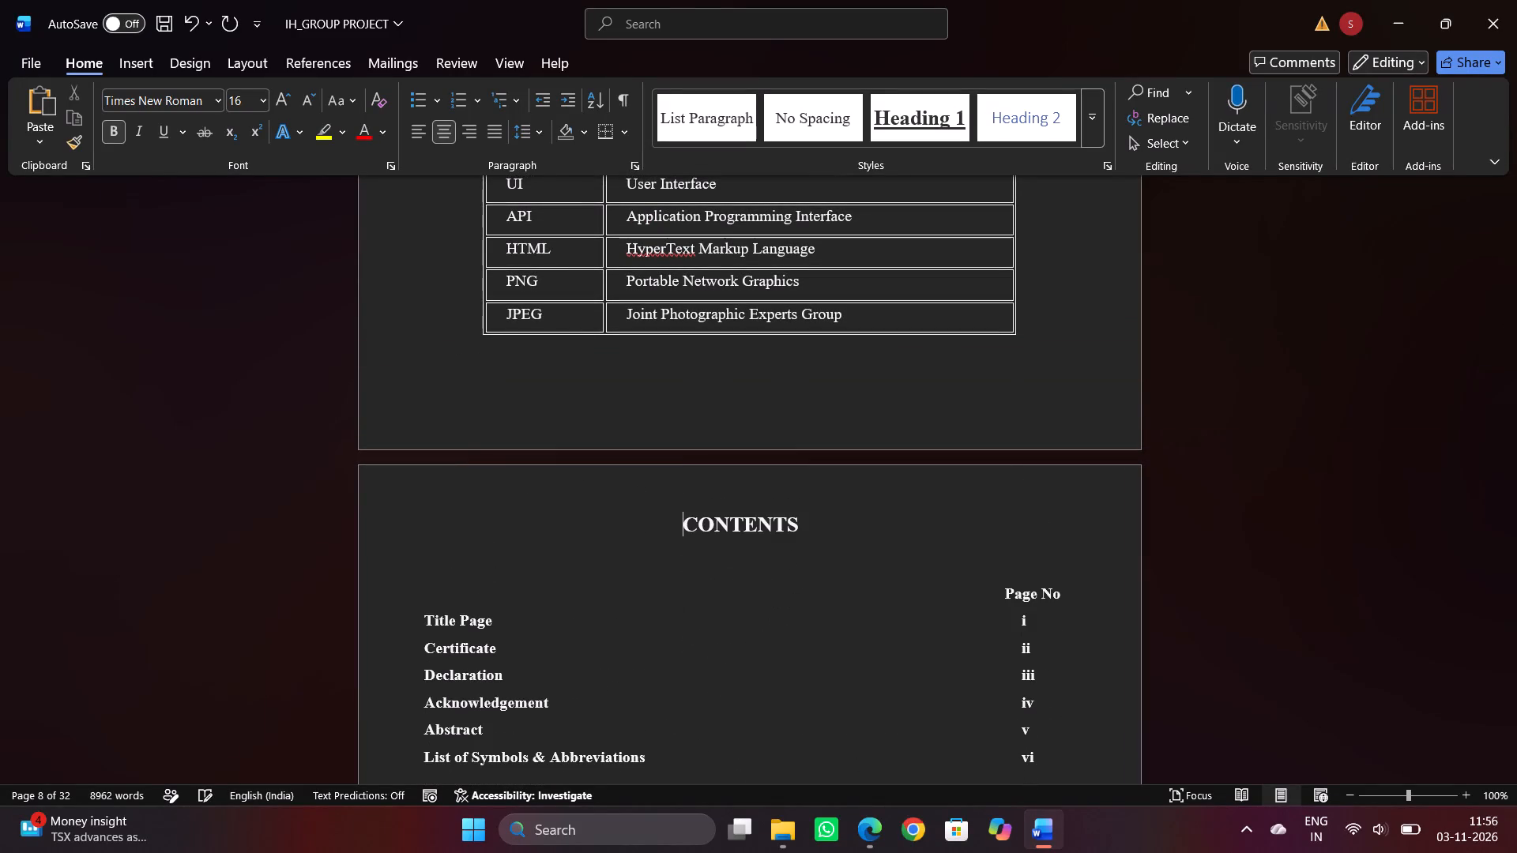
Look through the rest of the report, from the literature review and scope sections to the references and final pages.
scroll(944, 663, "down", 15)
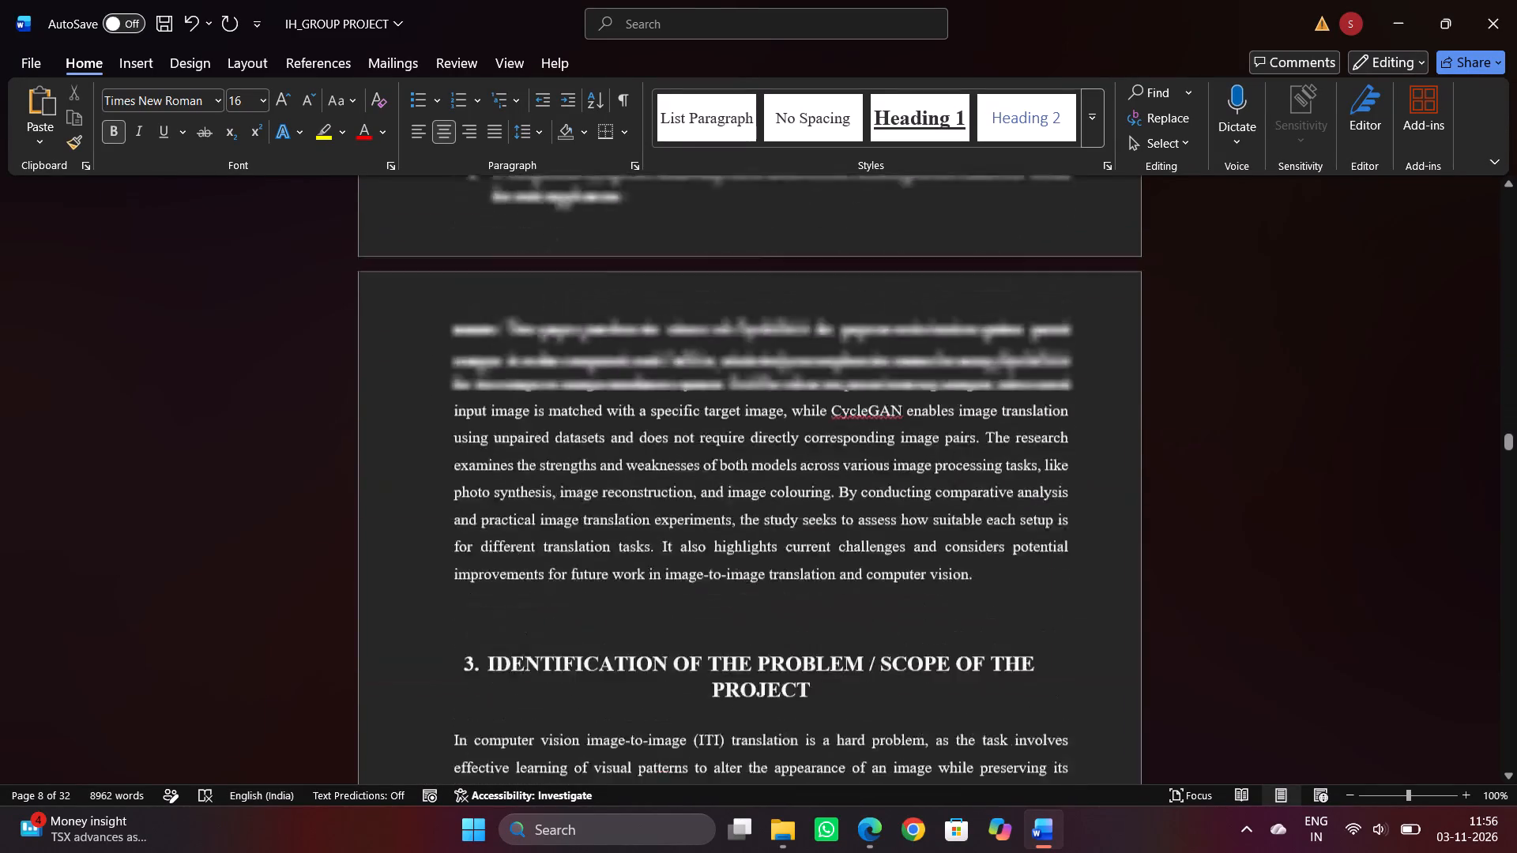
scroll(944, 663, "down", 4)
scroll(944, 663, "up", 1)
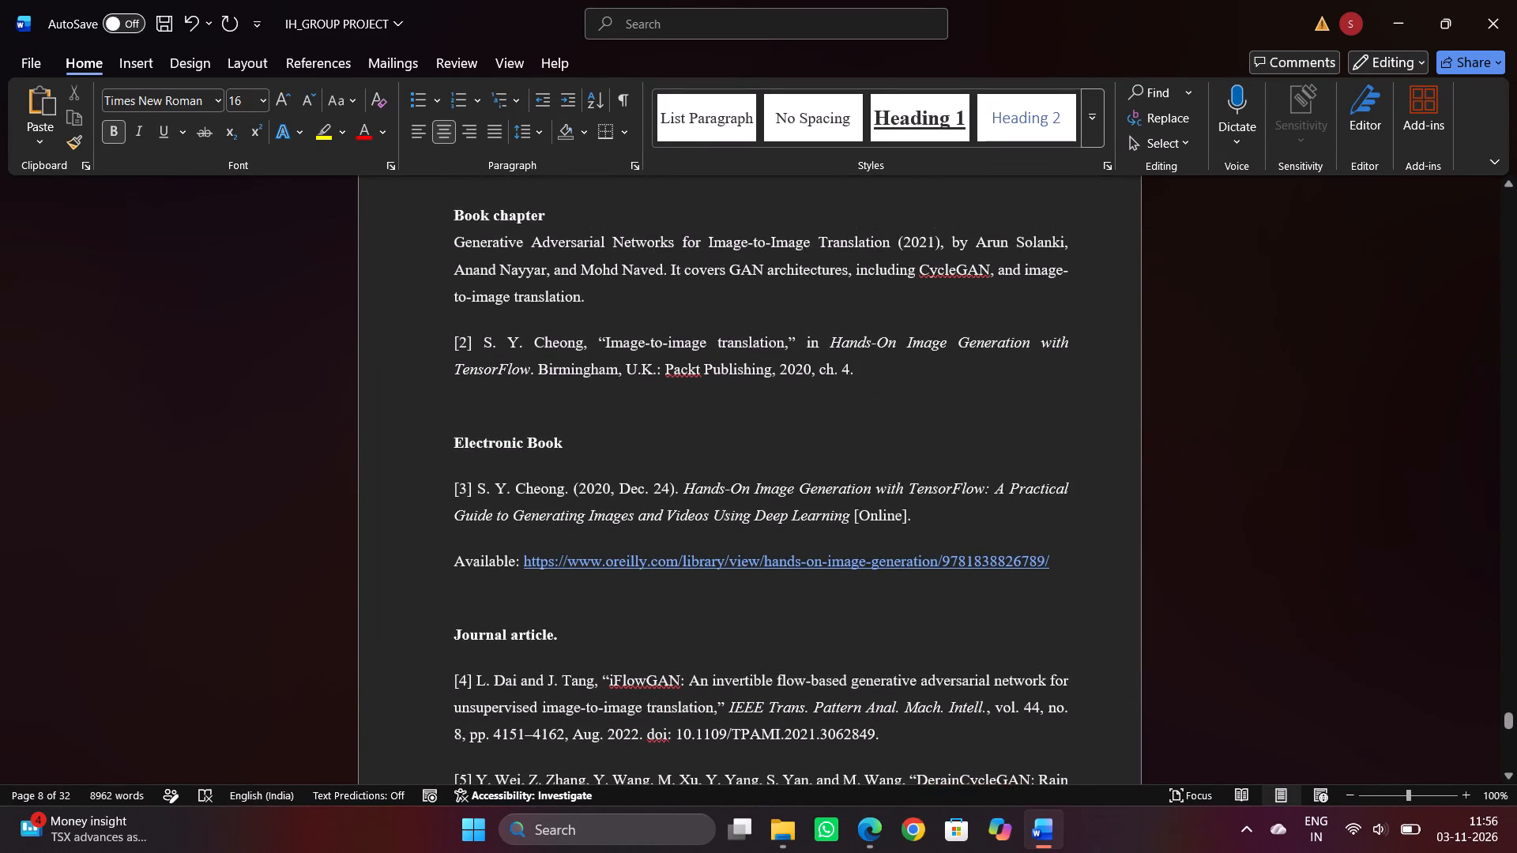
scroll(944, 663, "up", 20)
scroll(944, 663, "up", 9)
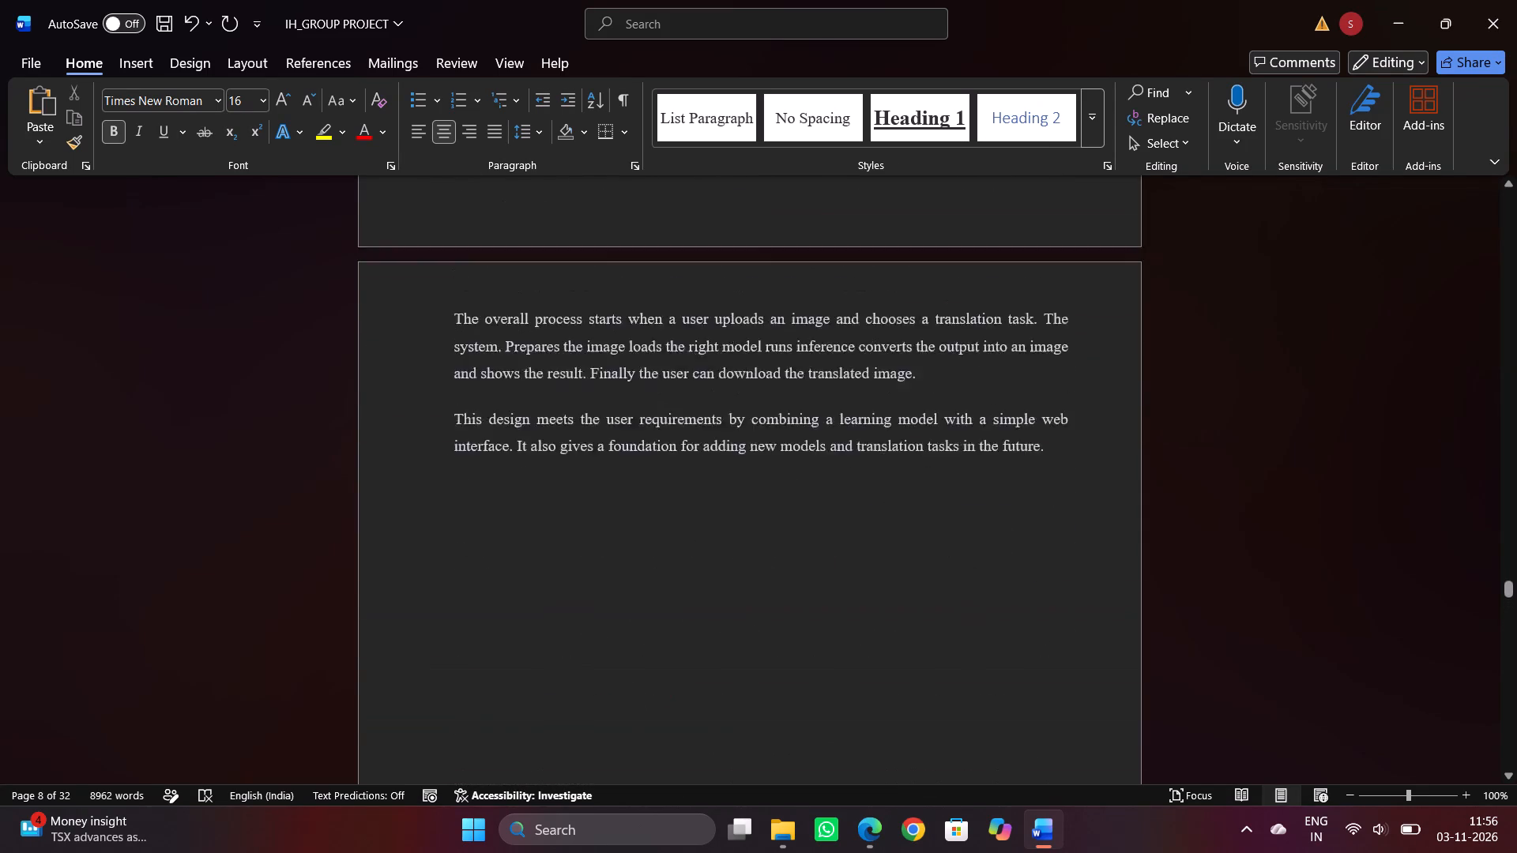
scroll(944, 663, "up", 9)
scroll(944, 663, "down", 3)
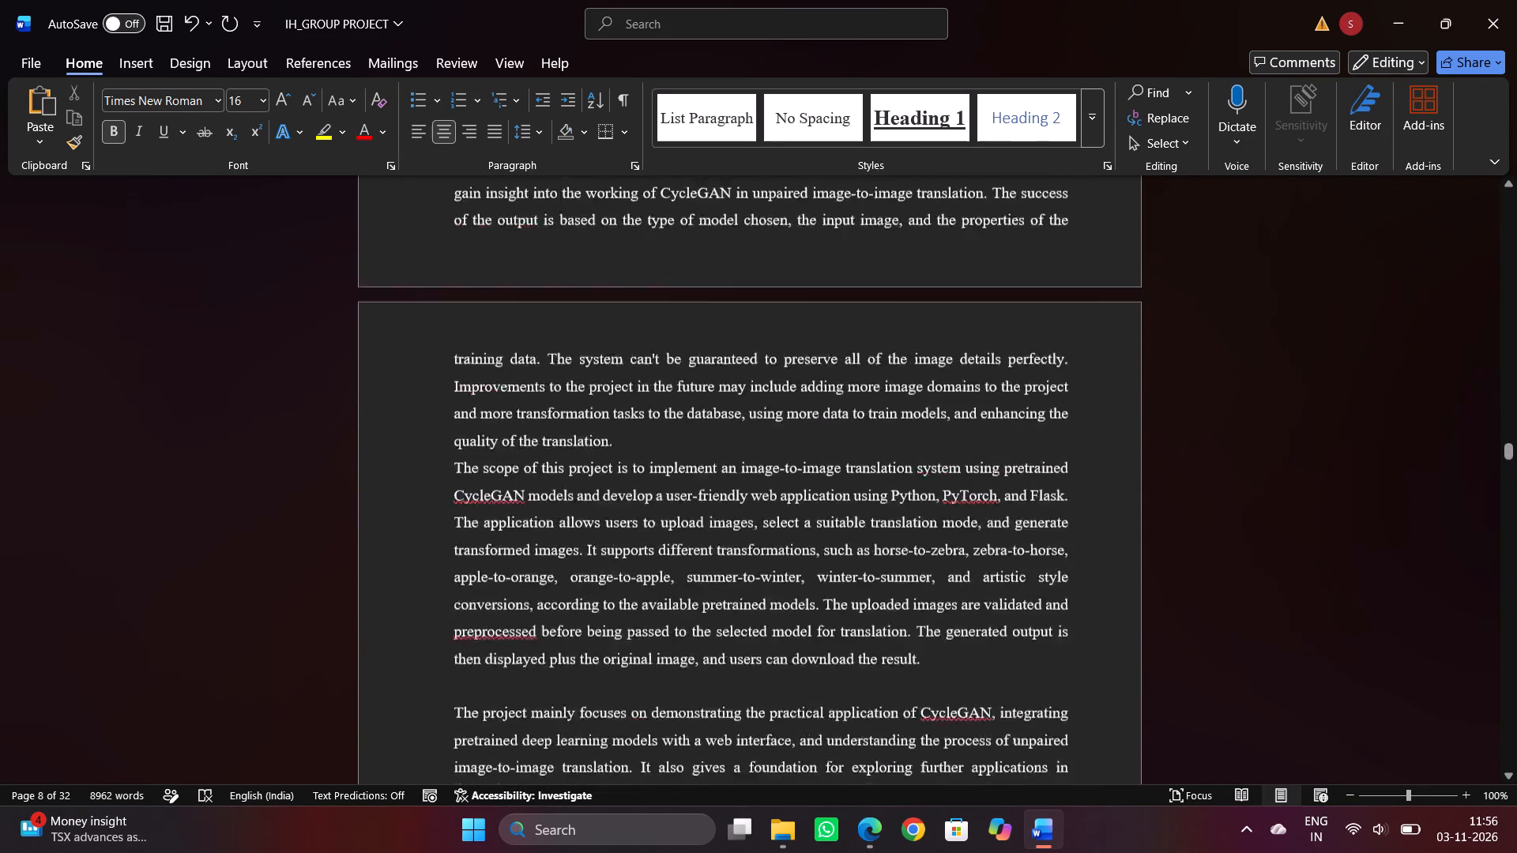
scroll(944, 663, "down", 20)
scroll(944, 663, "down", 7)
scroll(944, 663, "up", 2)
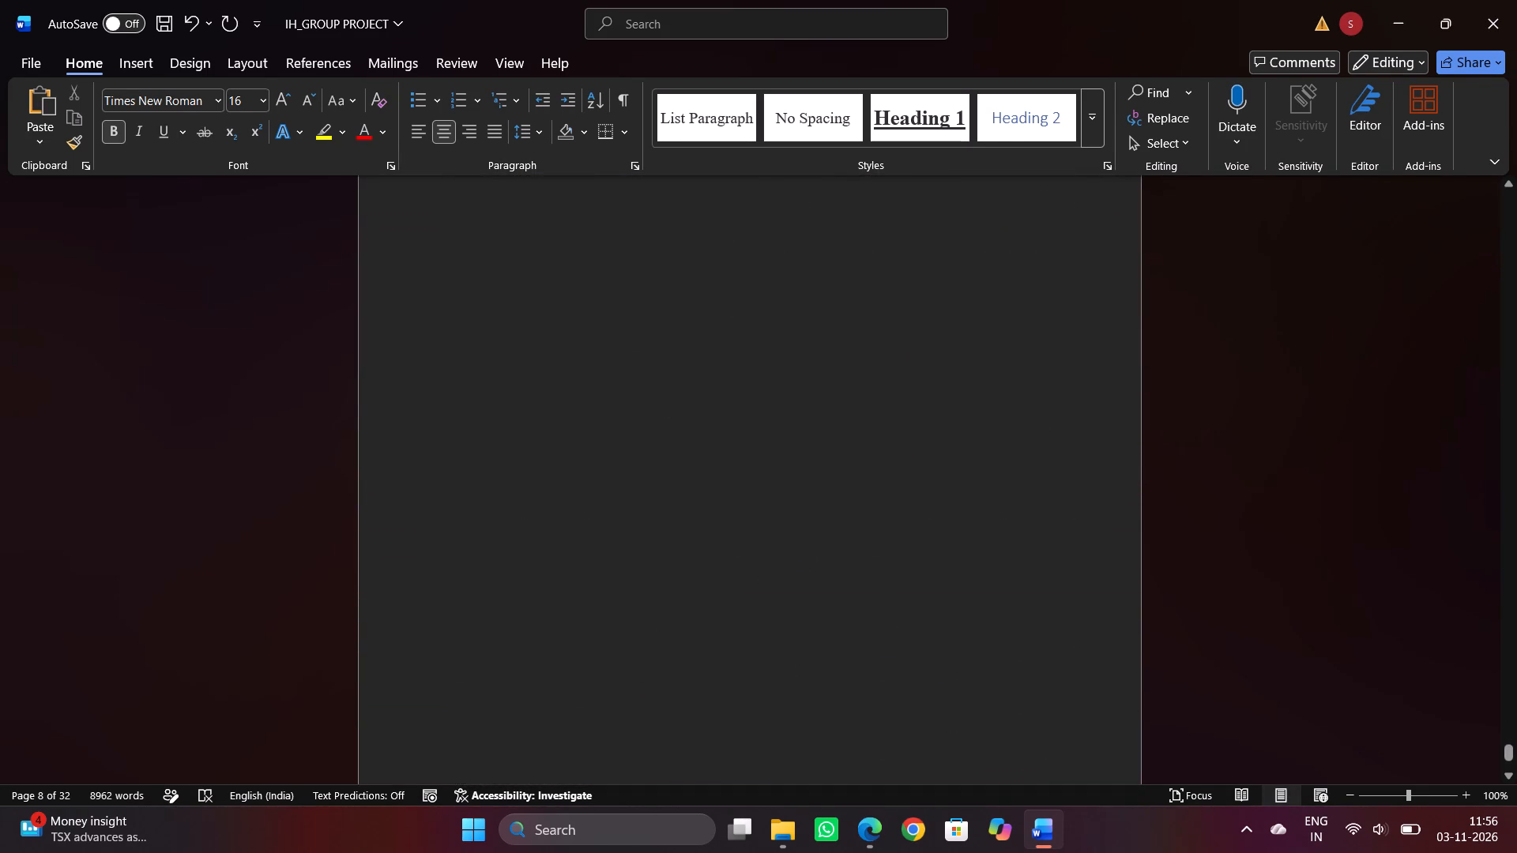
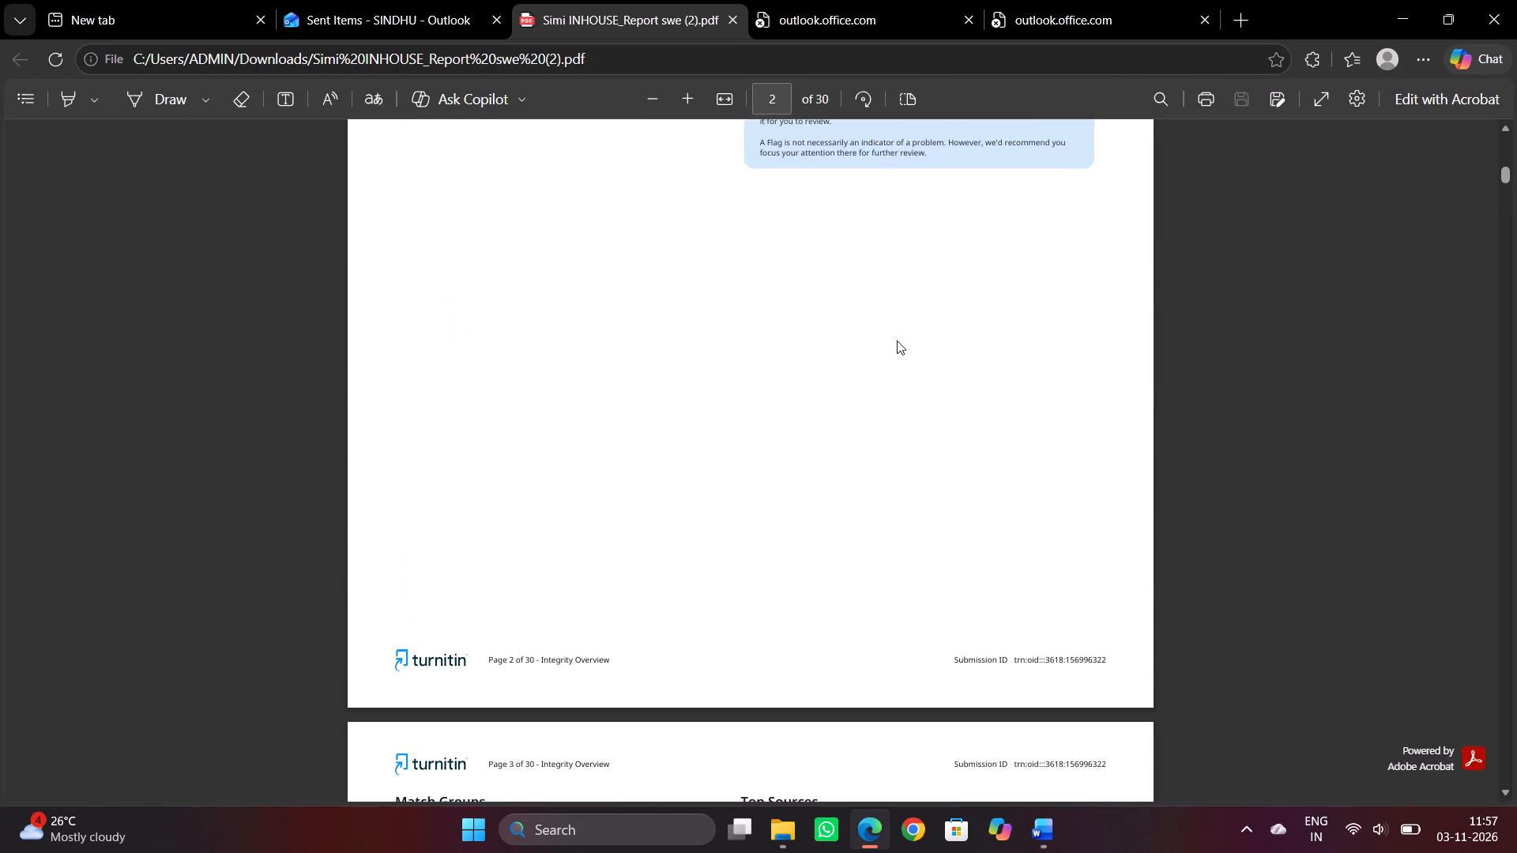
Bring the full Integrity Overview on page 2 of the Turnitin similarity report into view and start a screen capture of it.
scroll(897, 340, "up", 7)
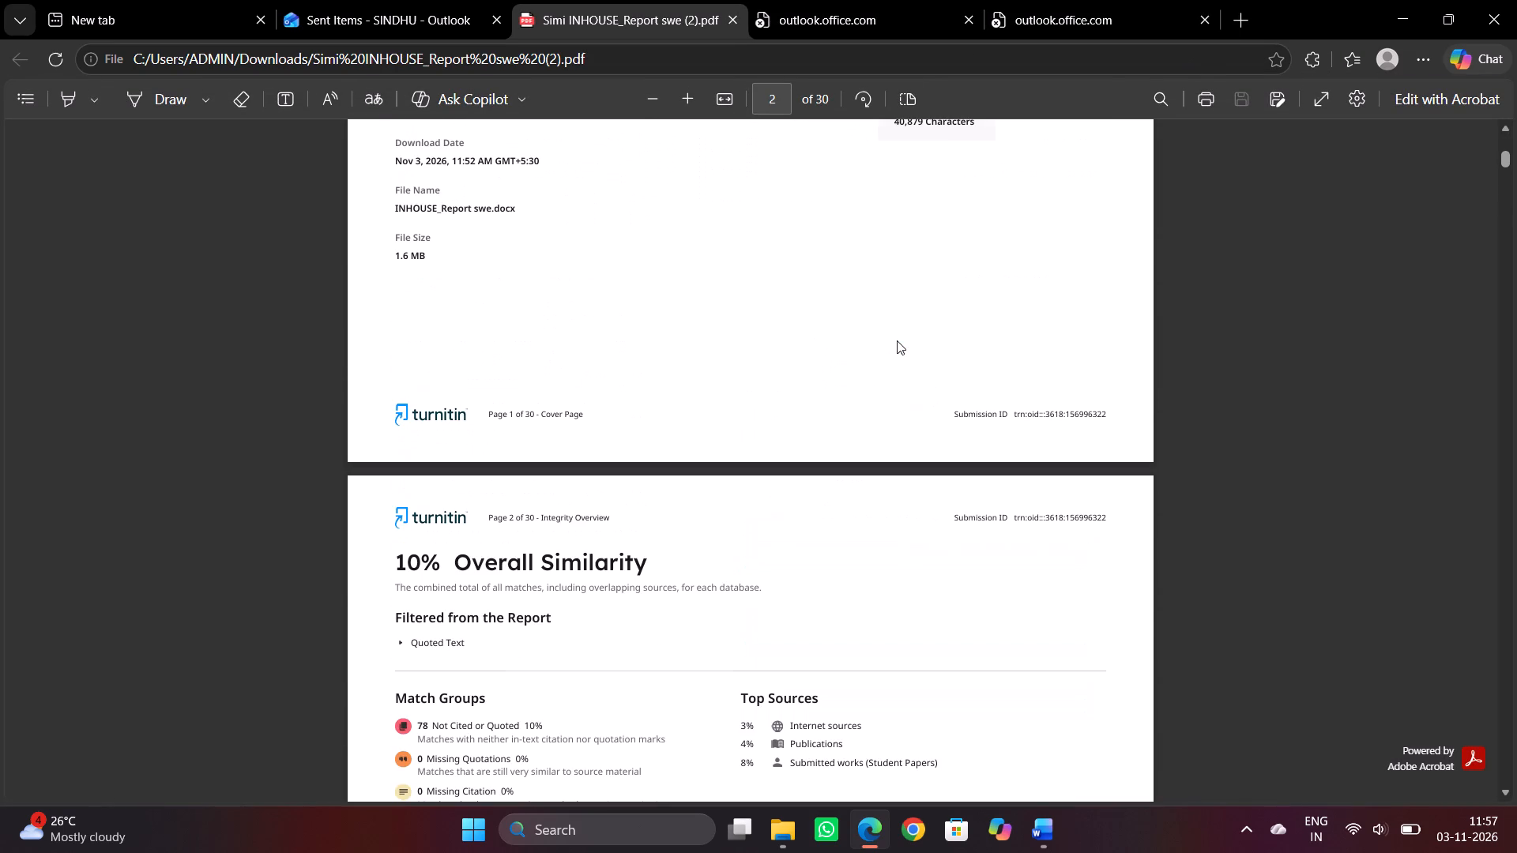
scroll(965, 337, "down", 1)
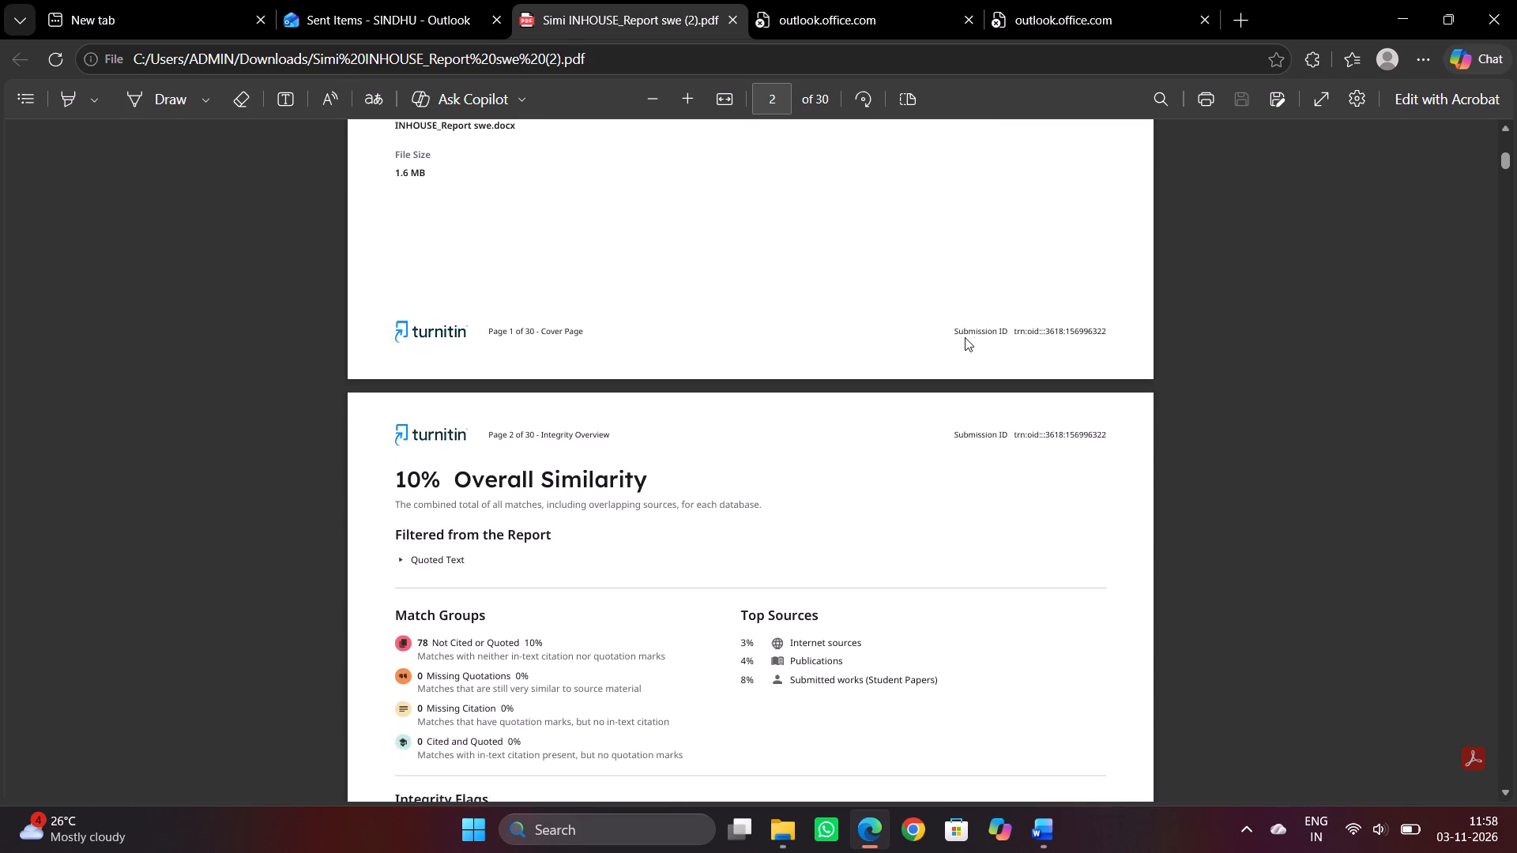
scroll(965, 337, "down", 1)
scroll(860, 317, "up", 2)
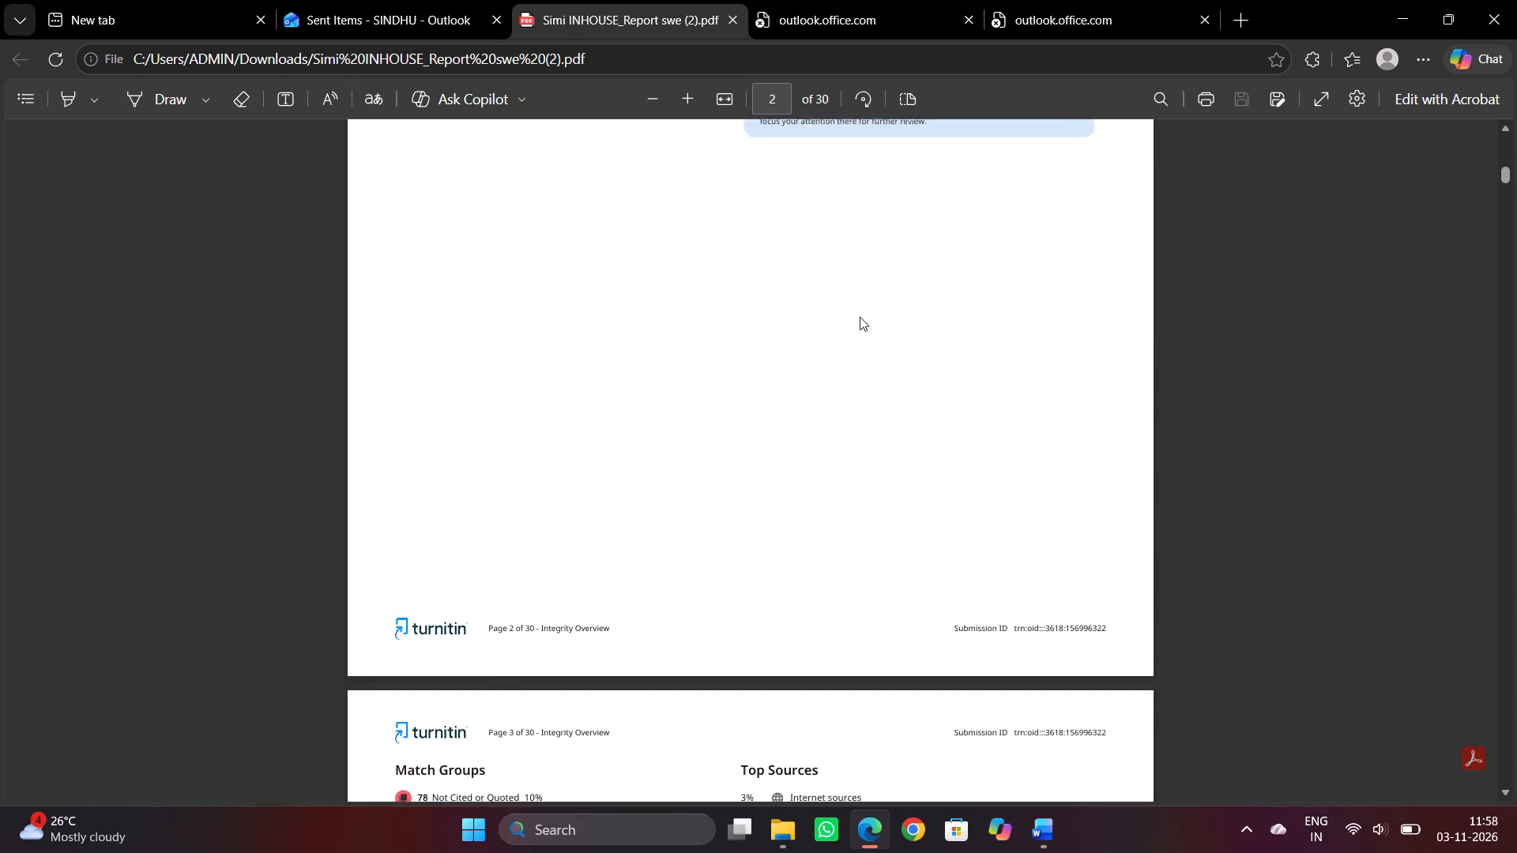
scroll(860, 317, "up", 2)
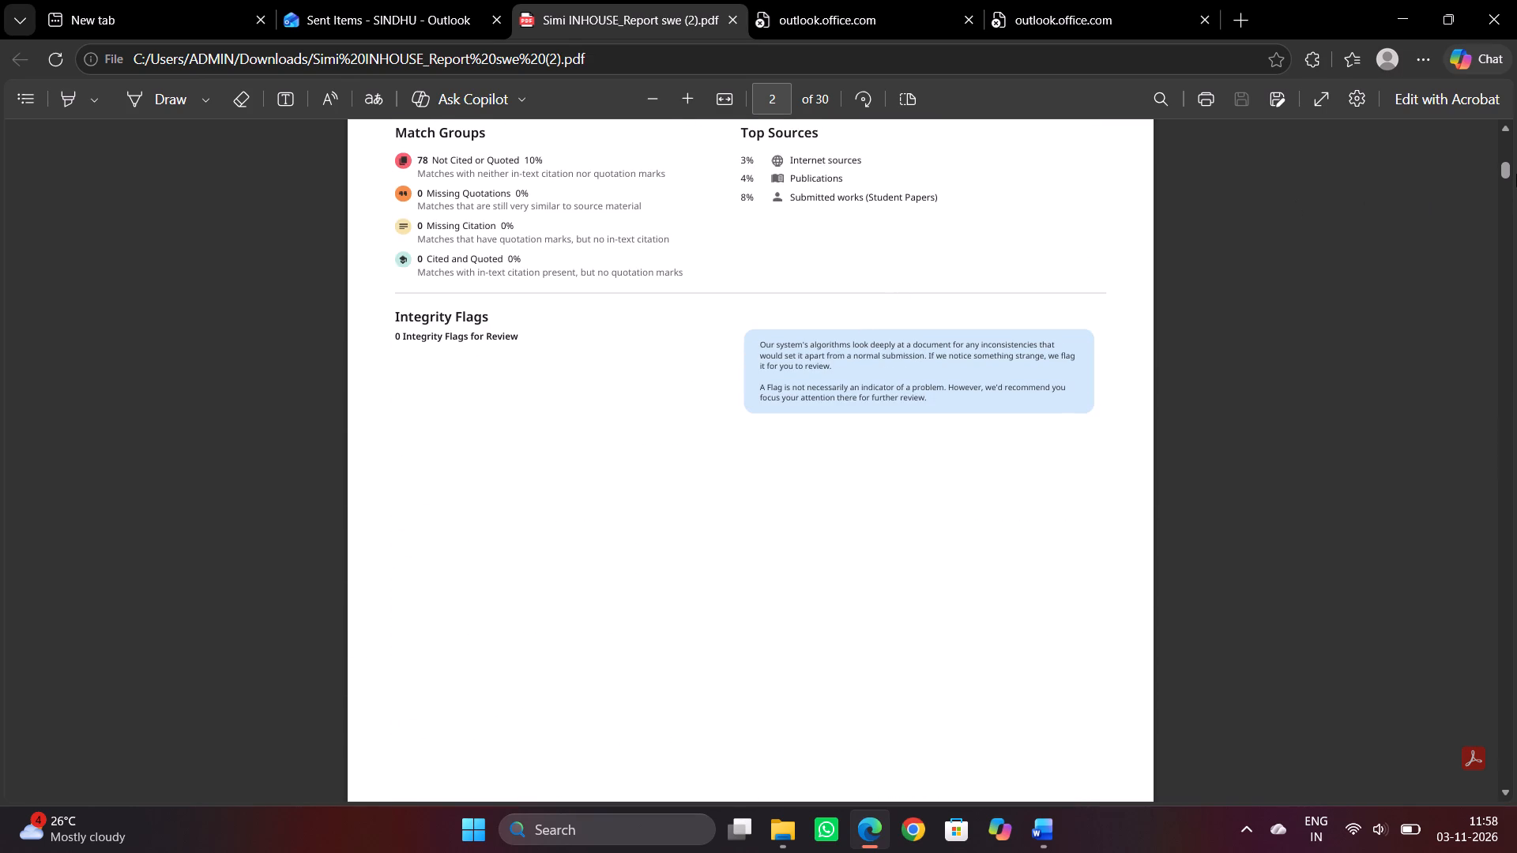
left_click(1504, 175)
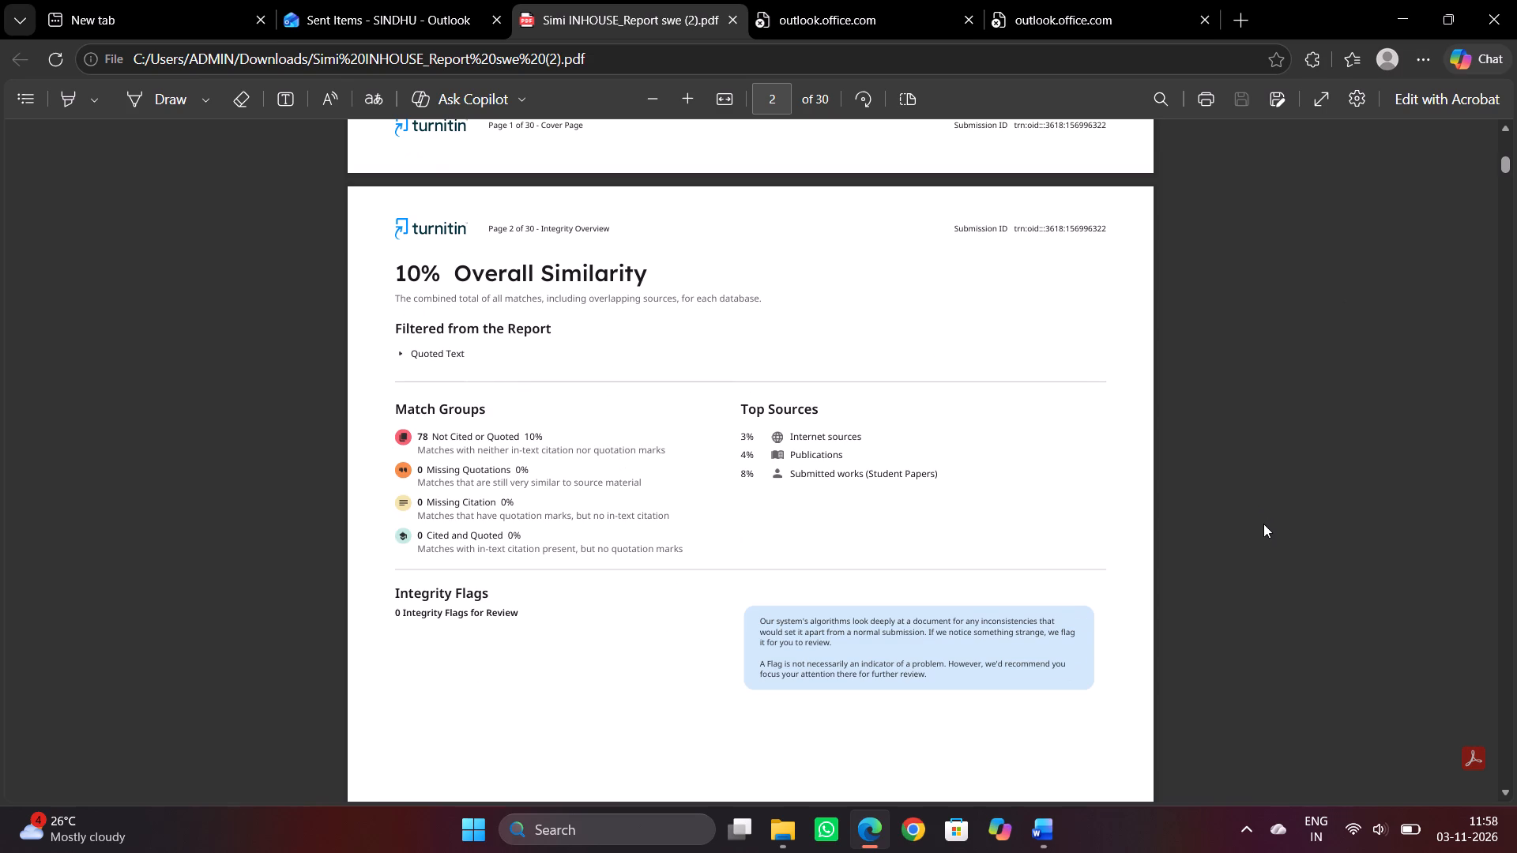
key("Print")
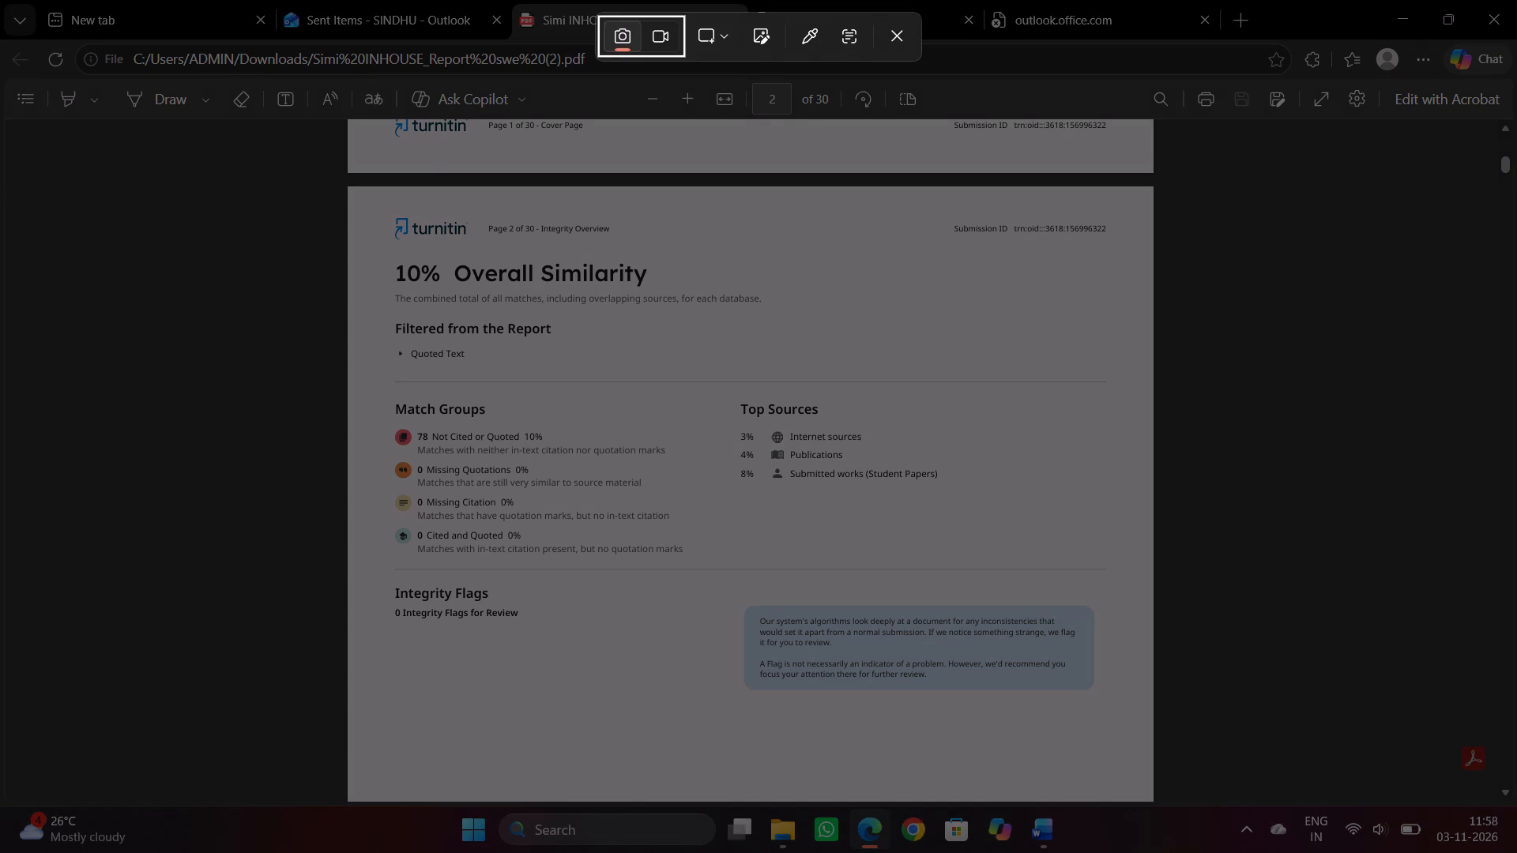
Capture a screenshot of the Overall Similarity section on page 2 of the Turnitin PDF, from the page header through Integrity Flags.
left_click_drag(351, 190, 704, 503)
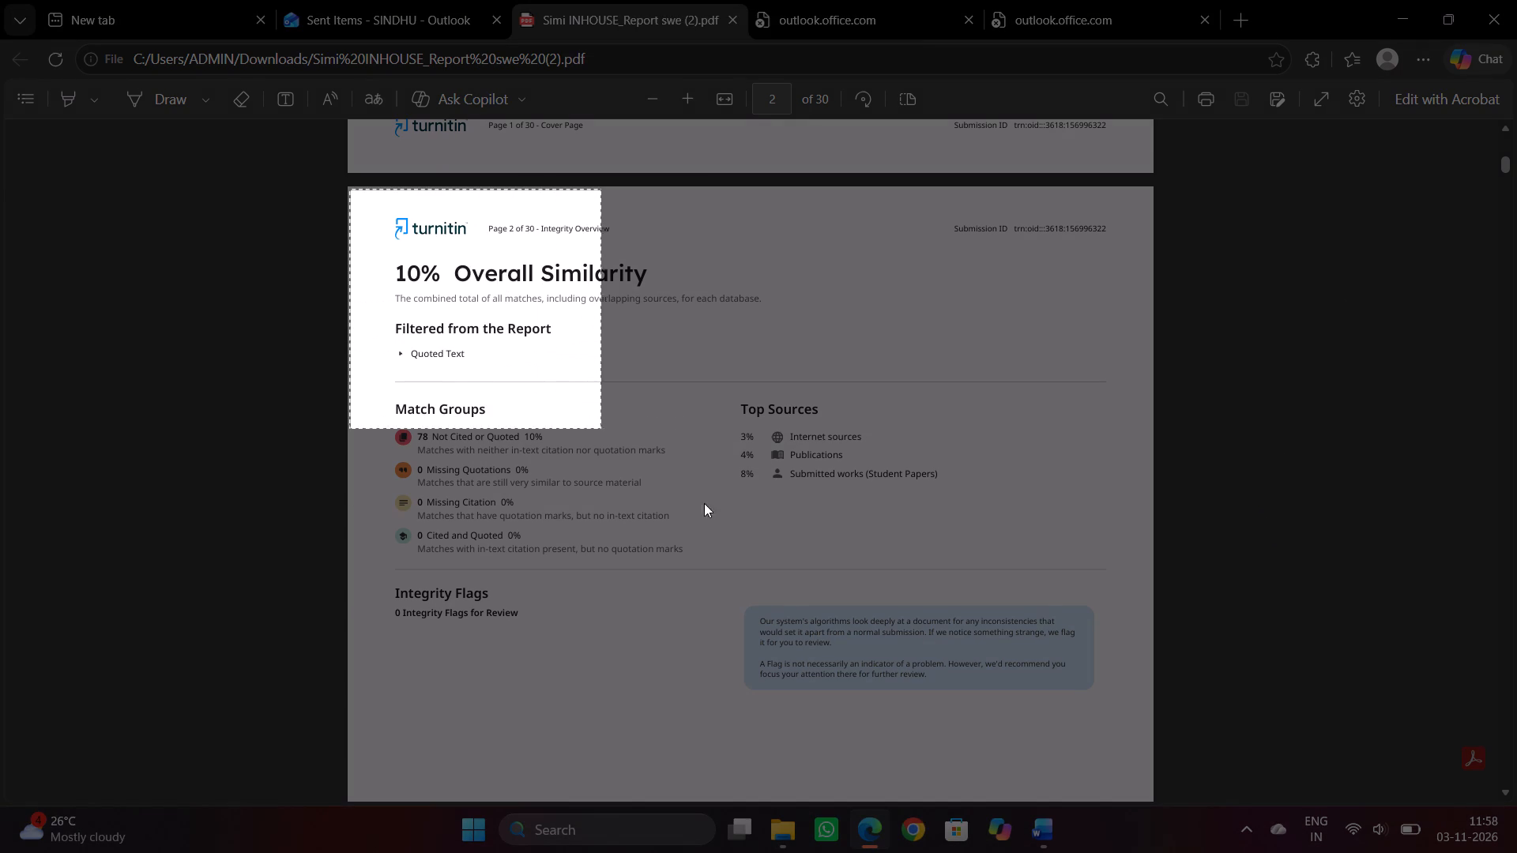
left_click_drag(704, 503, 1150, 747)
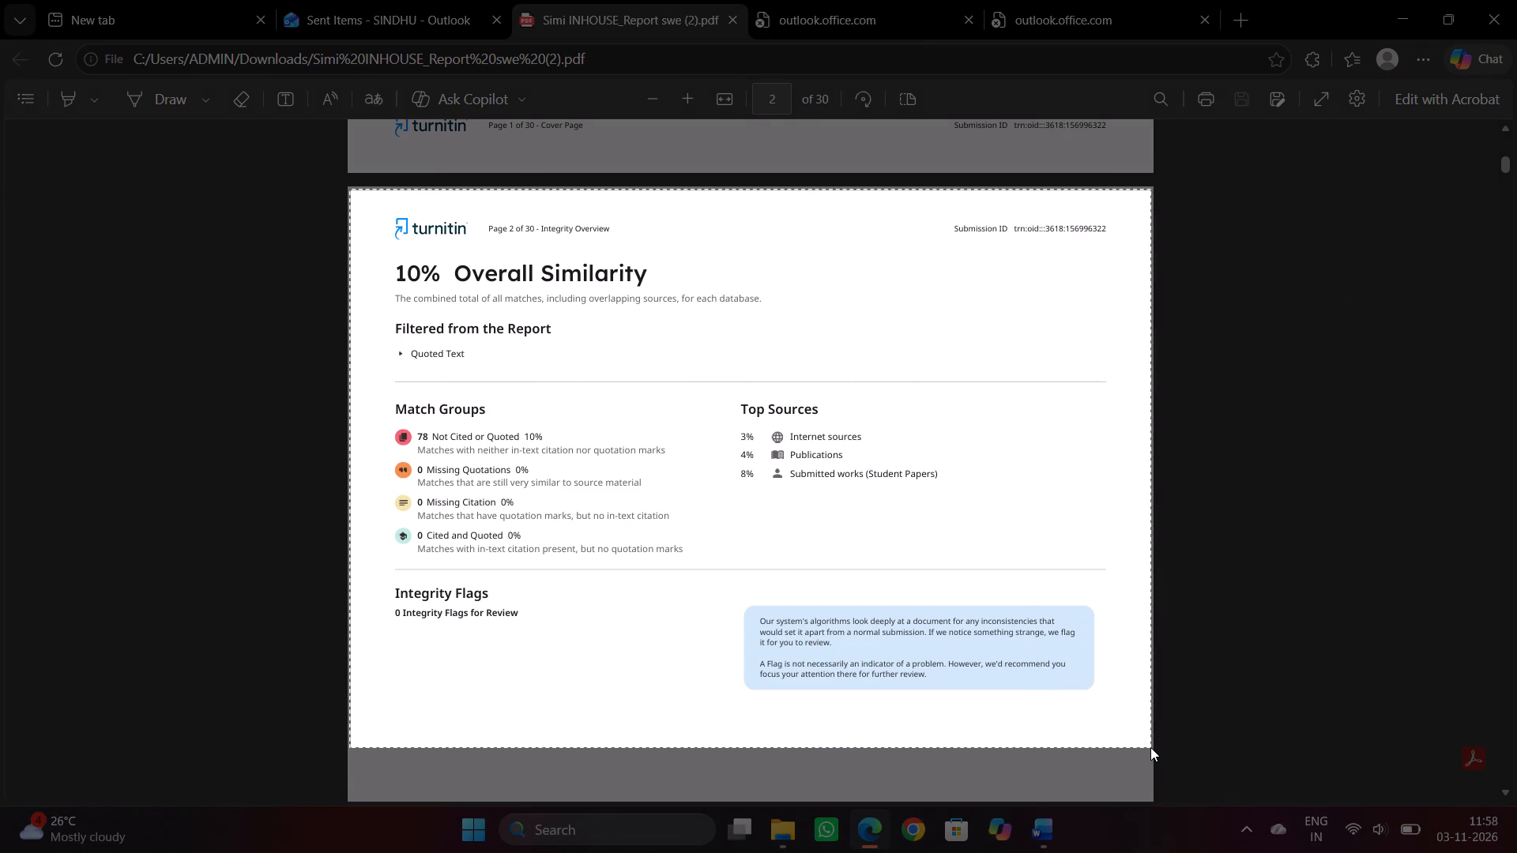
left_click_drag(1150, 747, 1148, 747)
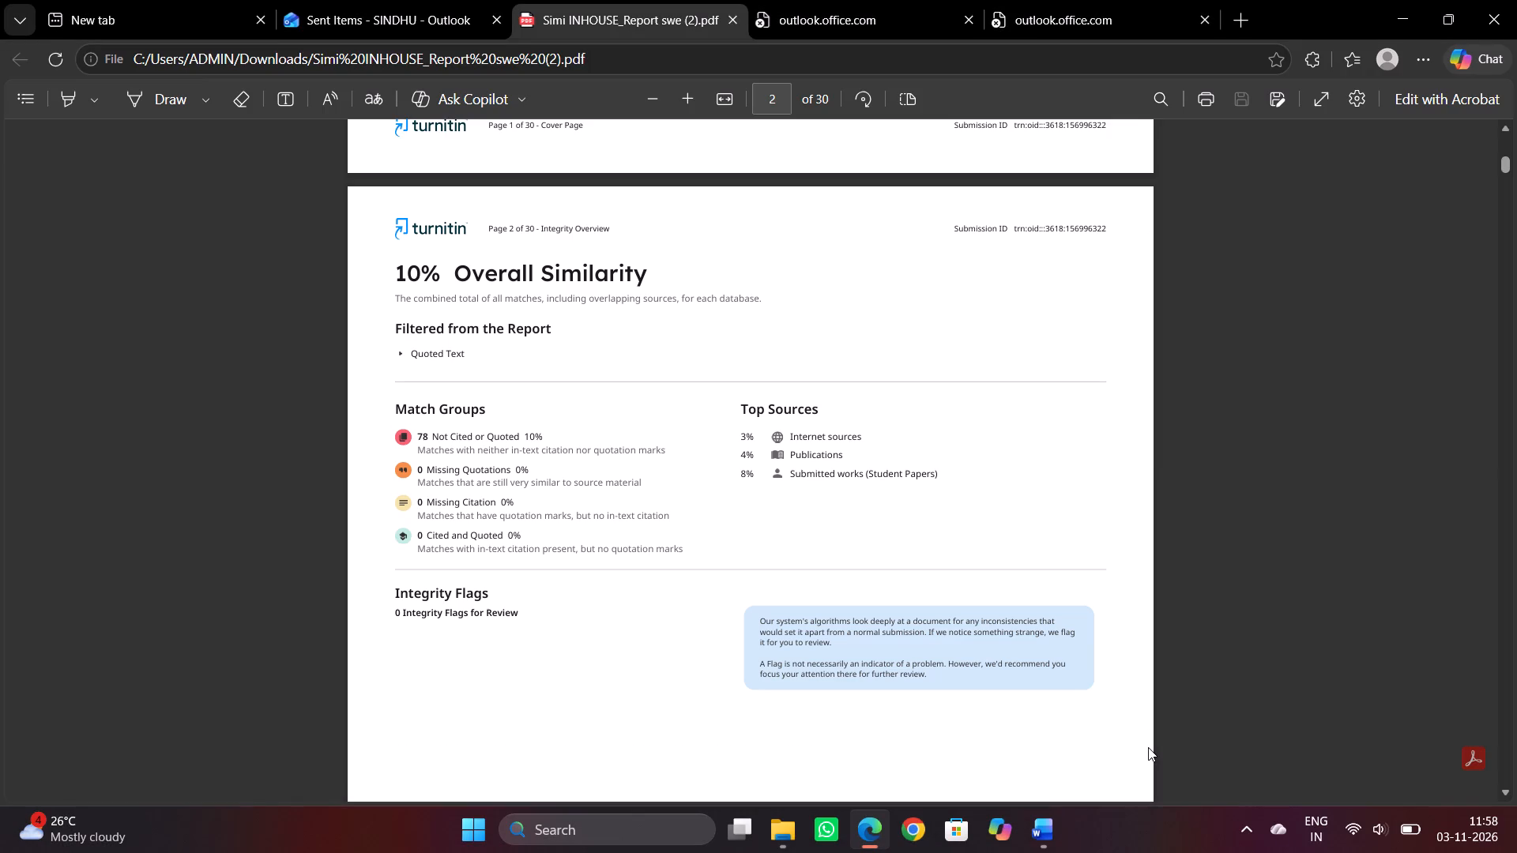
Switch to the Word report, add two blank lines below the PLAGIARISM REPORT heading and paste the similarity screenshot there.
left_click(1041, 850)
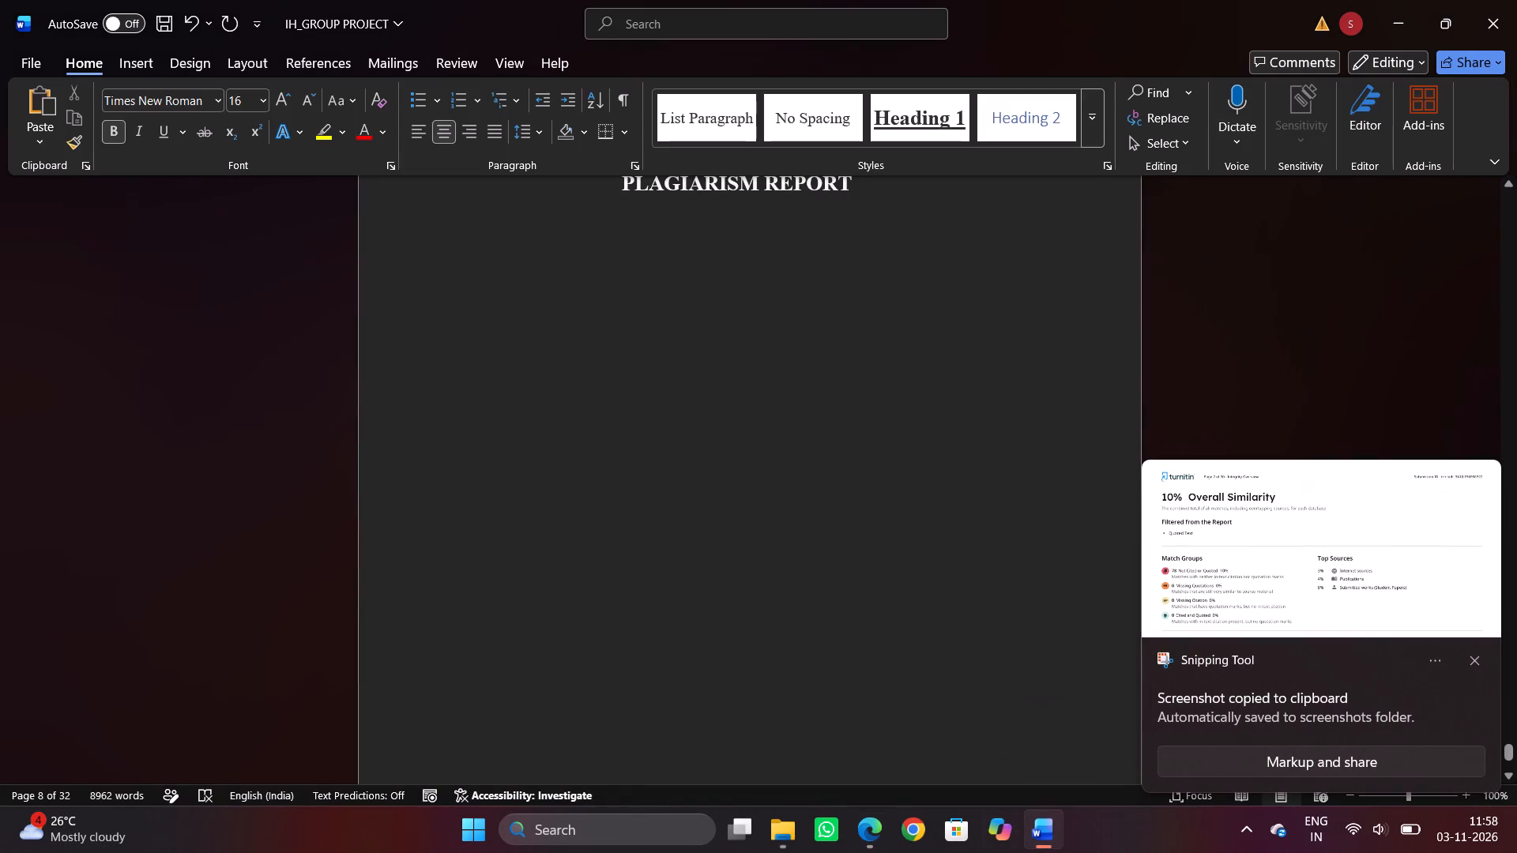
scroll(899, 652, "up", 1)
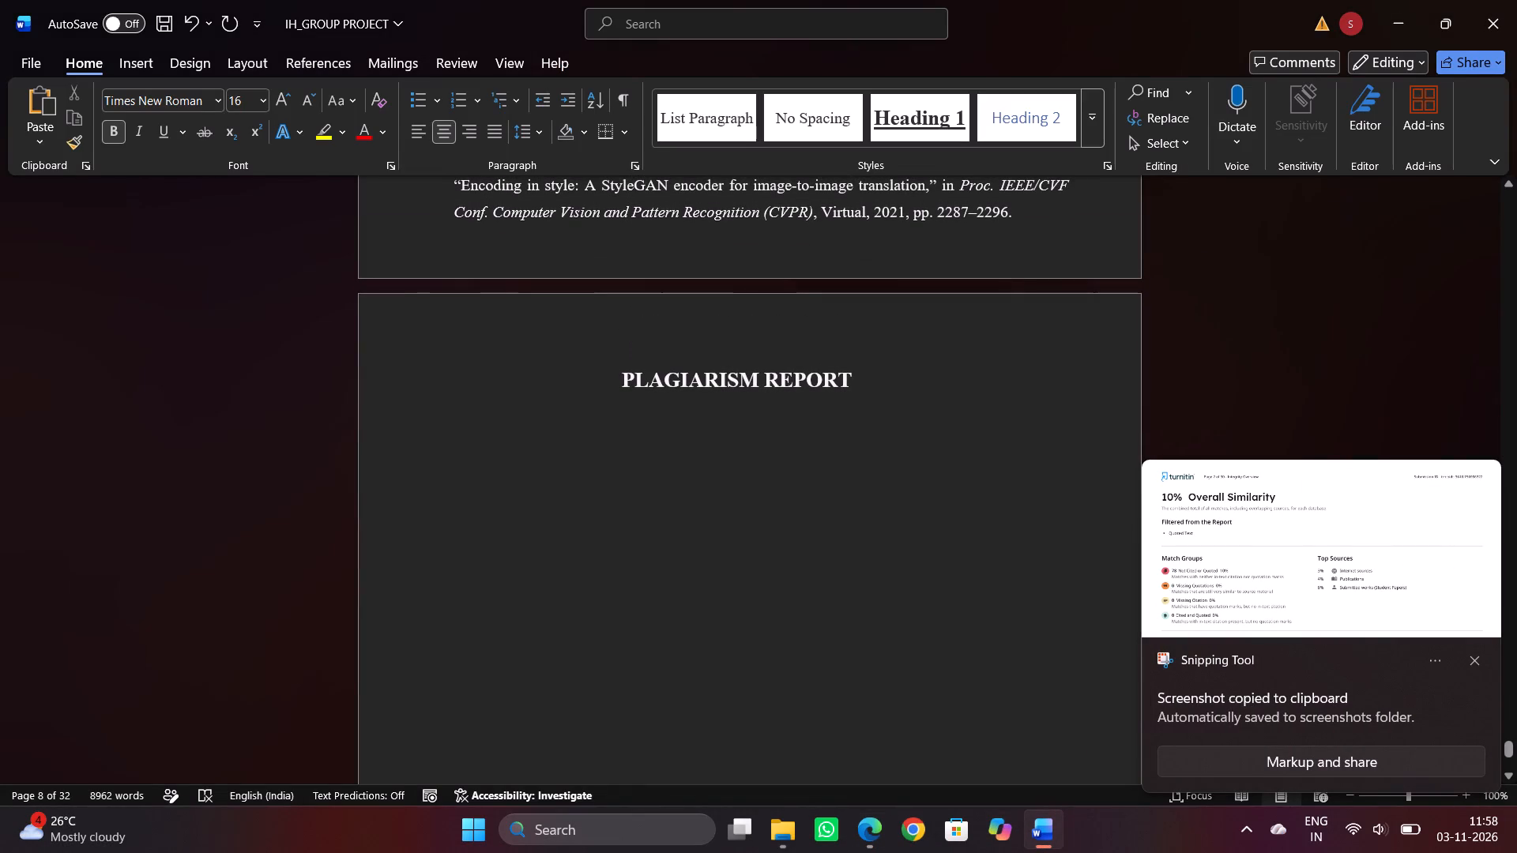
left_click(702, 574)
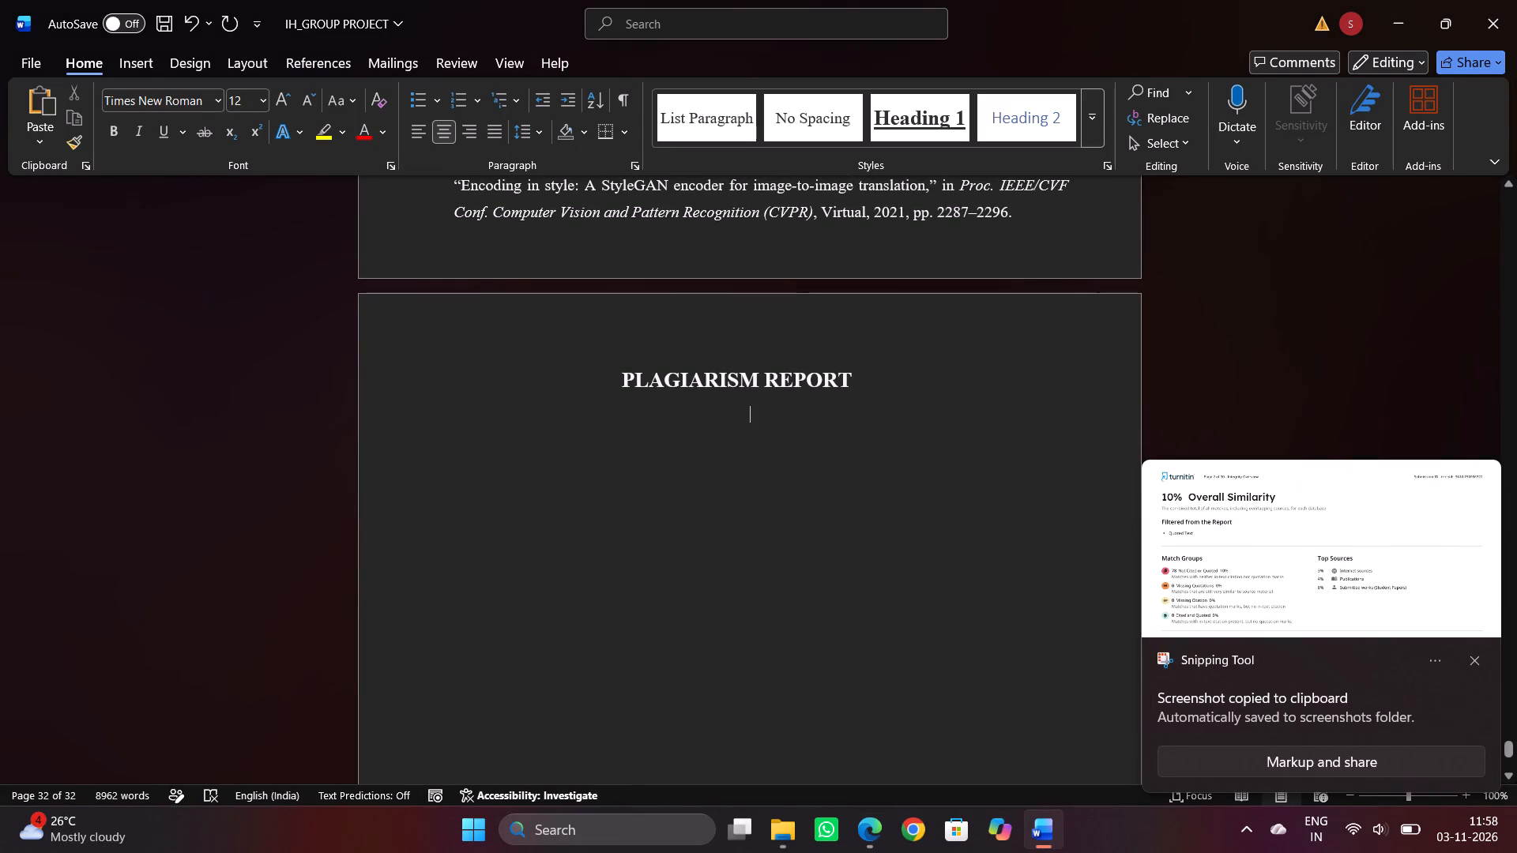
key("Return")
key("Return")
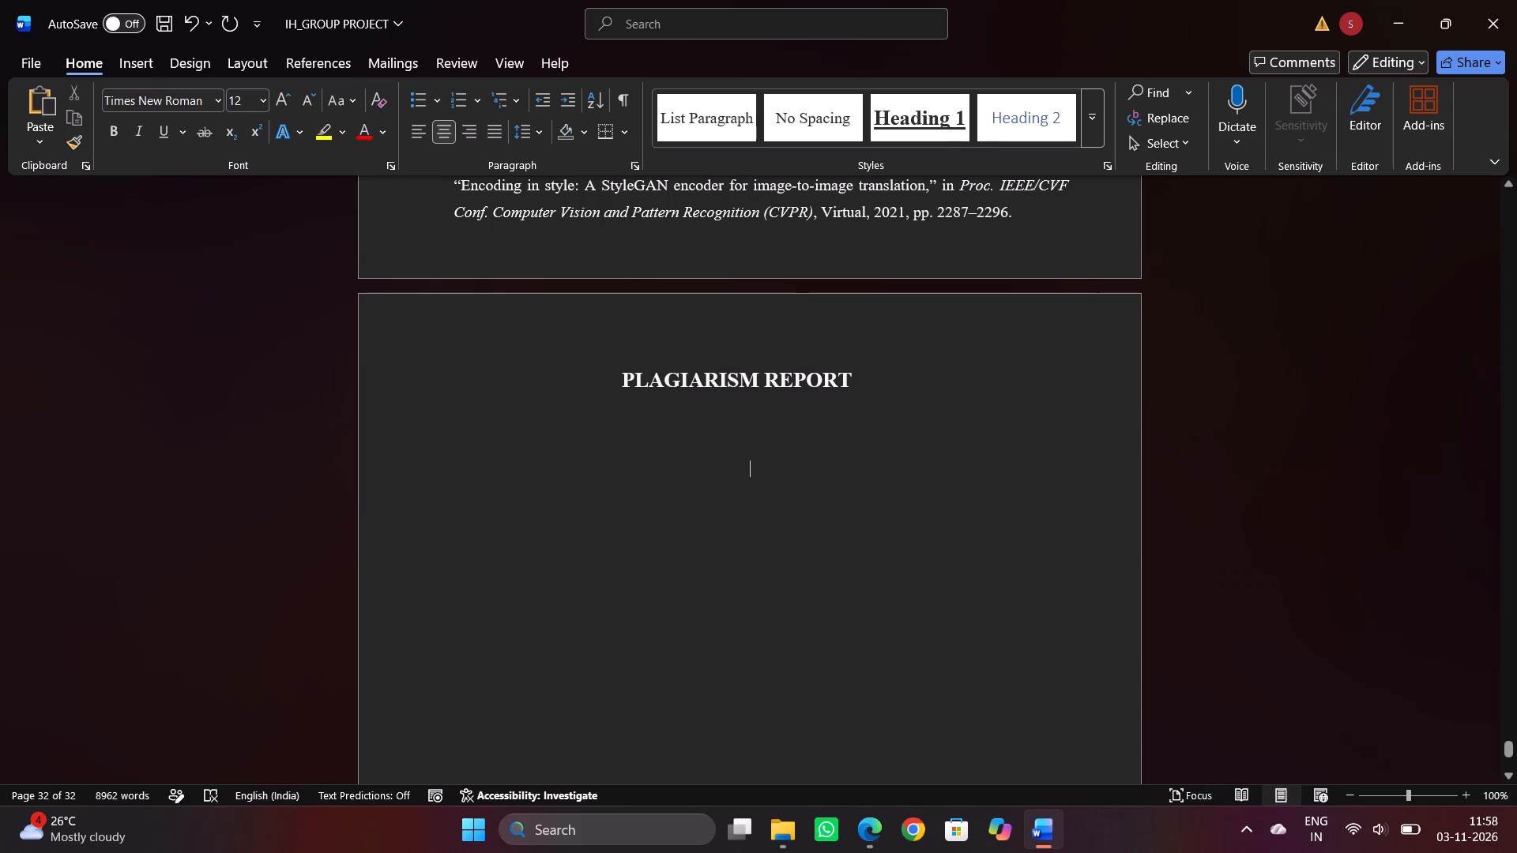
left_click(128, 62)
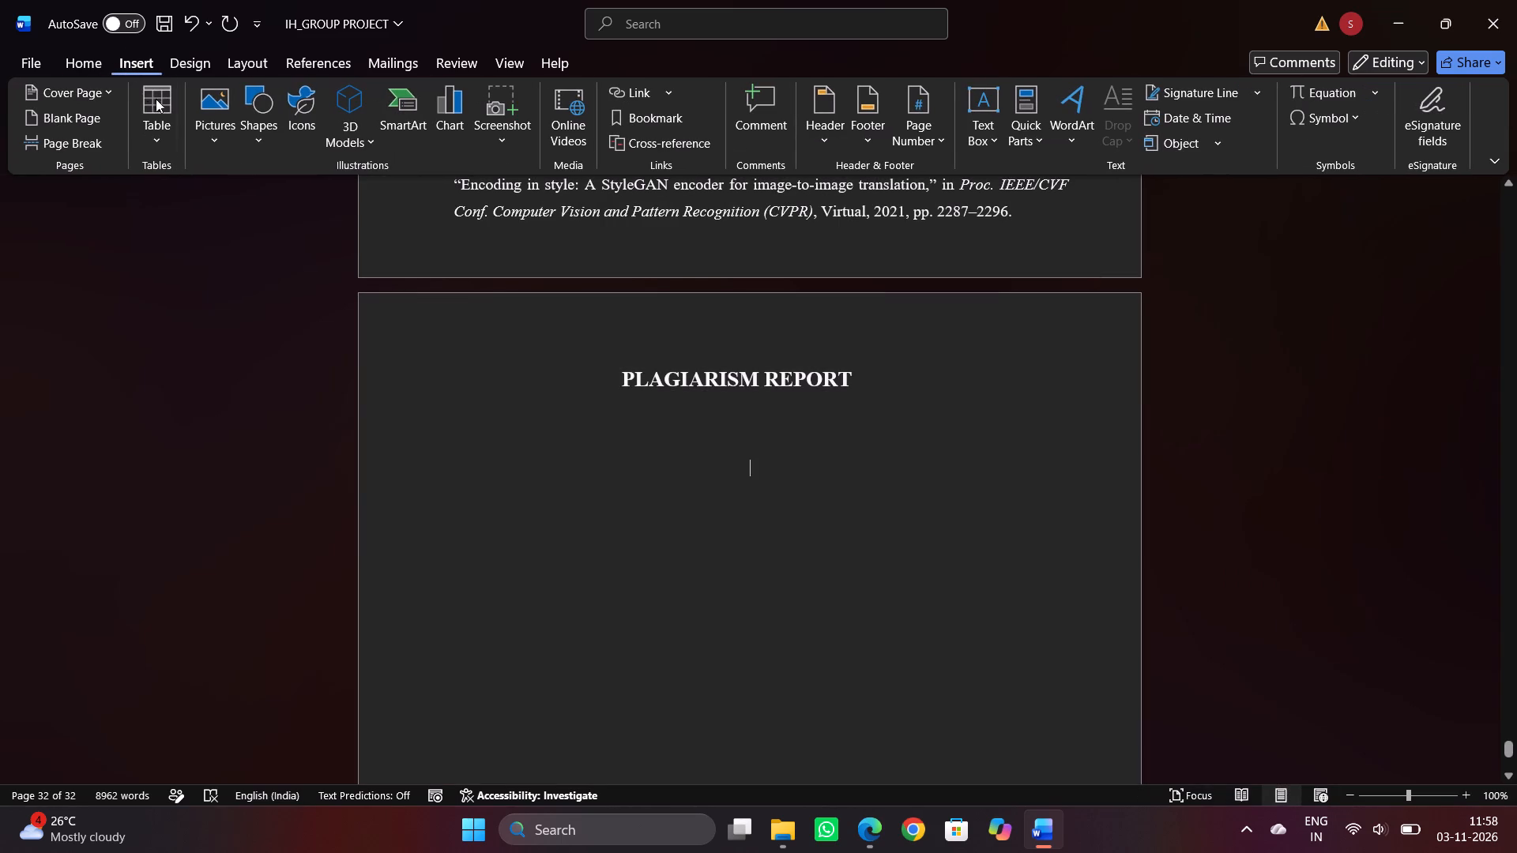
left_click(207, 125)
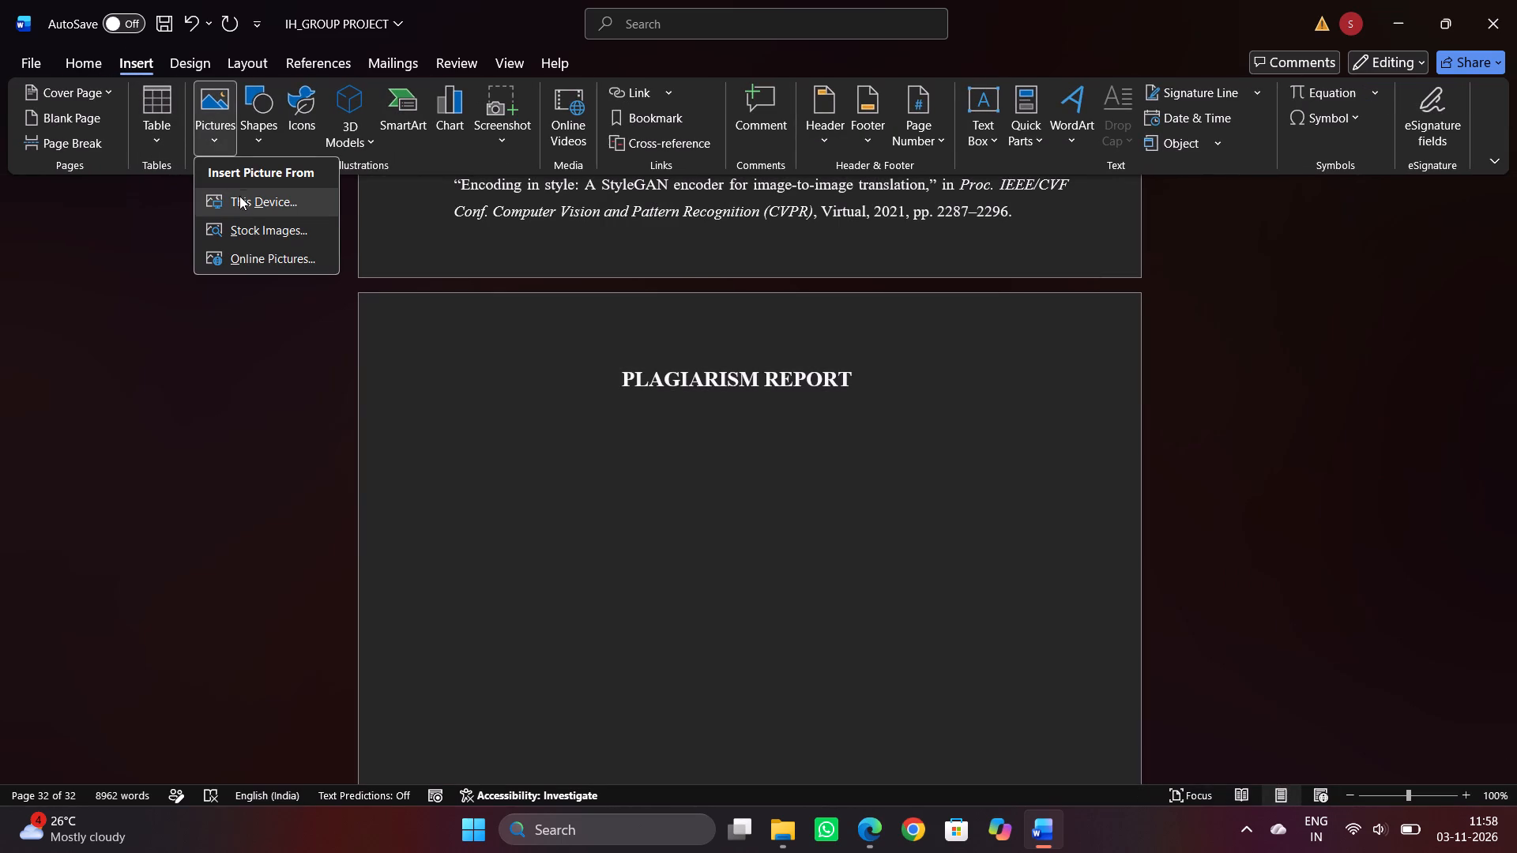
left_click(501, 438)
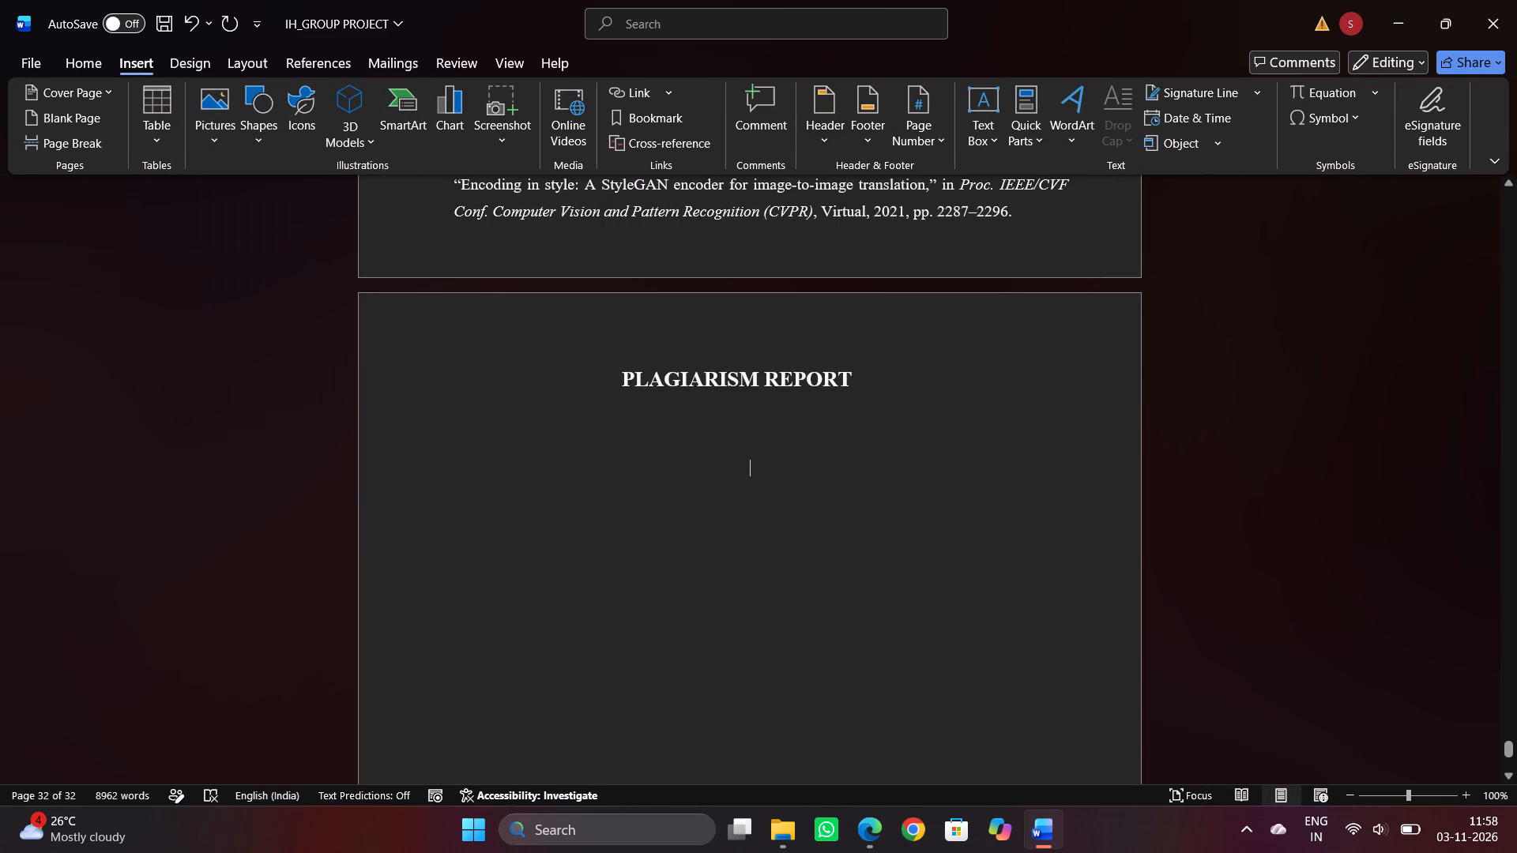
key("ctrl+v")
left_click(830, 447)
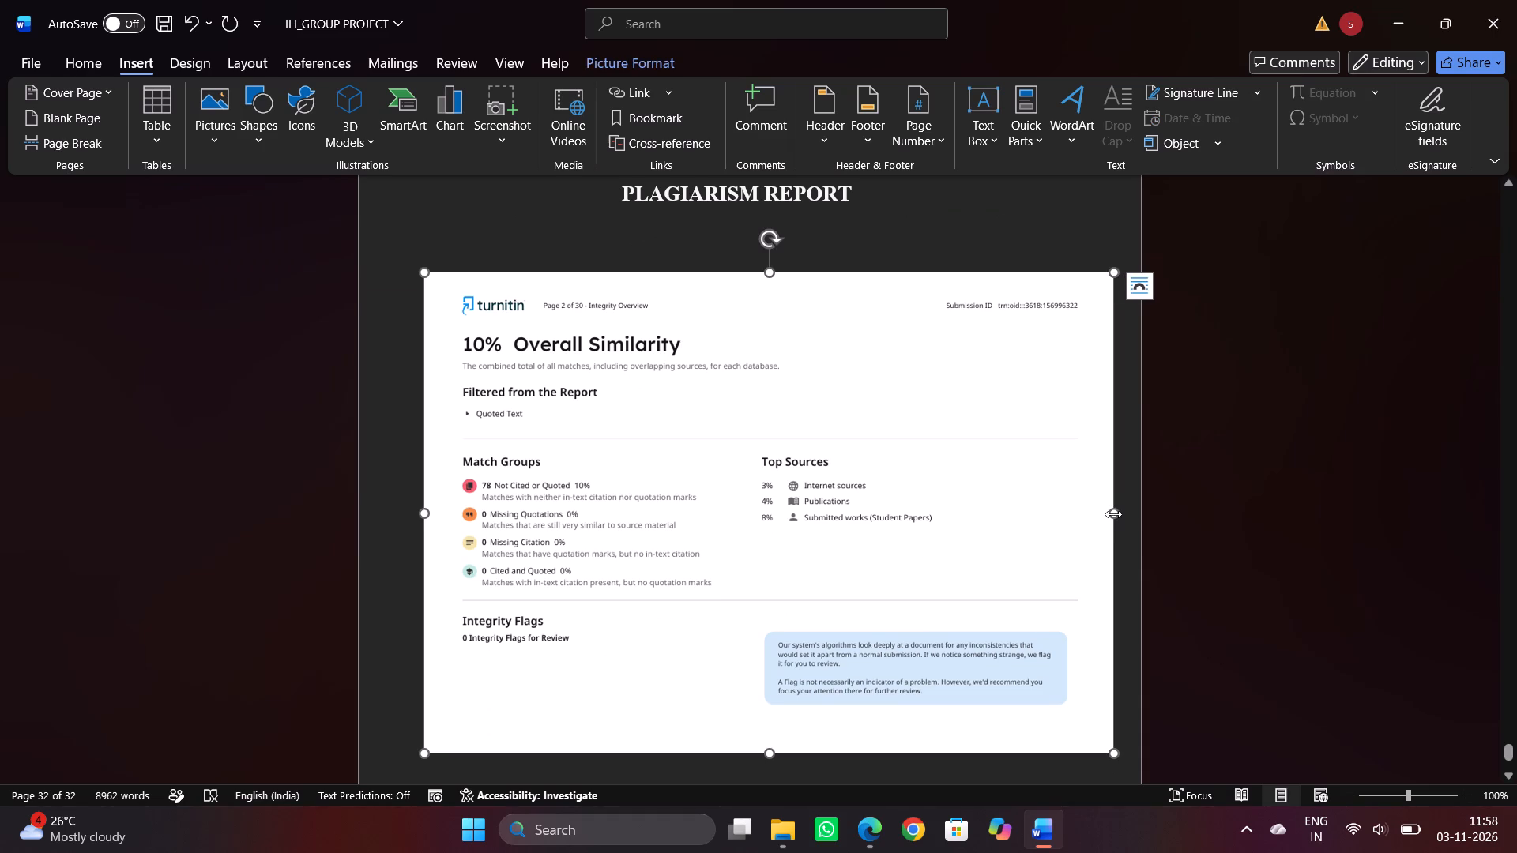
Narrow the pasted similarity screenshot slightly from its right edge and check how it fits on the page.
left_click_drag(1113, 514, 1075, 522)
left_click(1213, 511)
scroll(1148, 487, "down", 1)
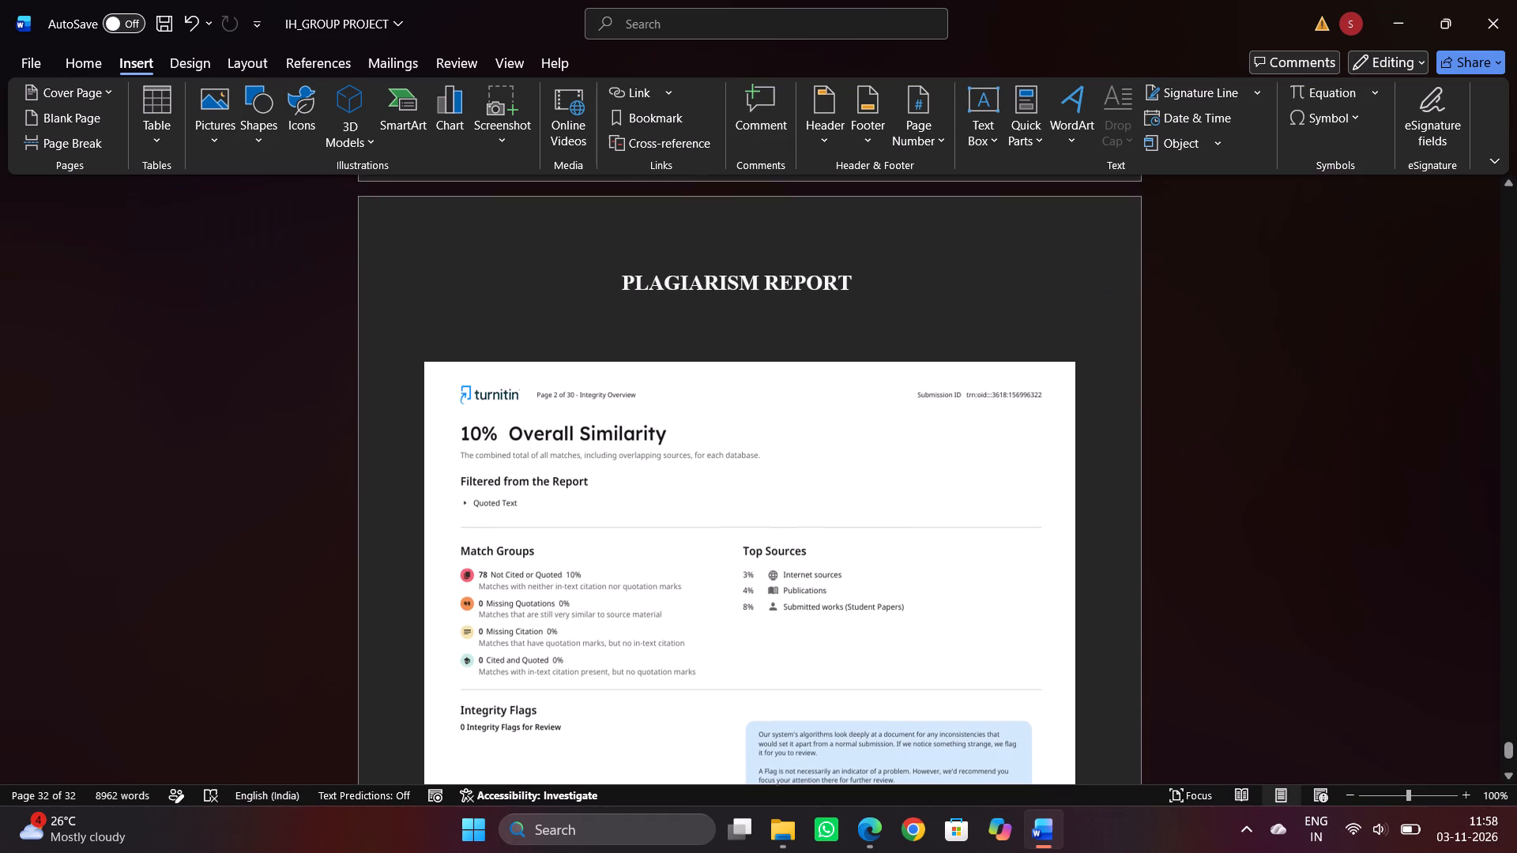
scroll(1148, 487, "down", 1)
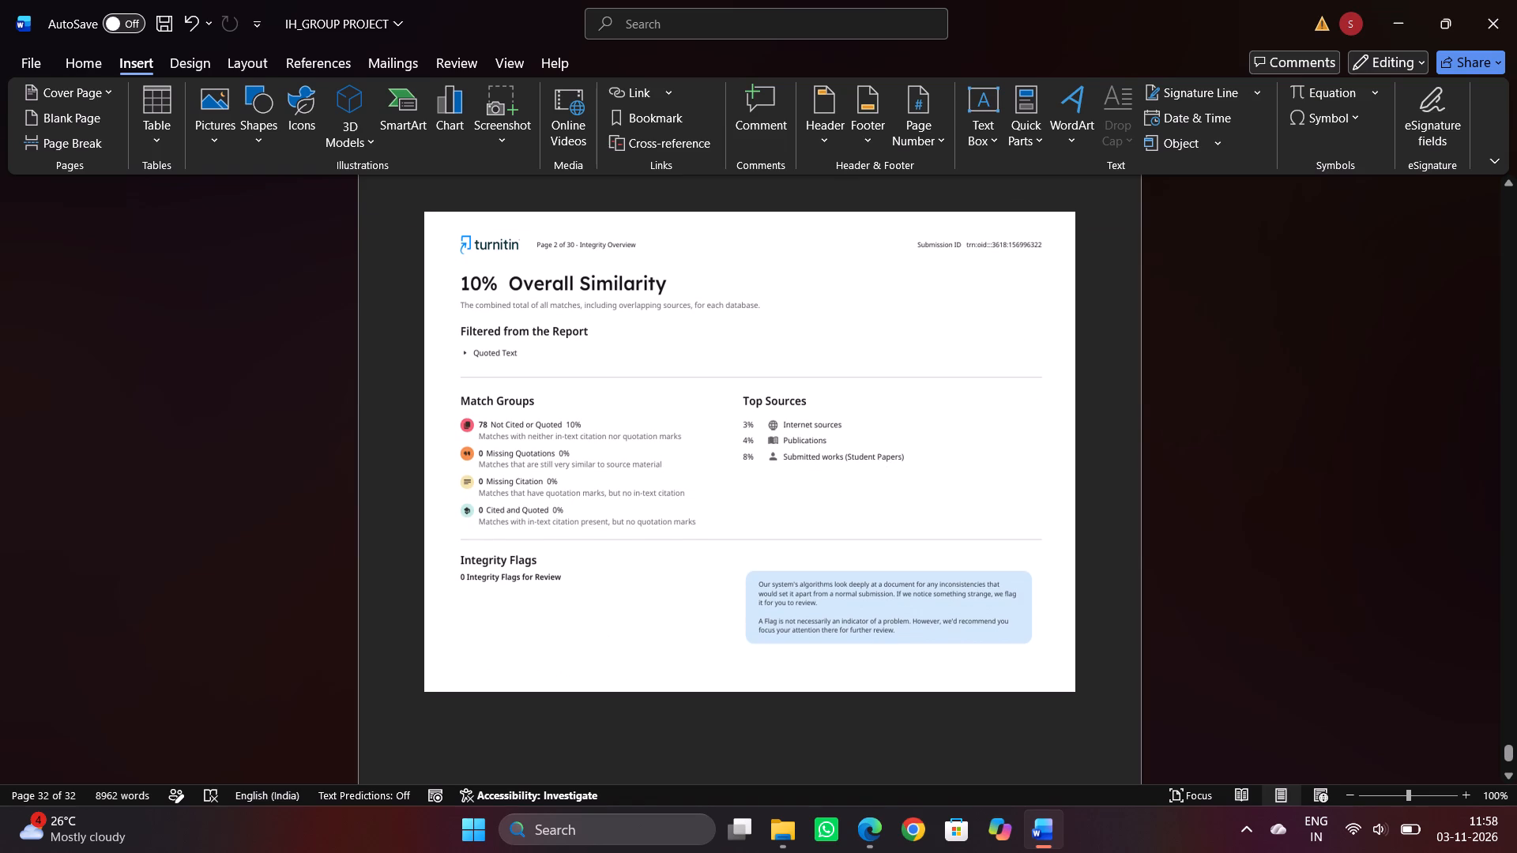
scroll(1055, 505, "down", 2)
scroll(1055, 505, "up", 1)
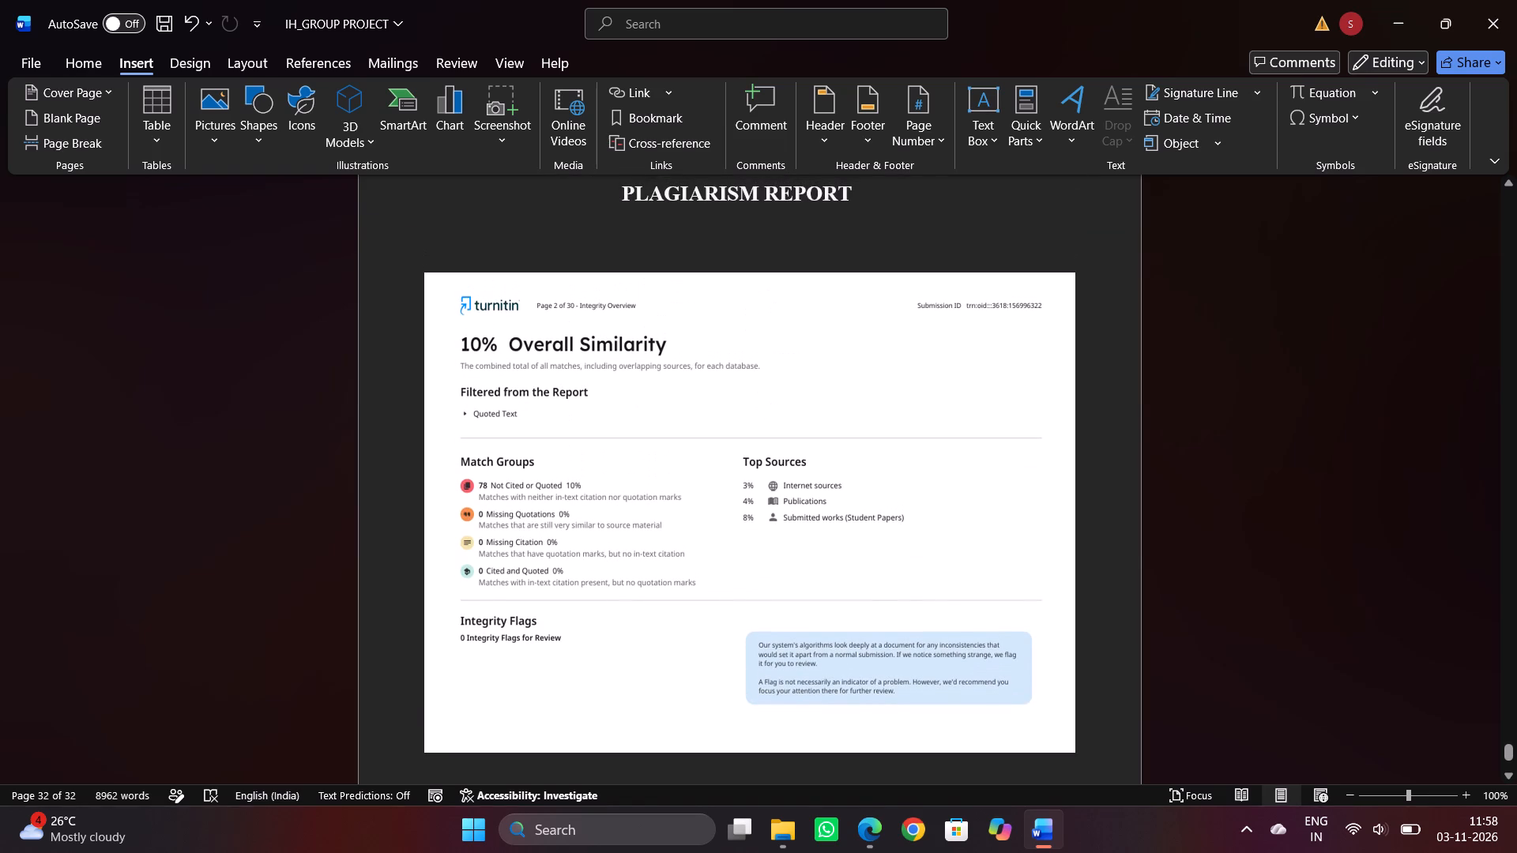
Look through the rest of page 2 and the start of page 3 of the Turnitin PDF, and return to the Word report.
key("alt+Tab")
scroll(1033, 502, "down", 2)
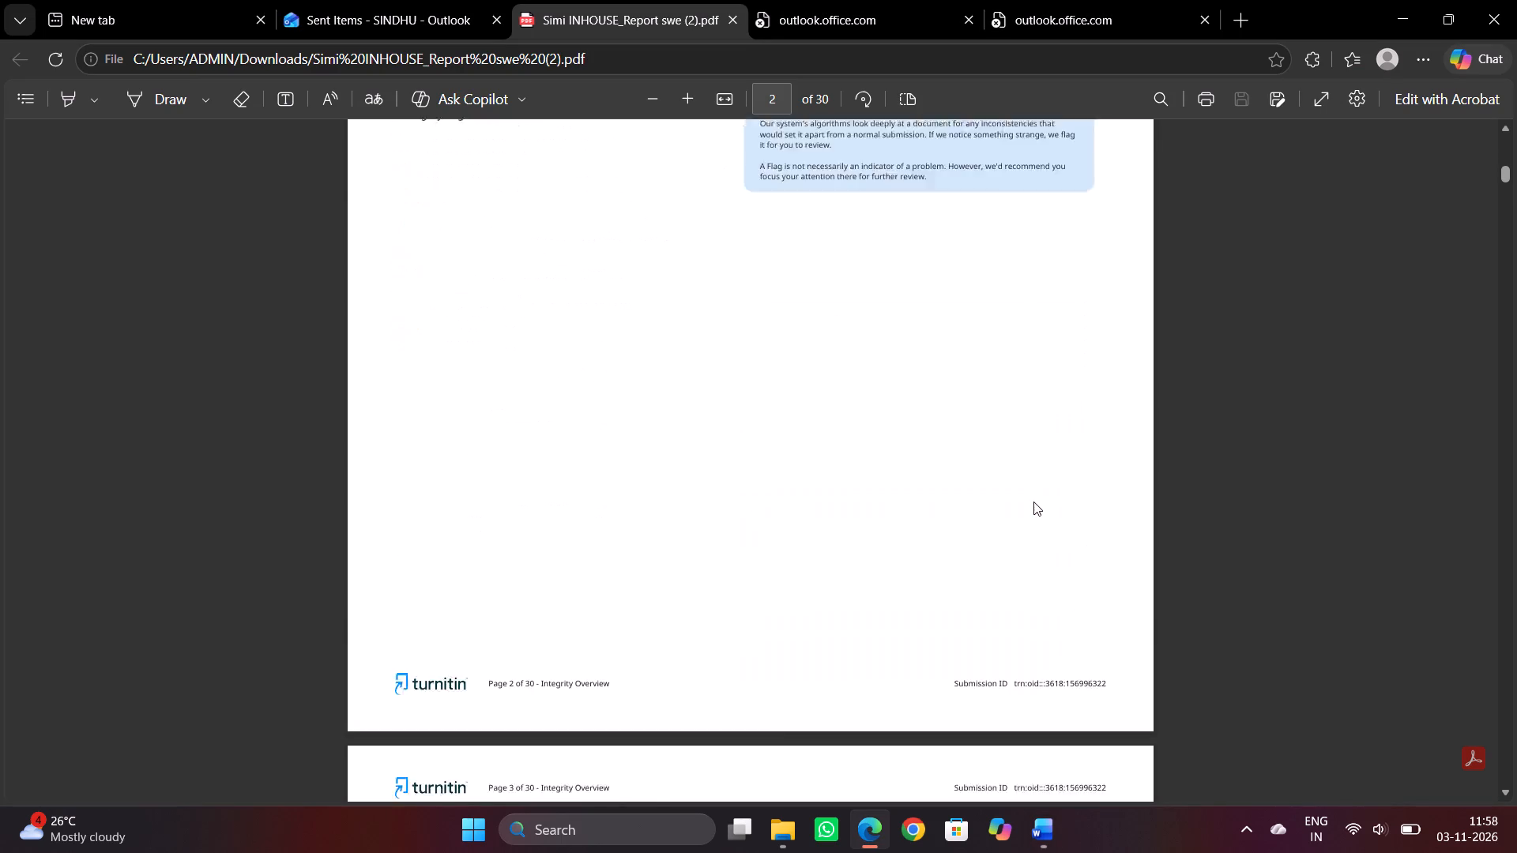
scroll(1033, 502, "down", 1)
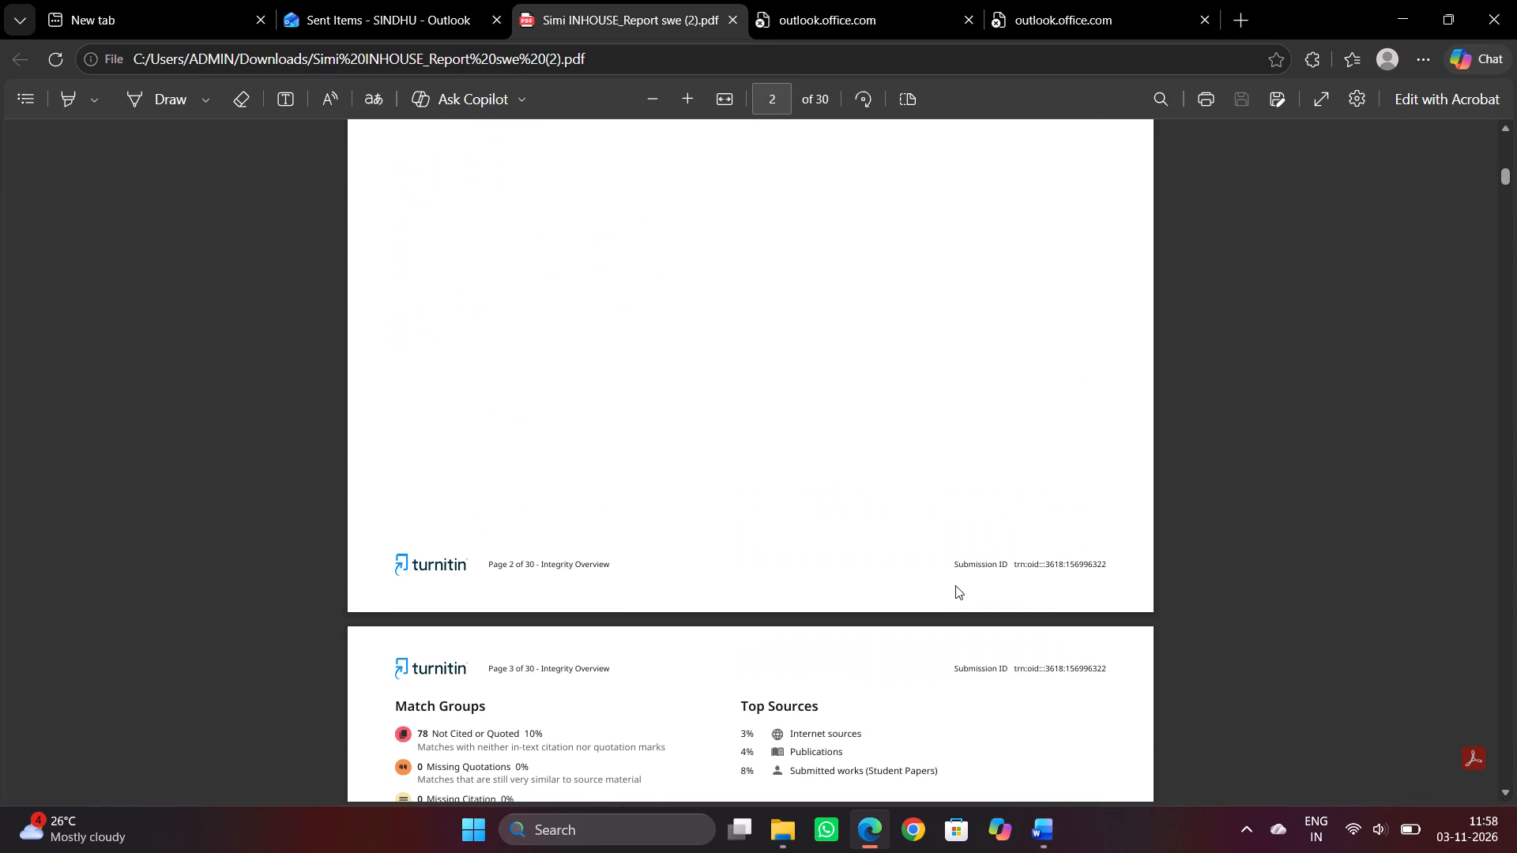
scroll(955, 585, "up", 7)
key("alt+Tab")
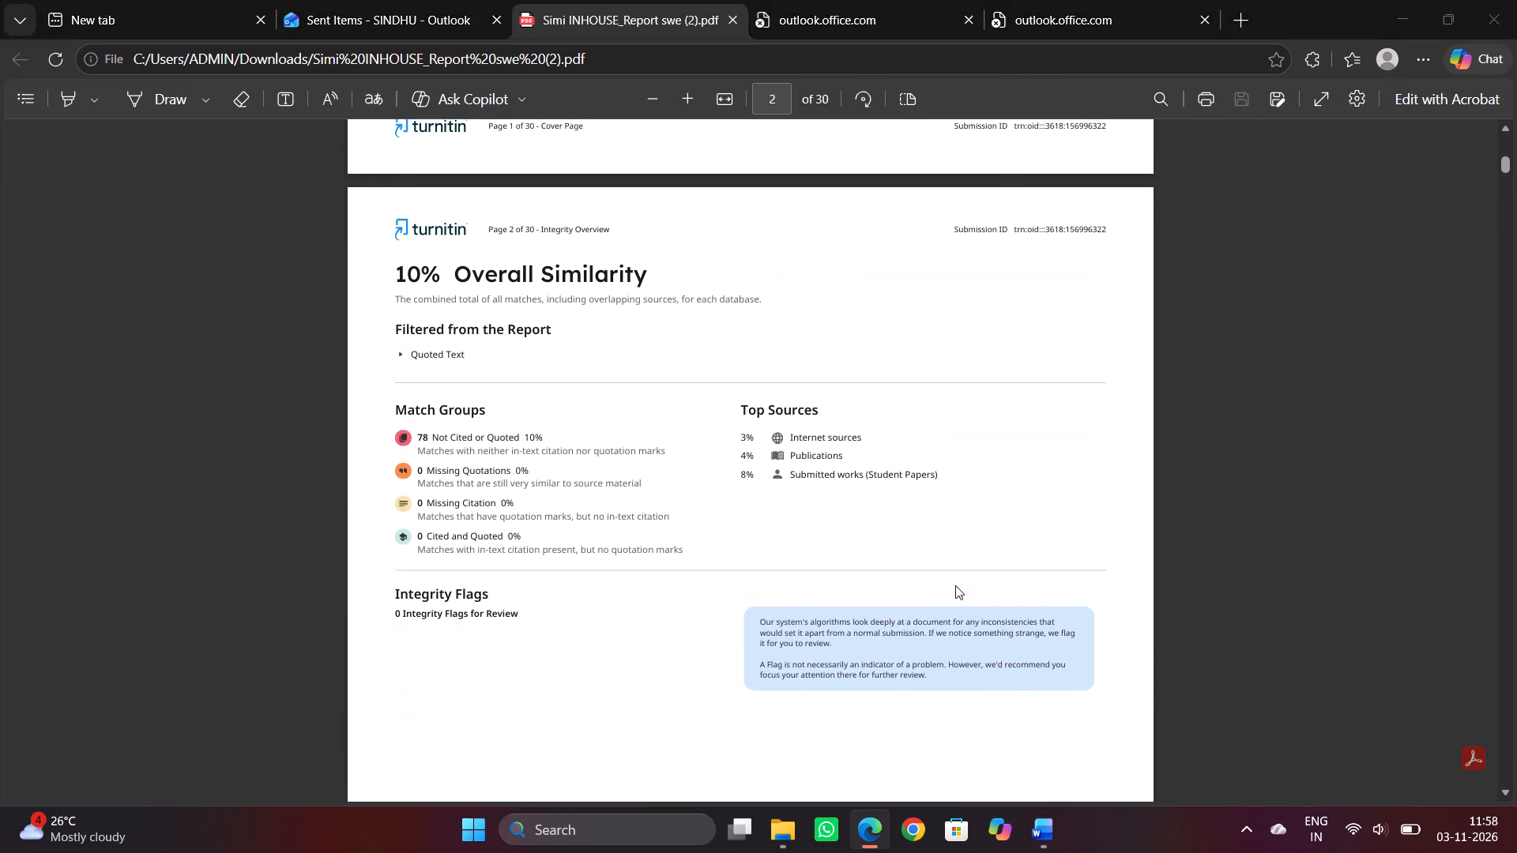
Save the IH_GROUP PROJECT report with the inserted similarity screenshot.
right_click(955, 585)
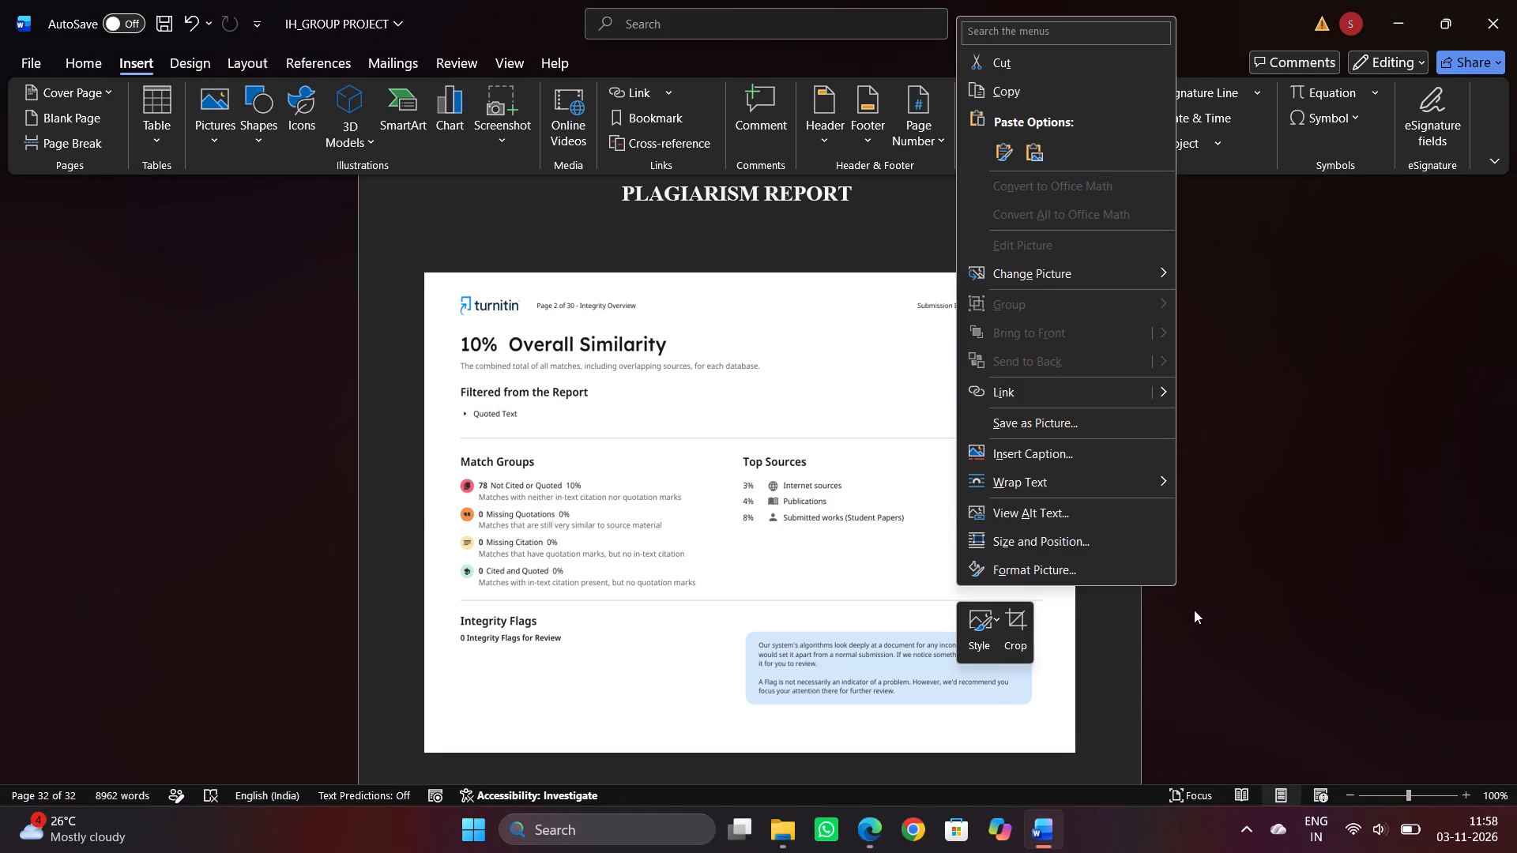
left_click(1194, 610)
key("ctrl+s")
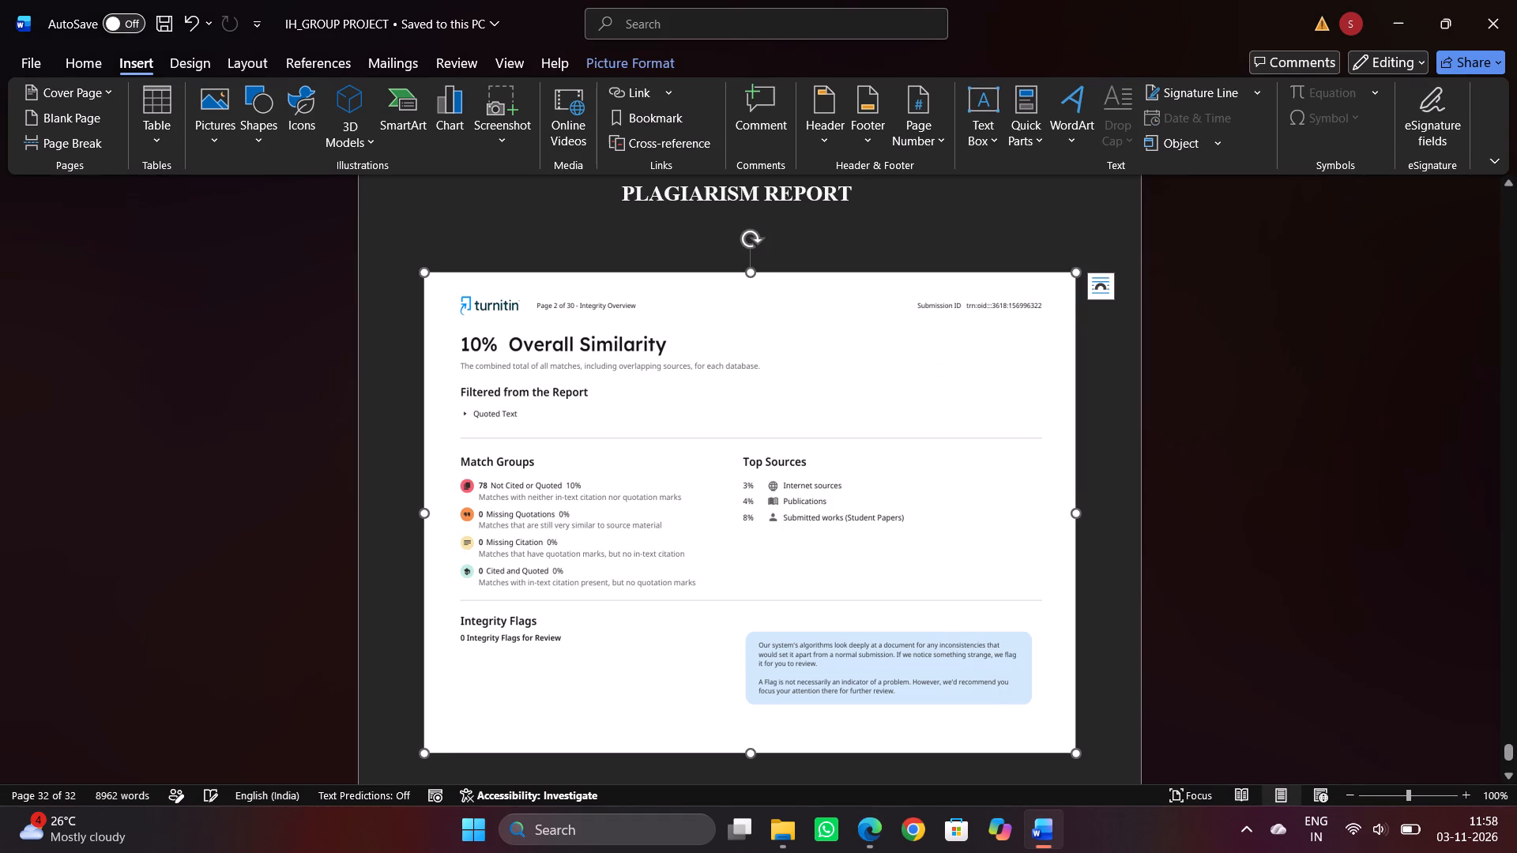
key("ctrl+s")
Save a copy of the report in Downloads as a Word document named IH_GROUP PROJECT_edited.
left_click(35, 56)
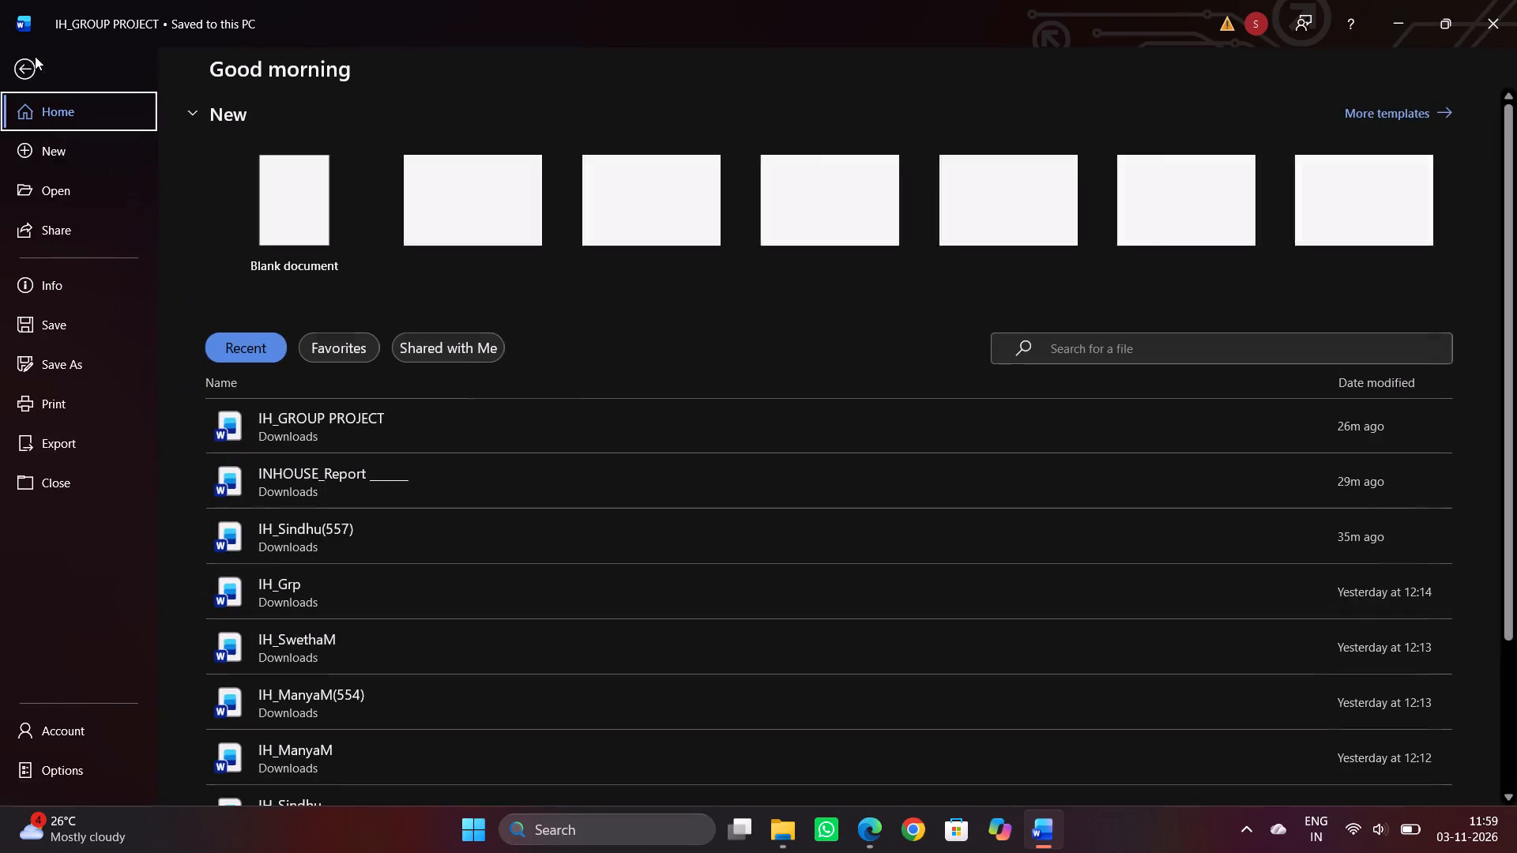
left_click(107, 366)
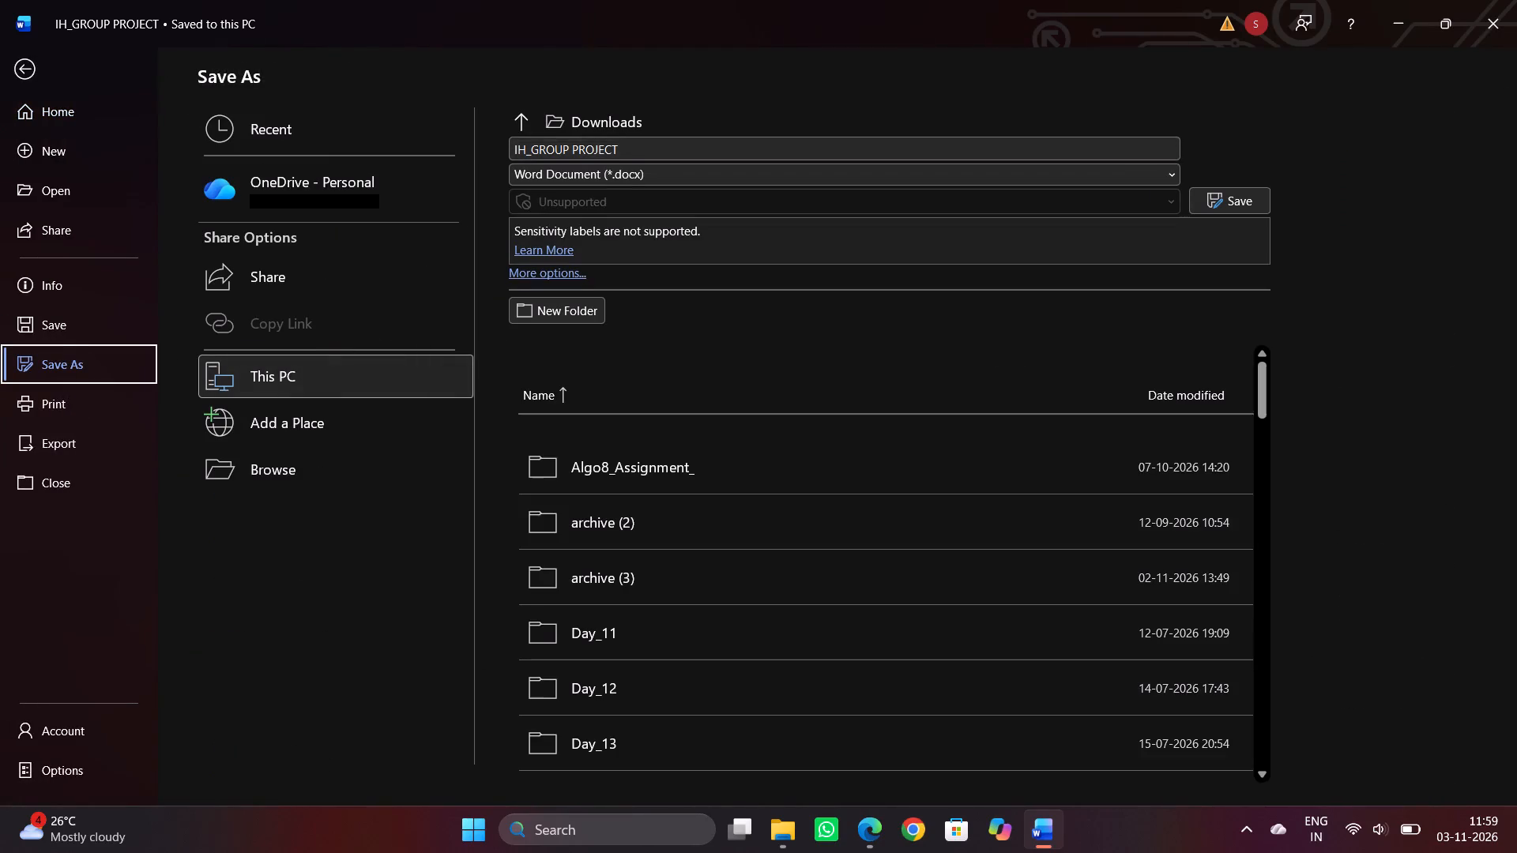
left_click(641, 156)
left_click(642, 146)
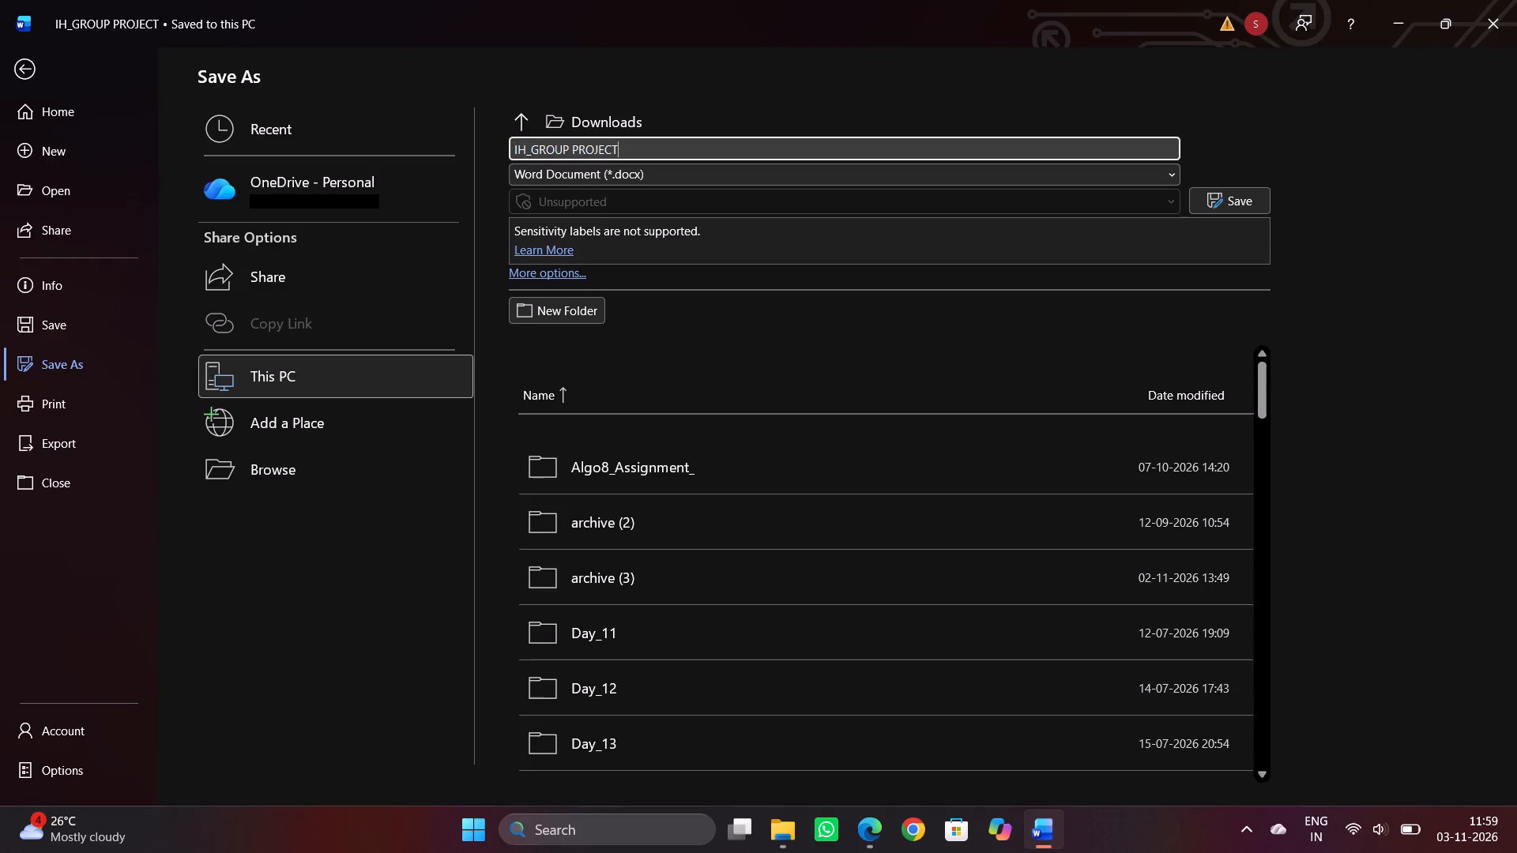
type("_edited")
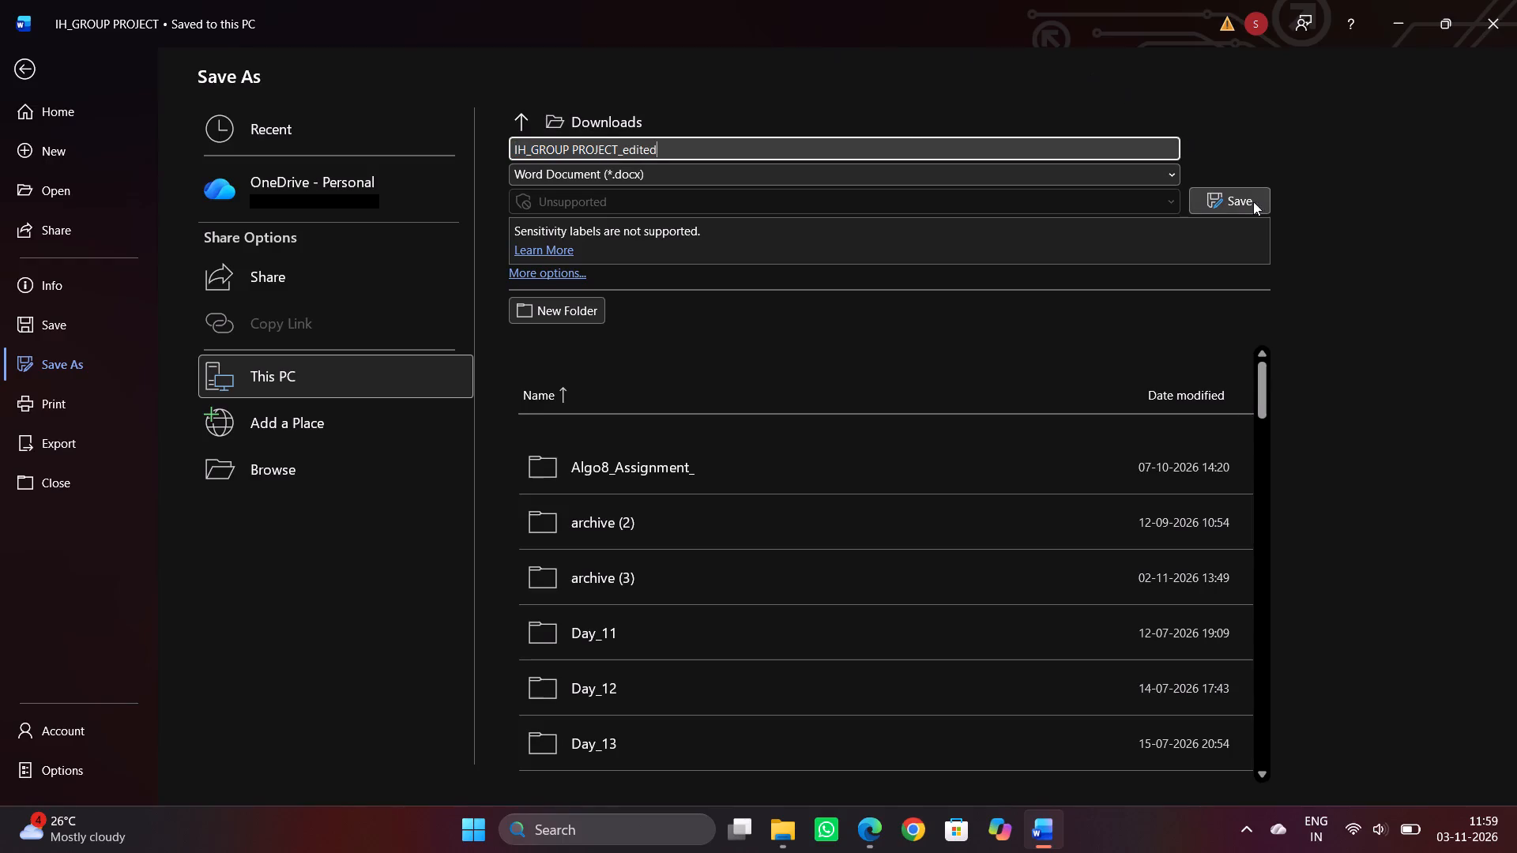
left_click(1247, 201)
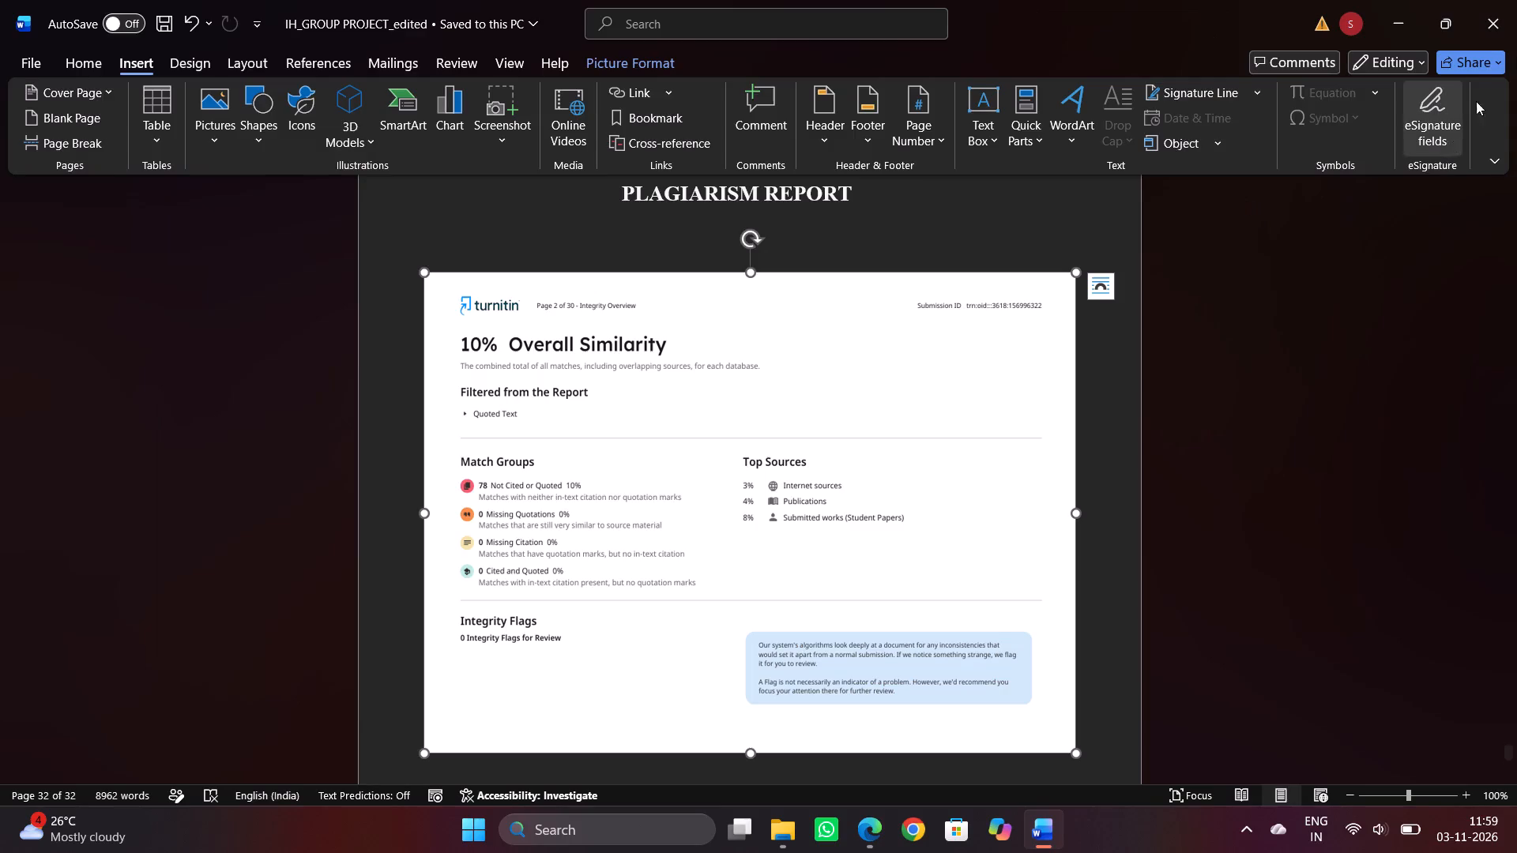
Close the edited report in Word and the browser window showing the Turnitin PDF.
left_click(1492, 8)
left_click(1492, 8)
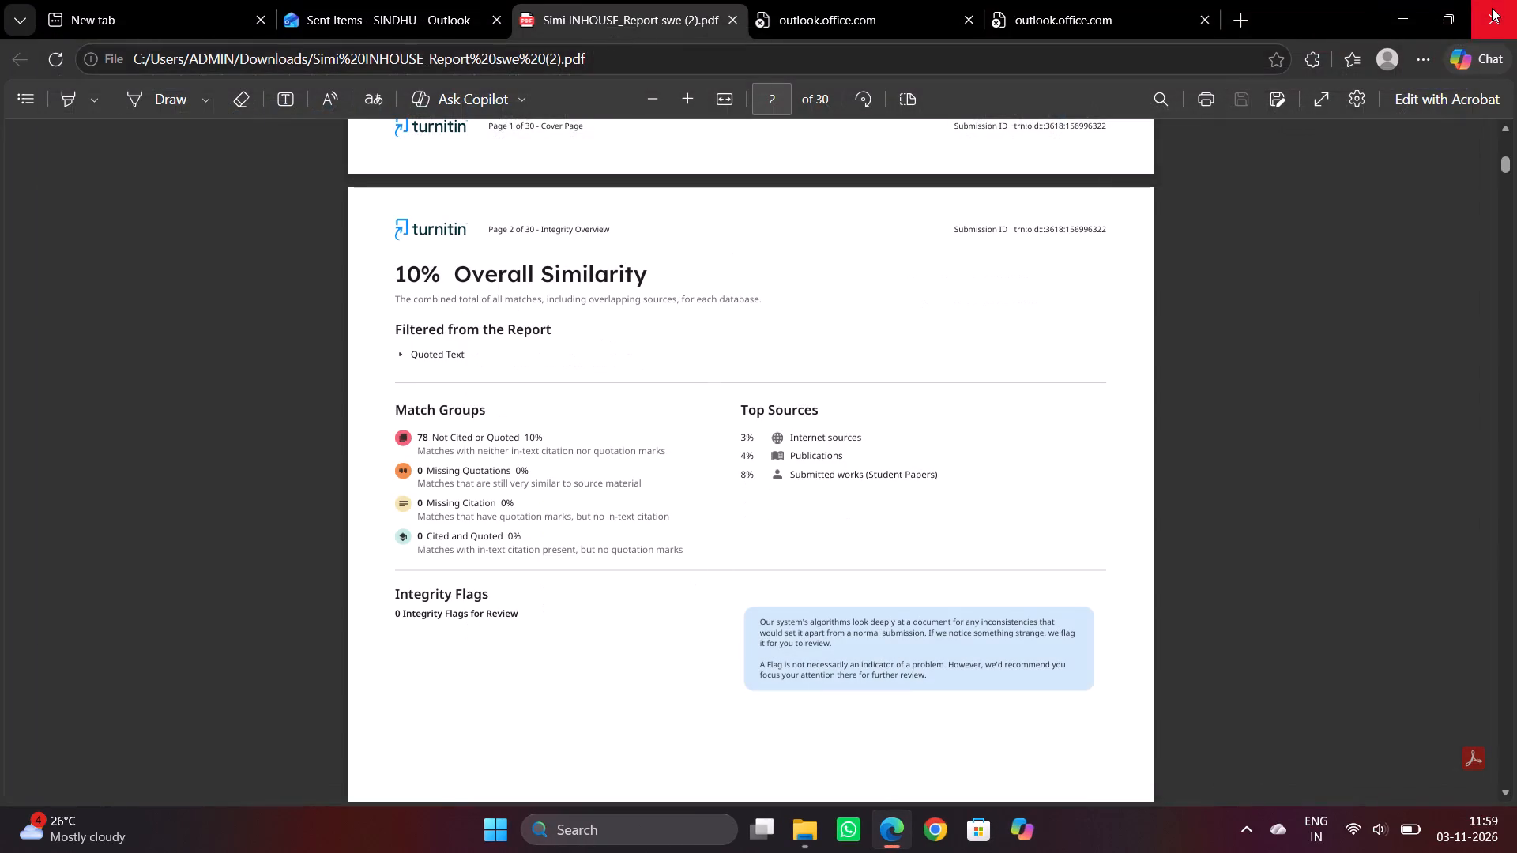
left_click(1515, 0)
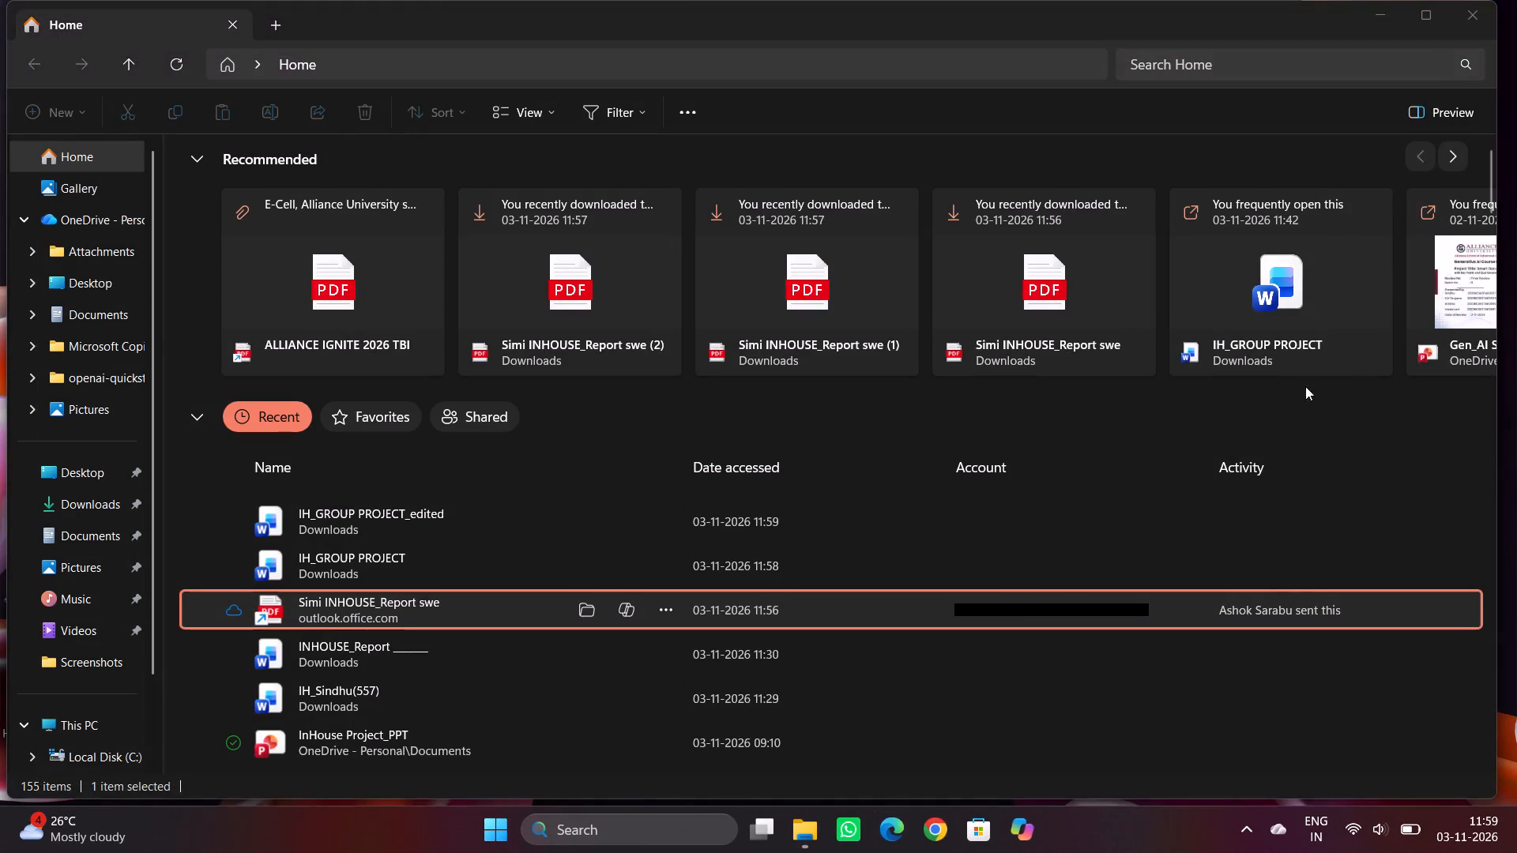
Switch to WhatsApp.
left_click(864, 824)
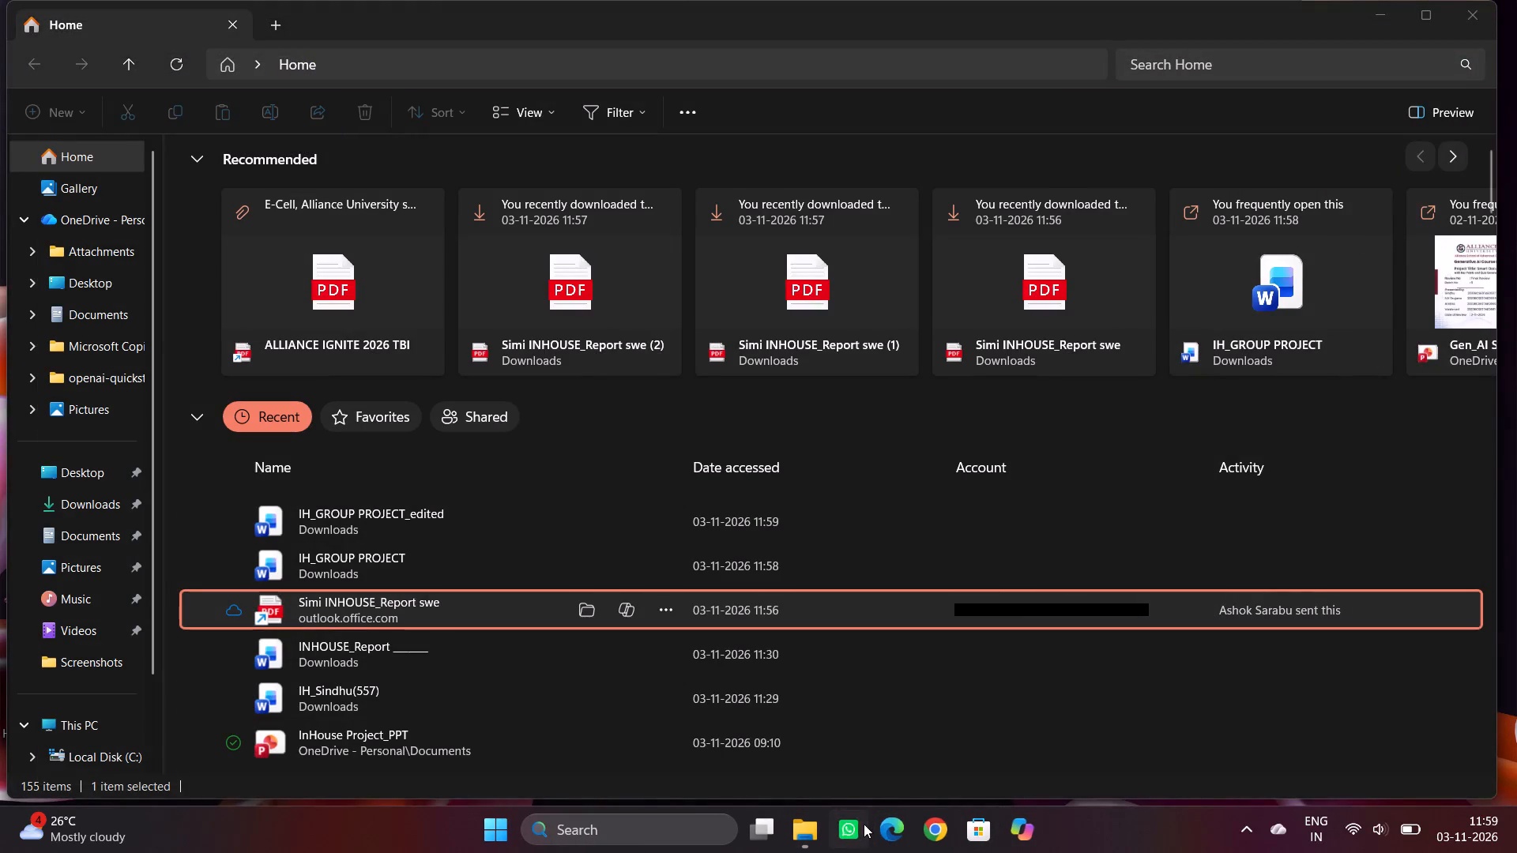
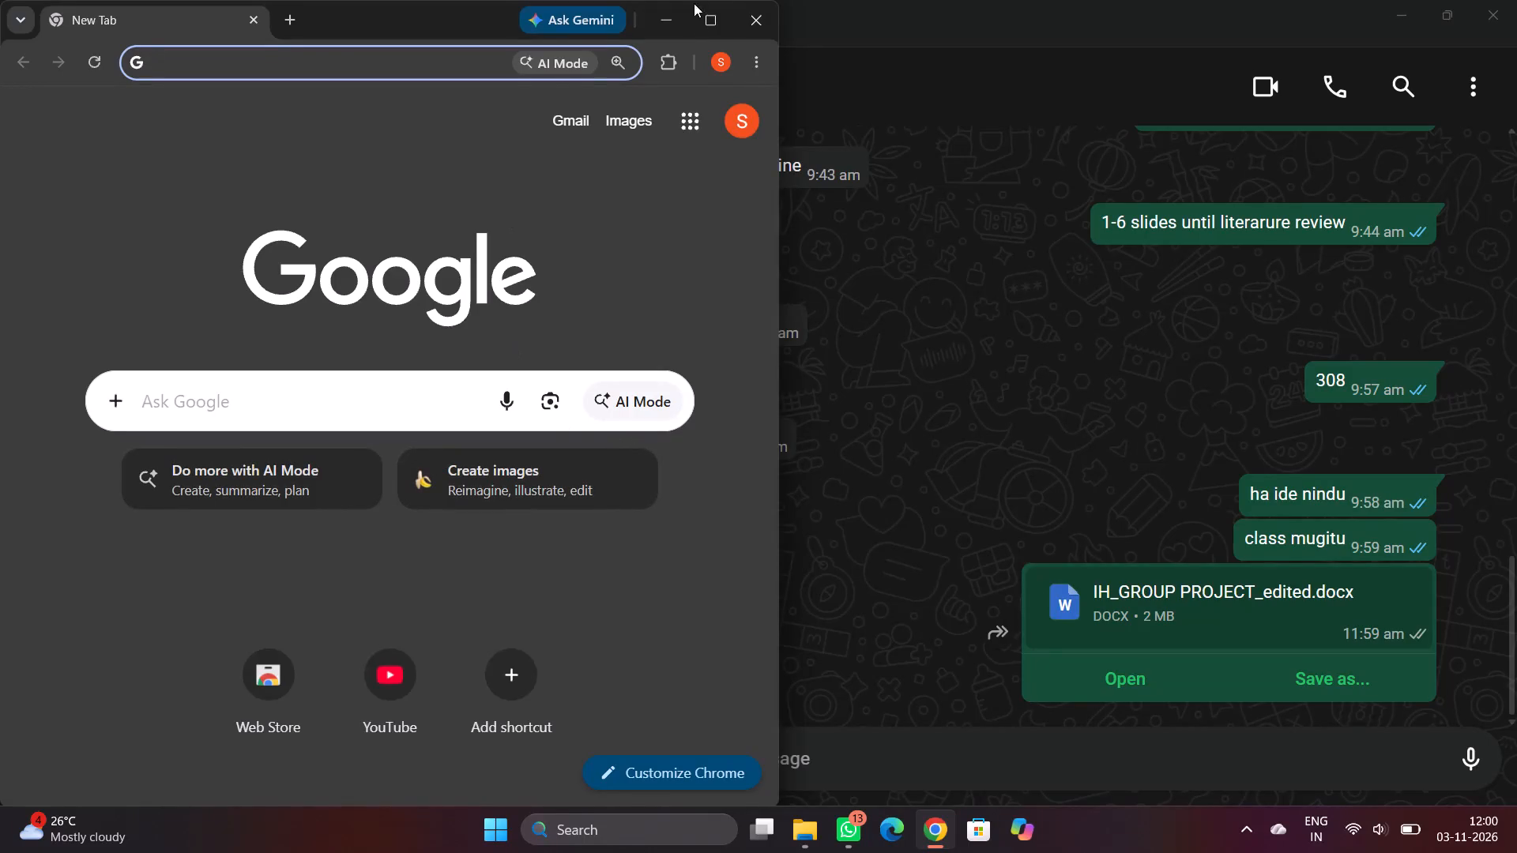
Search the web for "convert doc to pdf" in Chrome and open Adobe's Word to PDF converter.
left_click(696, 24)
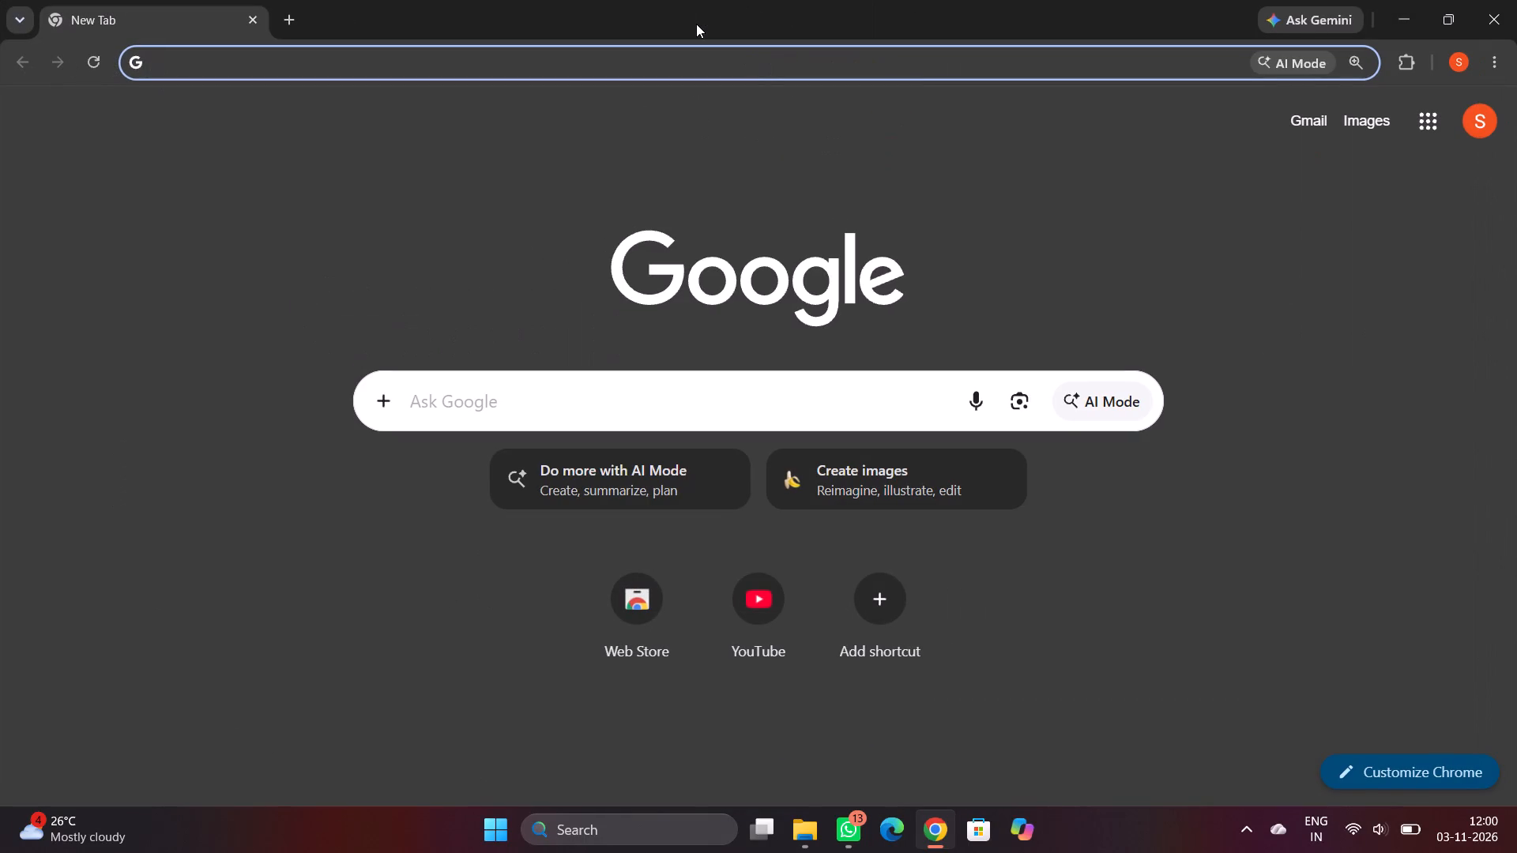
type("convert")
key("space")
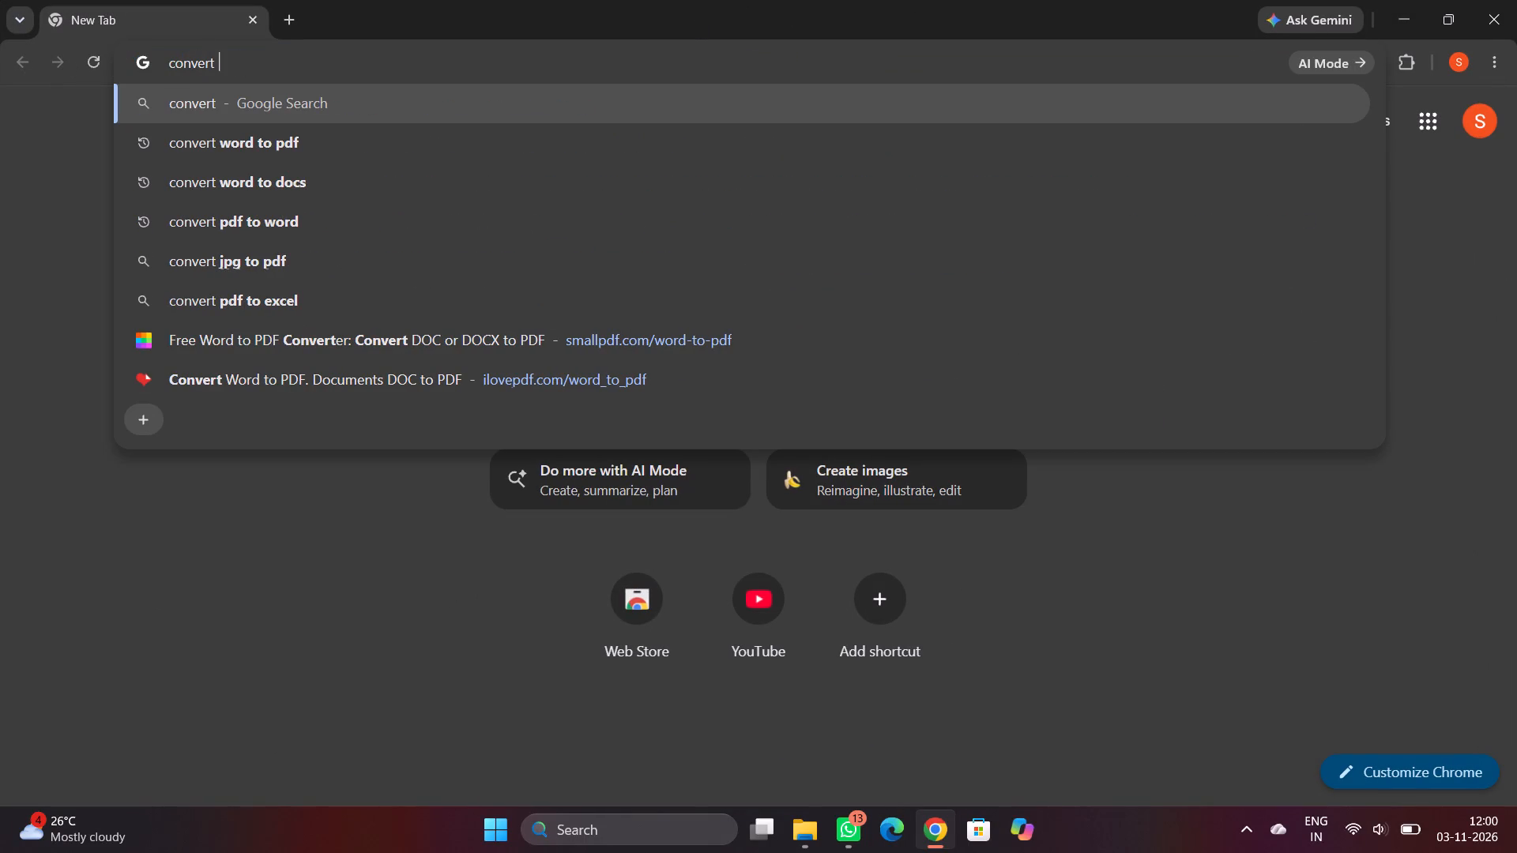
type("doc")
key("space")
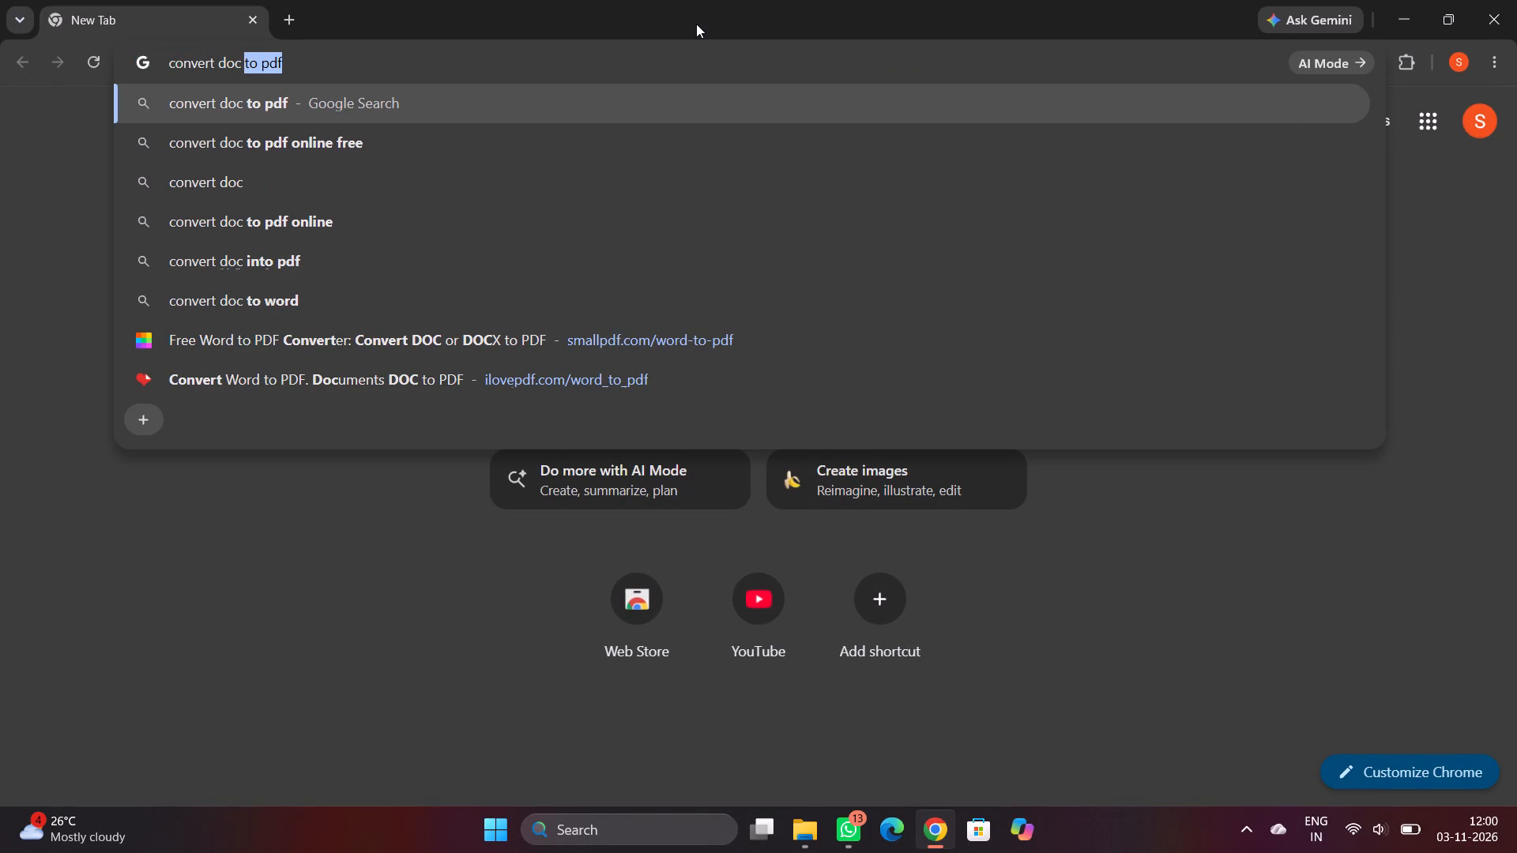
key("Return")
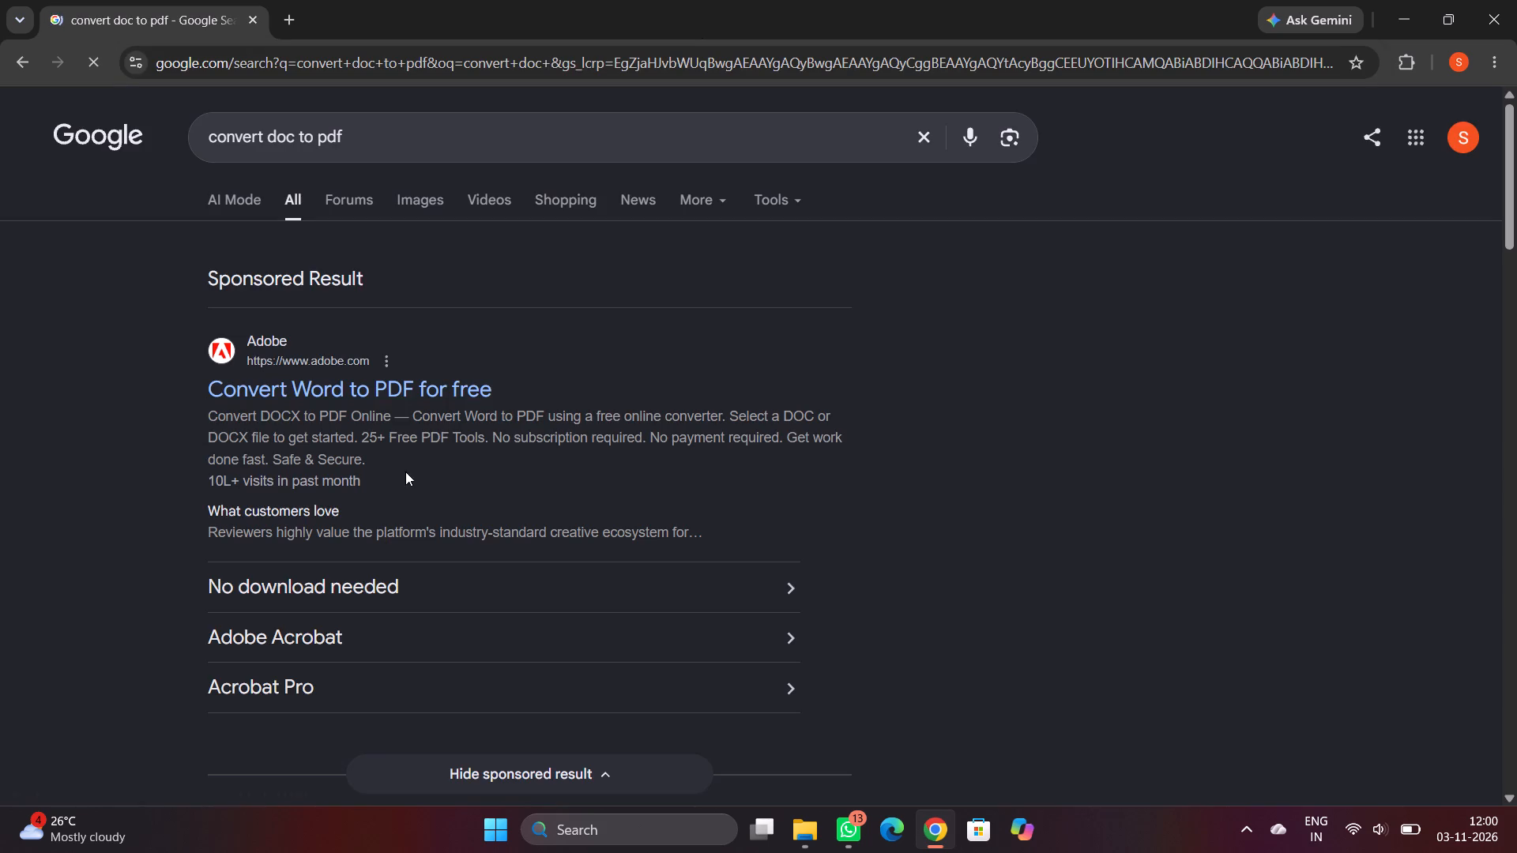
left_click(379, 375)
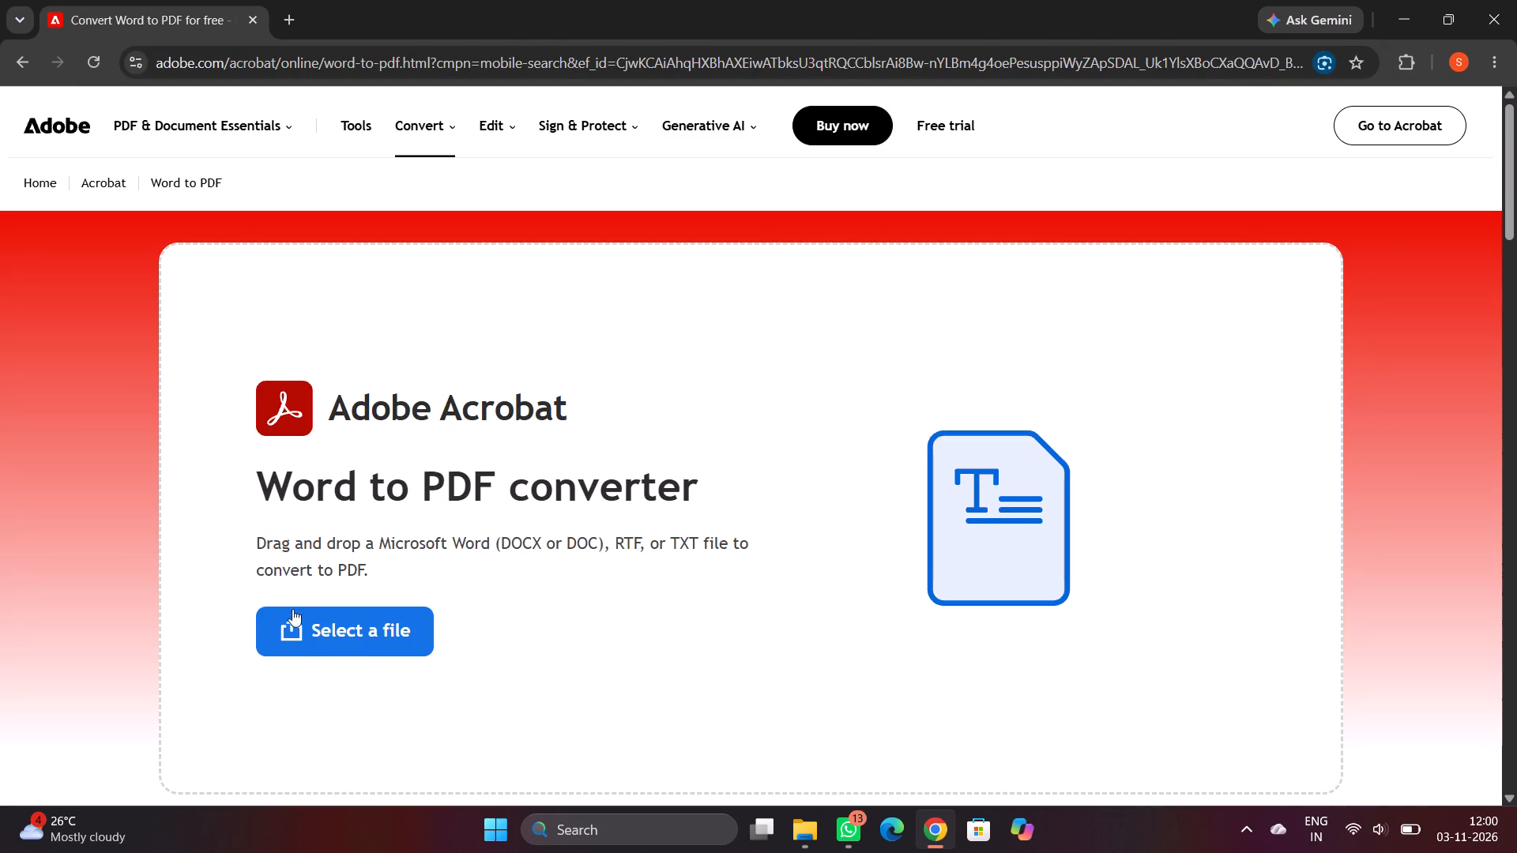
Convert the IH_GROUP PROJECT_edited Word document from Downloads to PDF and download the result.
left_click(318, 636)
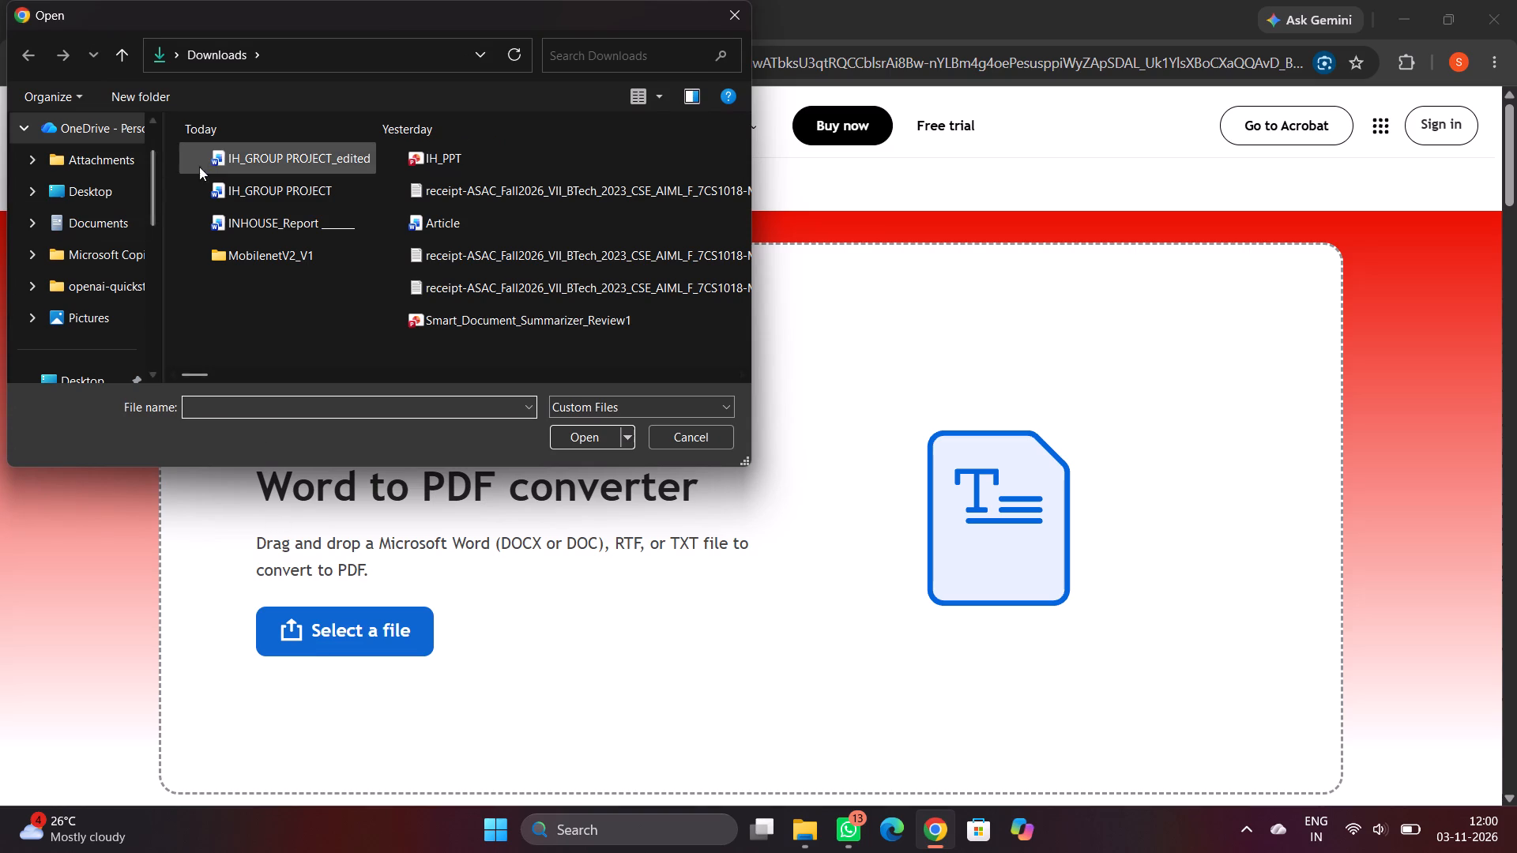
left_click(215, 168)
left_click(565, 436)
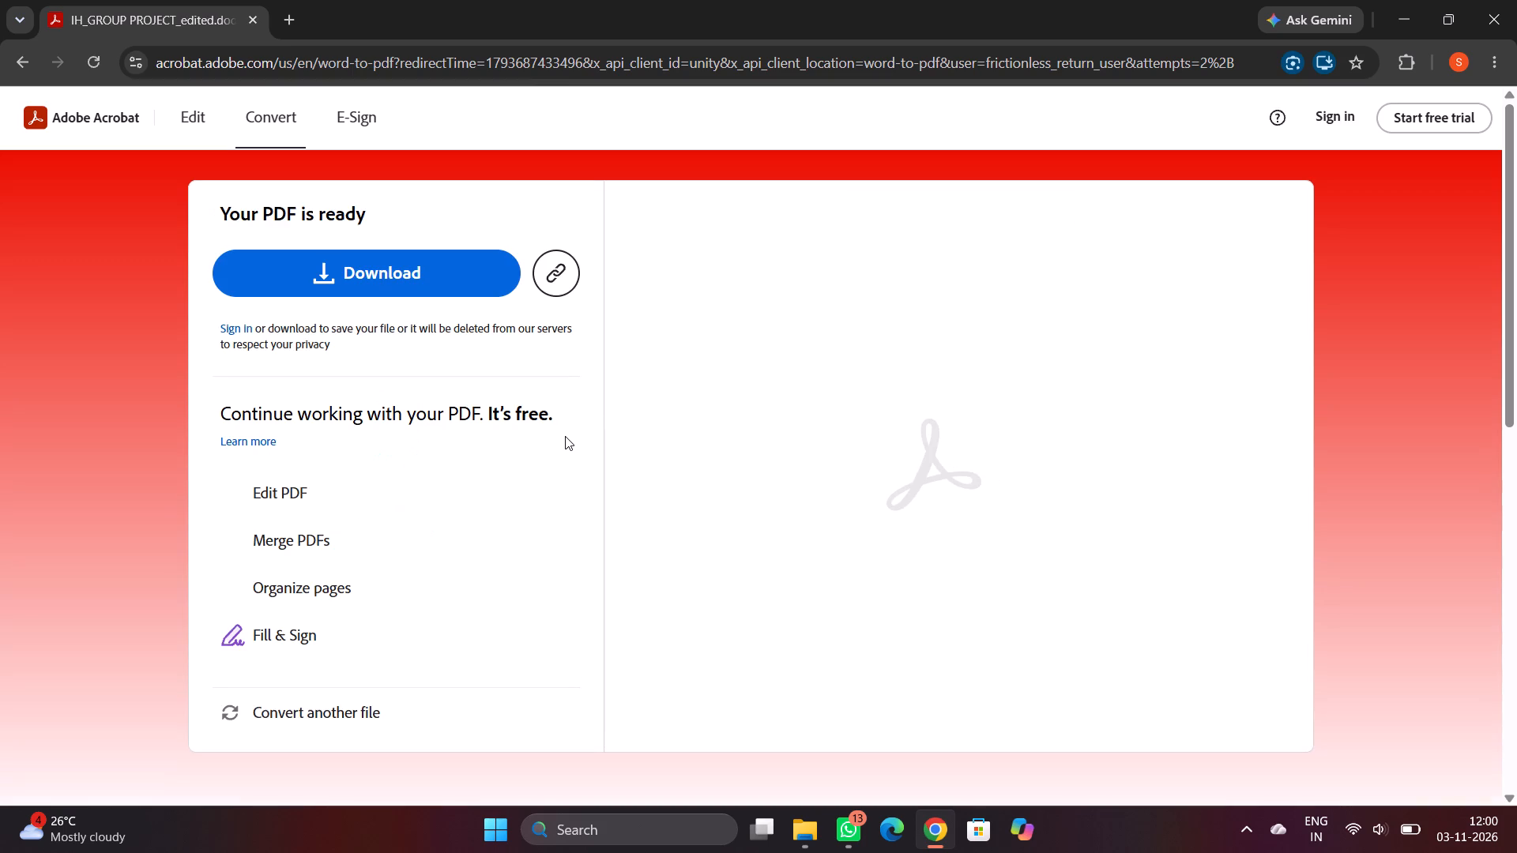
left_click(398, 289)
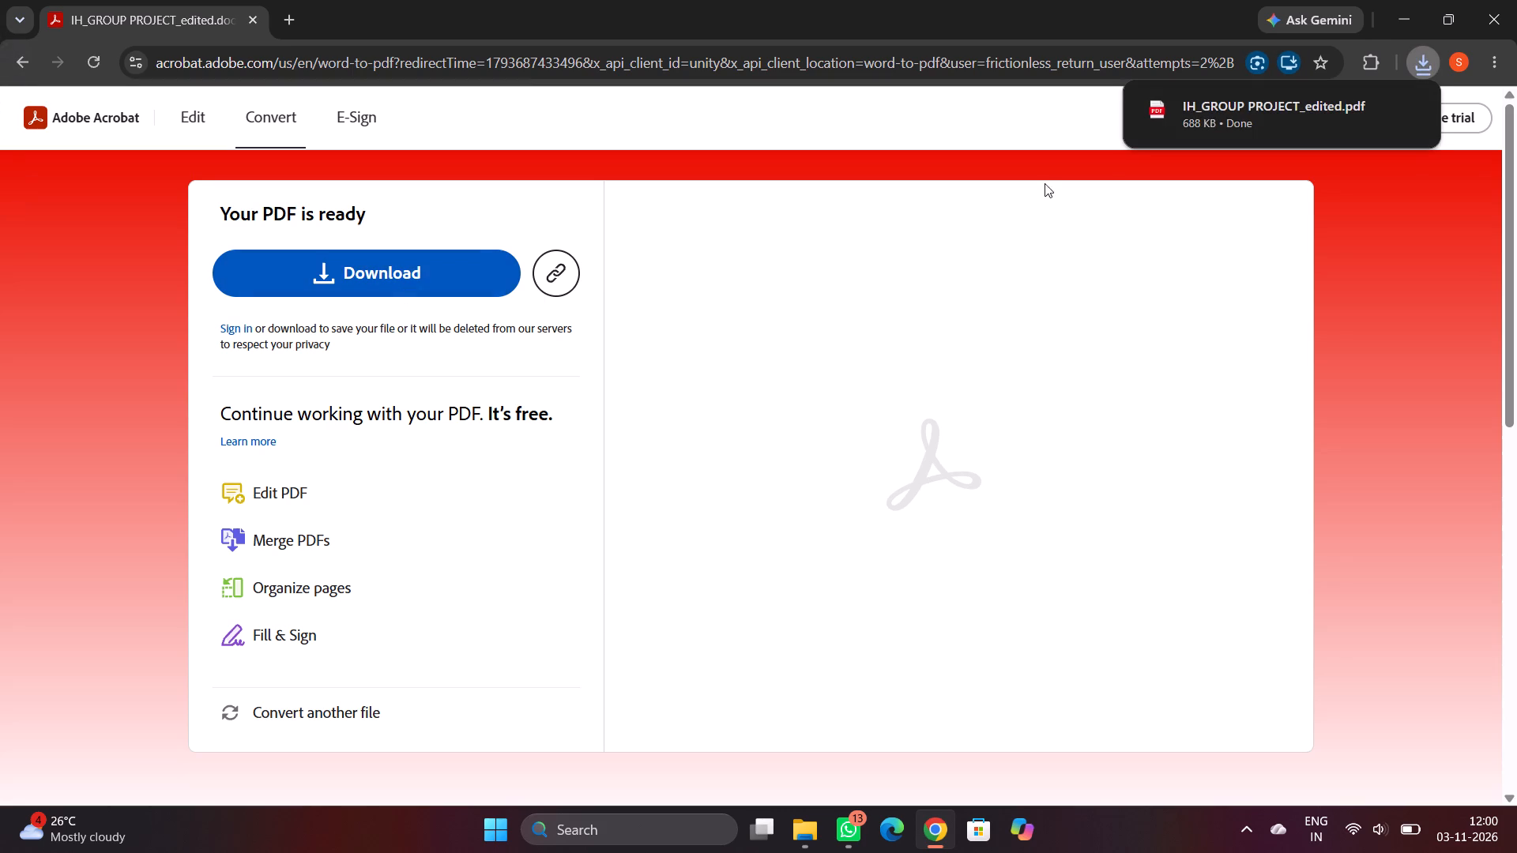
Open the downloaded IH_GROUP PROJECT_edited PDF and check the layout of its pages from the title page to the abstract.
double_click(1184, 102)
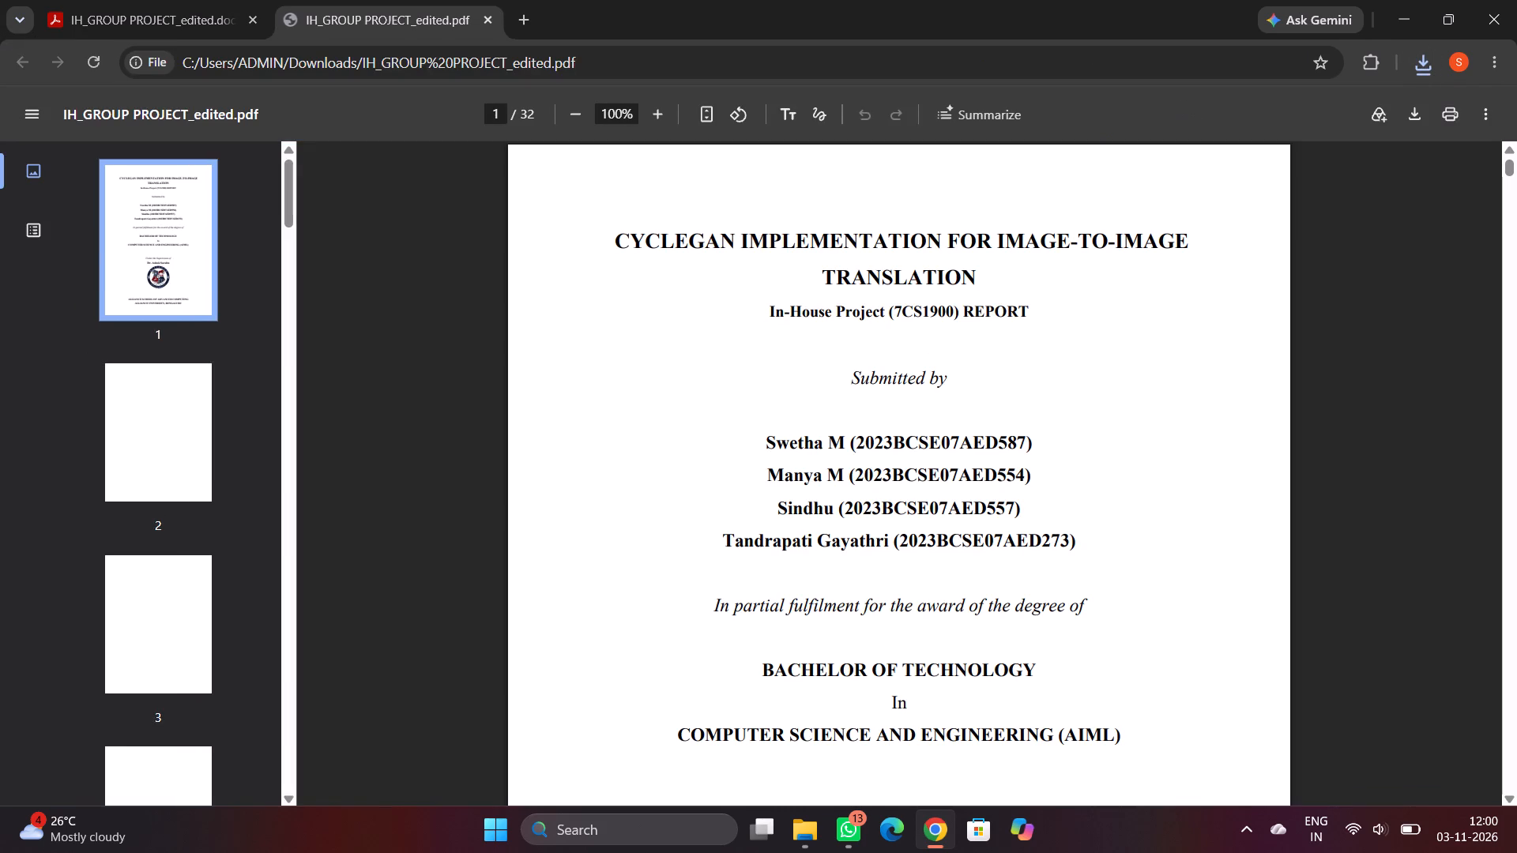
scroll(888, 395, "down", 1)
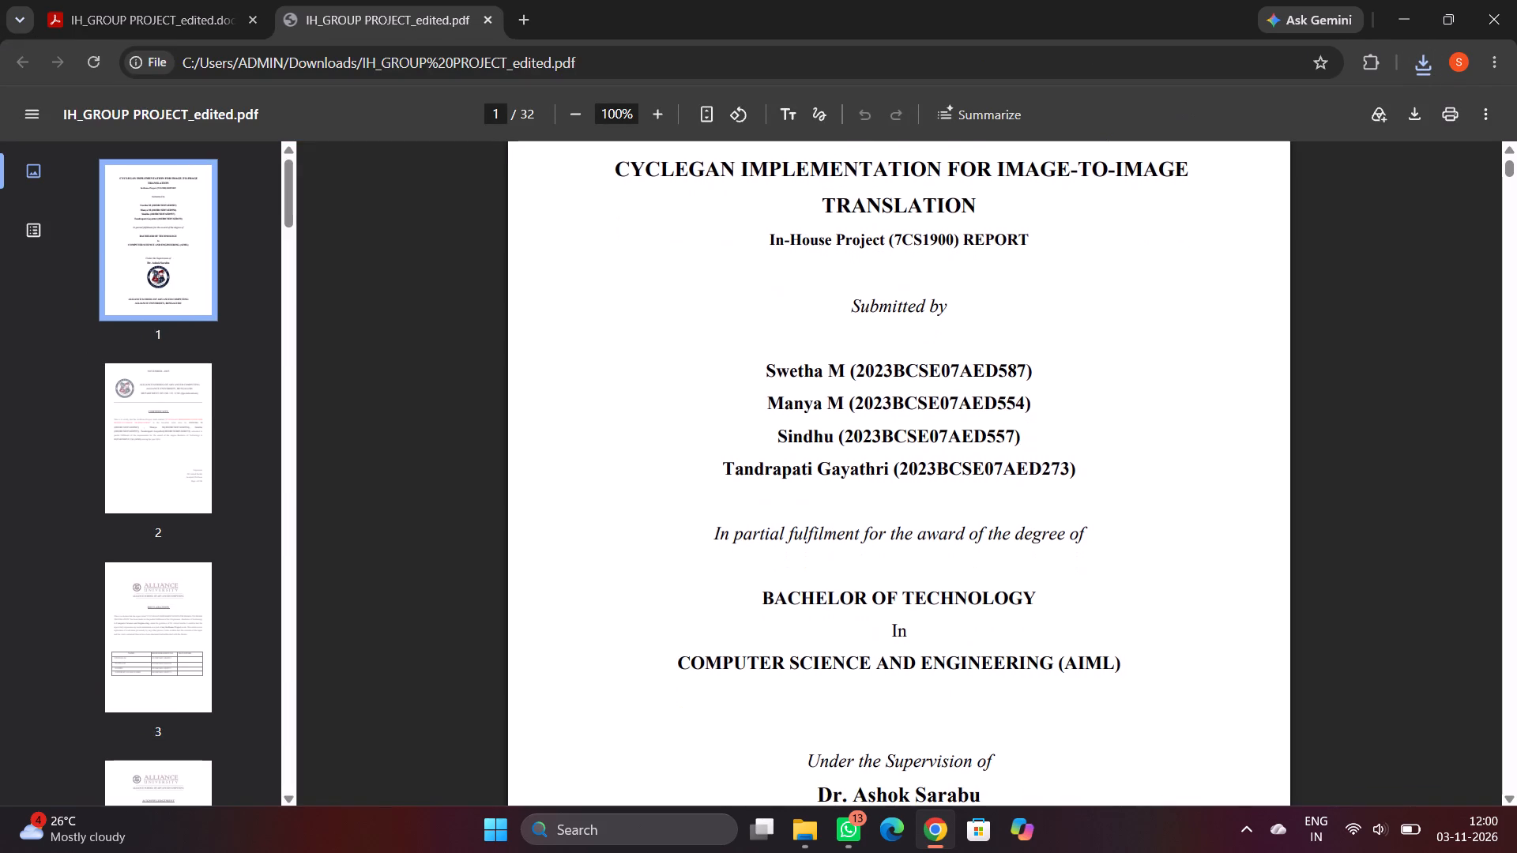
scroll(888, 395, "down", 6)
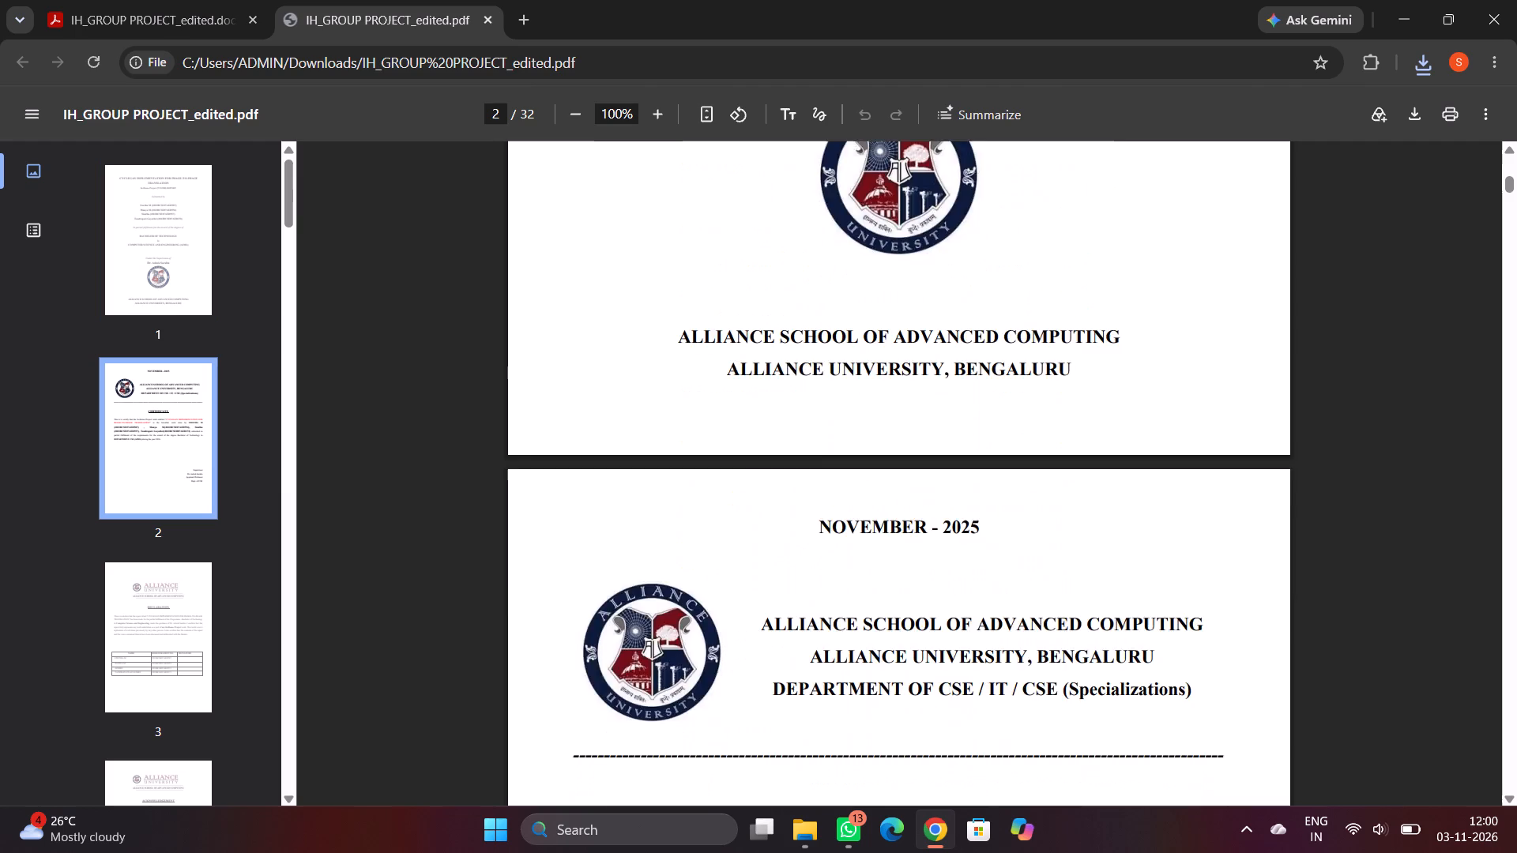
scroll(888, 395, "down", 7)
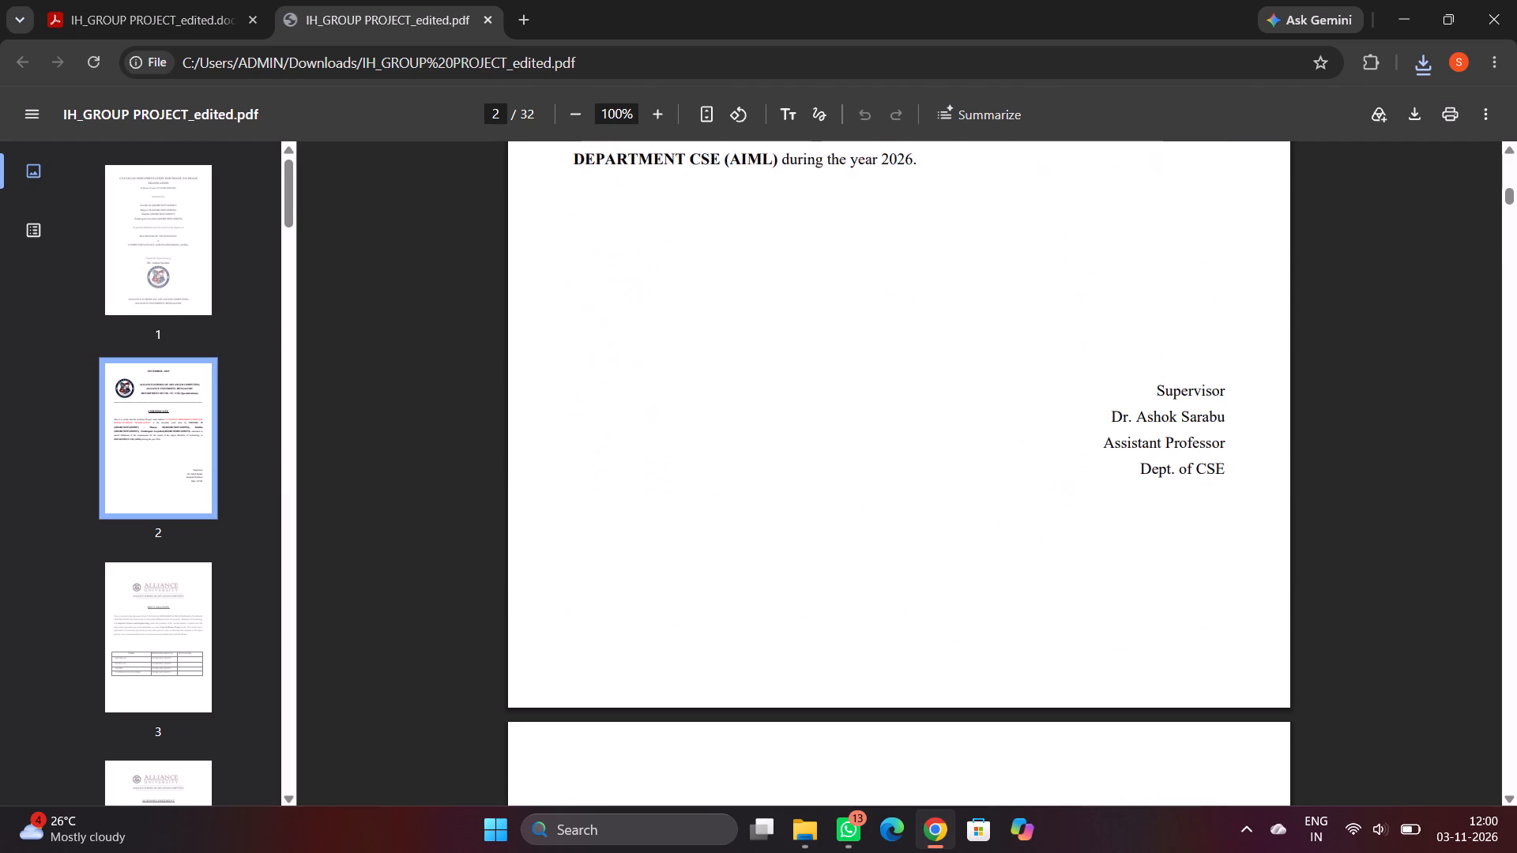
scroll(888, 395, "down", 7)
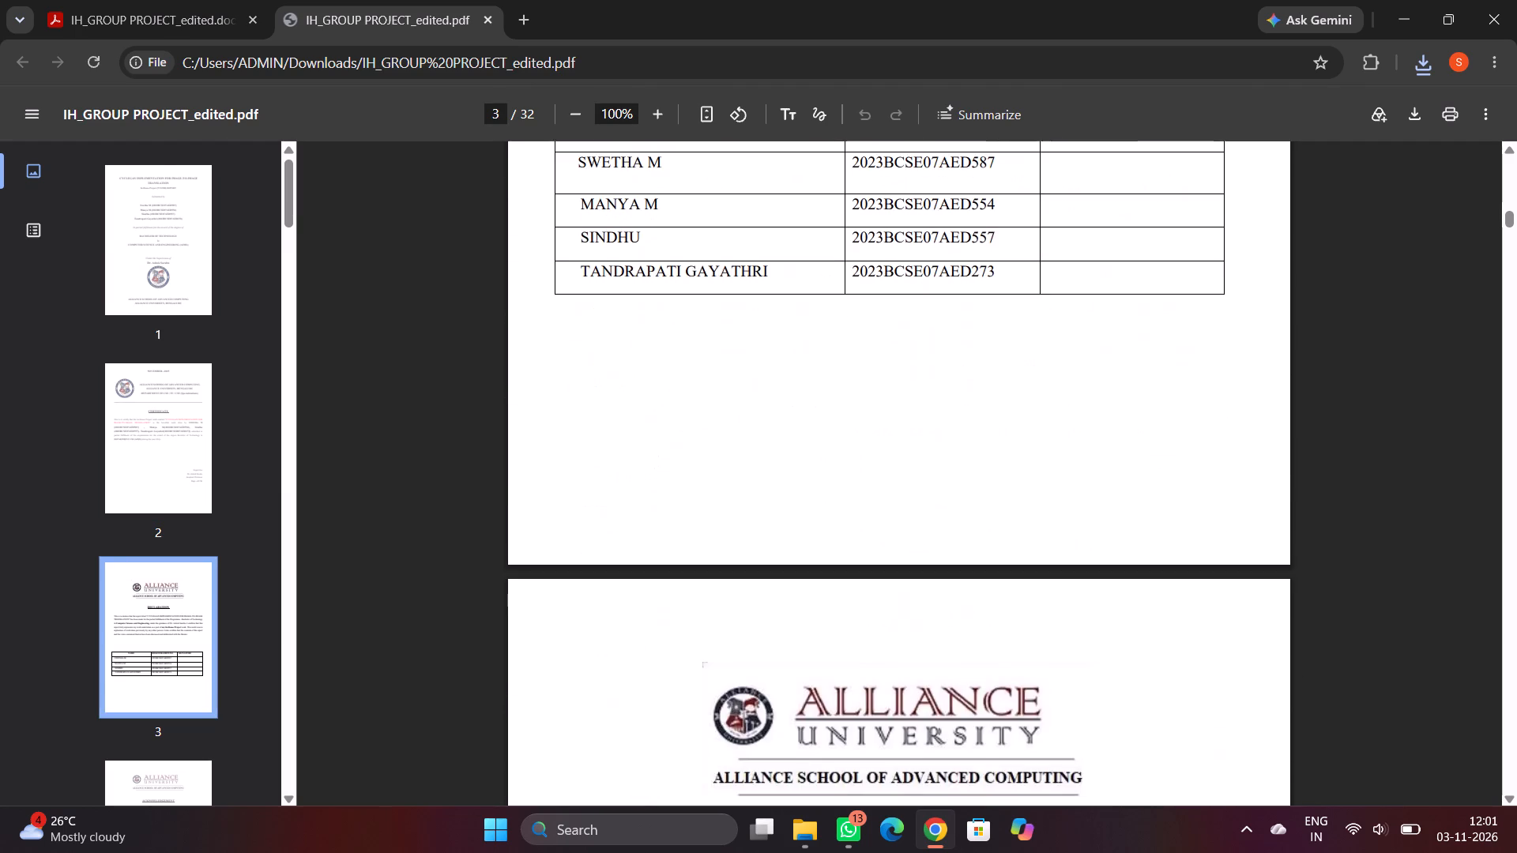
scroll(888, 395, "down", 6)
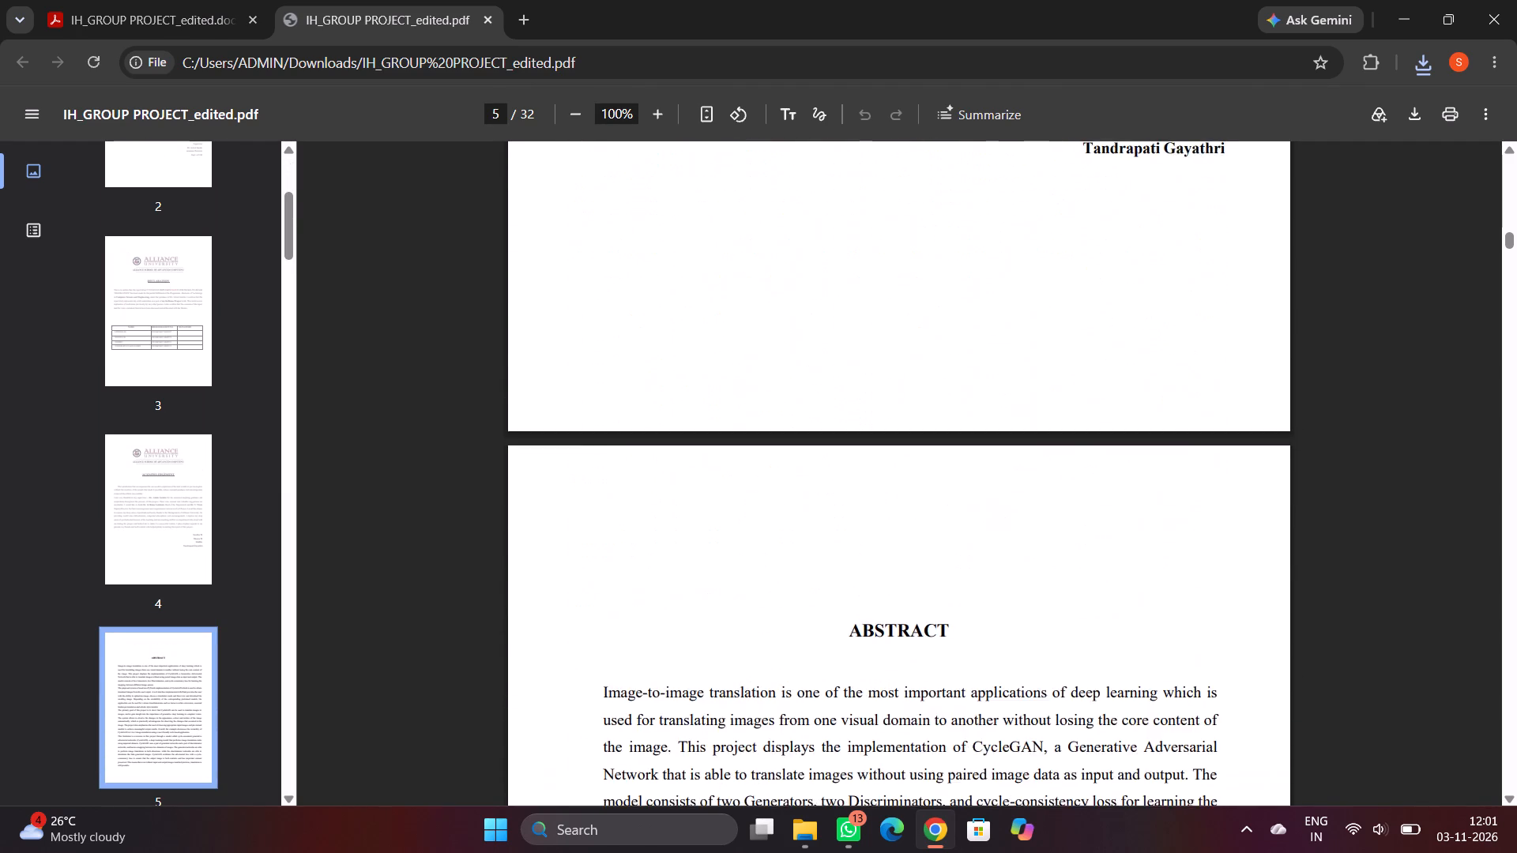
scroll(888, 395, "down", 3)
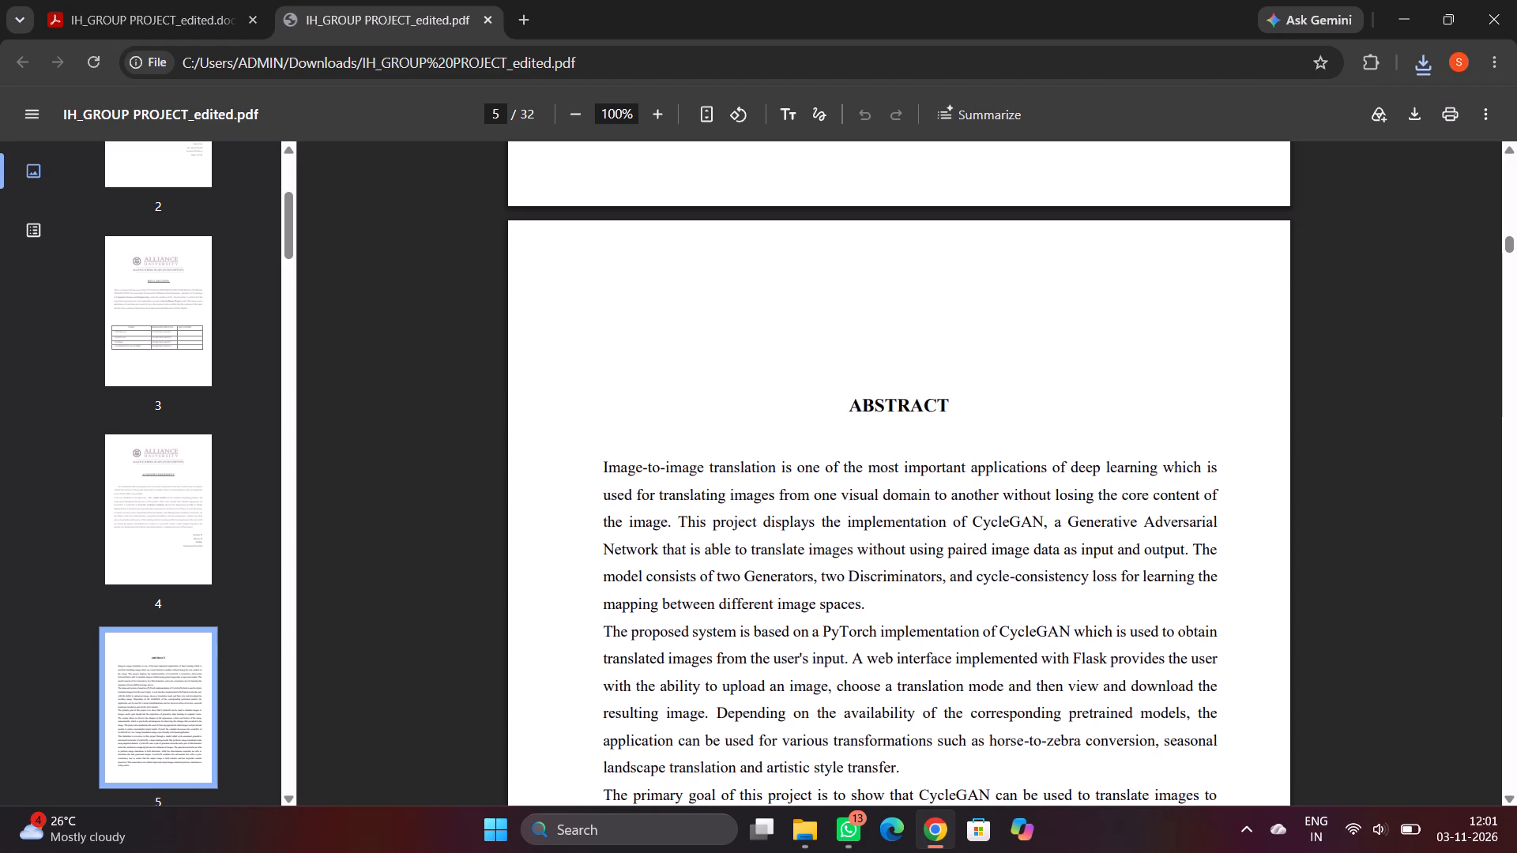
Open the IH_GROUP PROJECT_edited Word document from the Downloads folder.
left_click(795, 831)
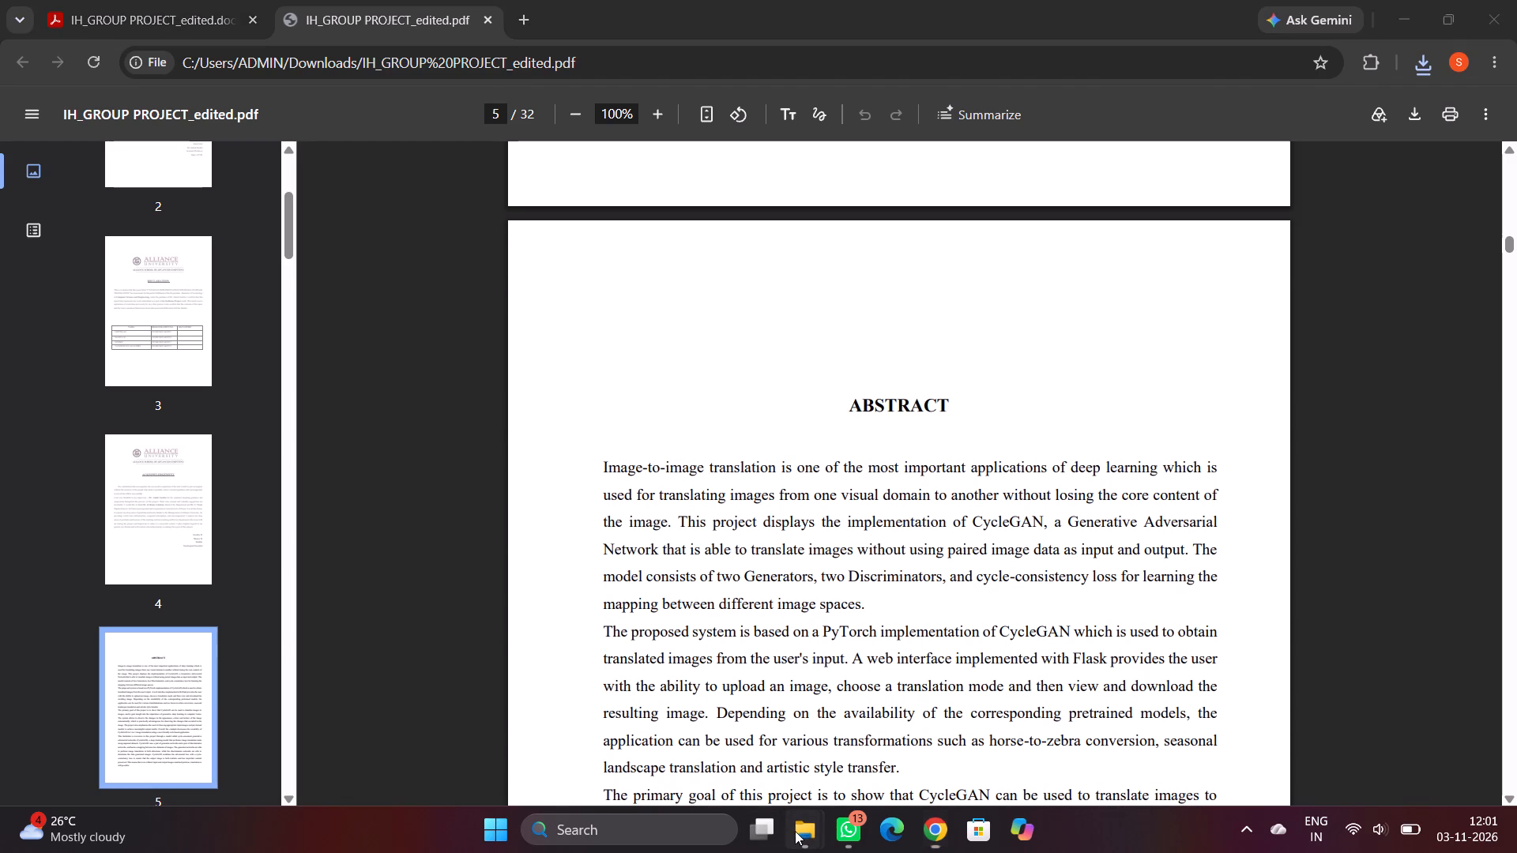
left_click(755, 747)
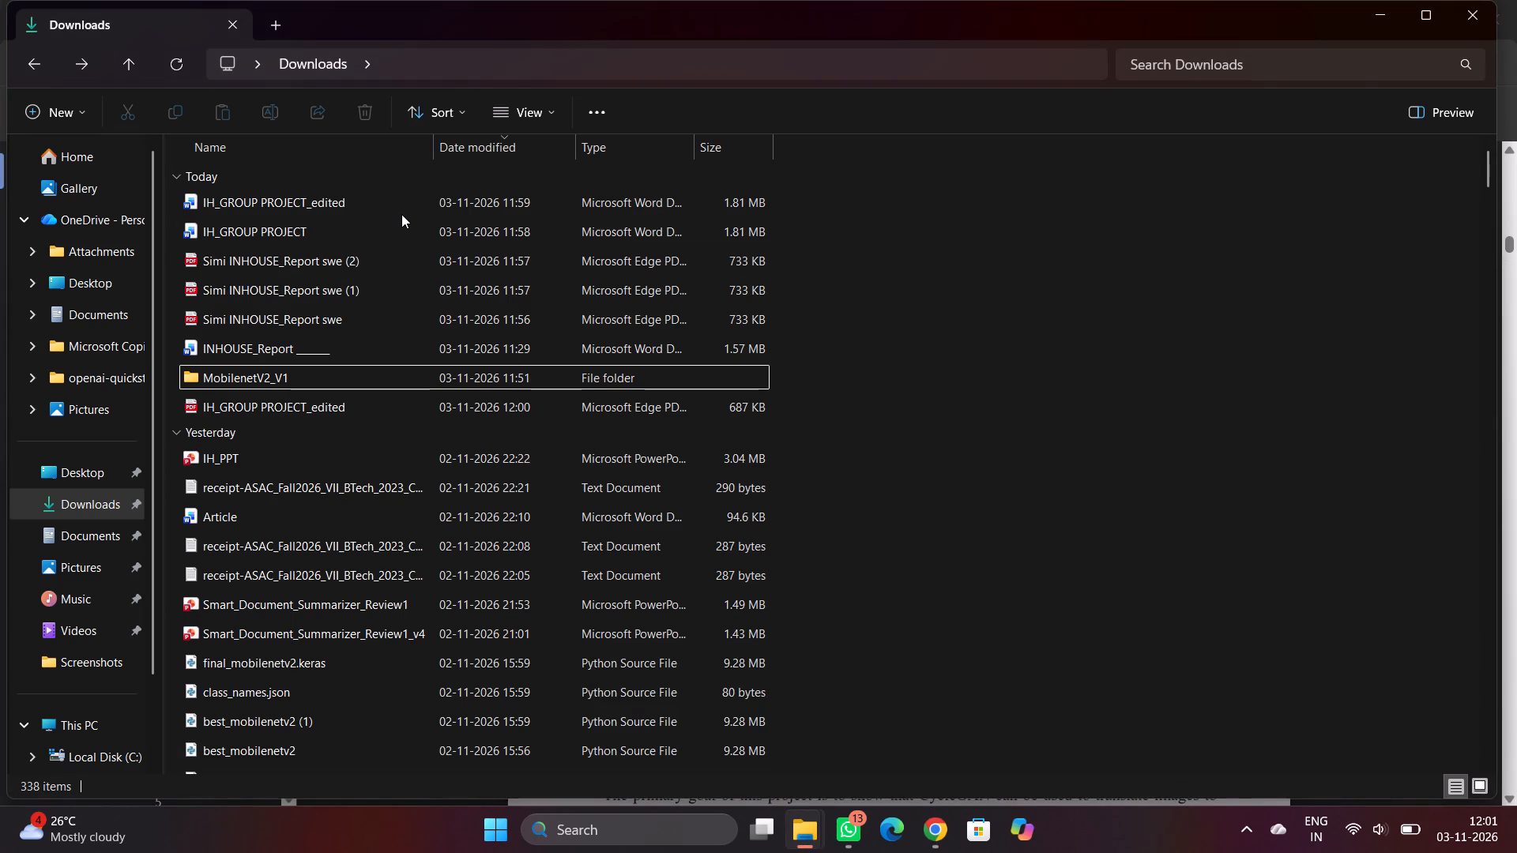
double_click(397, 213)
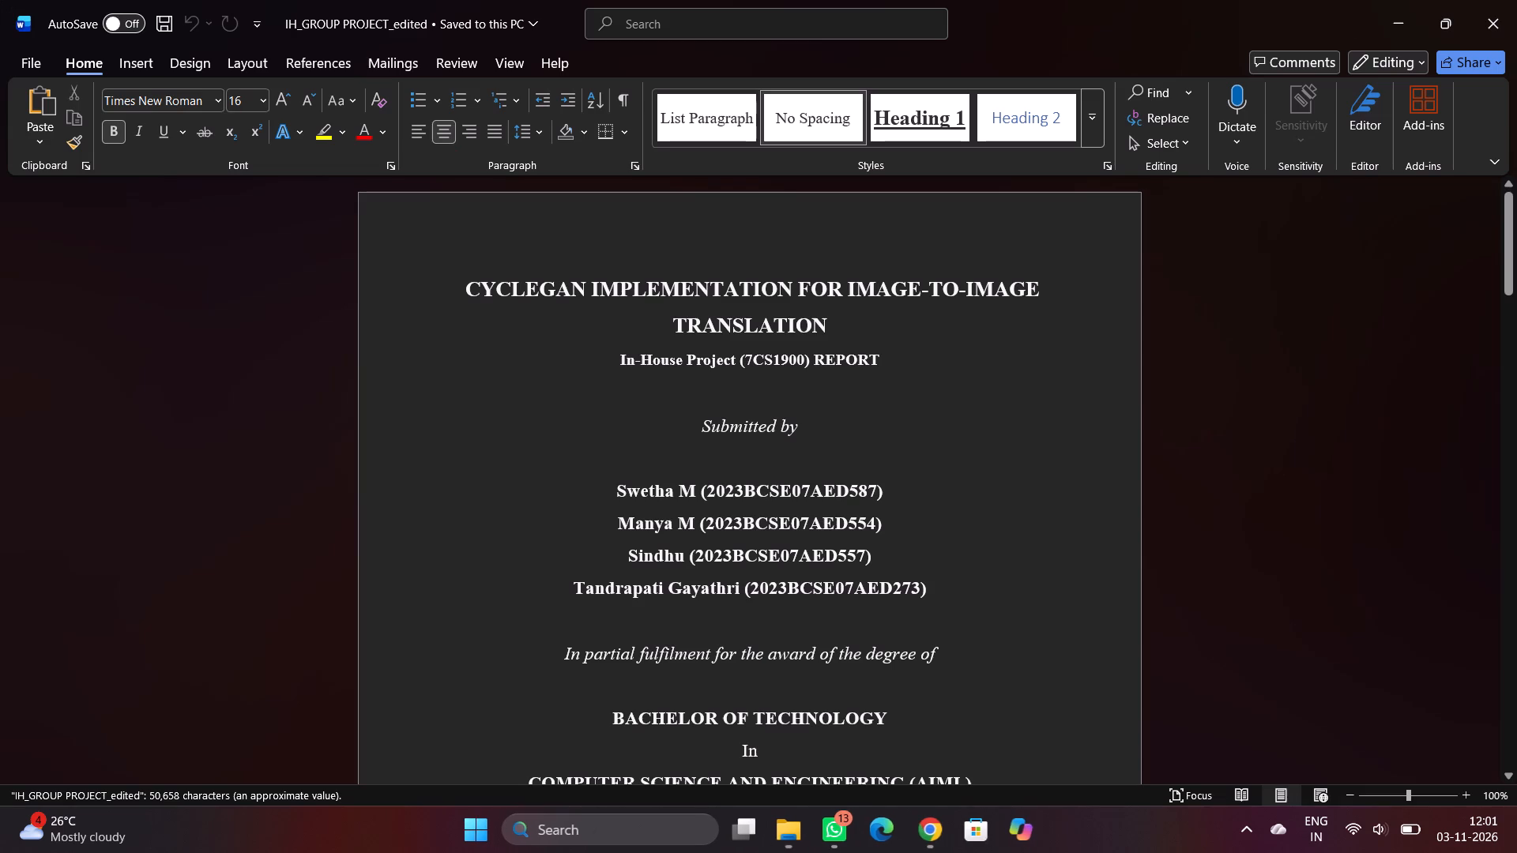
Remove the blank space above the ABSTRACT heading so it starts at the top of its page.
scroll(443, 382, "down", 5)
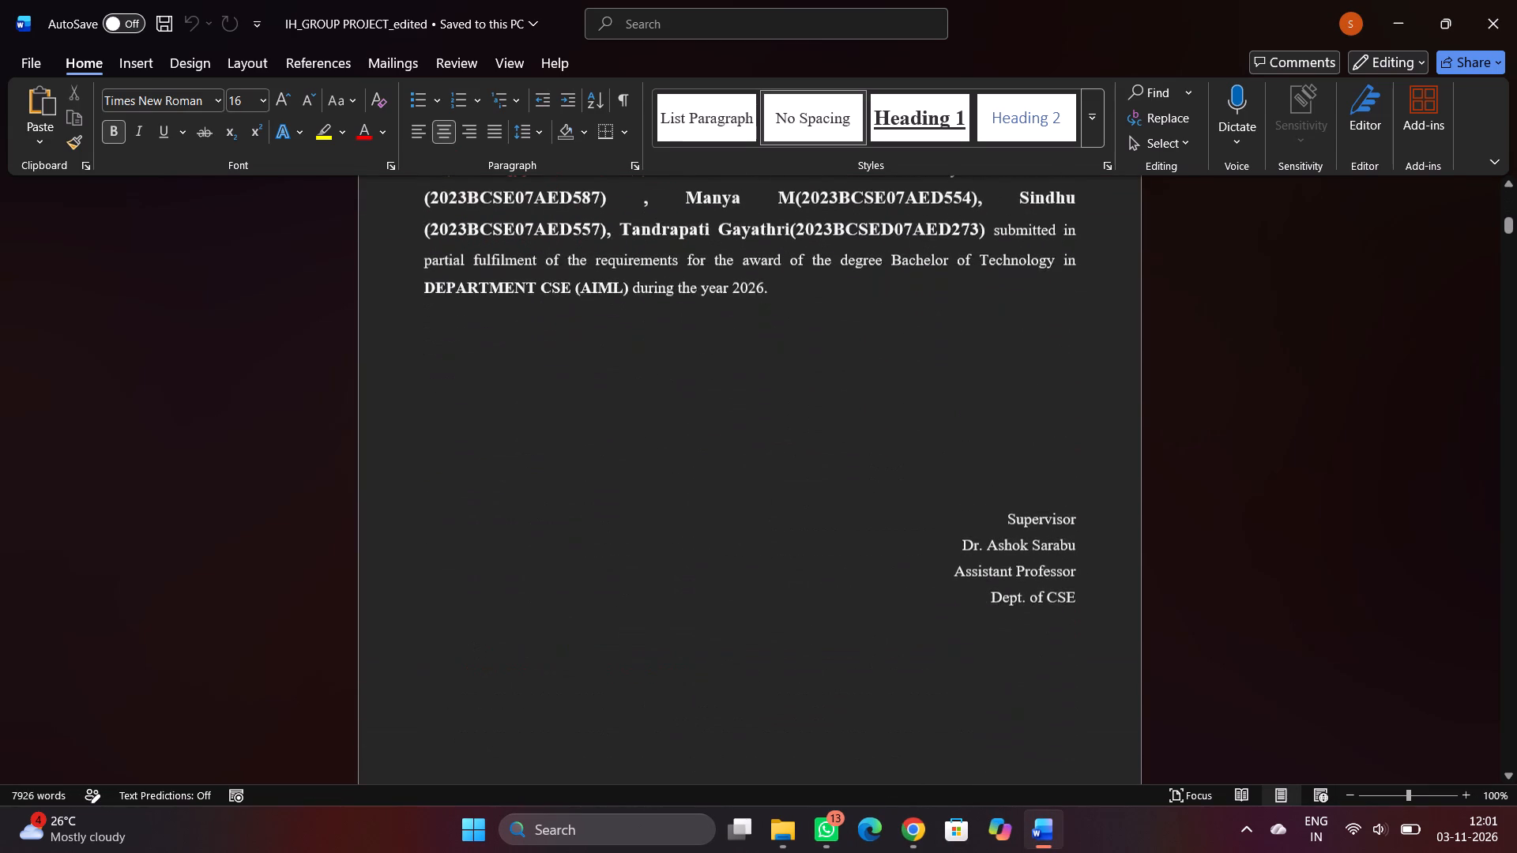
scroll(443, 382, "down", 4)
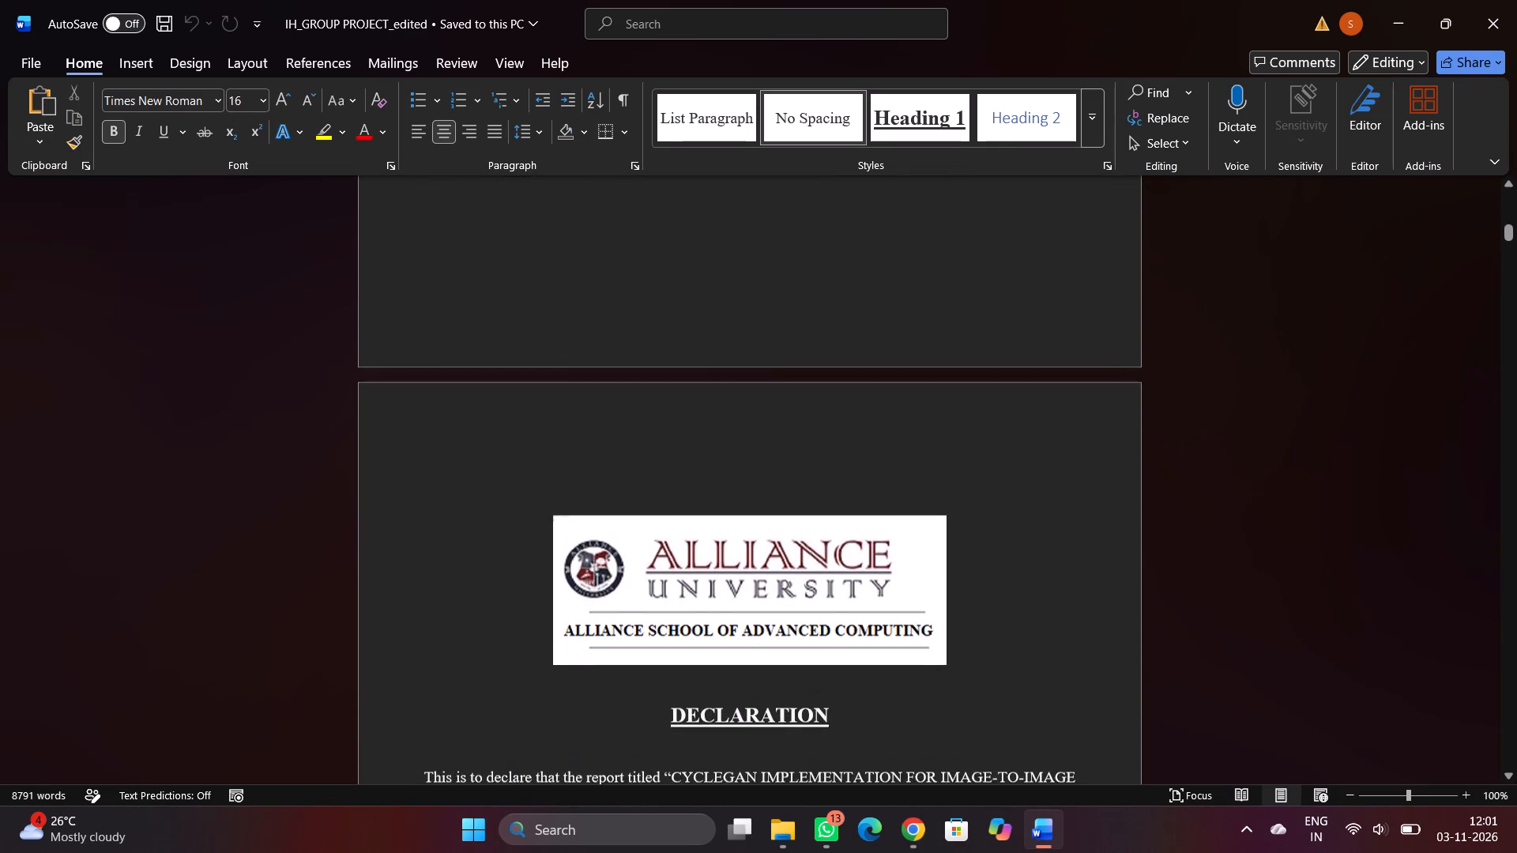
scroll(443, 382, "down", 2)
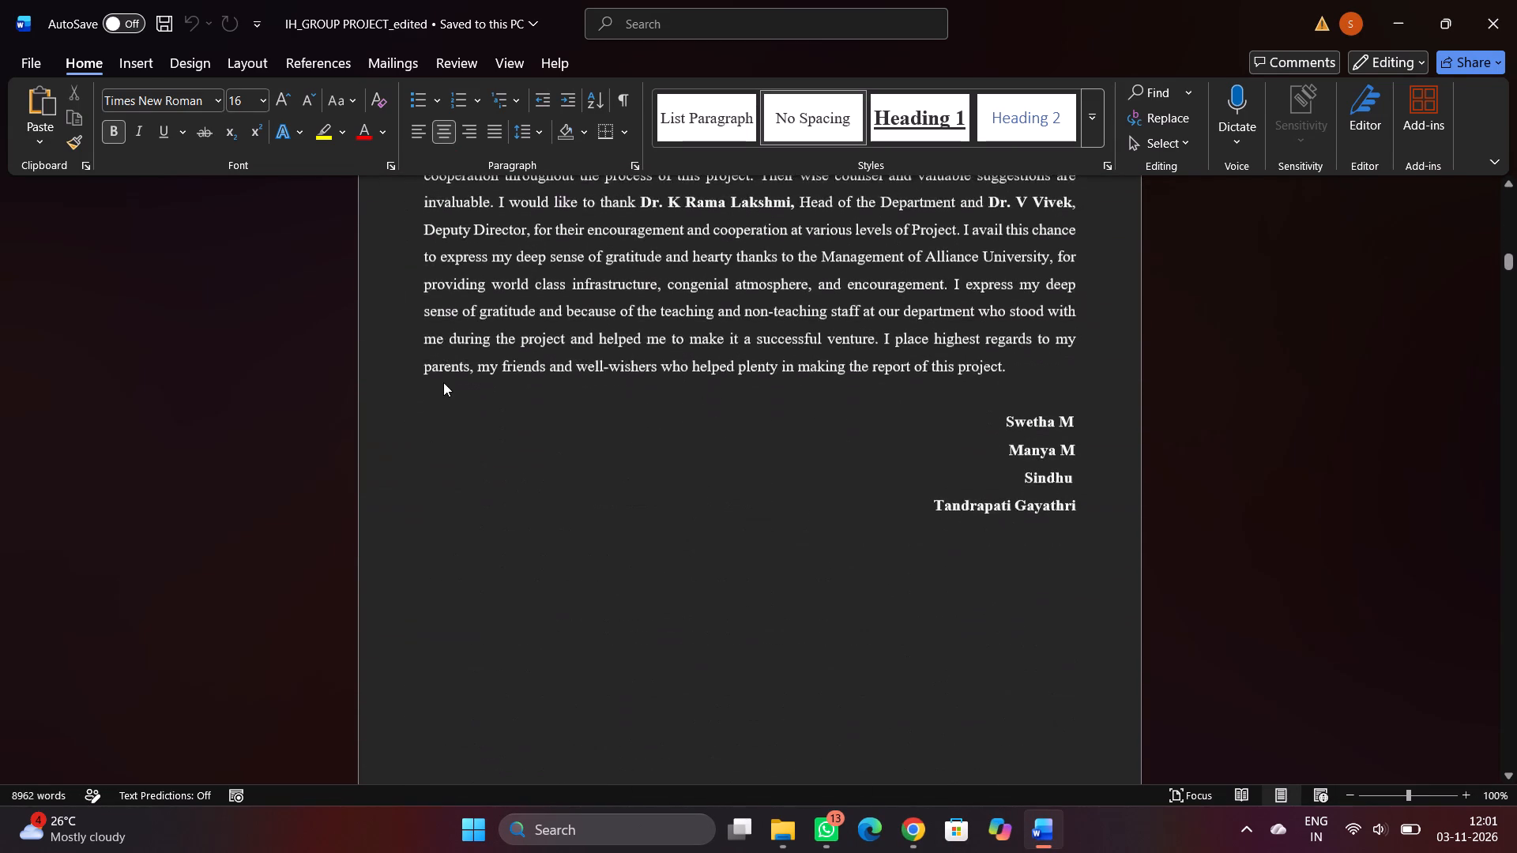
scroll(443, 382, "down", 3)
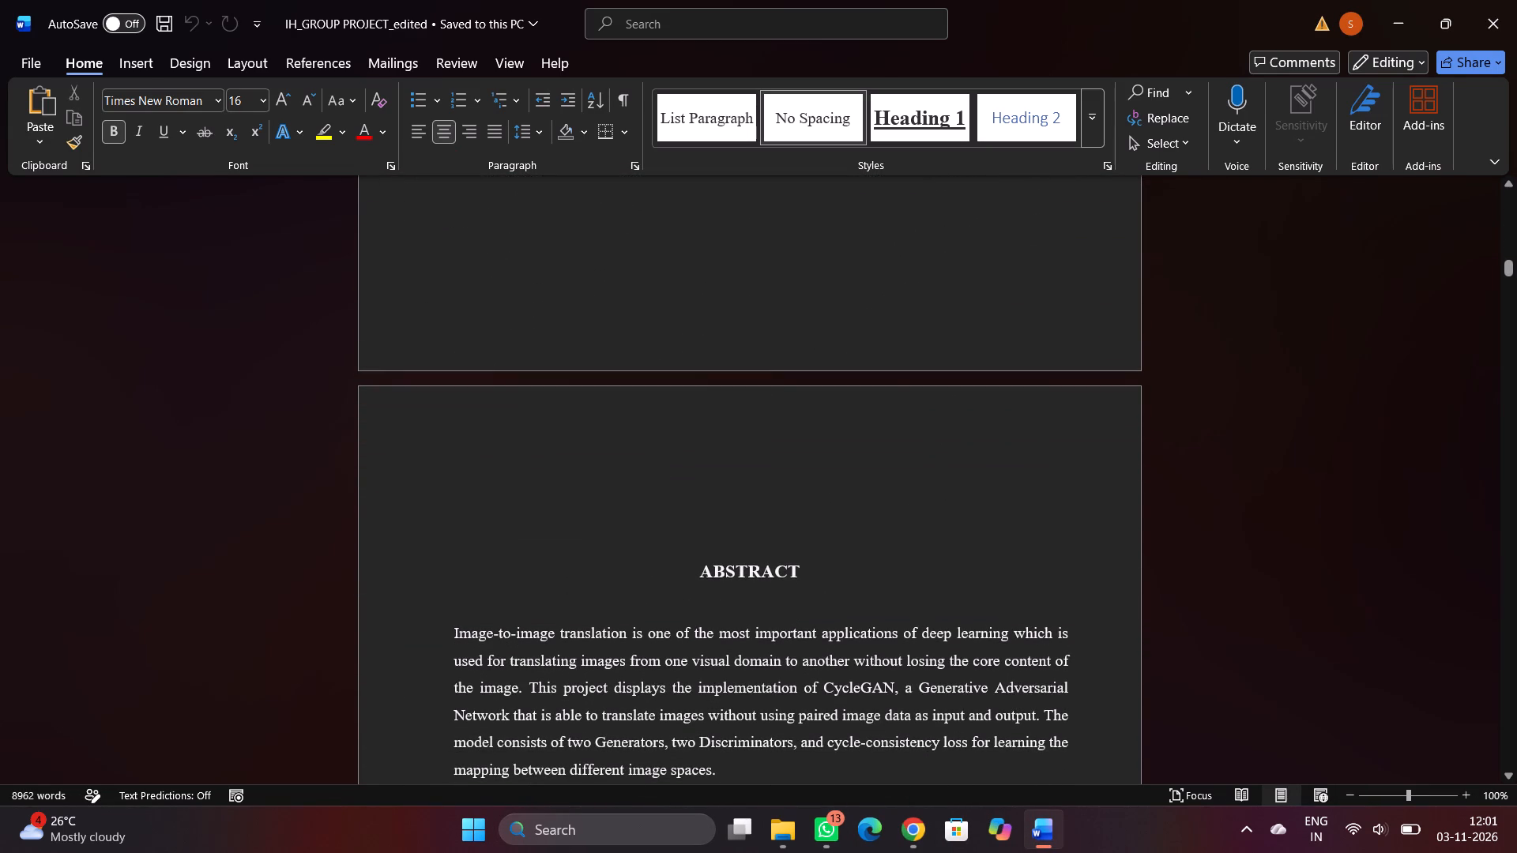
left_click(700, 580)
key("BackSpace")
key("BackSpace")
key("BackSpace")
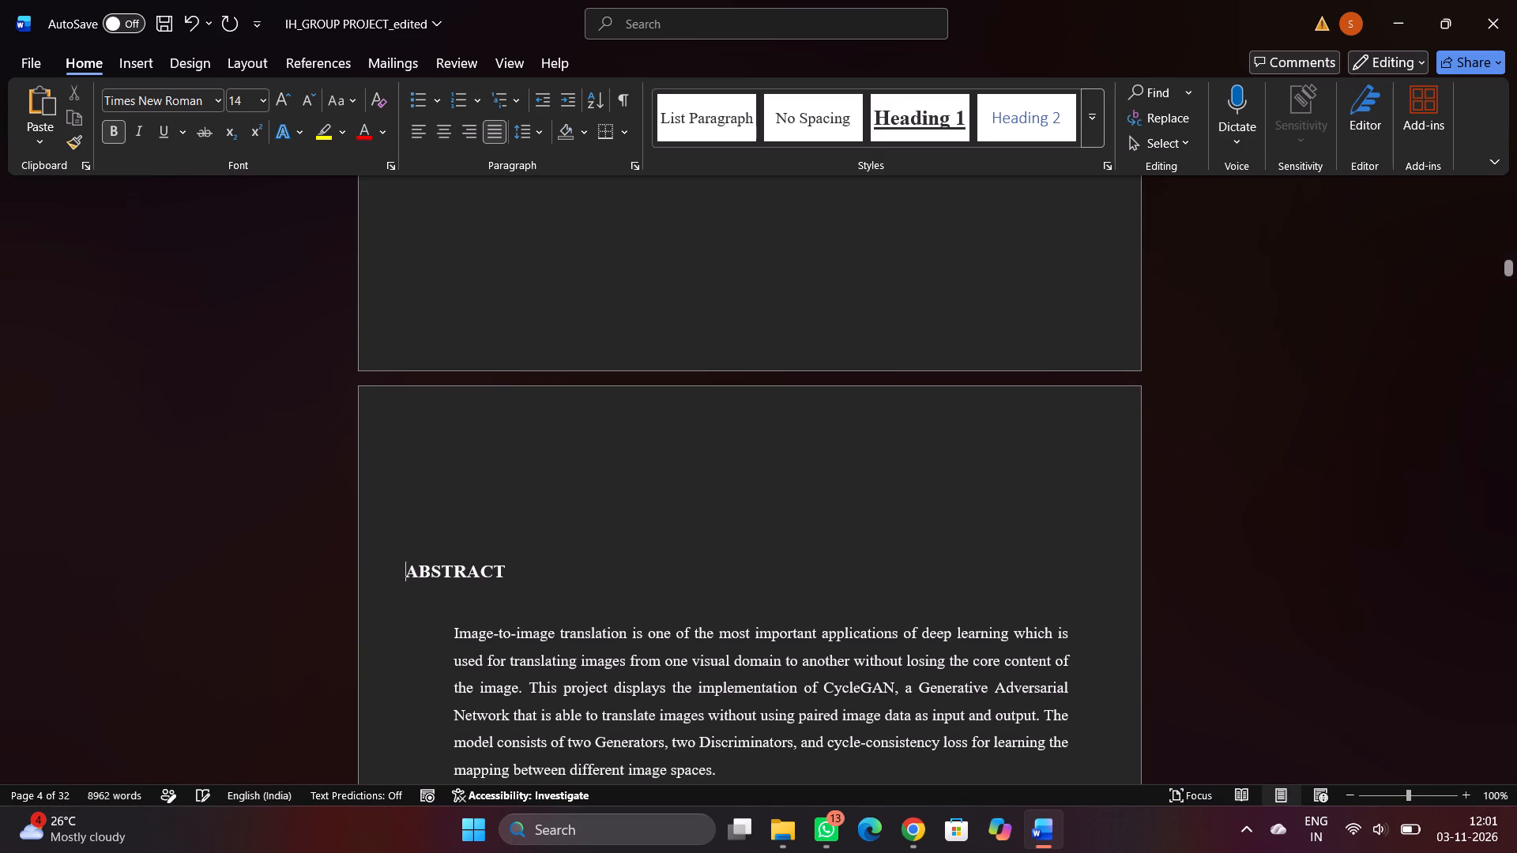
key("BackSpace")
key("BackSpace")
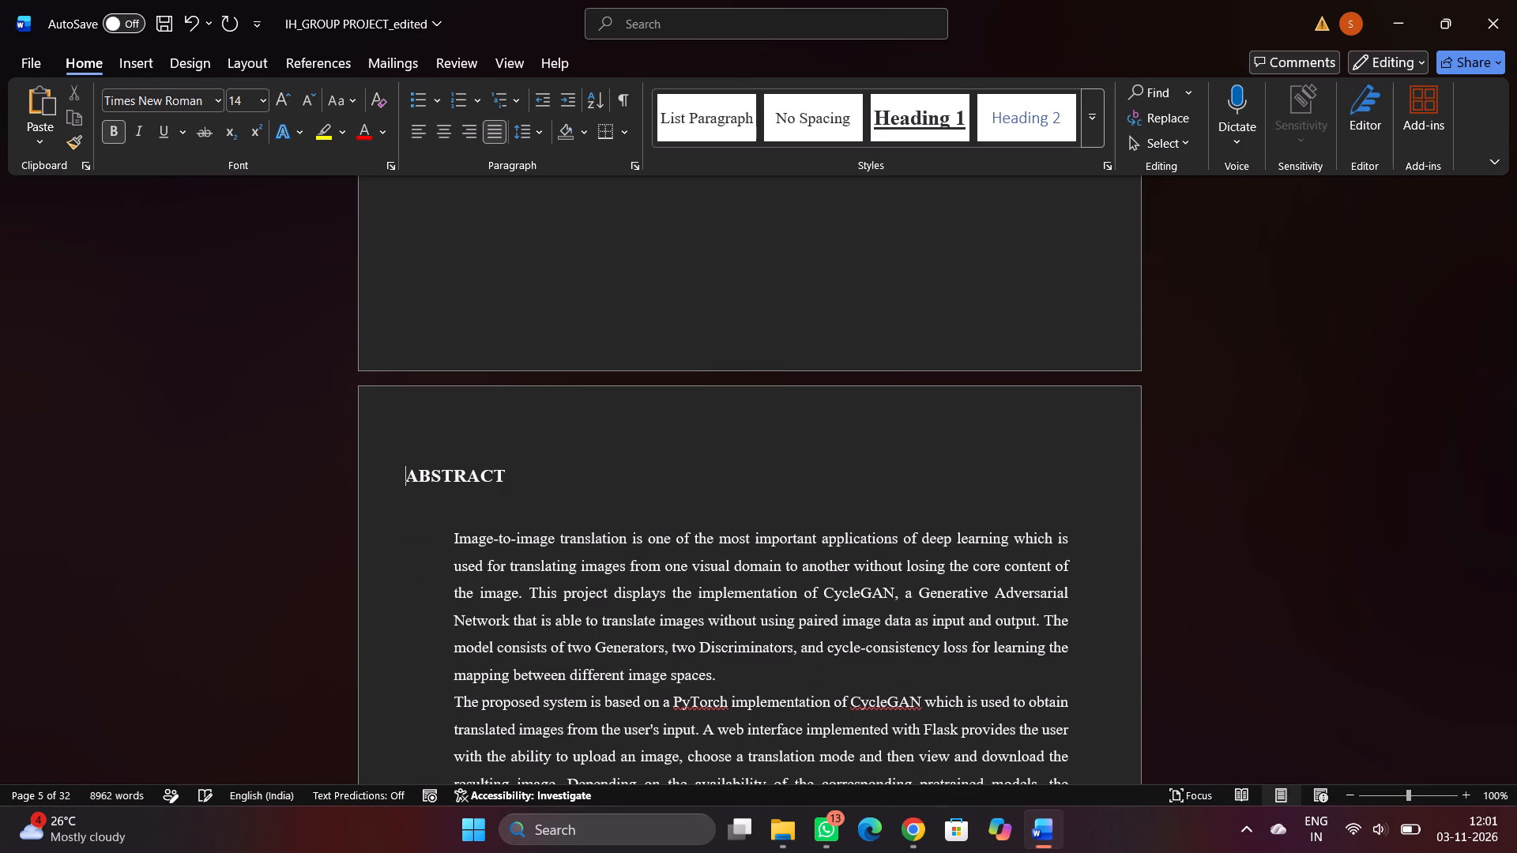
Move the ABSTRACT heading back toward the middle with leading spaces and centre-align it.
key("space")
key("space")
key("space")
key("space")
key("space")
key("space")
key("space")
key("space")
key("space")
key("space")
key("space")
key("space")
key("space")
key("space")
key("space")
key("space")
key("space")
key("space")
key("space")
key("space")
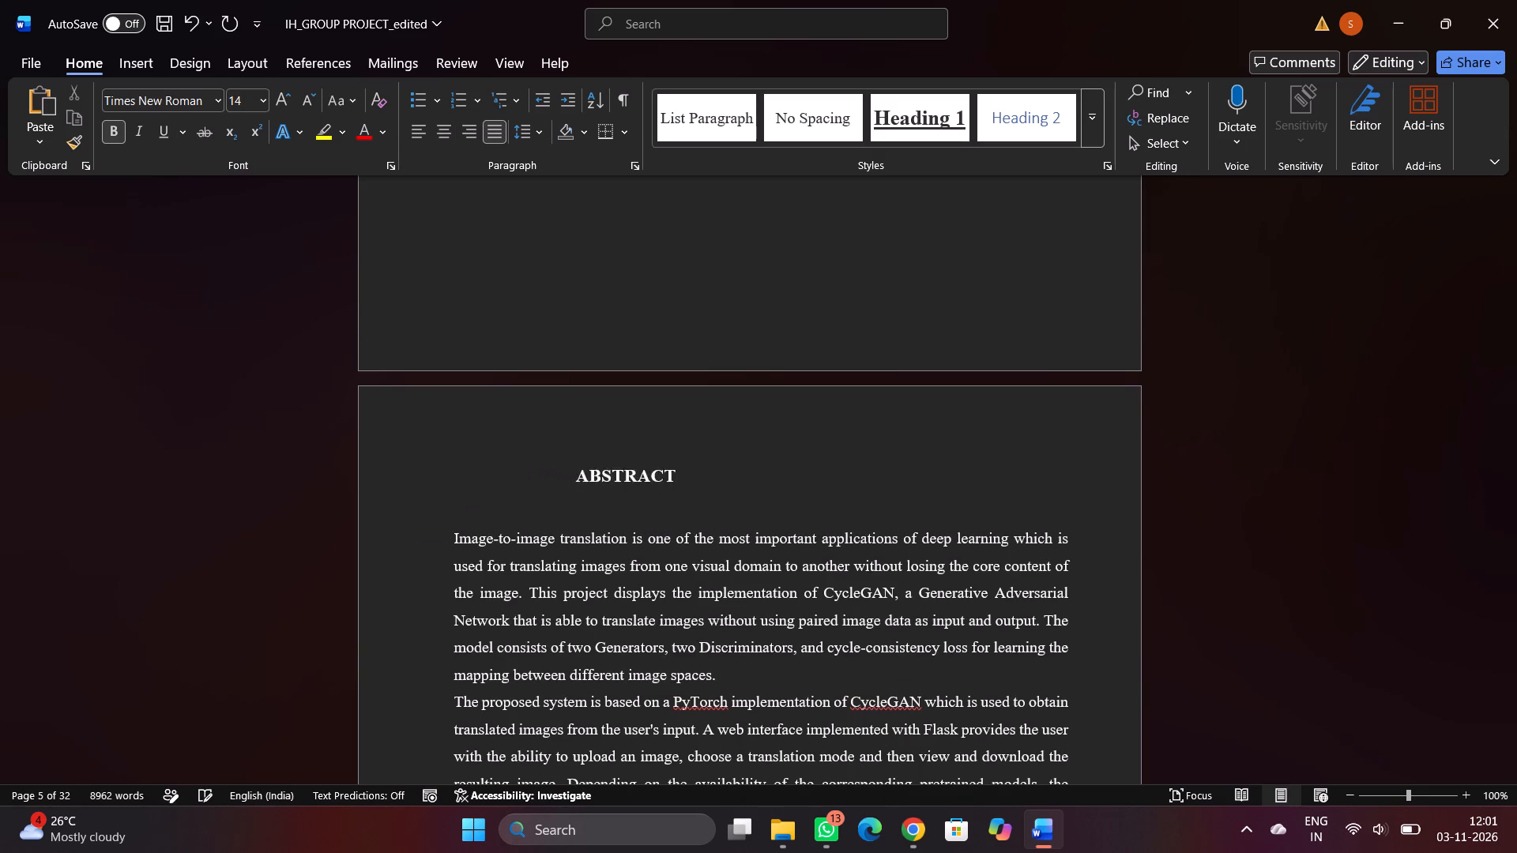
left_click(442, 125)
Check the page layout from the title page through the abstract to the LIST OF SYMBOLS & ABBREVIATION page.
scroll(577, 540, "down", 4)
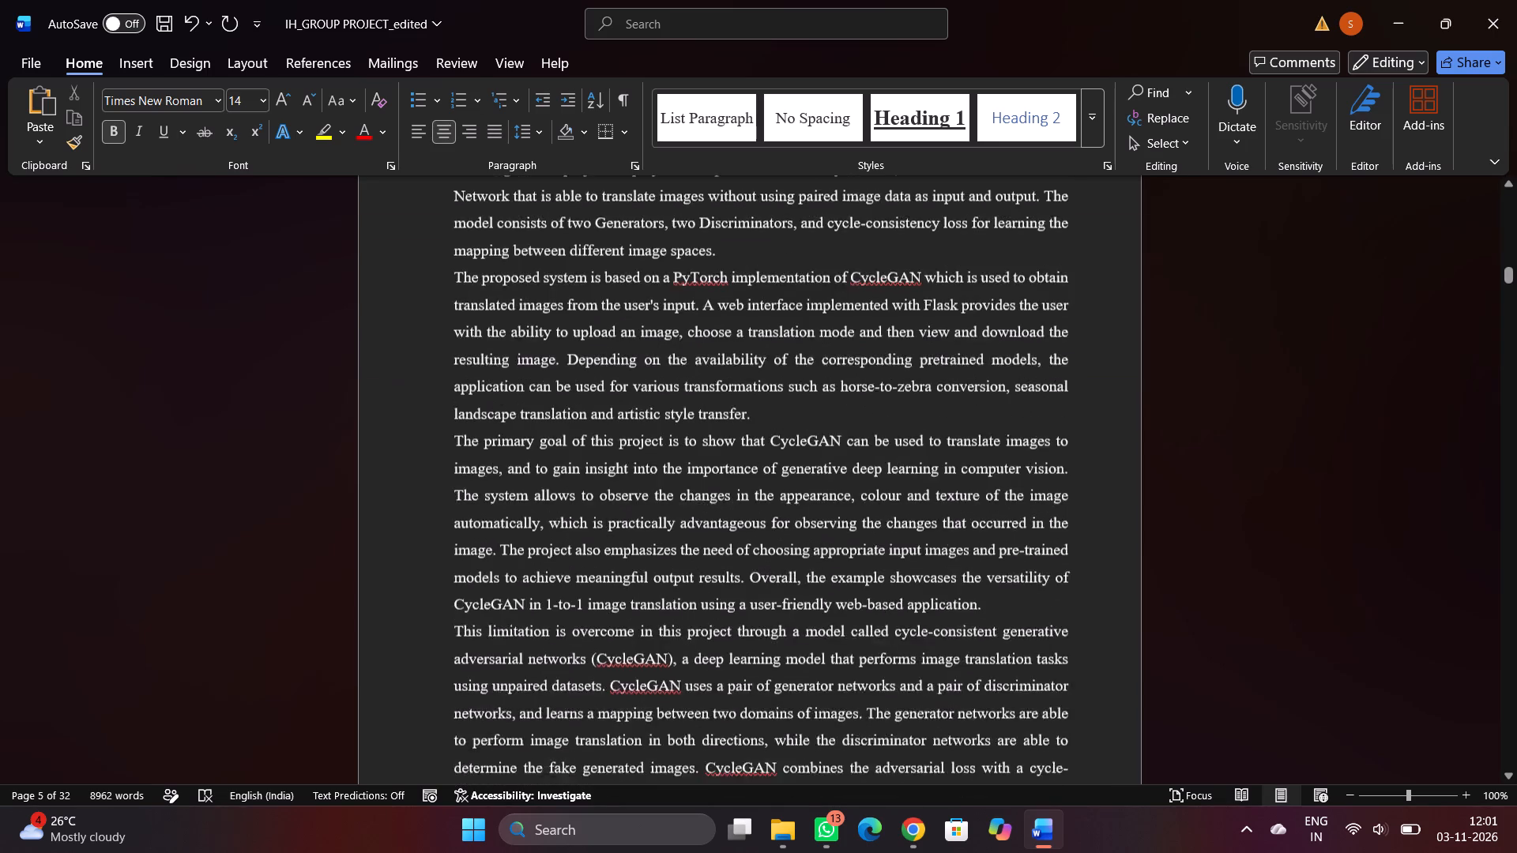
scroll(577, 540, "down", 8)
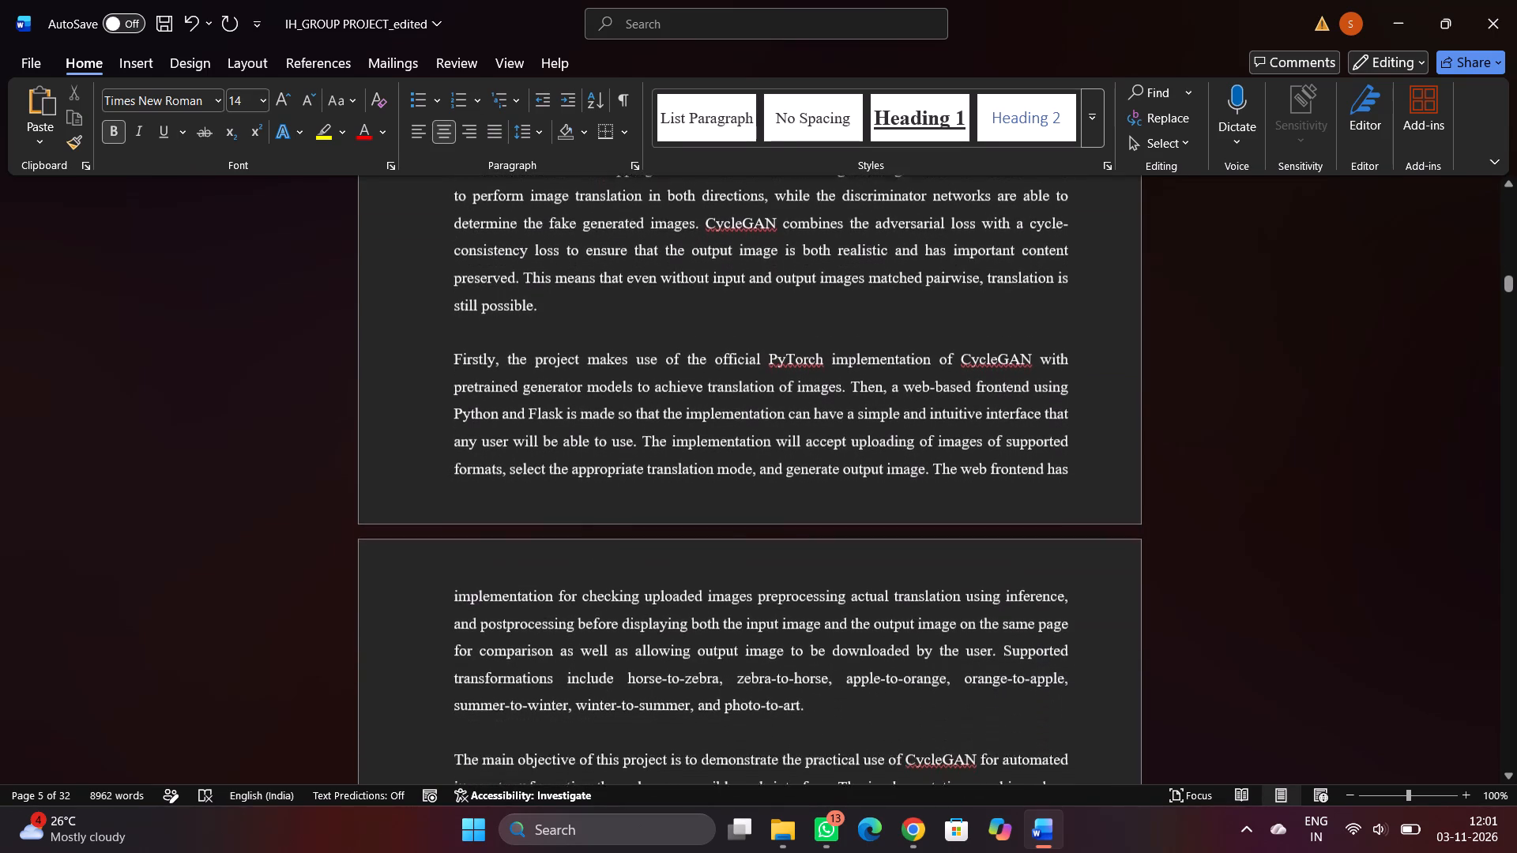
scroll(577, 540, "down", 4)
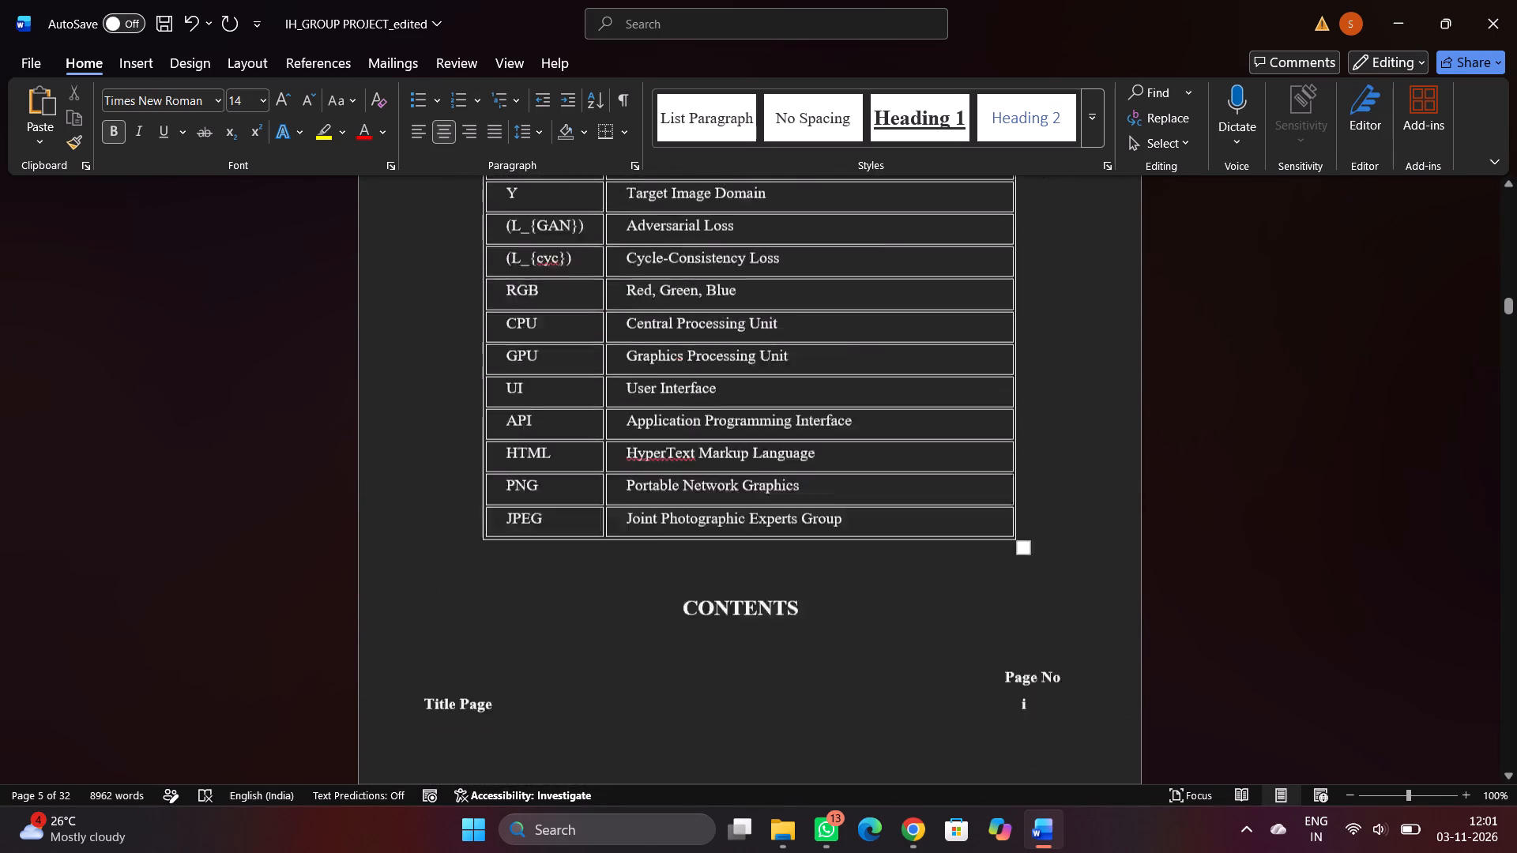
scroll(577, 540, "down", 1)
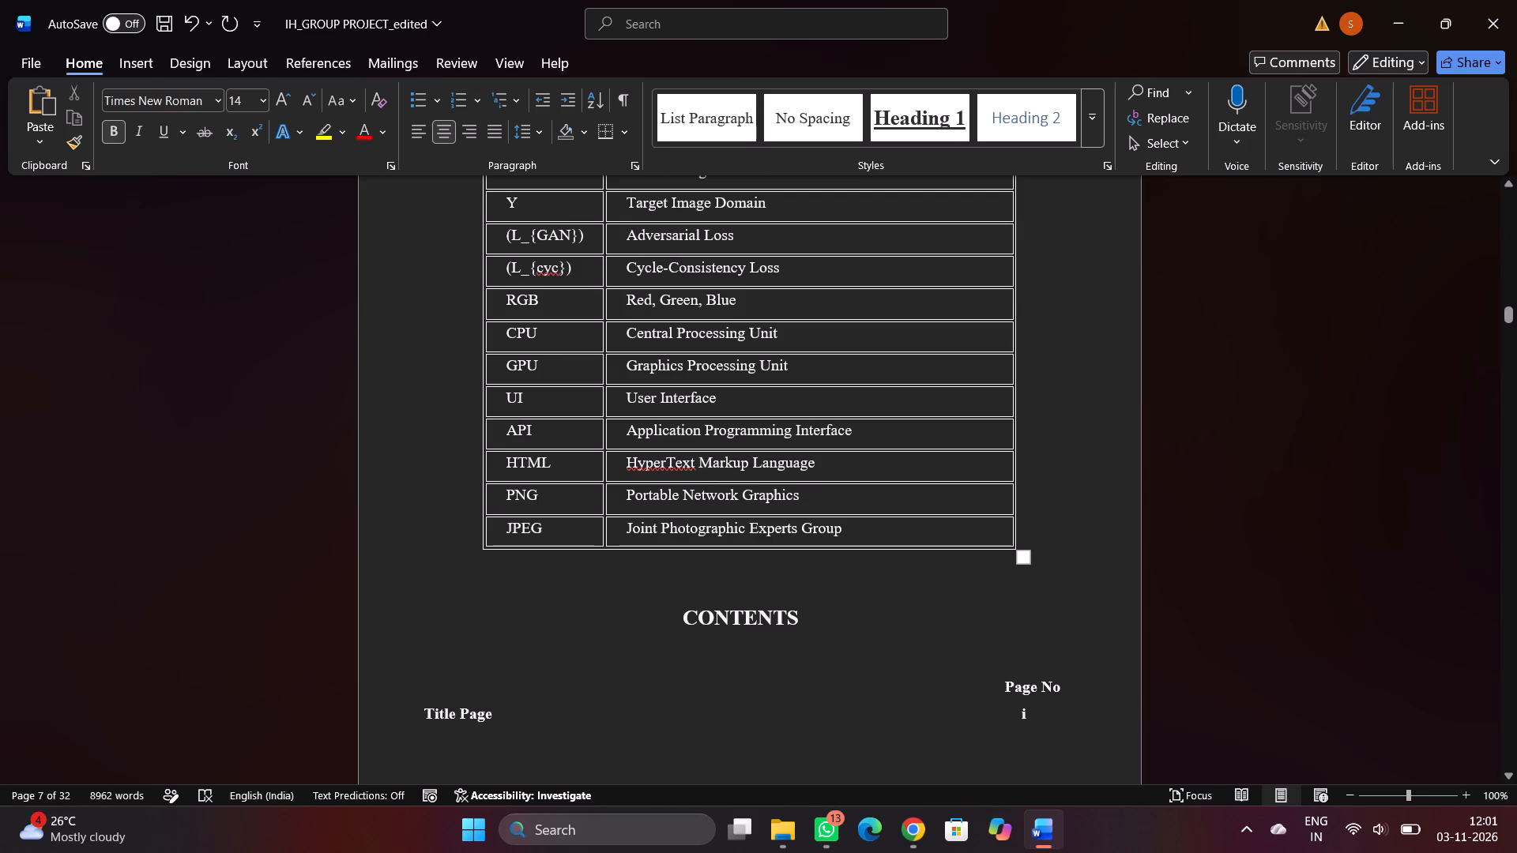
scroll(705, 563, "up", 11)
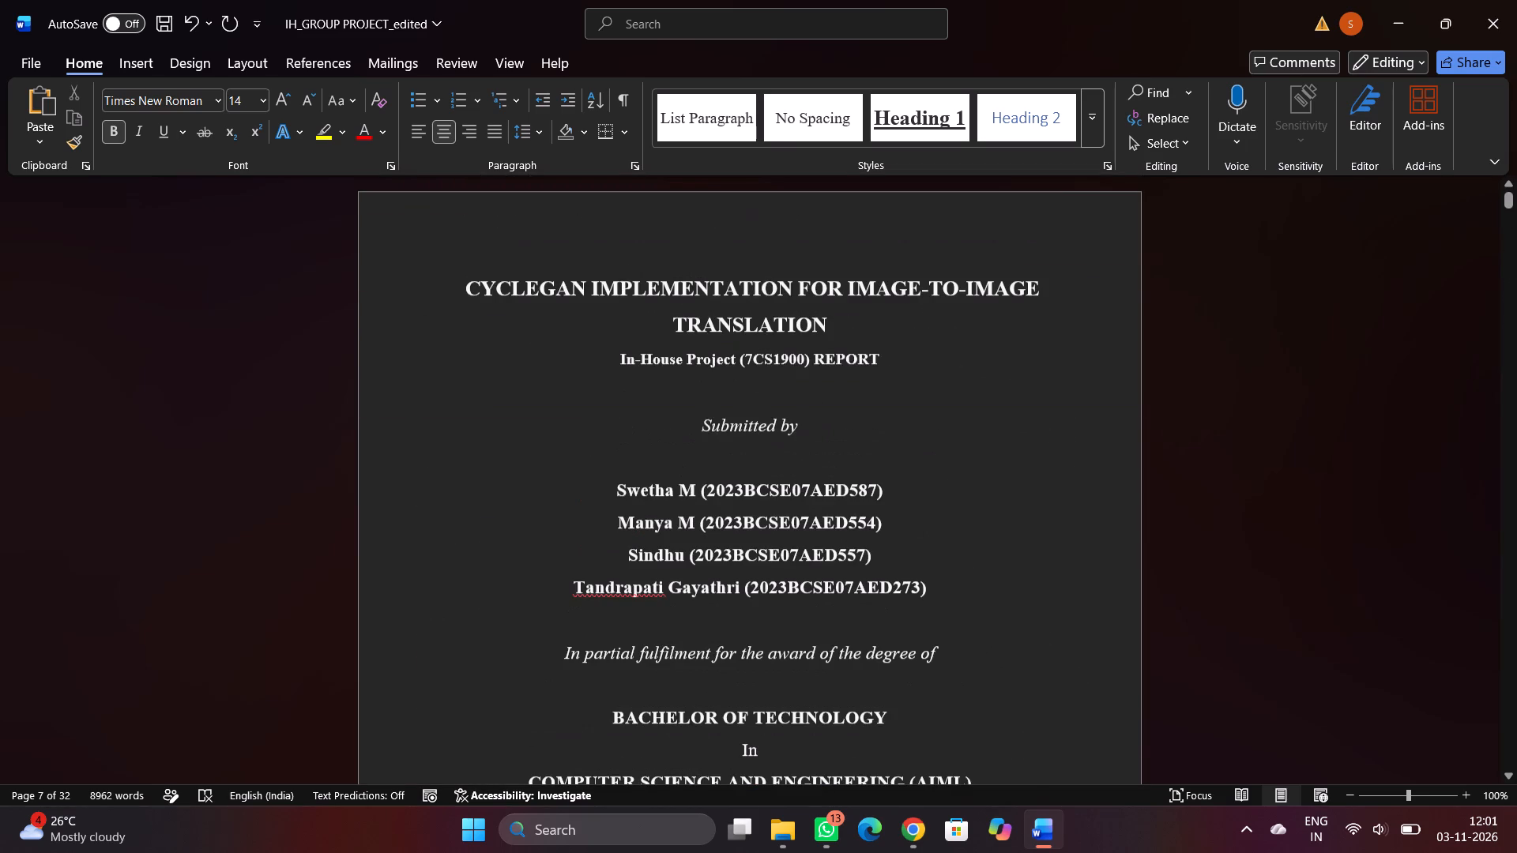
scroll(883, 554, "down", 5)
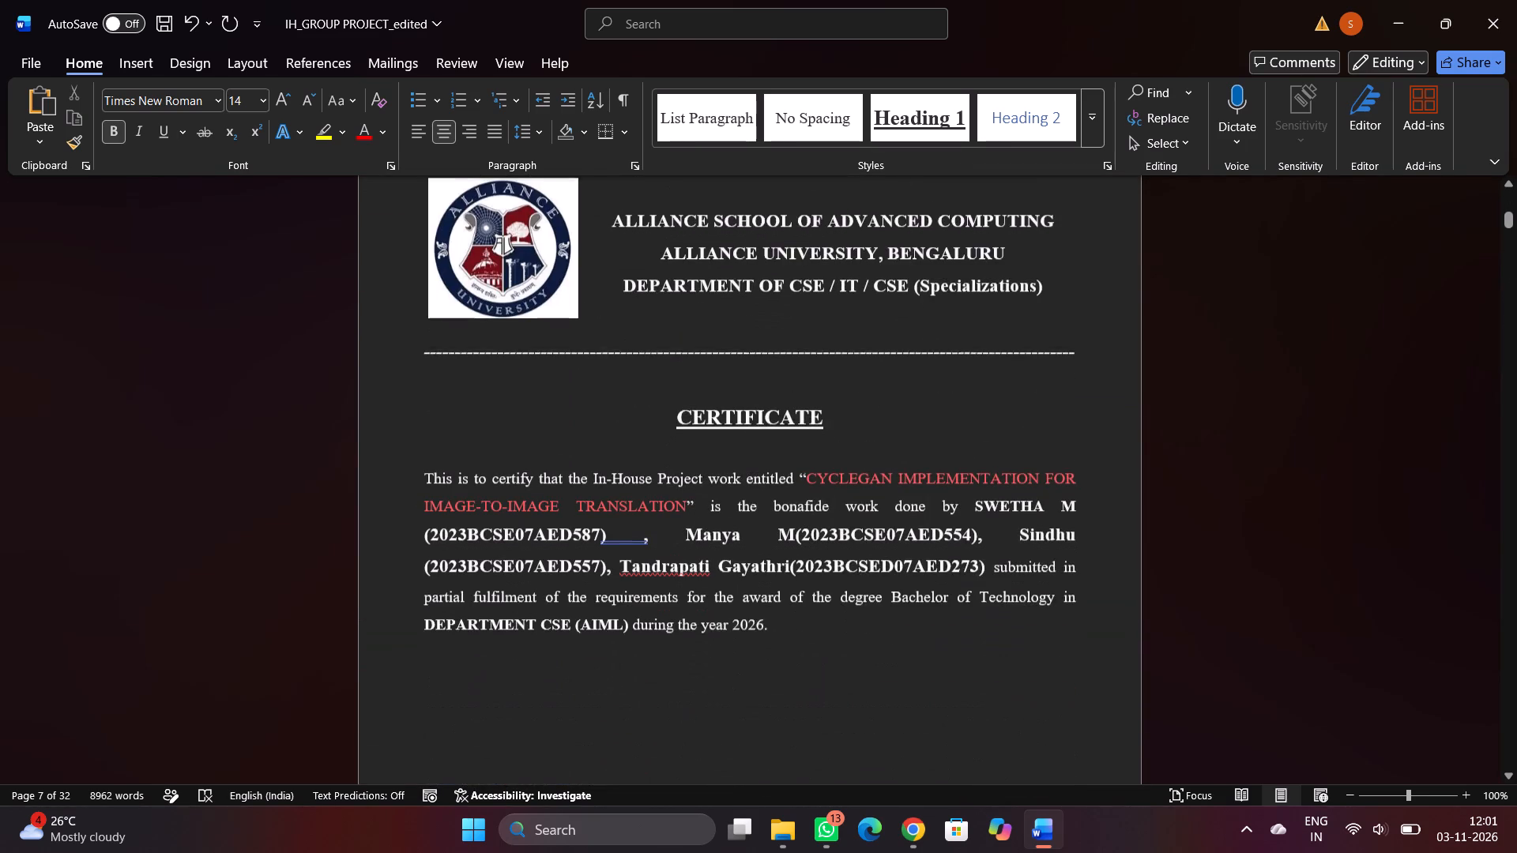
scroll(883, 554, "down", 3)
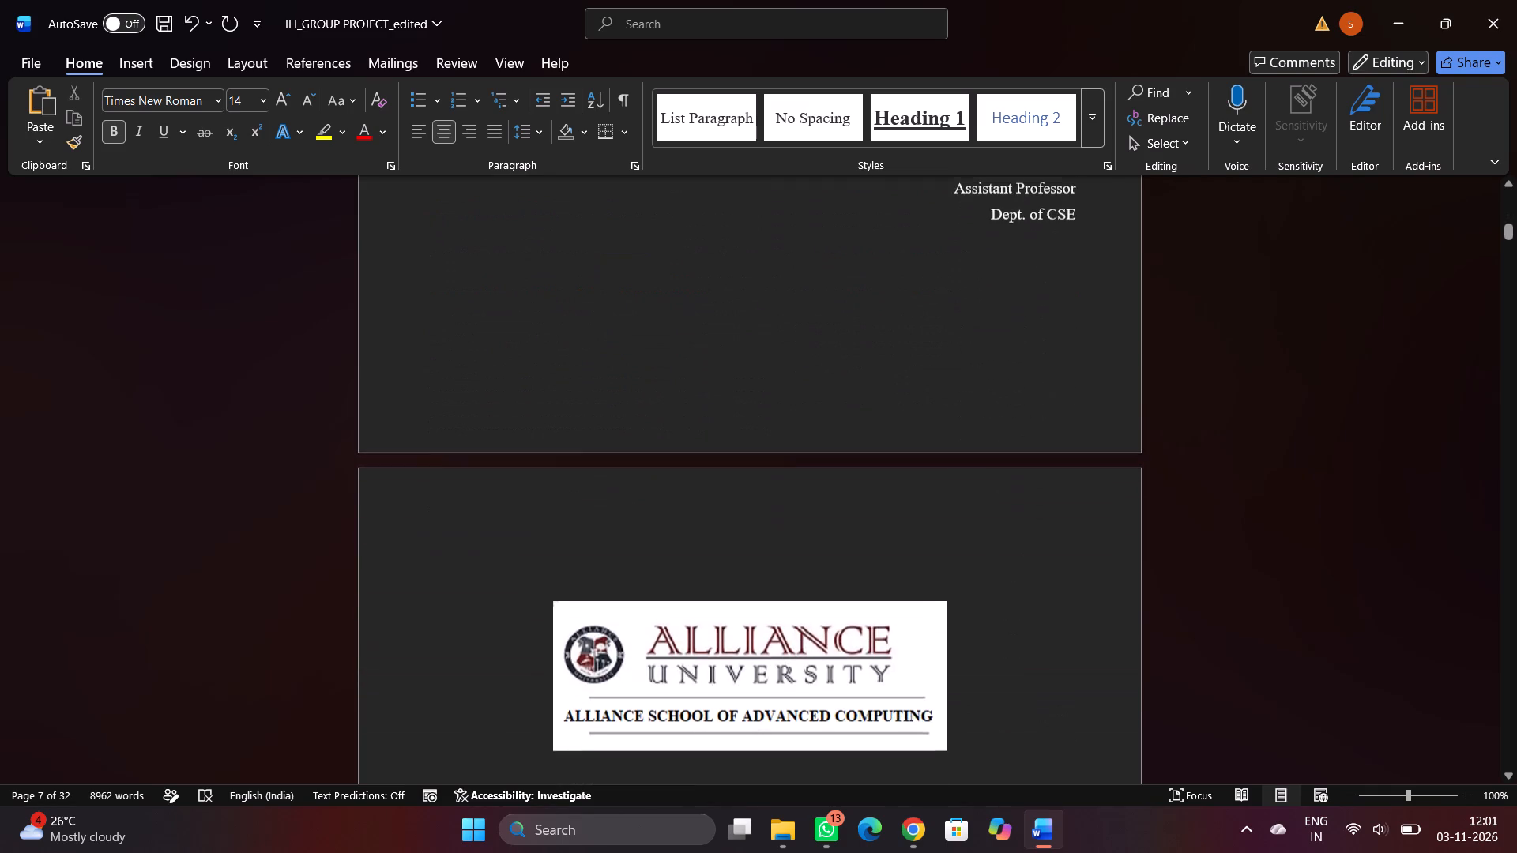
scroll(883, 554, "down", 4)
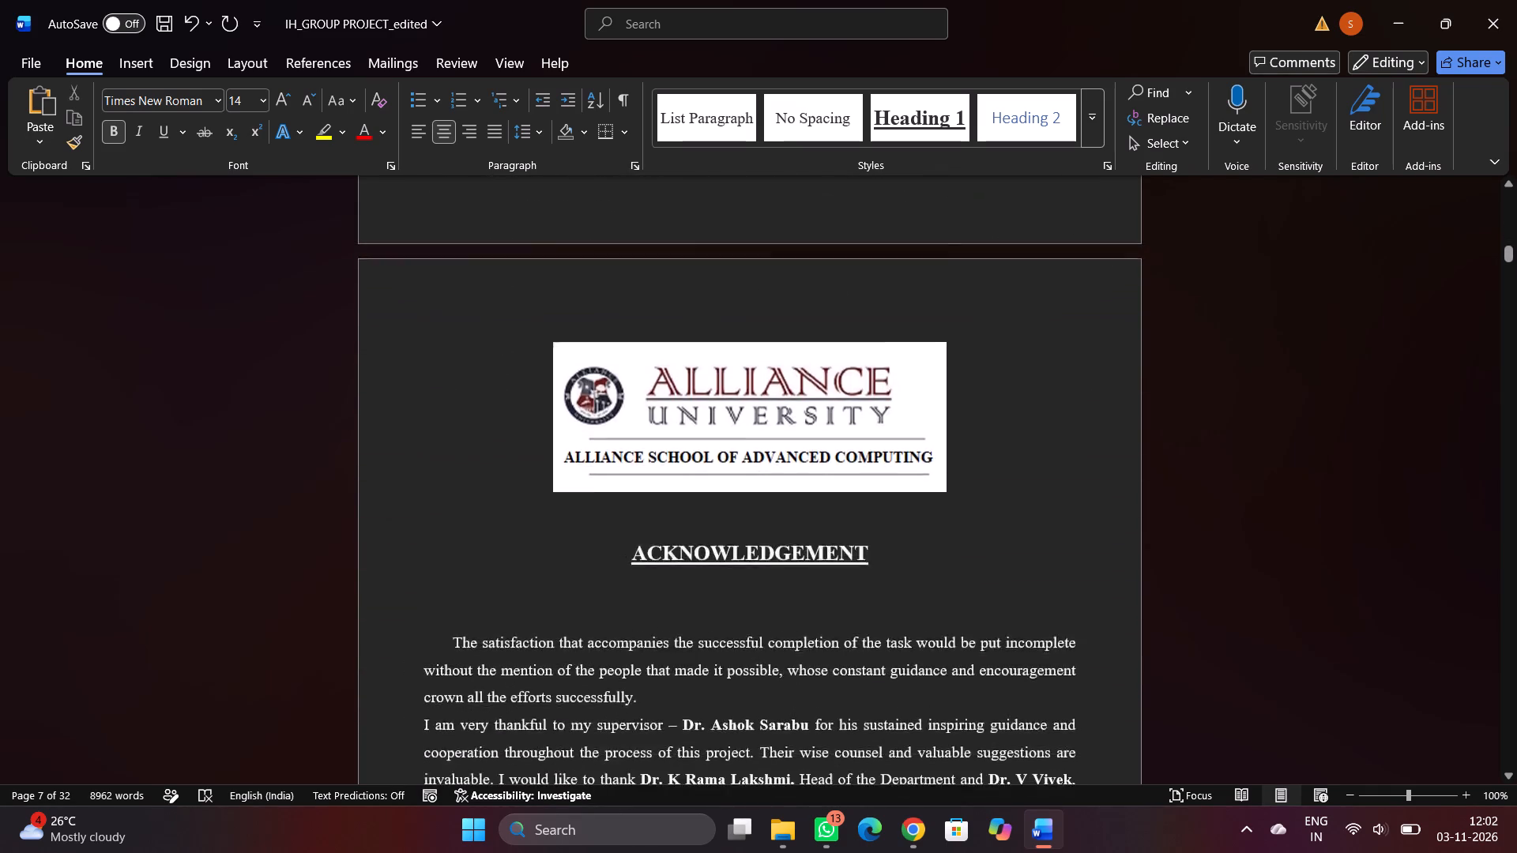
scroll(883, 554, "down", 4)
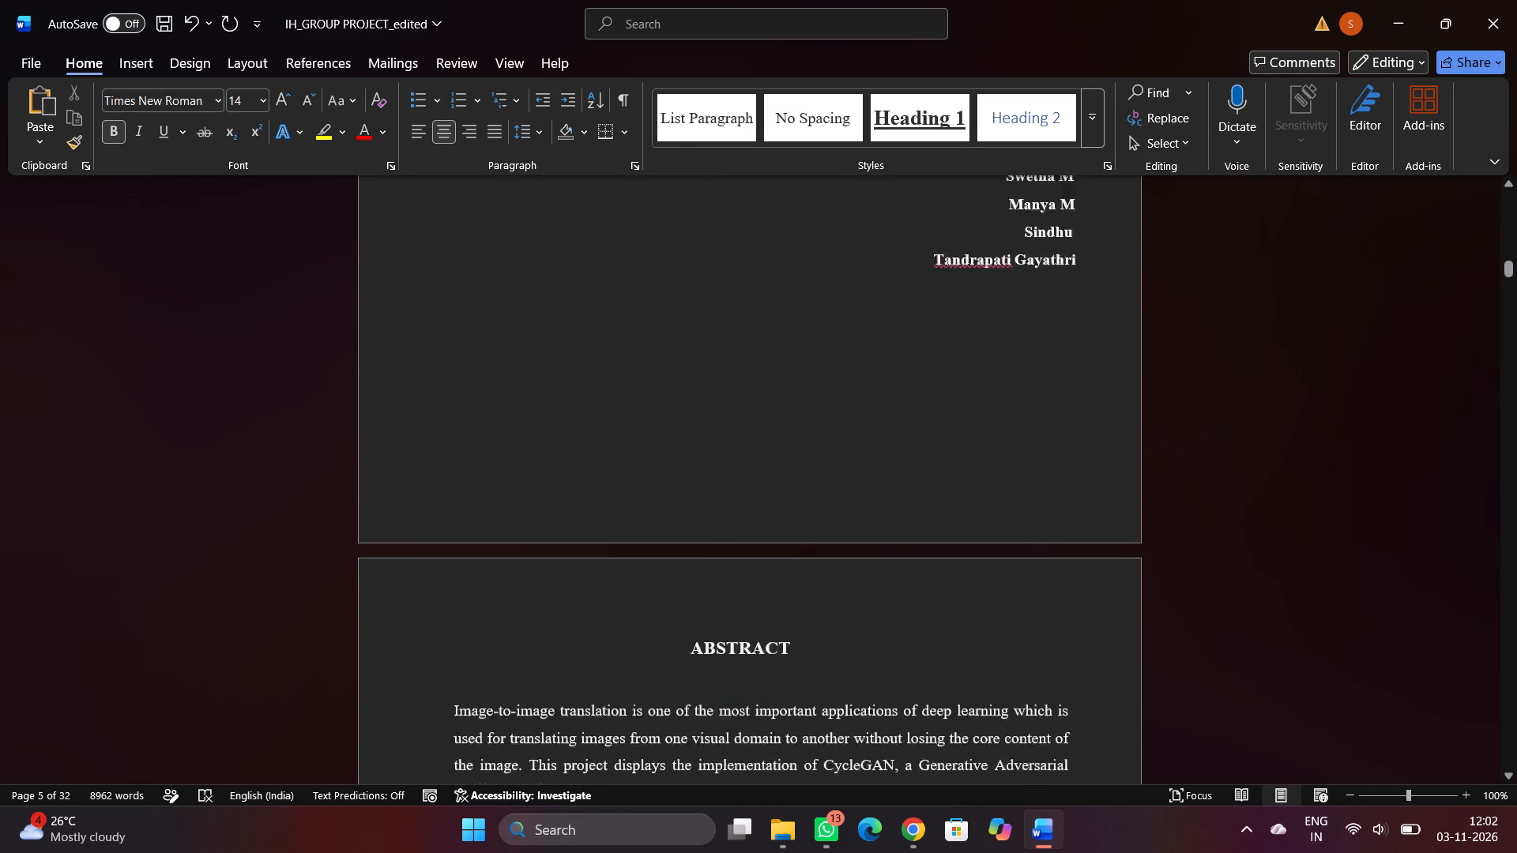
scroll(883, 554, "down", 5)
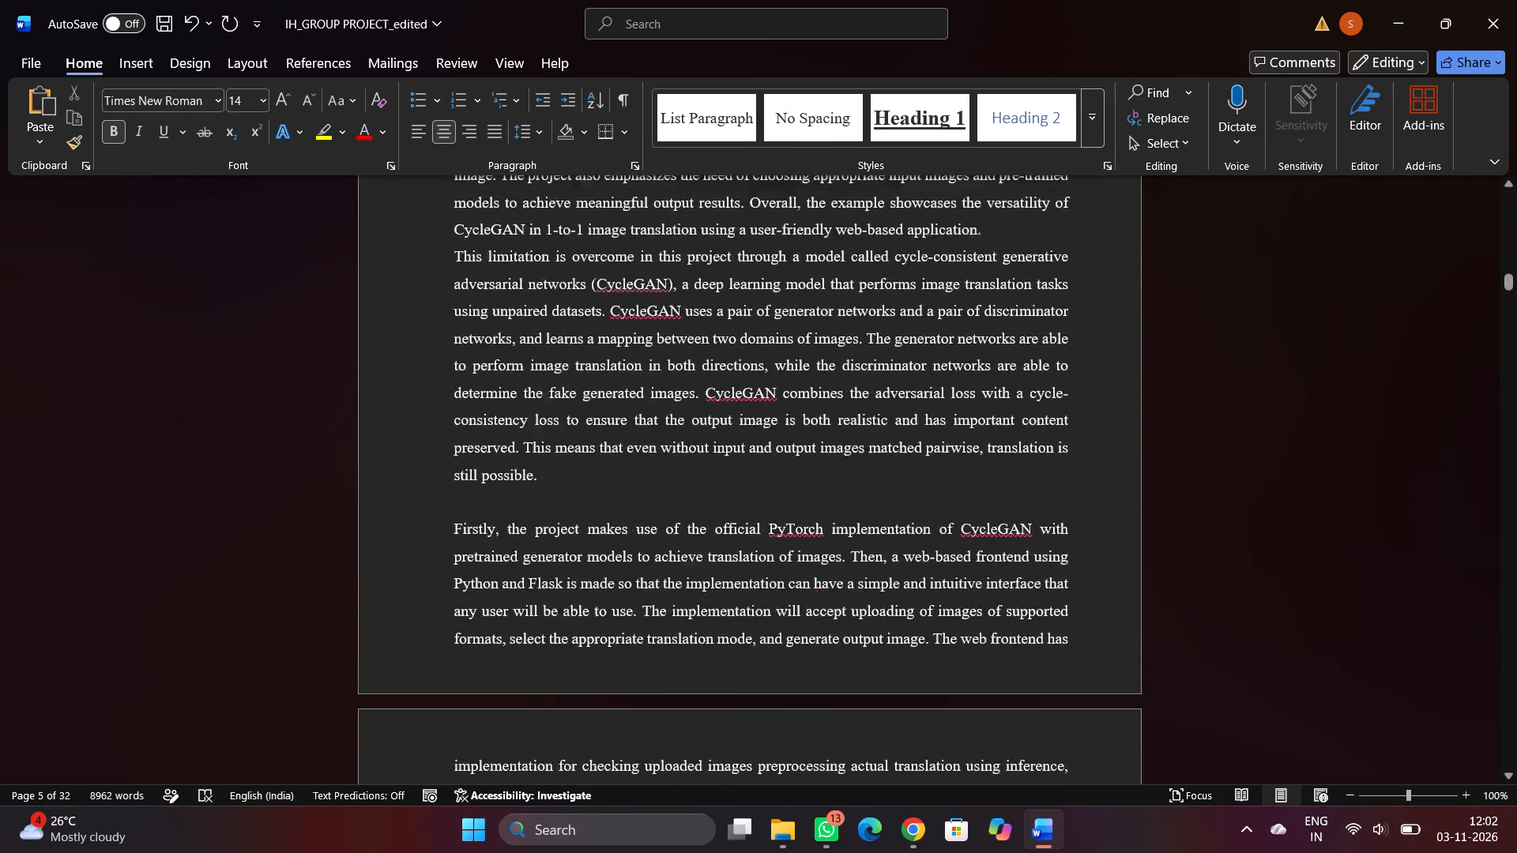
scroll(883, 554, "down", 4)
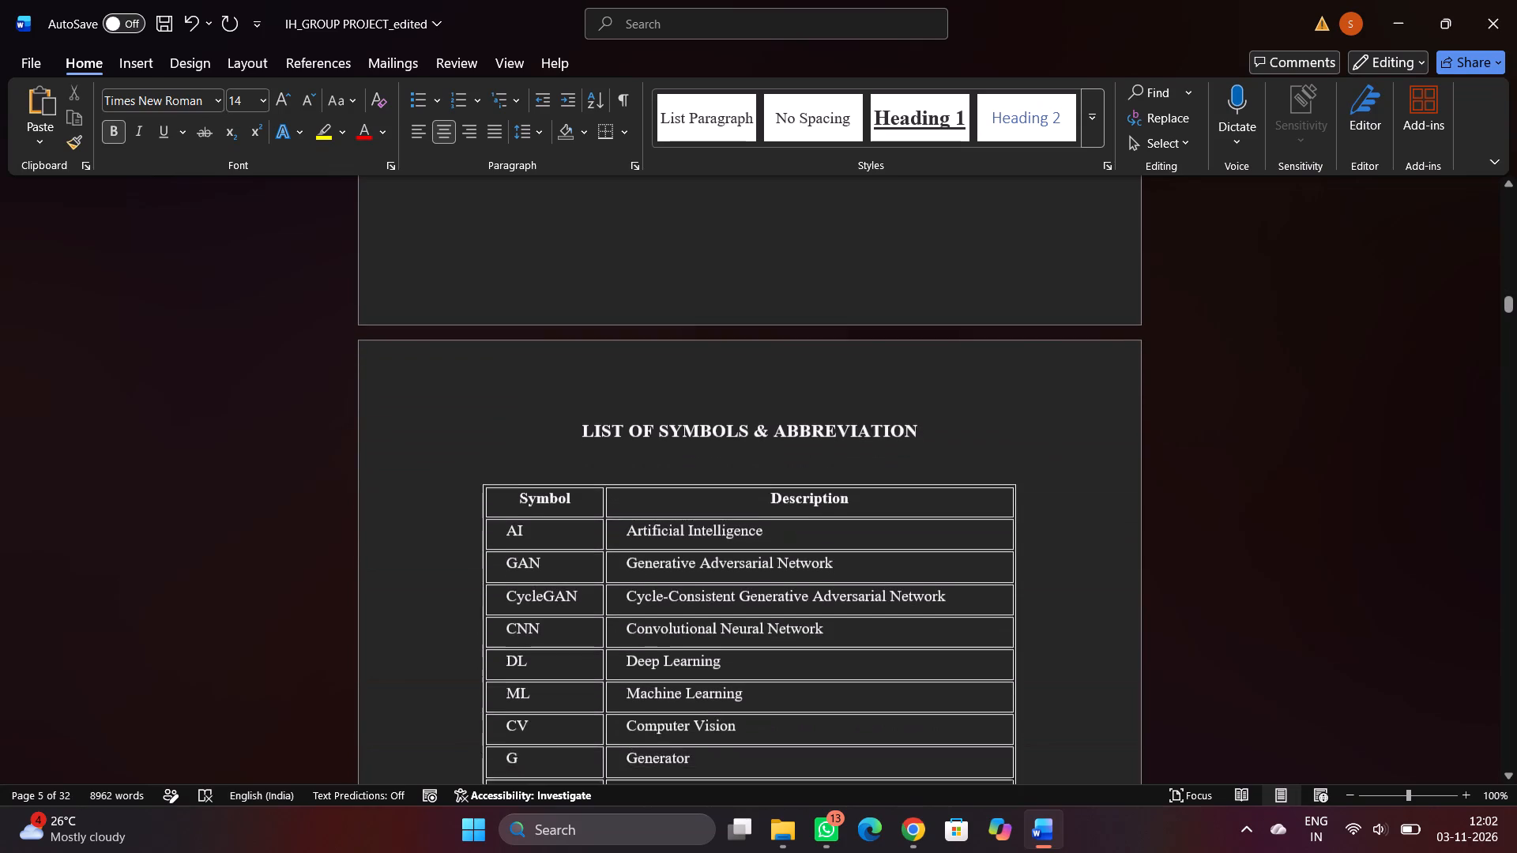
Push the CONTENTS heading below the abbreviations table onto a new page by inserting three blank lines before it.
left_click(585, 422)
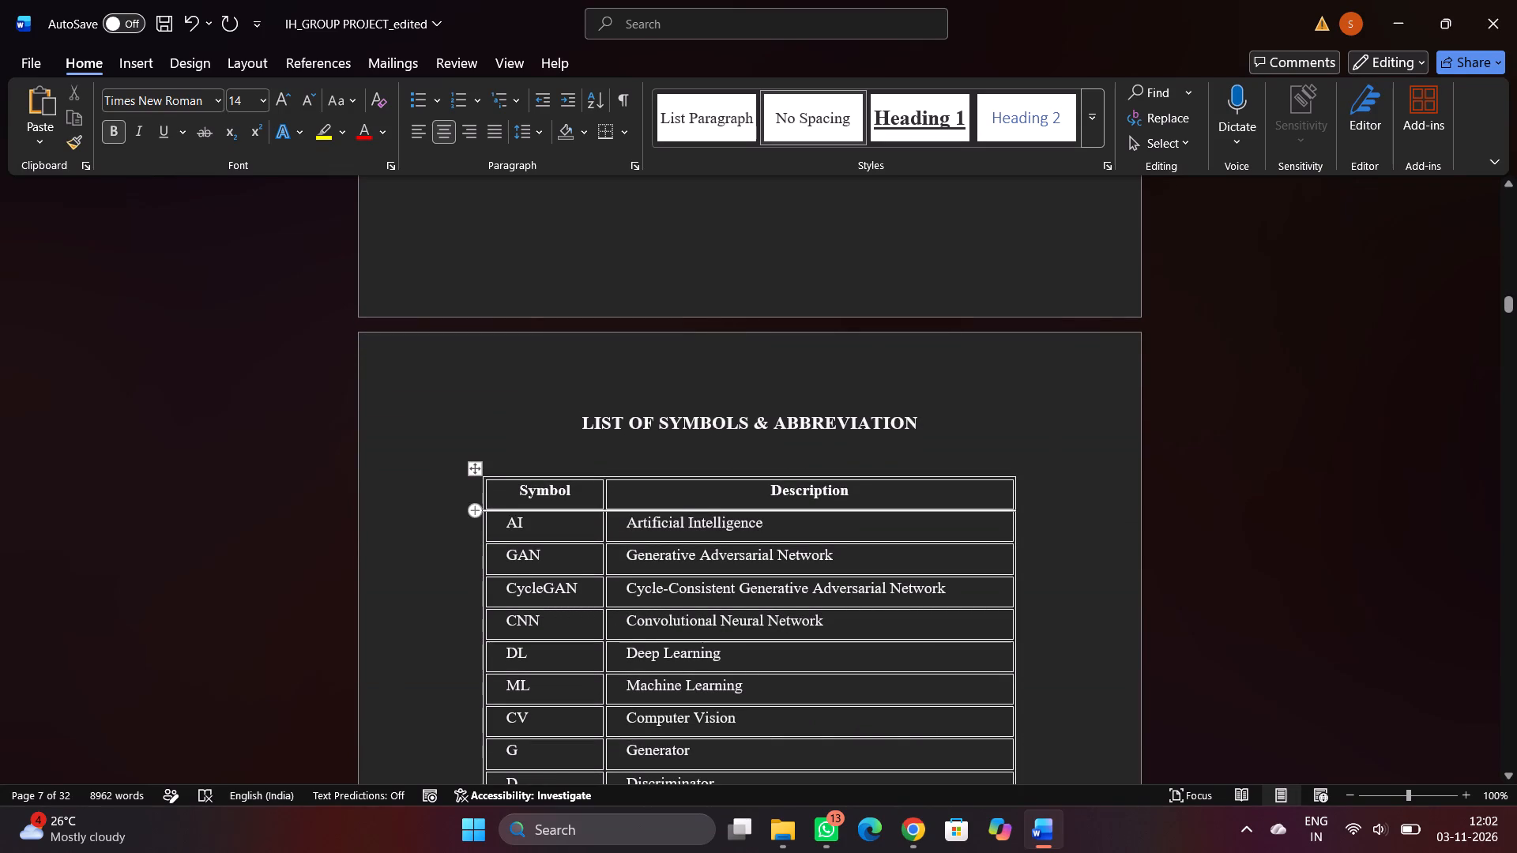
scroll(662, 520, "down", 3)
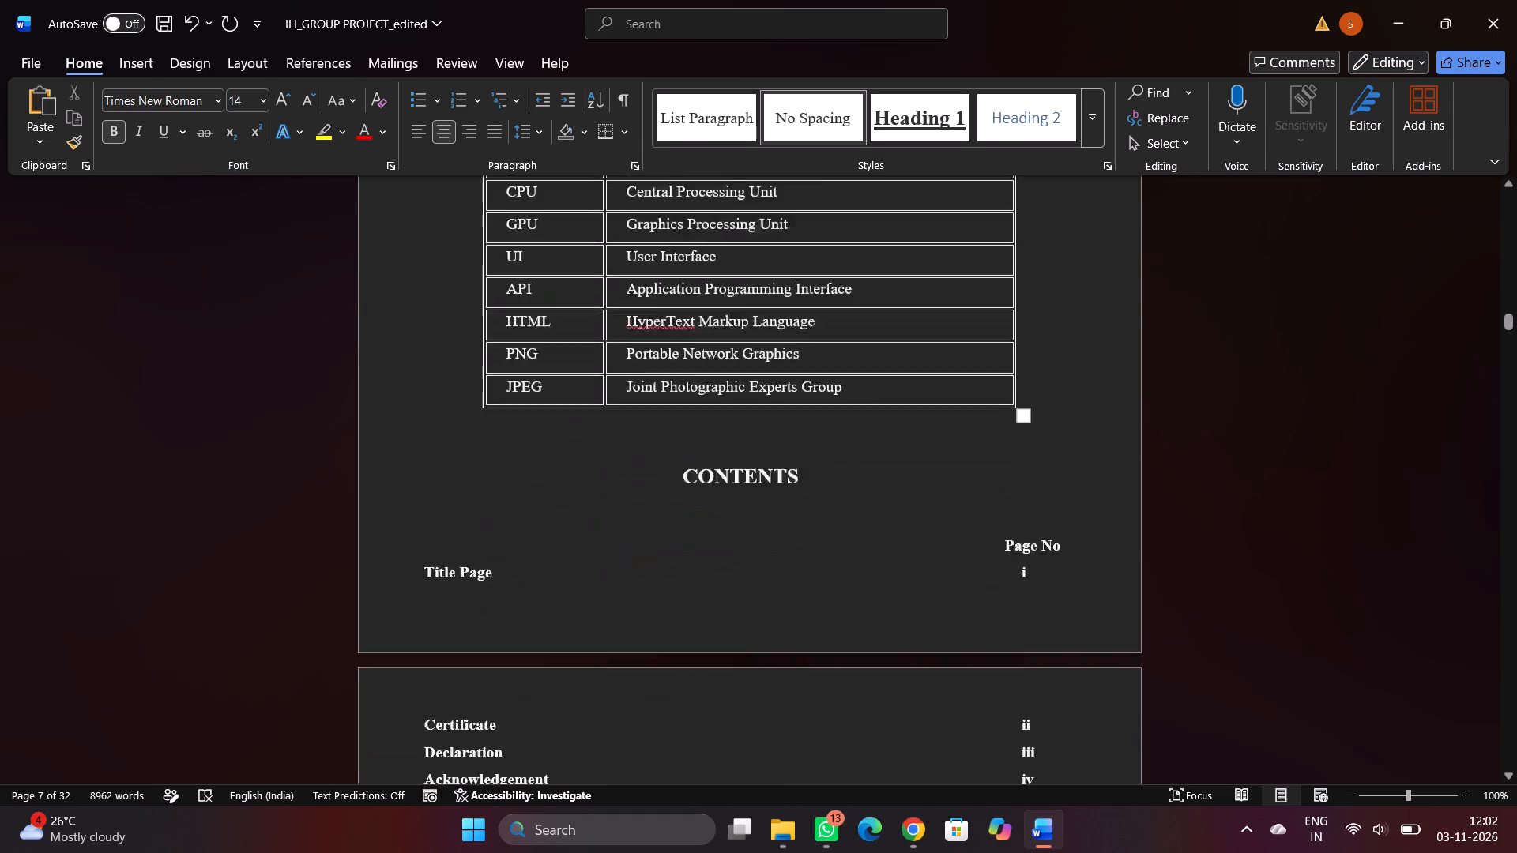
scroll(662, 520, "down", 1)
scroll(607, 411, "up", 1)
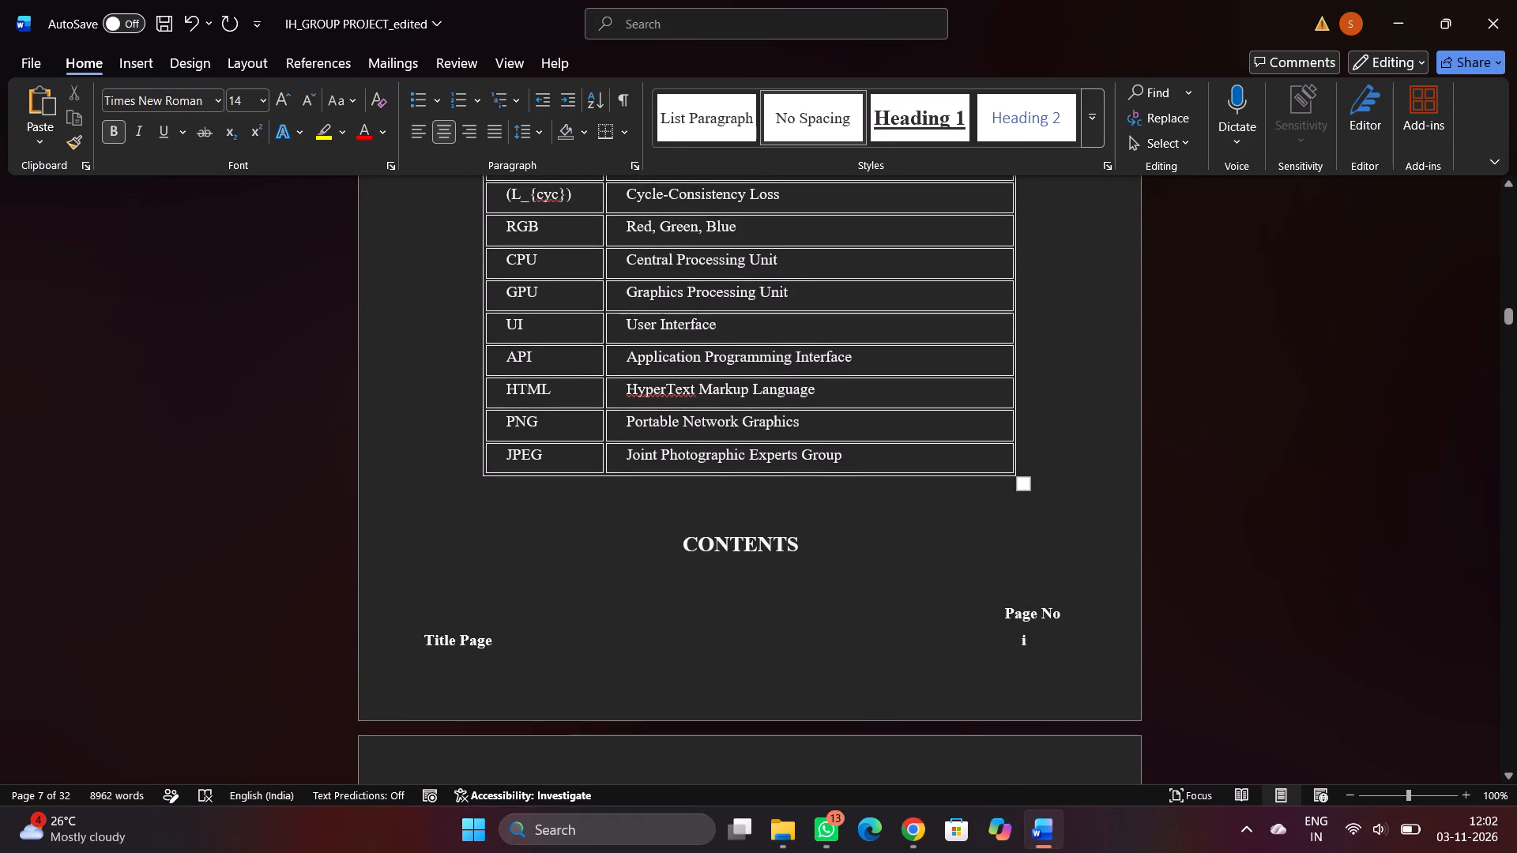
left_click(664, 528)
left_click(677, 545)
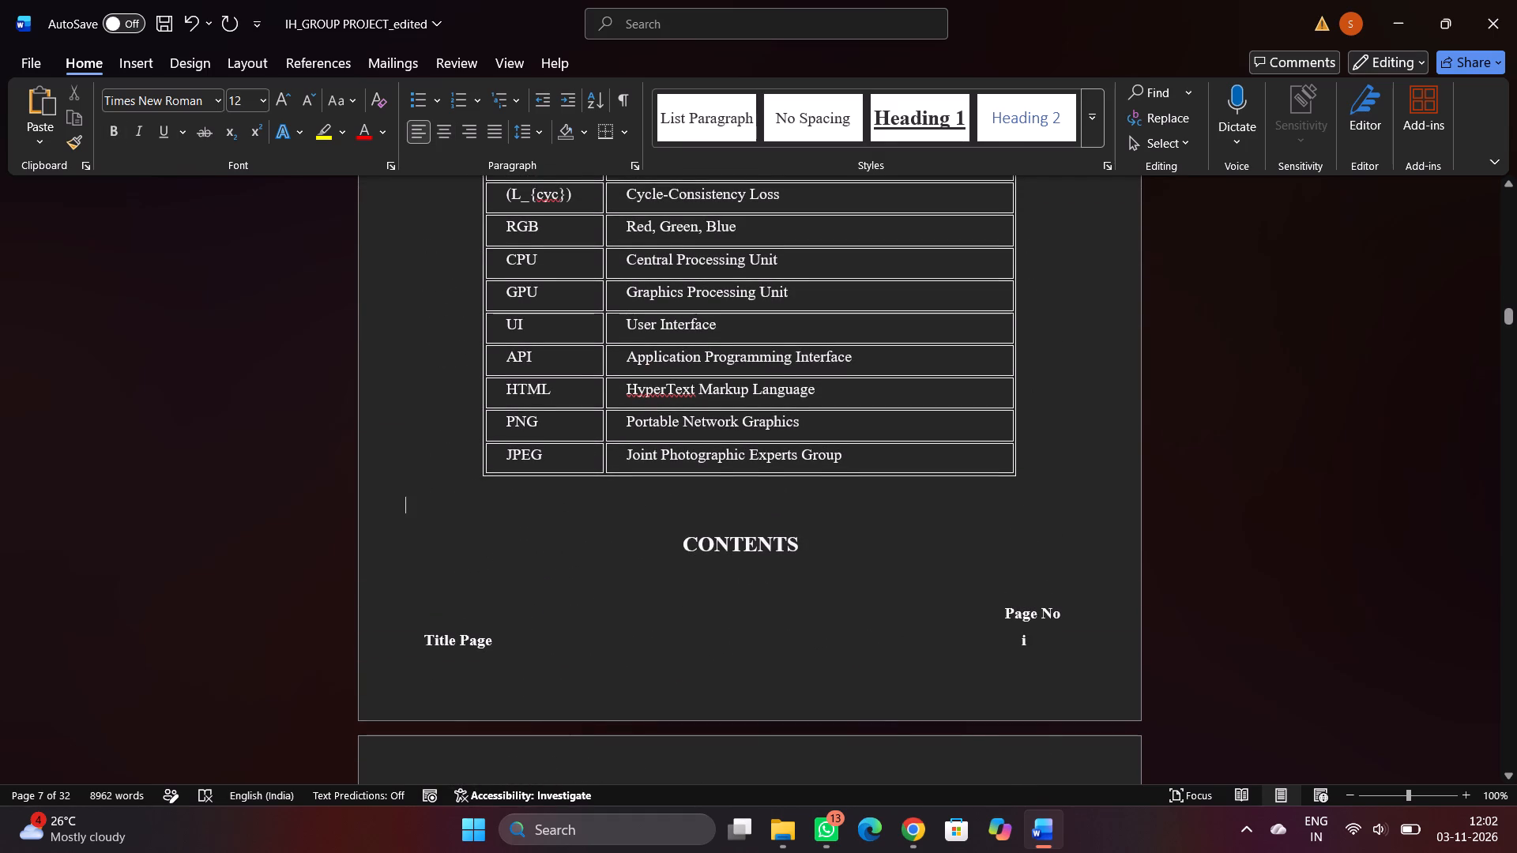
key("Return")
key("Return")
key("Return")
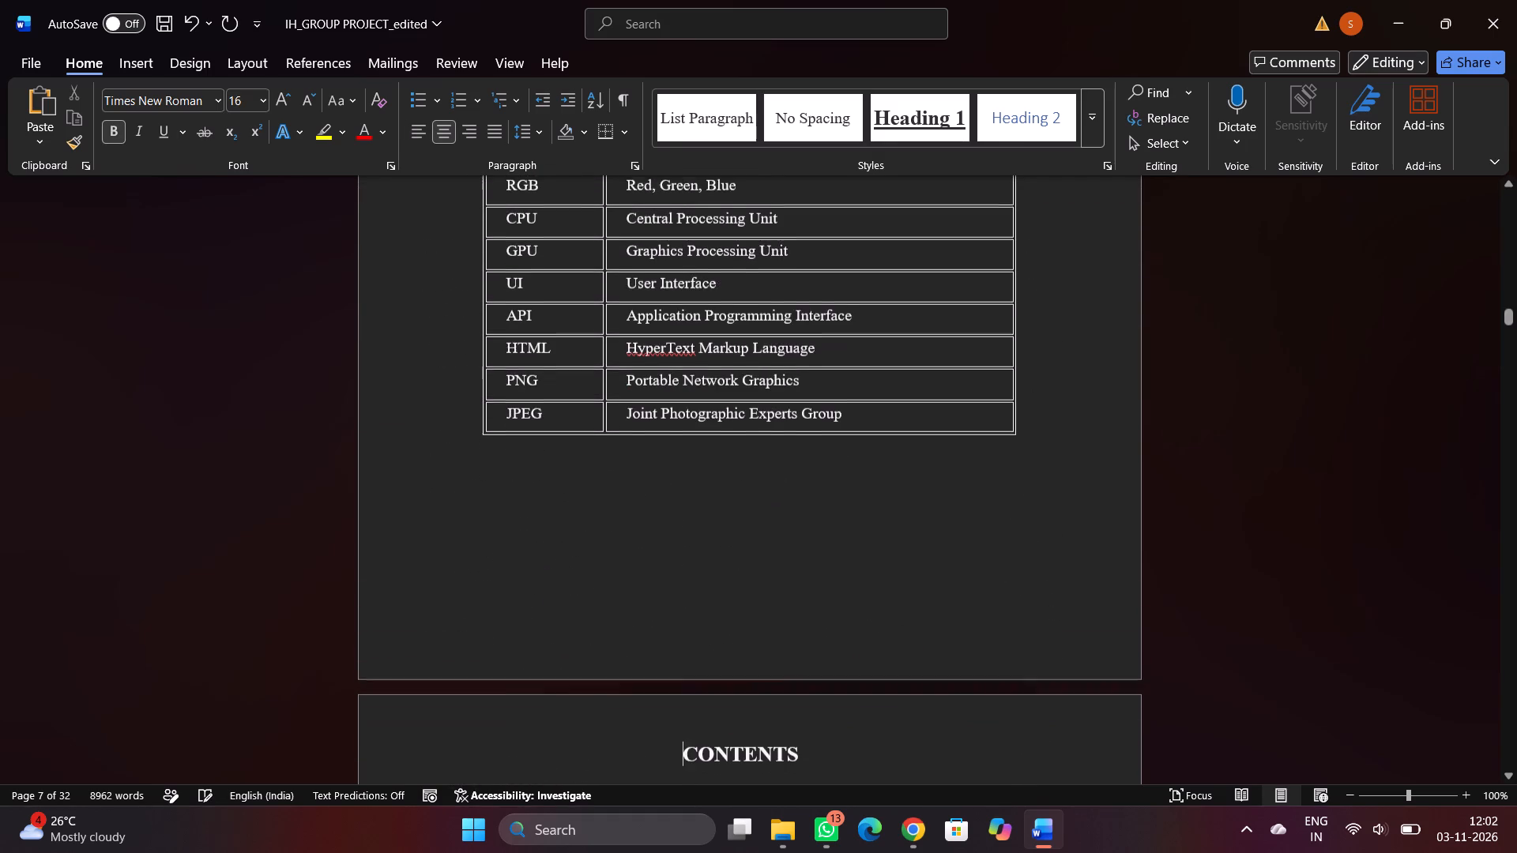
Check the layout of the chapter pages from Introduction through Literature Review to Proposed Idea / Solution.
scroll(758, 549, "down", 3)
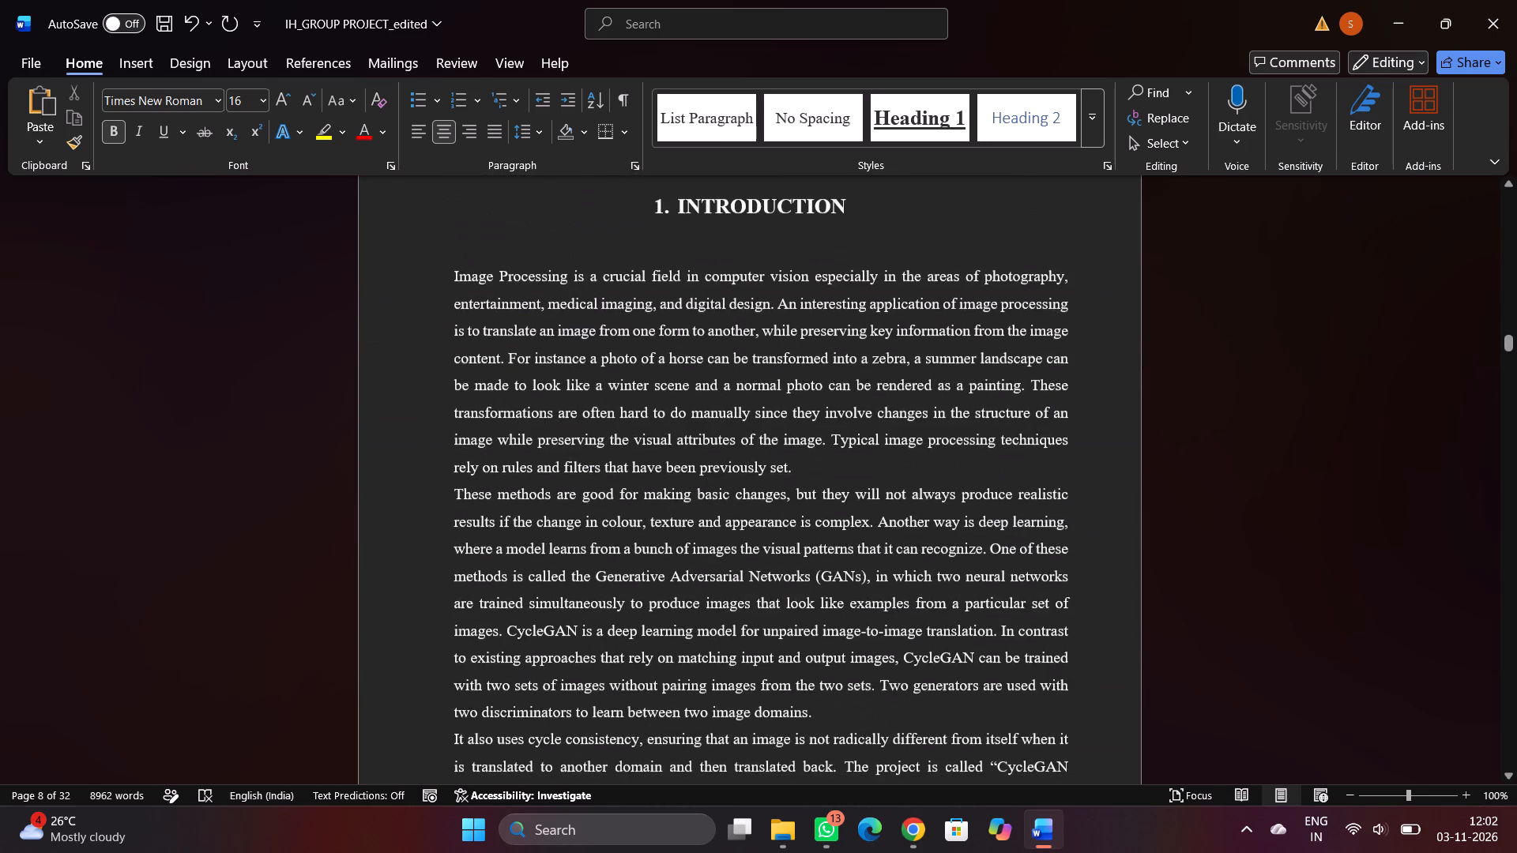
scroll(758, 549, "down", 4)
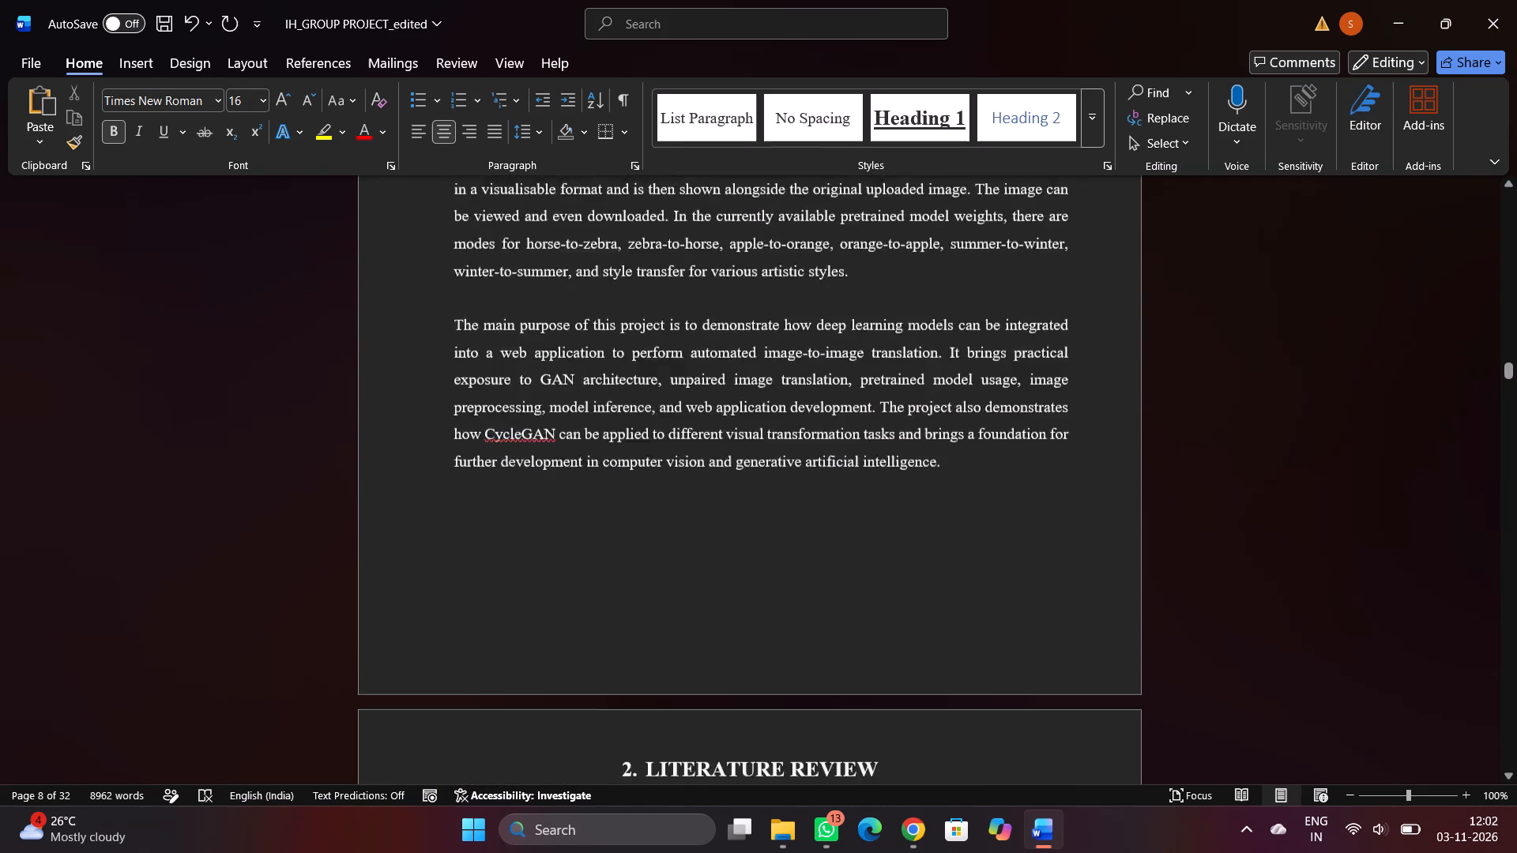
scroll(758, 549, "down", 4)
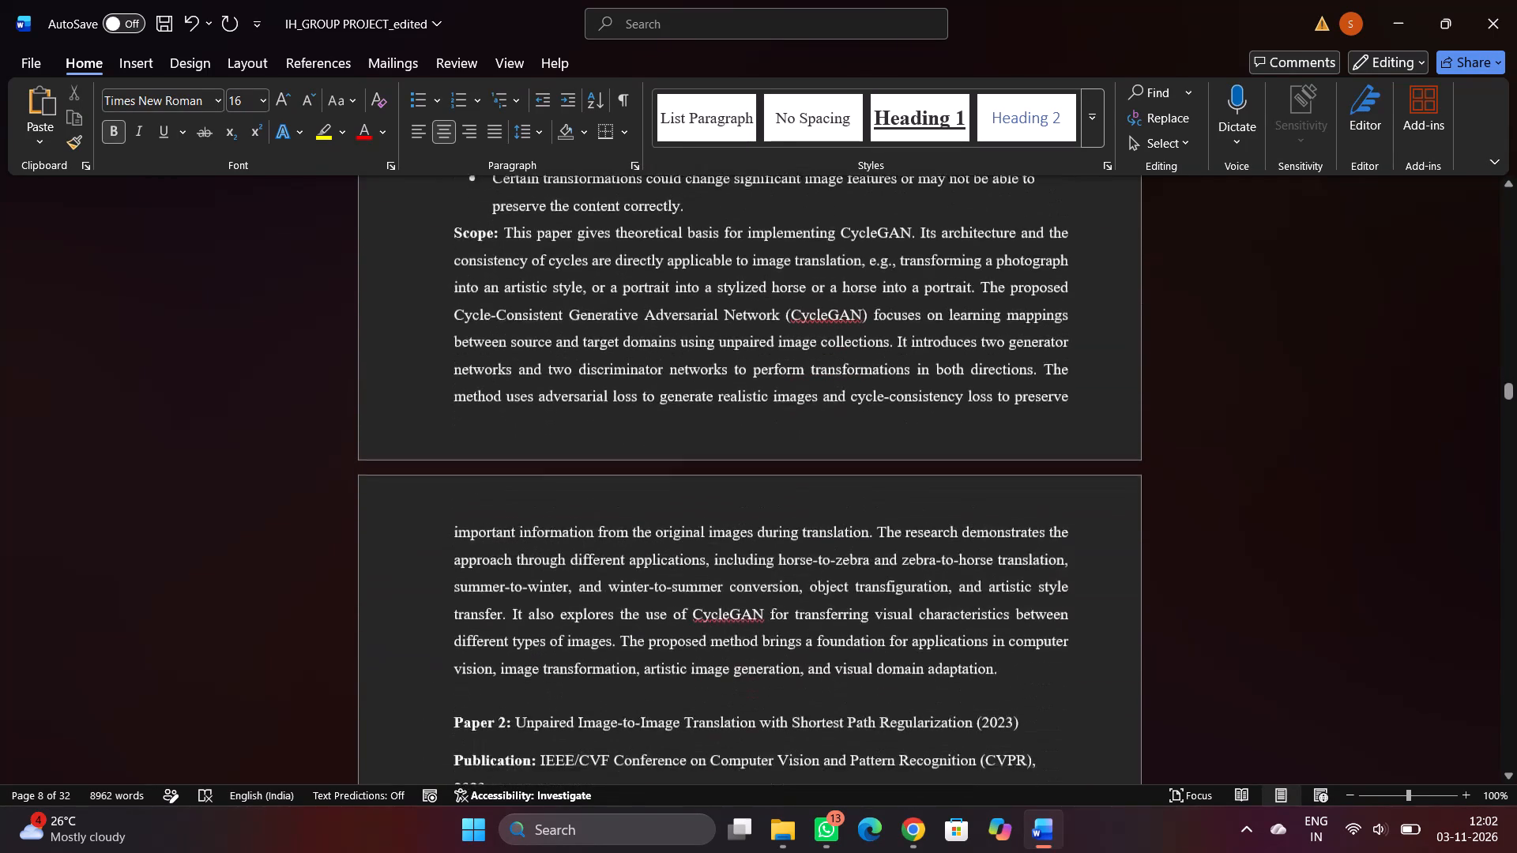
scroll(758, 549, "down", 2)
scroll(758, 549, "up", 1)
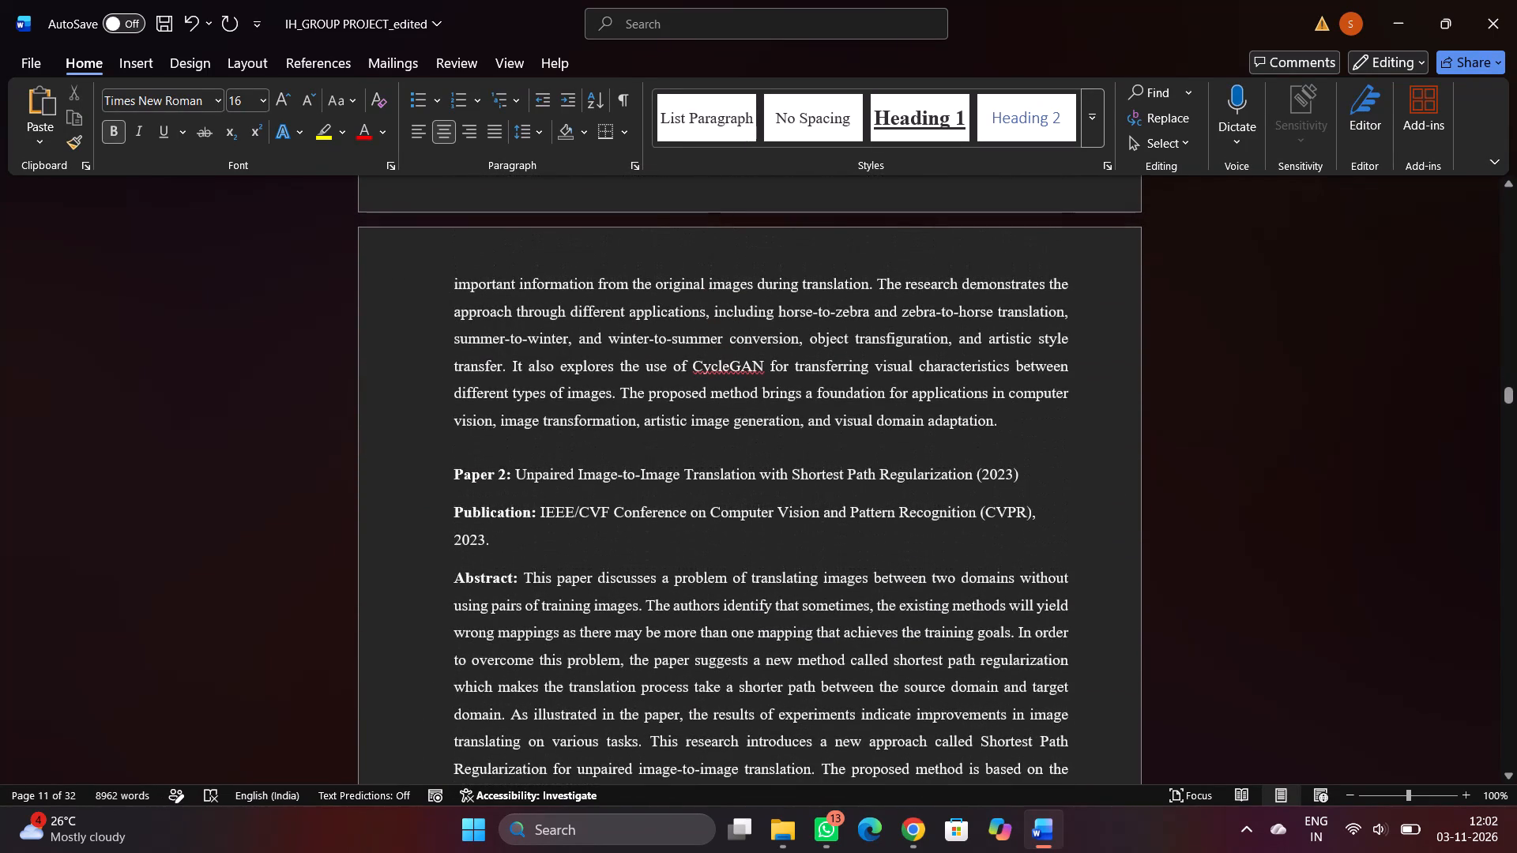
scroll(758, 549, "down", 1)
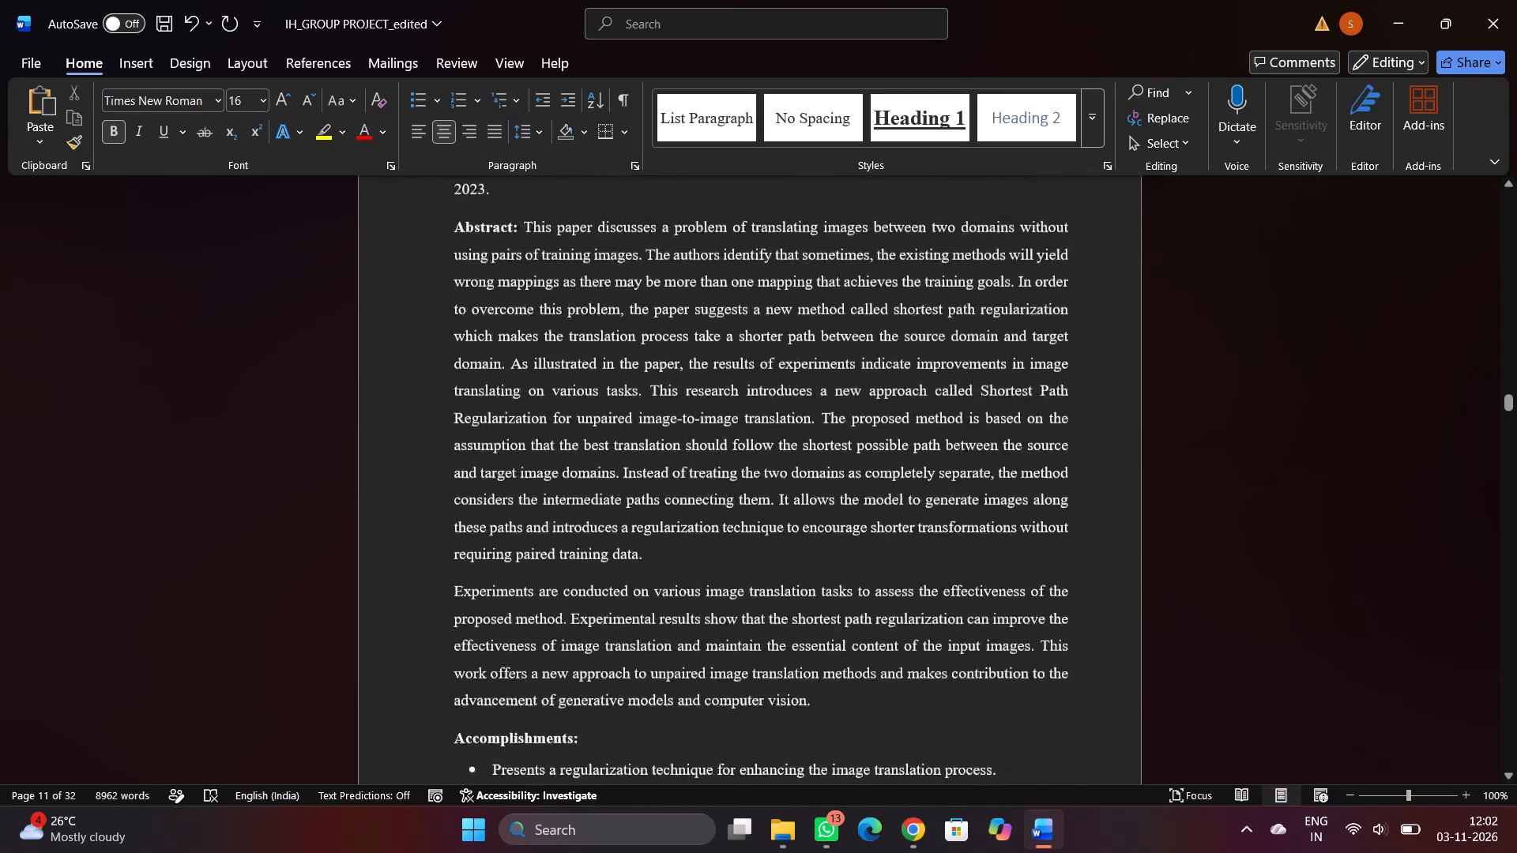
scroll(758, 549, "down", 3)
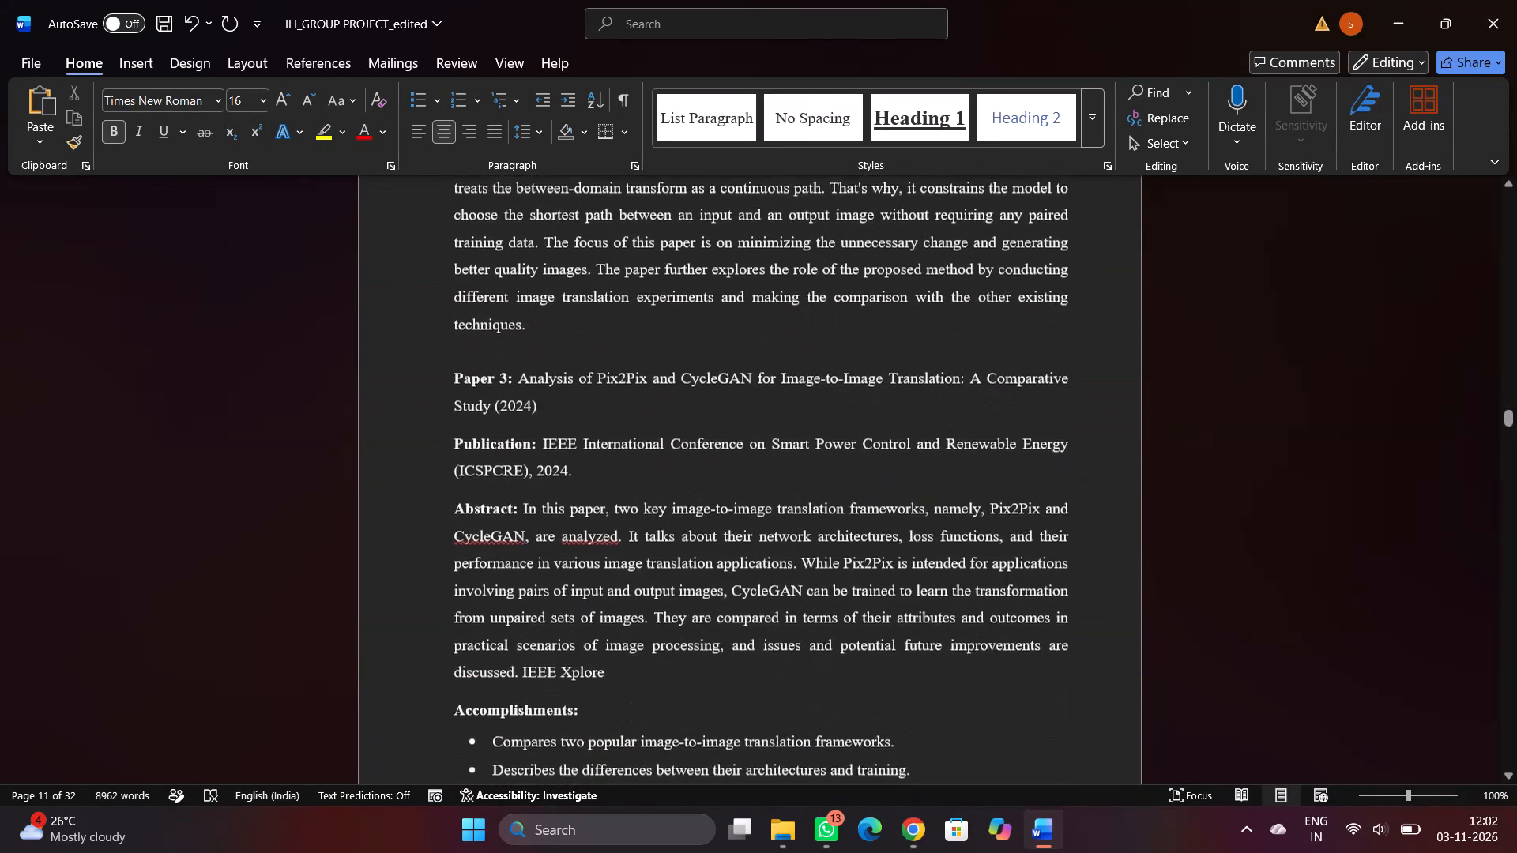
scroll(758, 549, "down", 3)
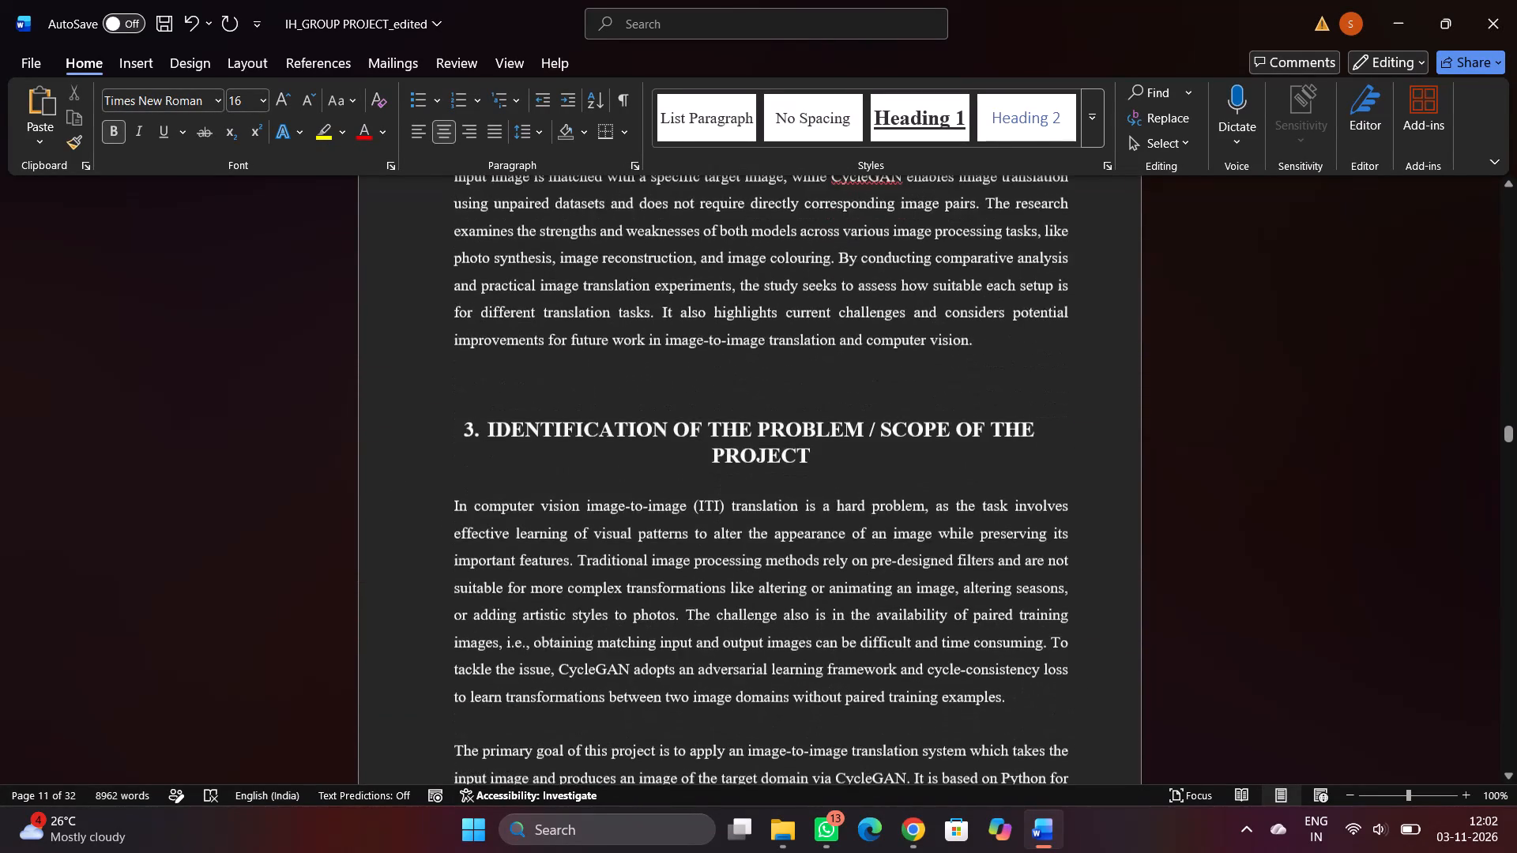
scroll(758, 549, "down", 4)
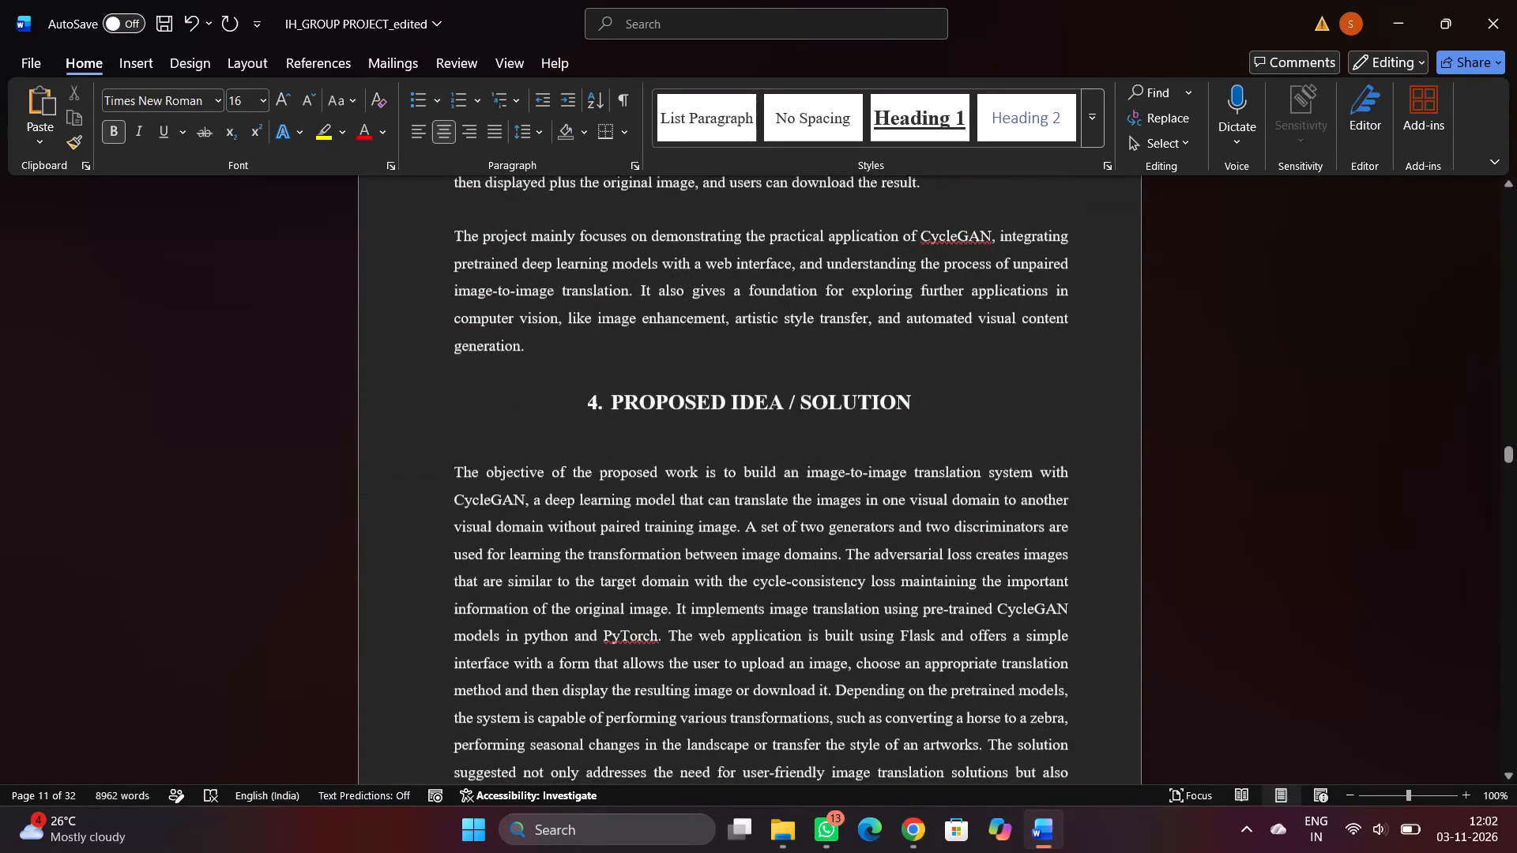
scroll(758, 549, "down", 2)
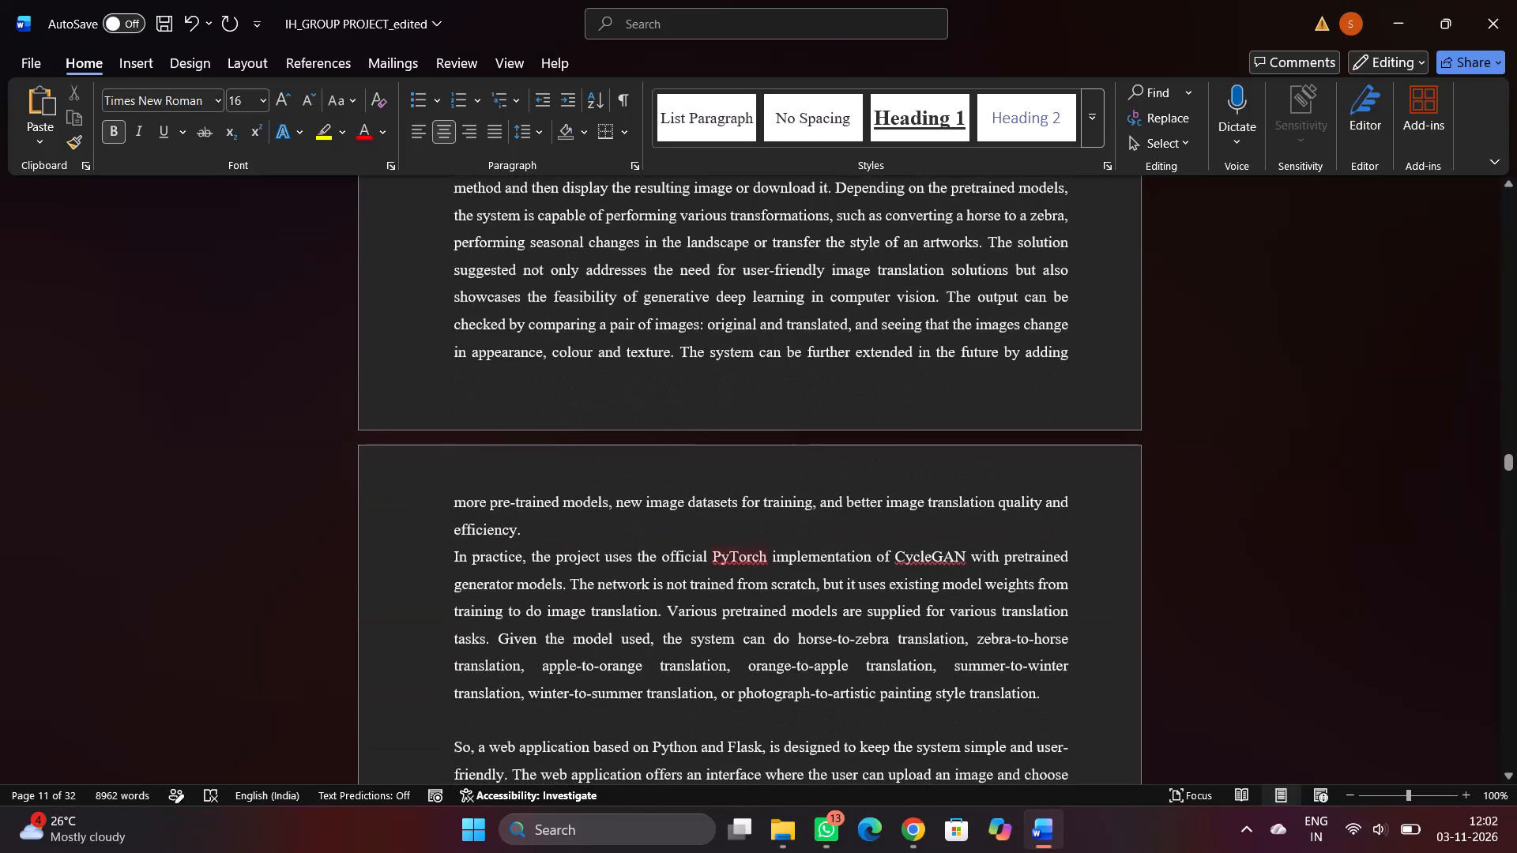
key("minus")
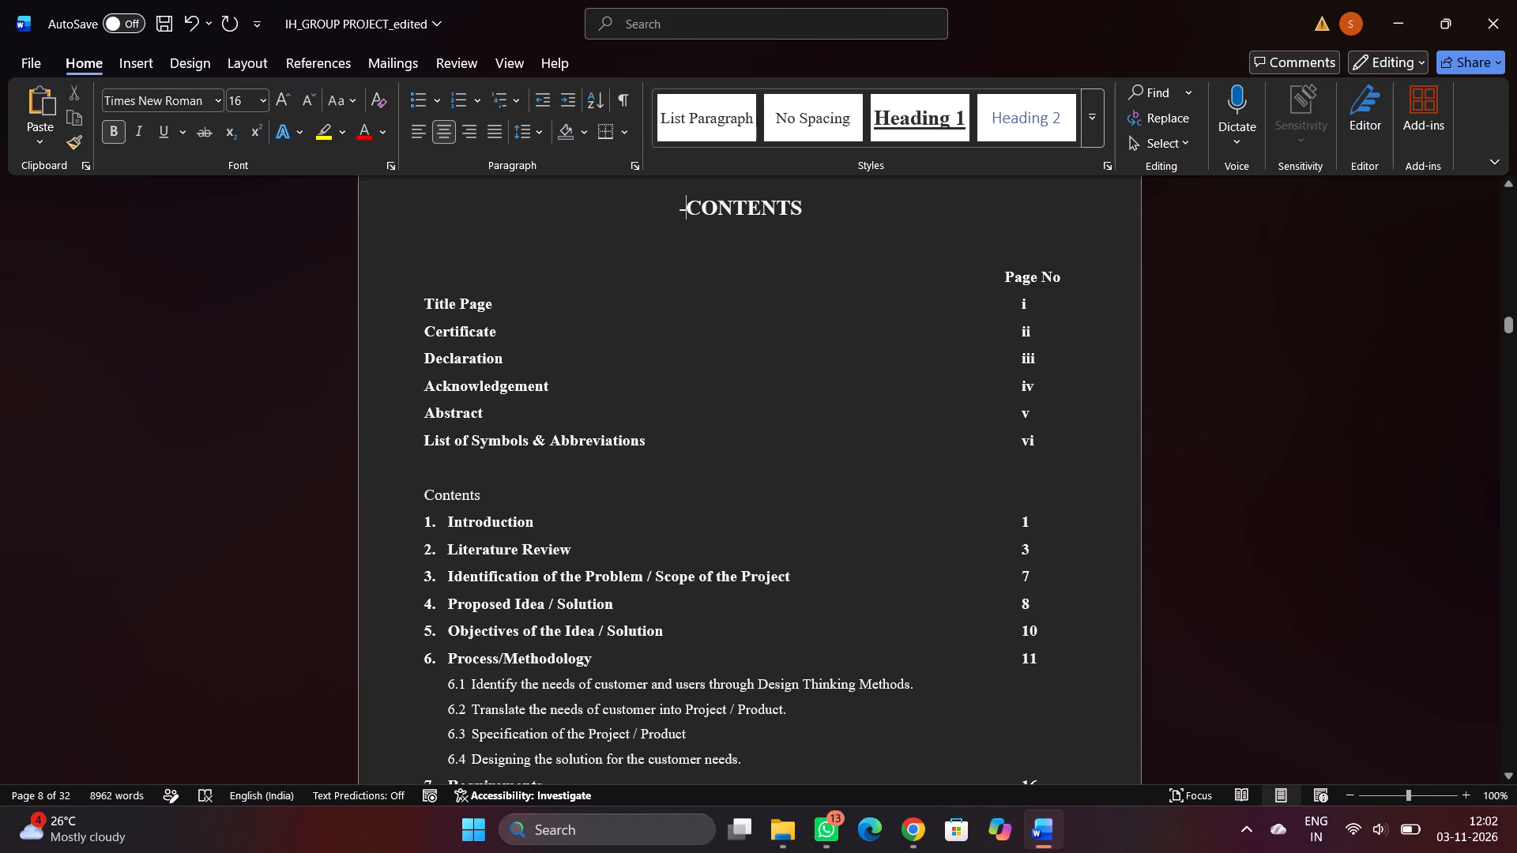
key("BackSpace")
Check the page layout and headings from the CONTENTS page through the Process/Methodology sections to the REQUIREMENTS page.
scroll(823, 614, "down", 3)
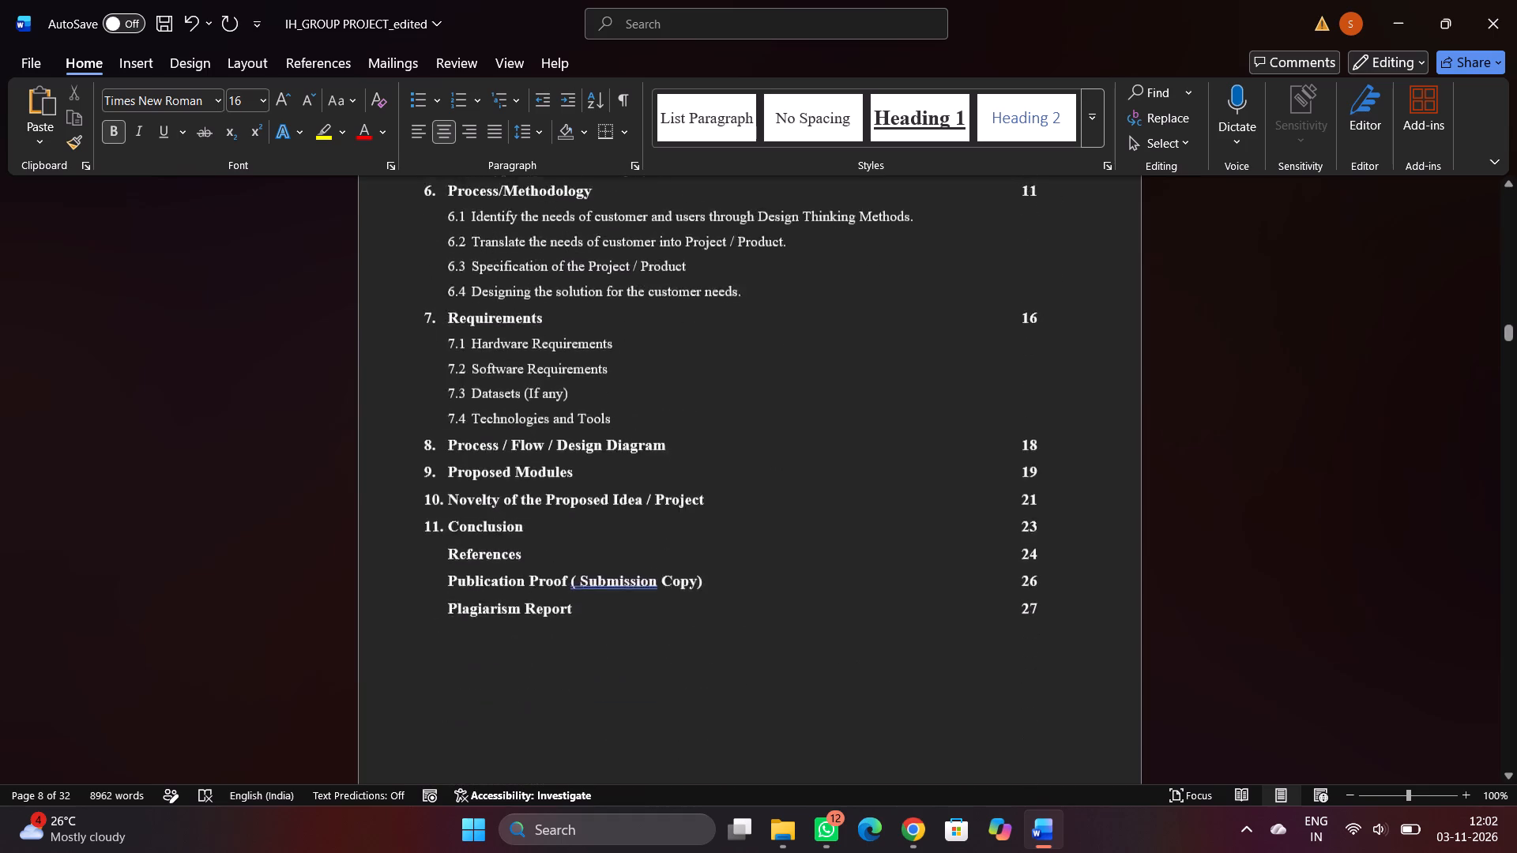
scroll(823, 614, "down", 9)
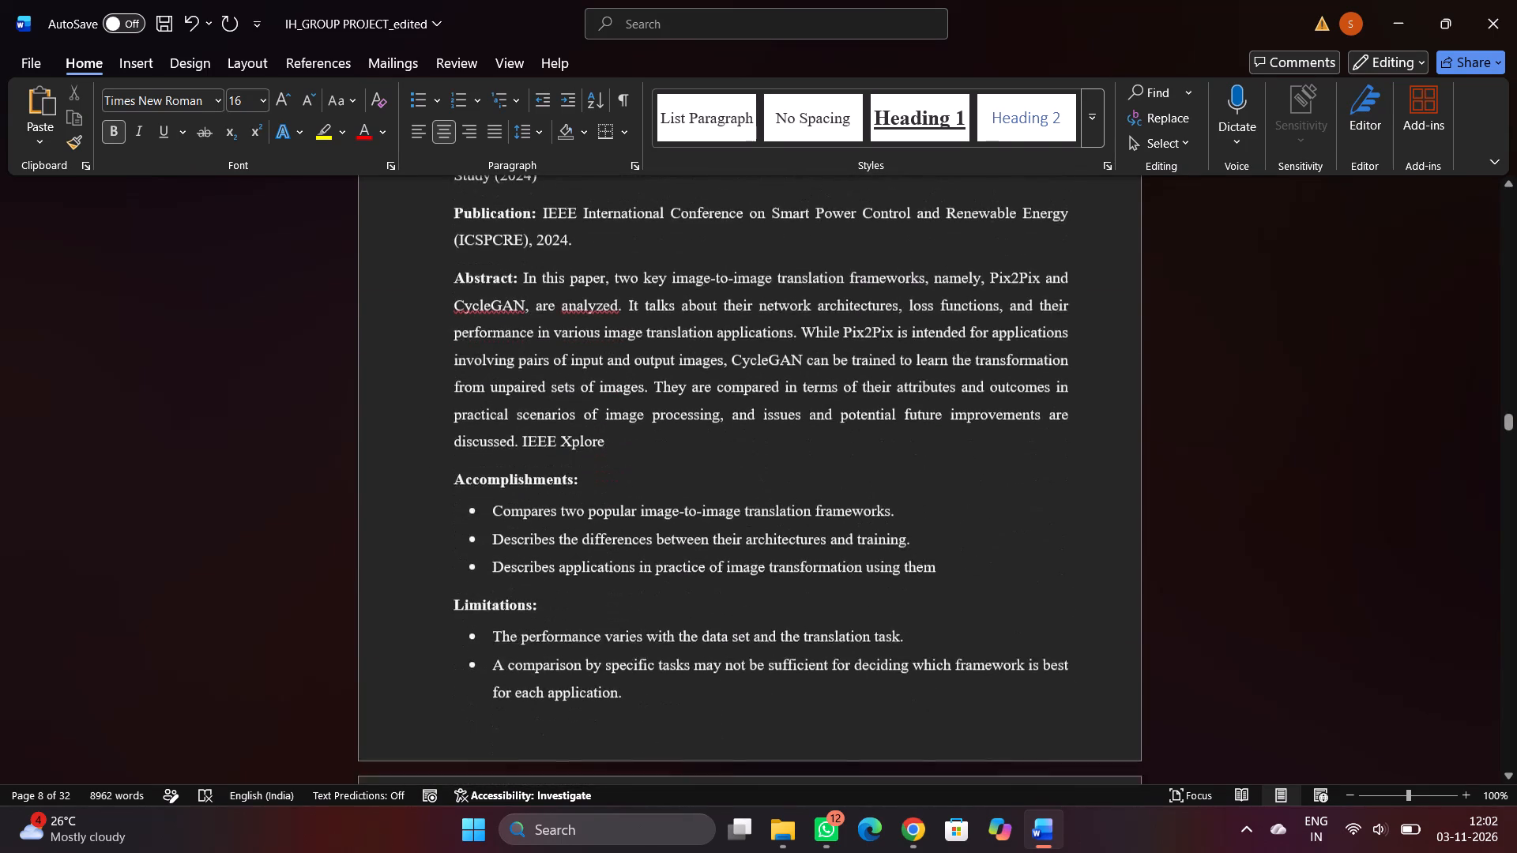
scroll(823, 614, "down", 4)
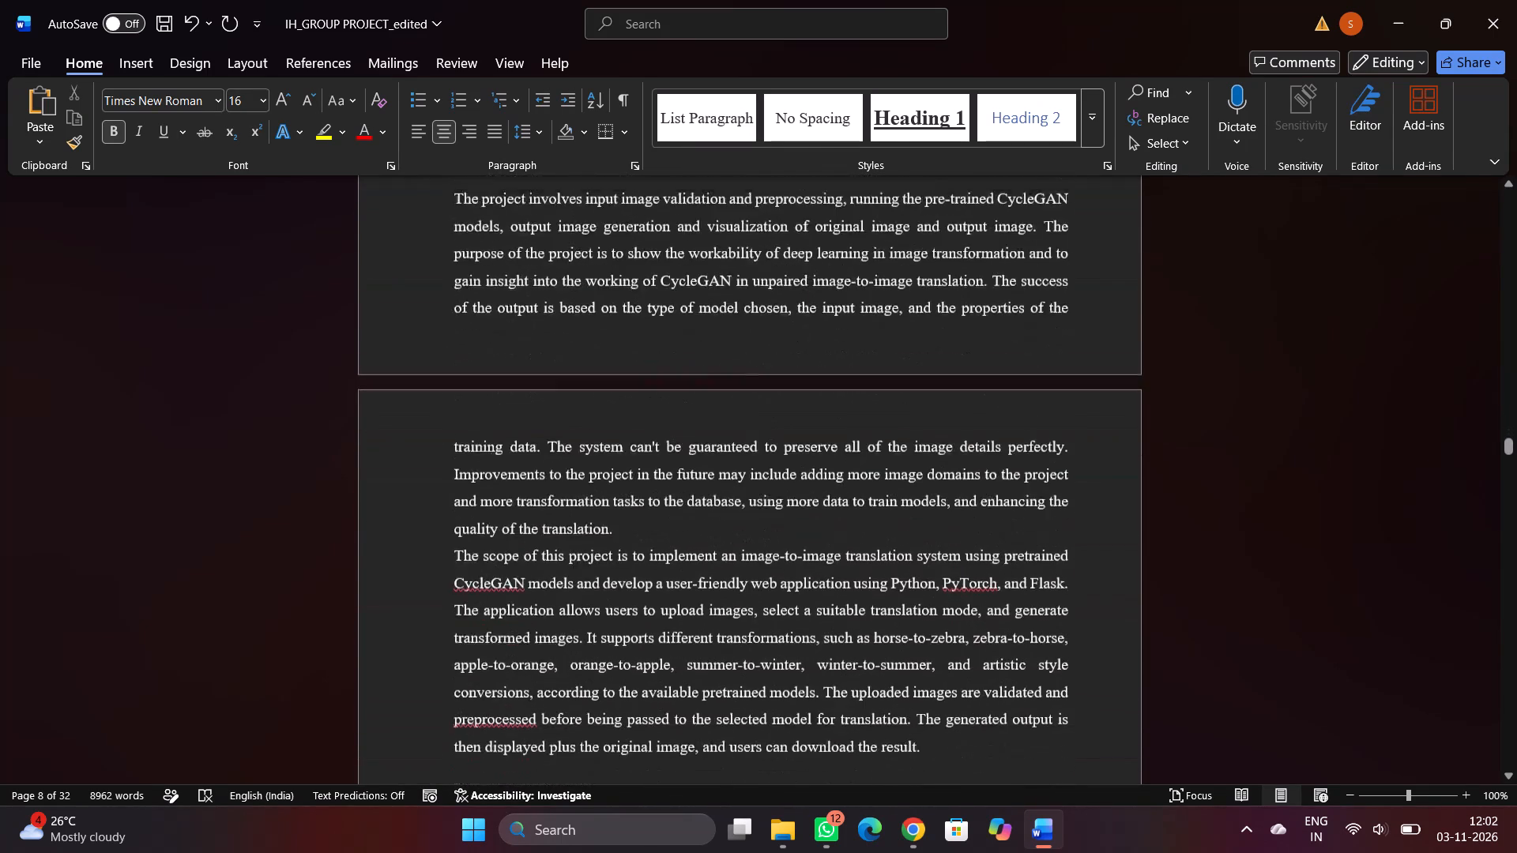
scroll(823, 614, "down", 4)
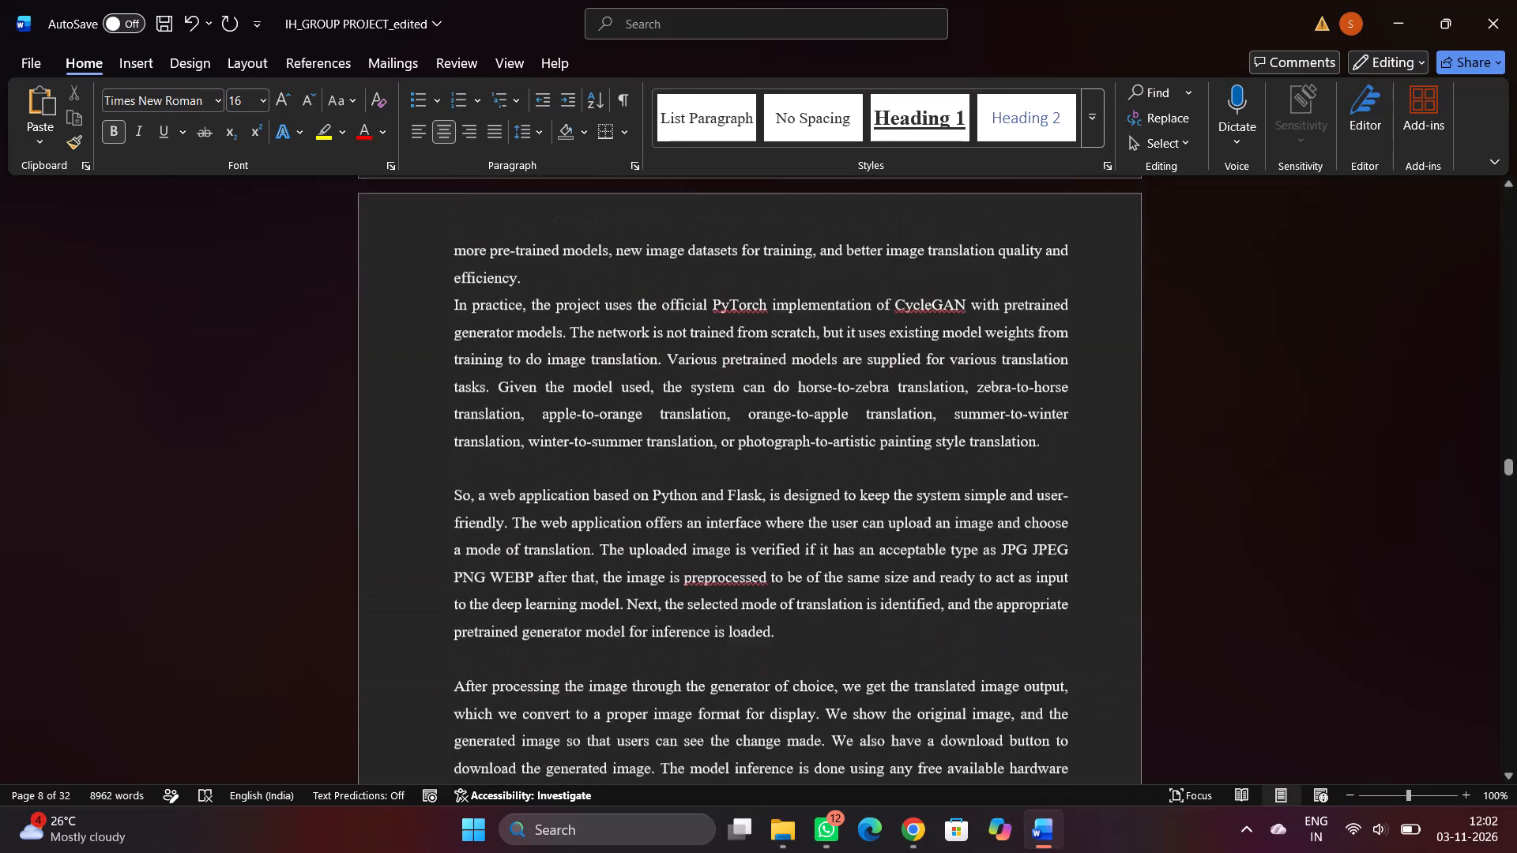
scroll(823, 614, "down", 5)
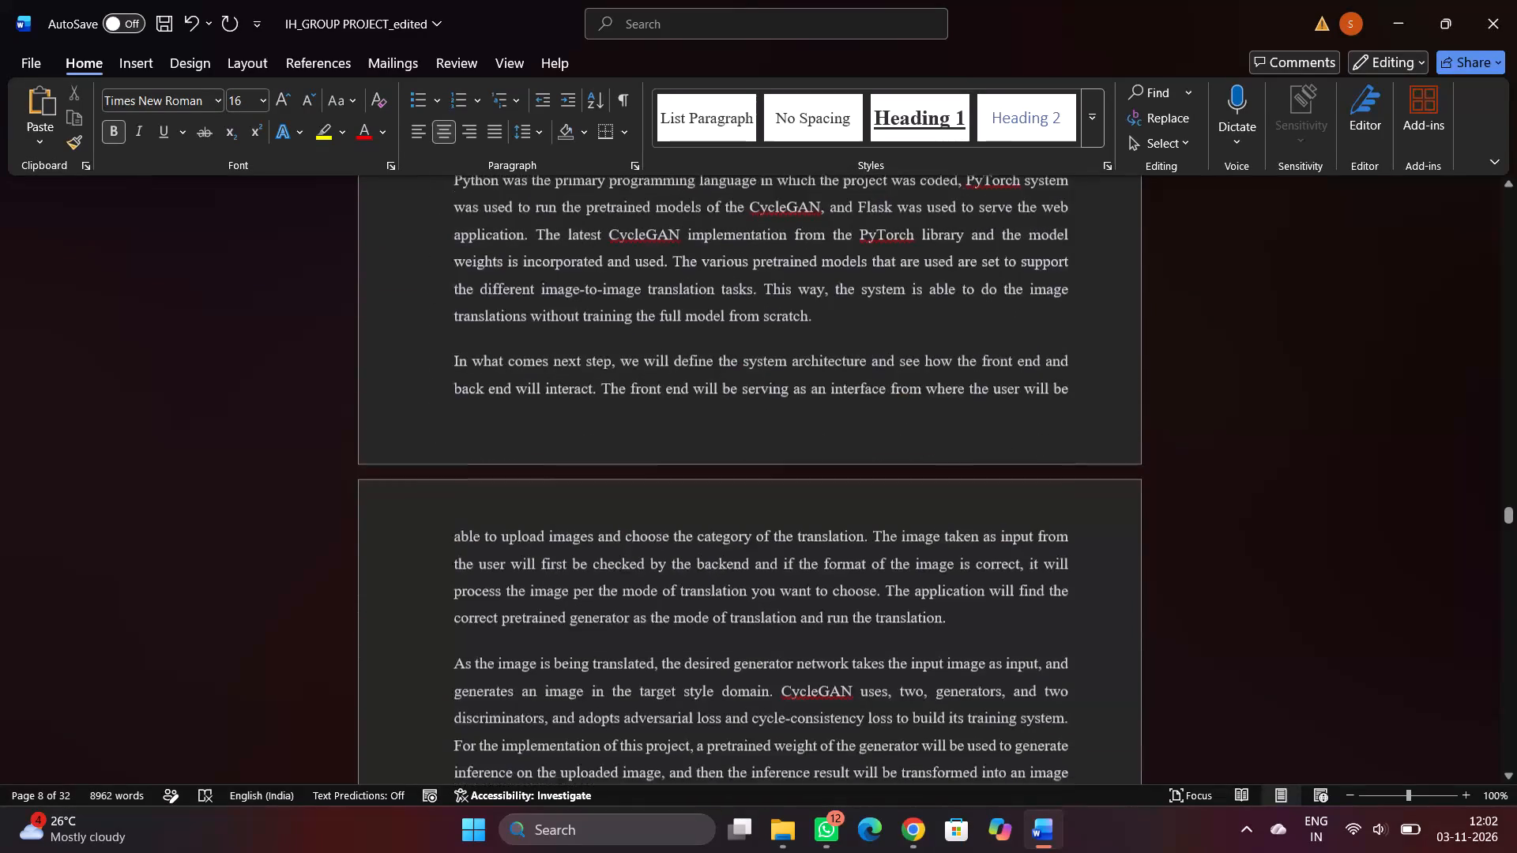
scroll(823, 614, "down", 3)
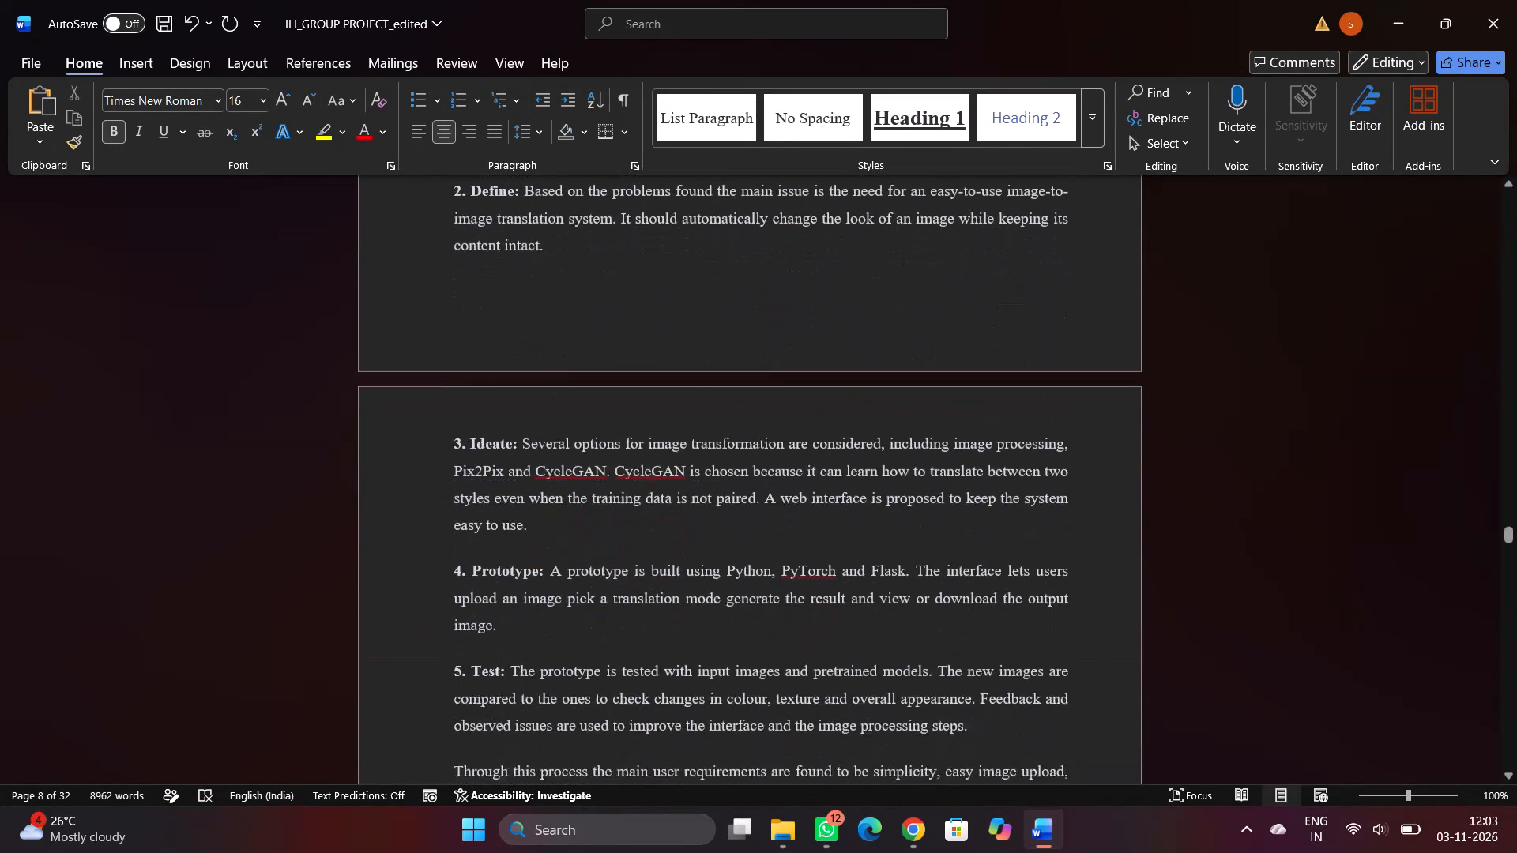
scroll(823, 614, "down", 2)
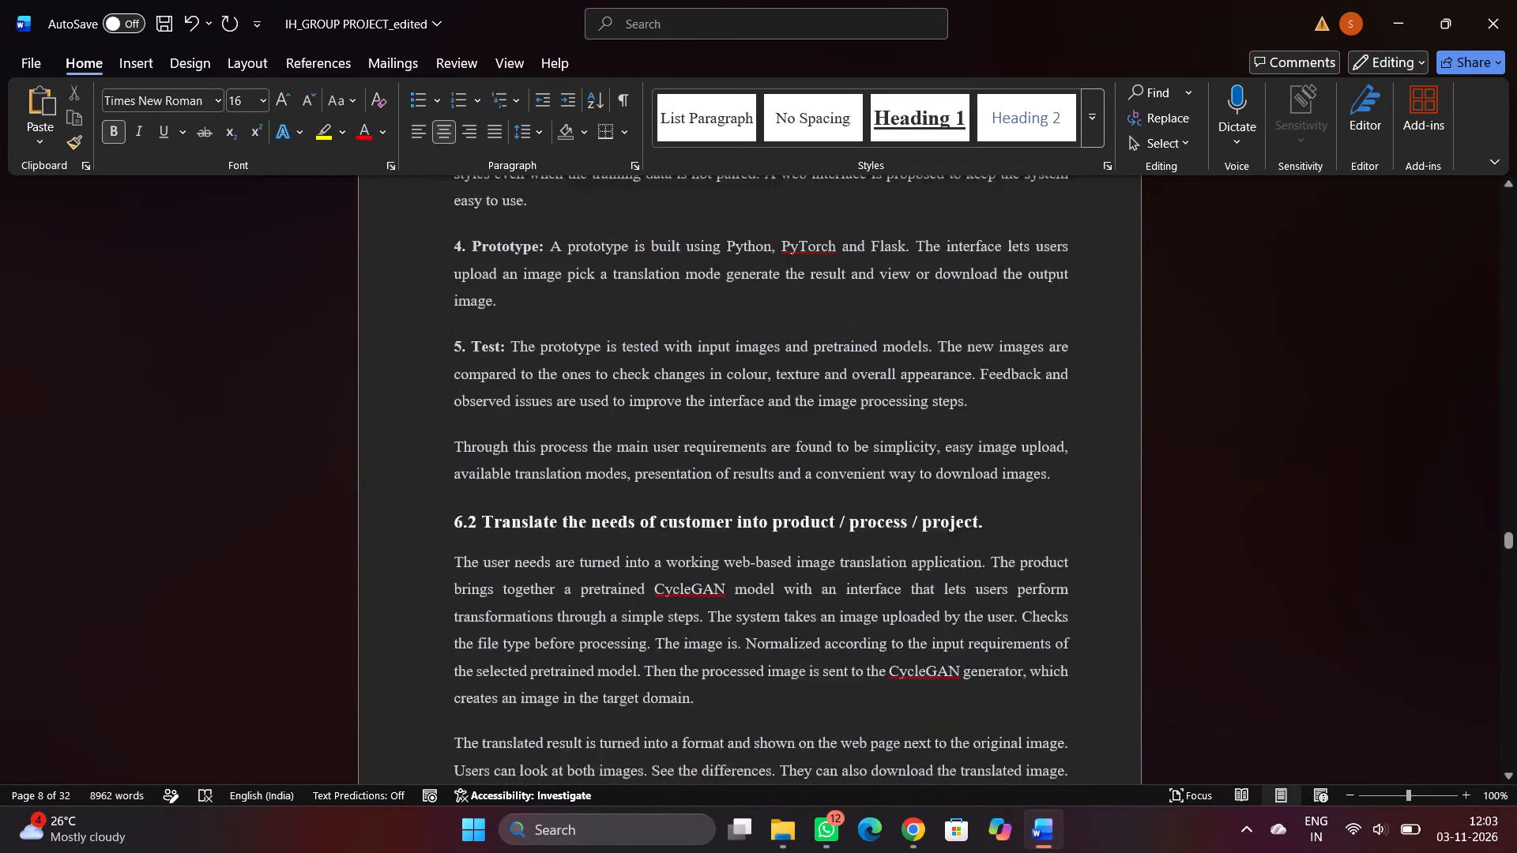
scroll(823, 614, "down", 5)
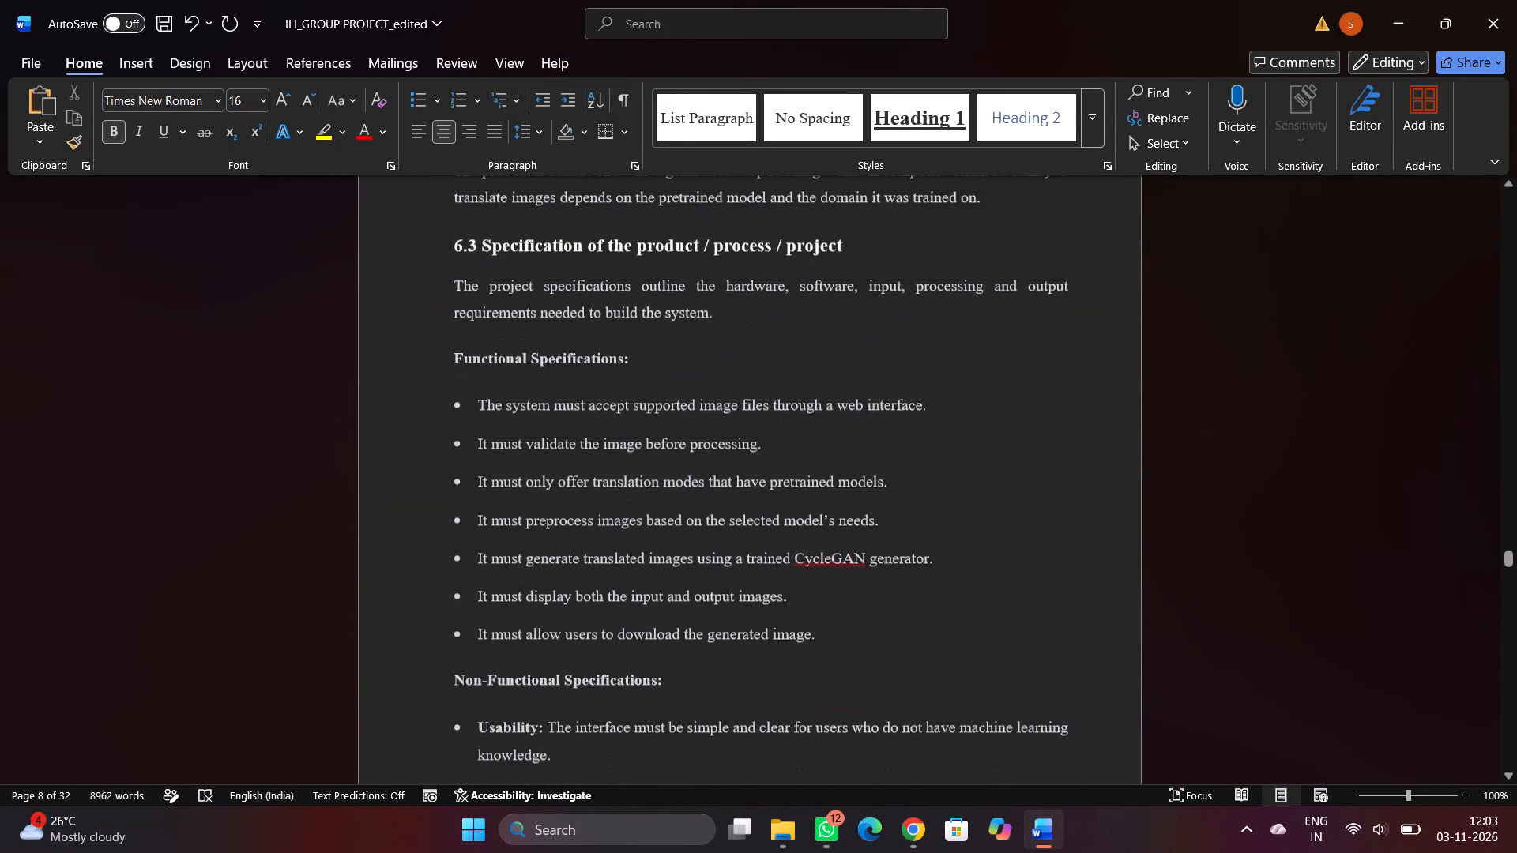
scroll(823, 614, "down", 2)
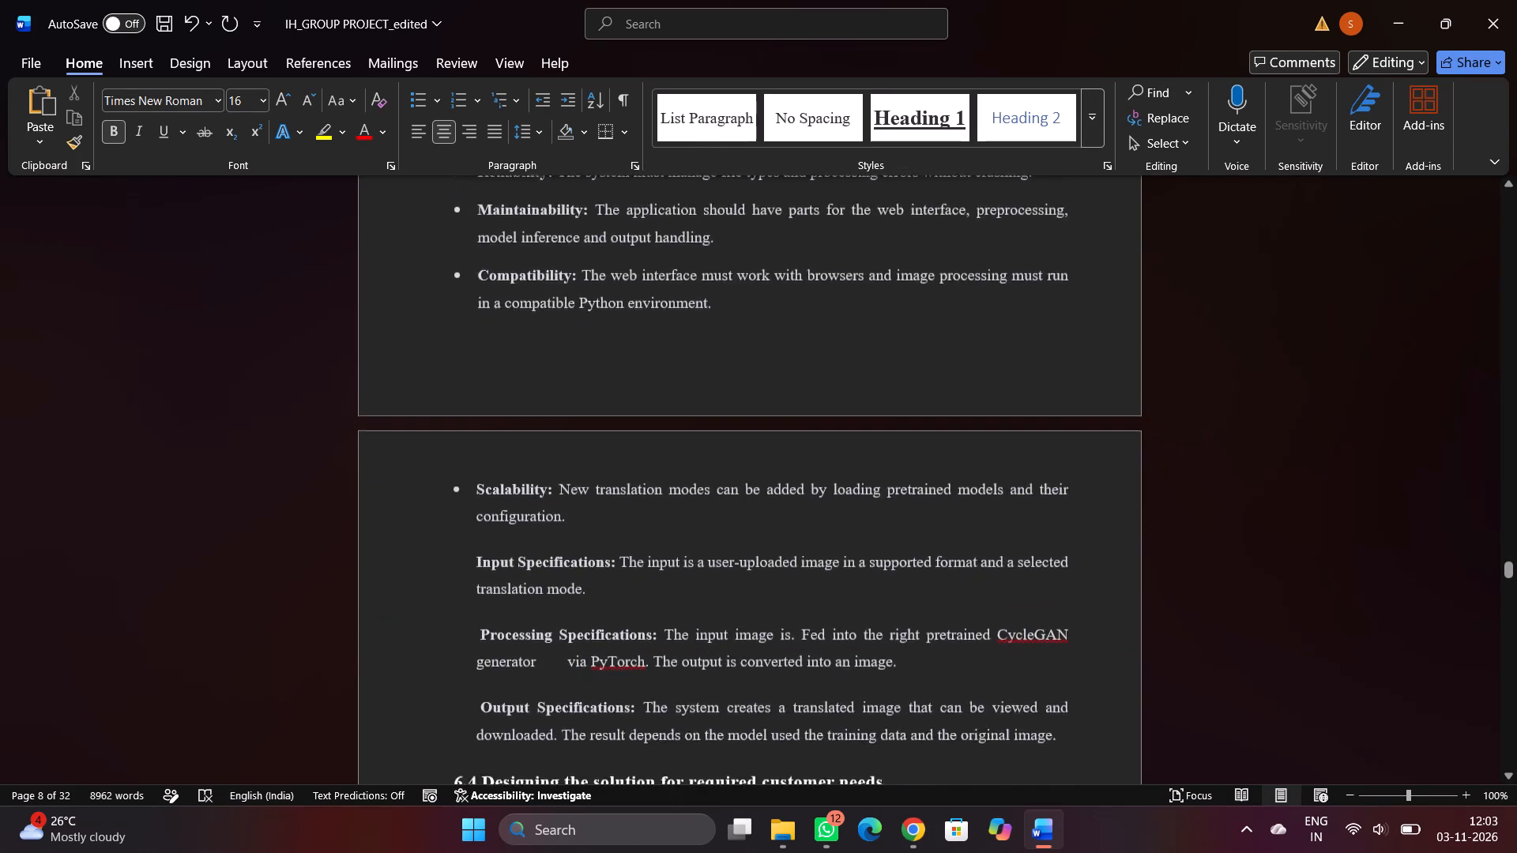
scroll(823, 614, "down", 4)
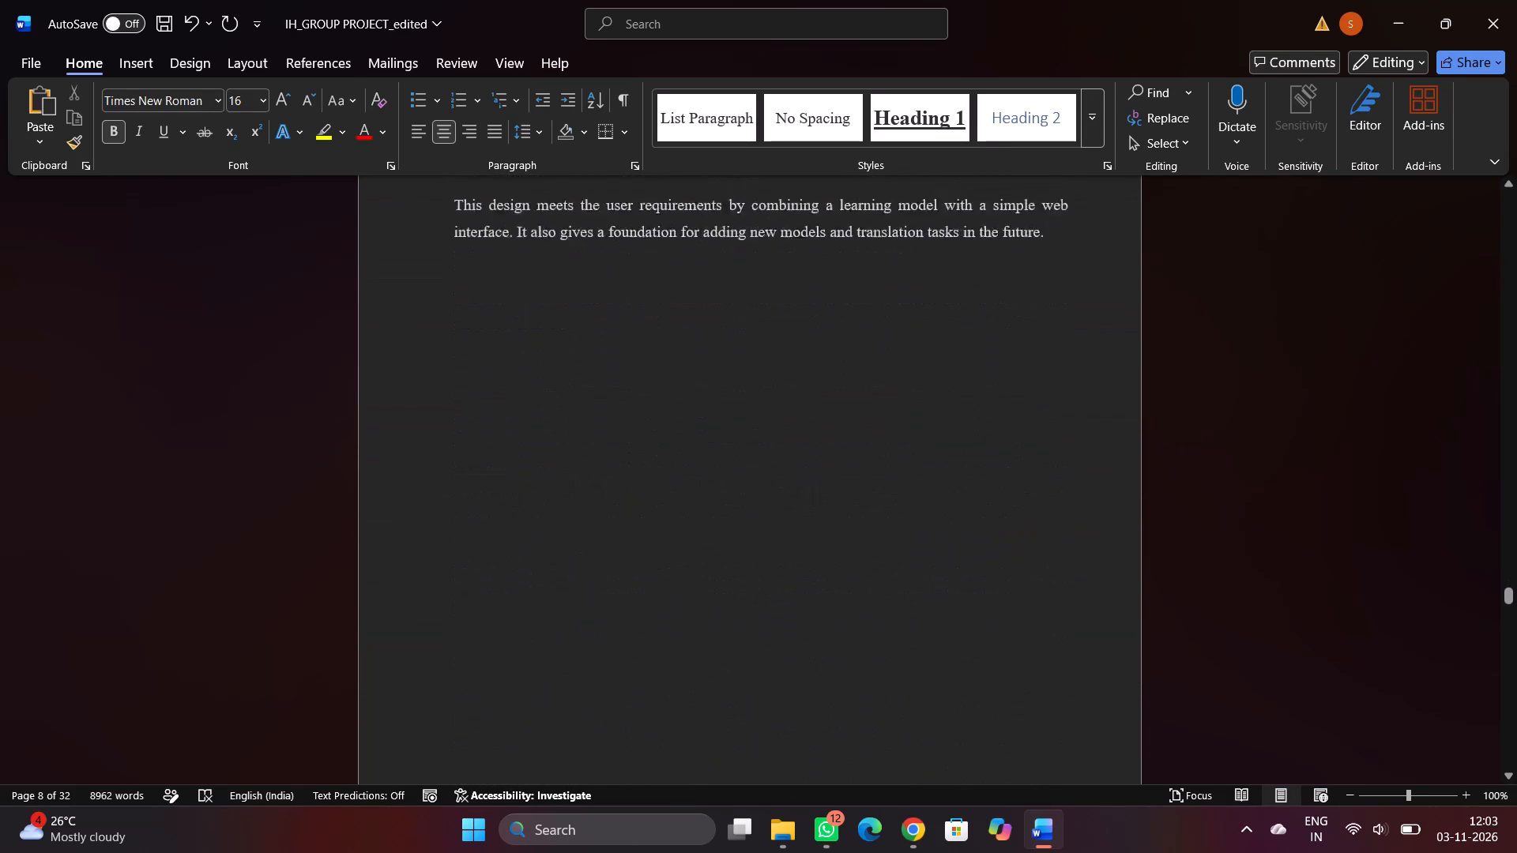
scroll(823, 614, "down", 4)
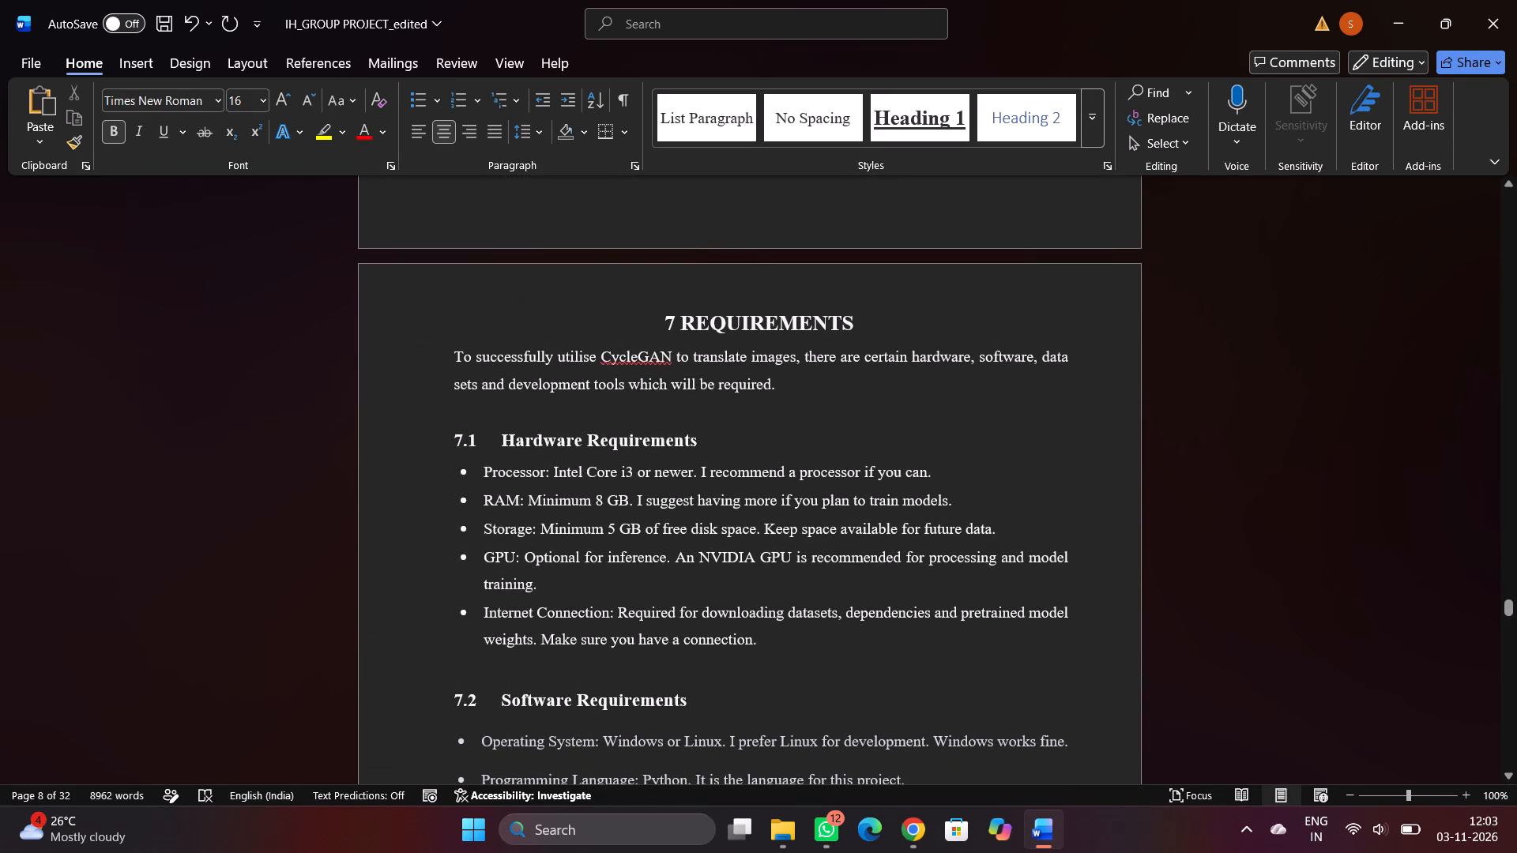
Add a period and a space after the 7 in the REQUIREMENTS heading, reverting the automatic list formatting.
left_click(891, 318)
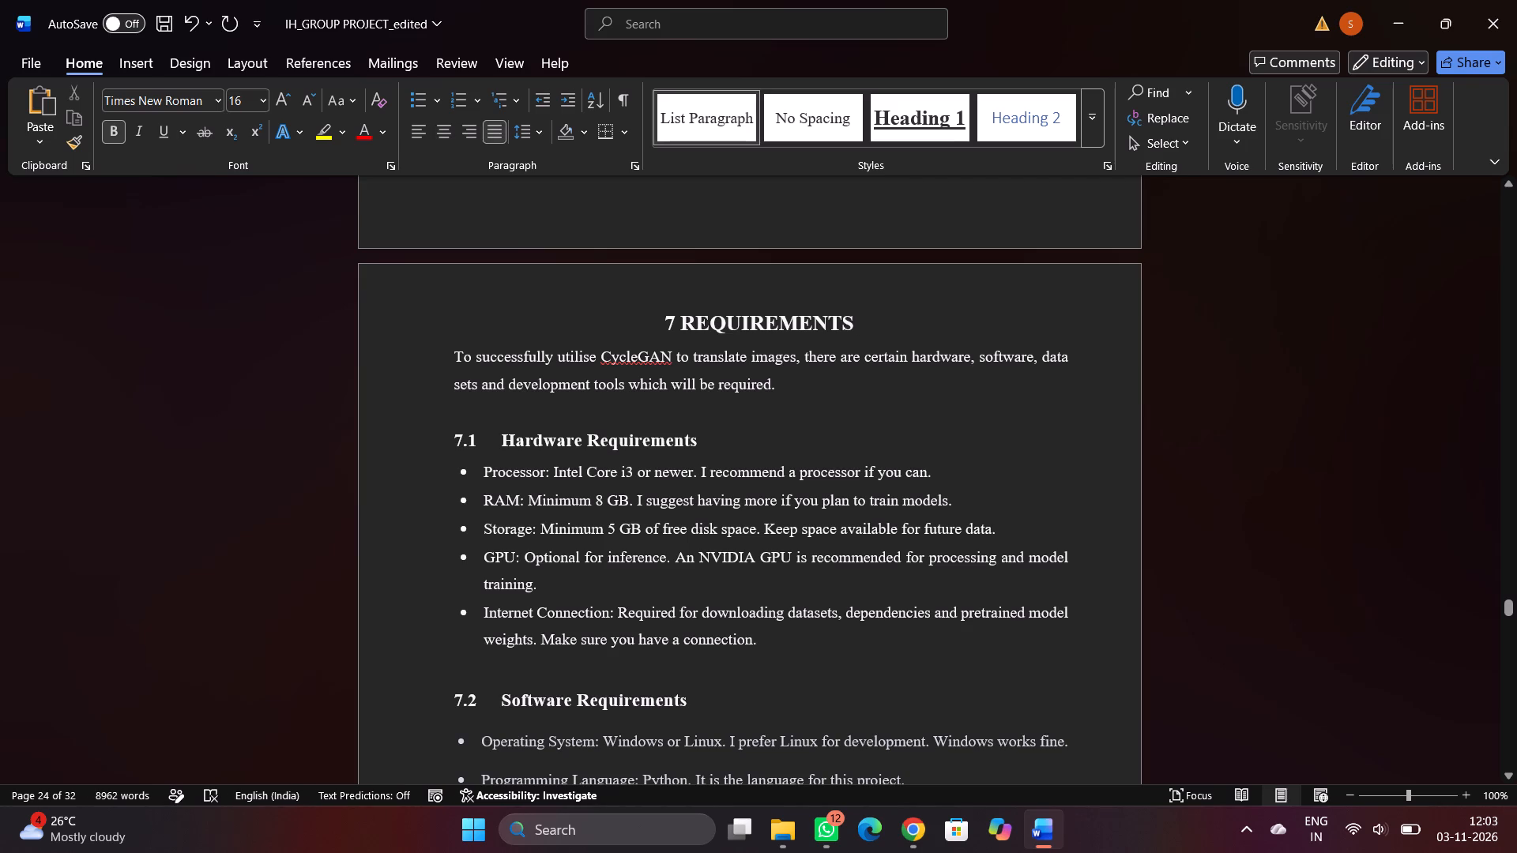
left_click(675, 318)
type(".")
key("space")
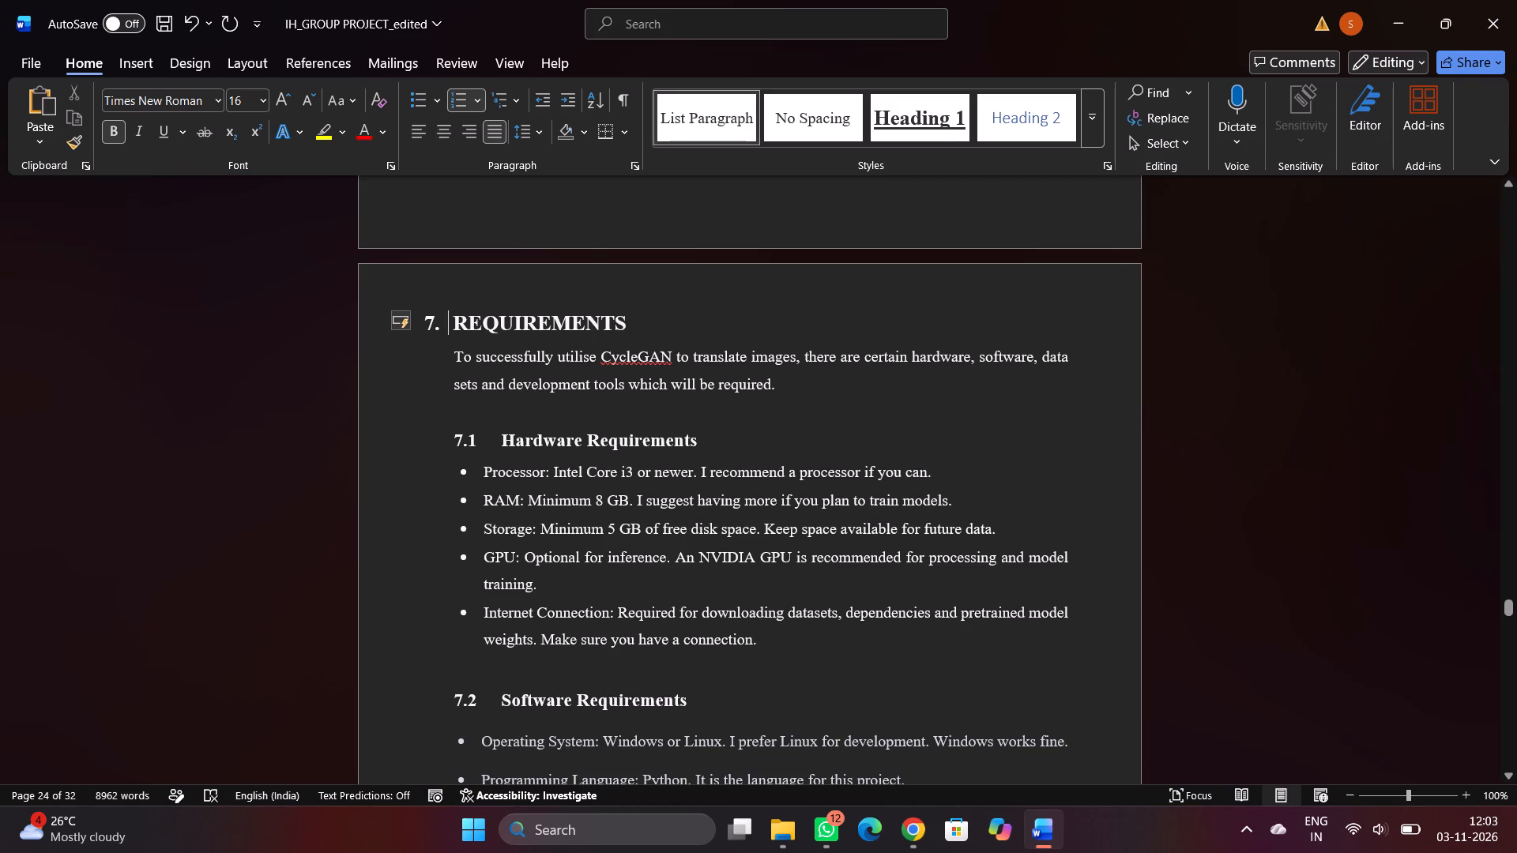
key("ctrl+z")
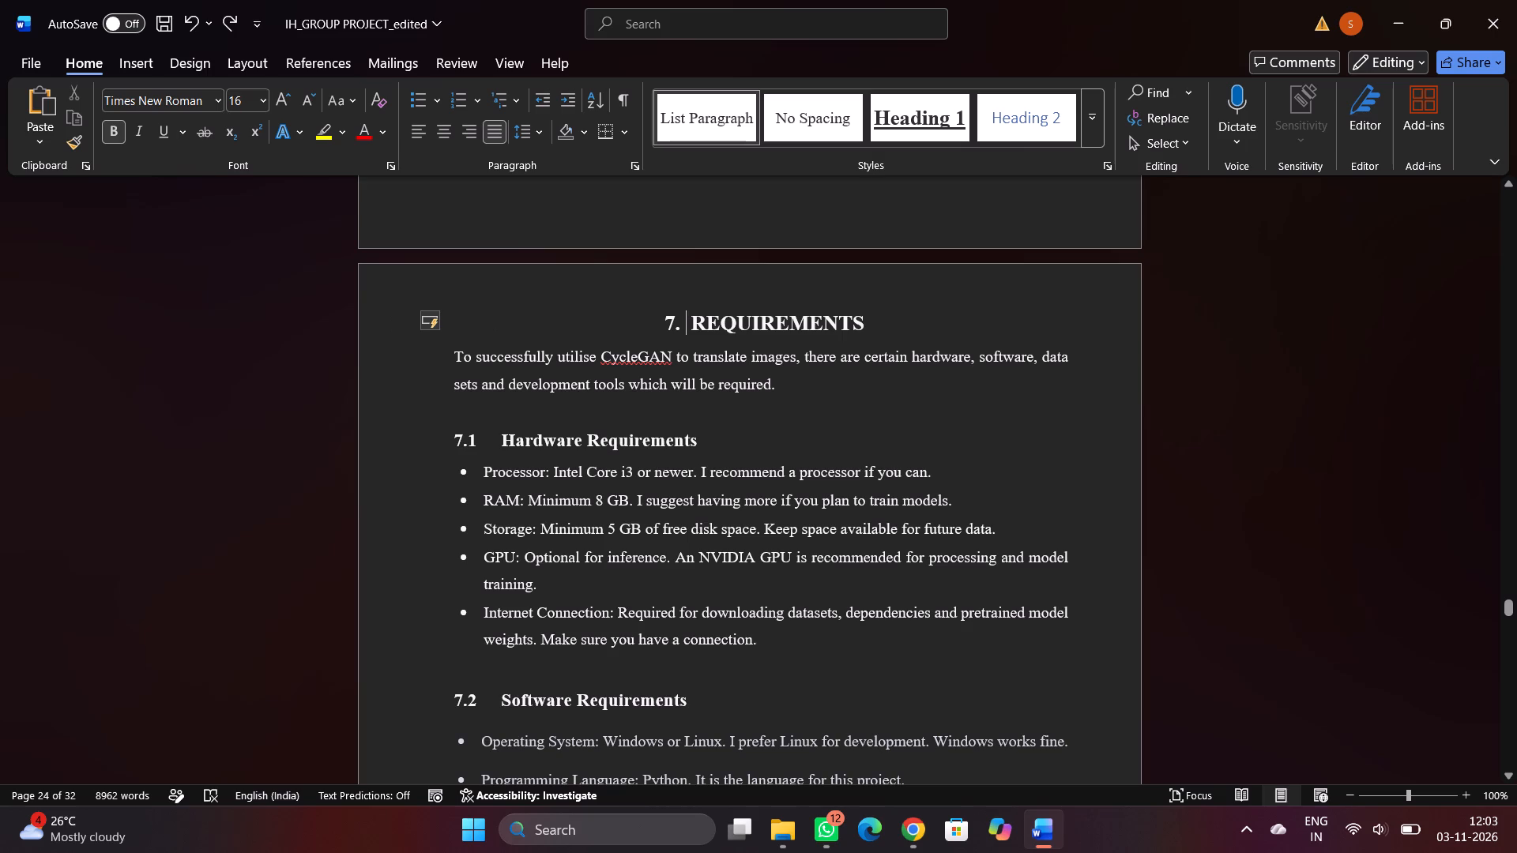
Recheck the objectives and methodology pages before the REQUIREMENTS heading, and return to that chapter.
scroll(582, 406, "up", 7)
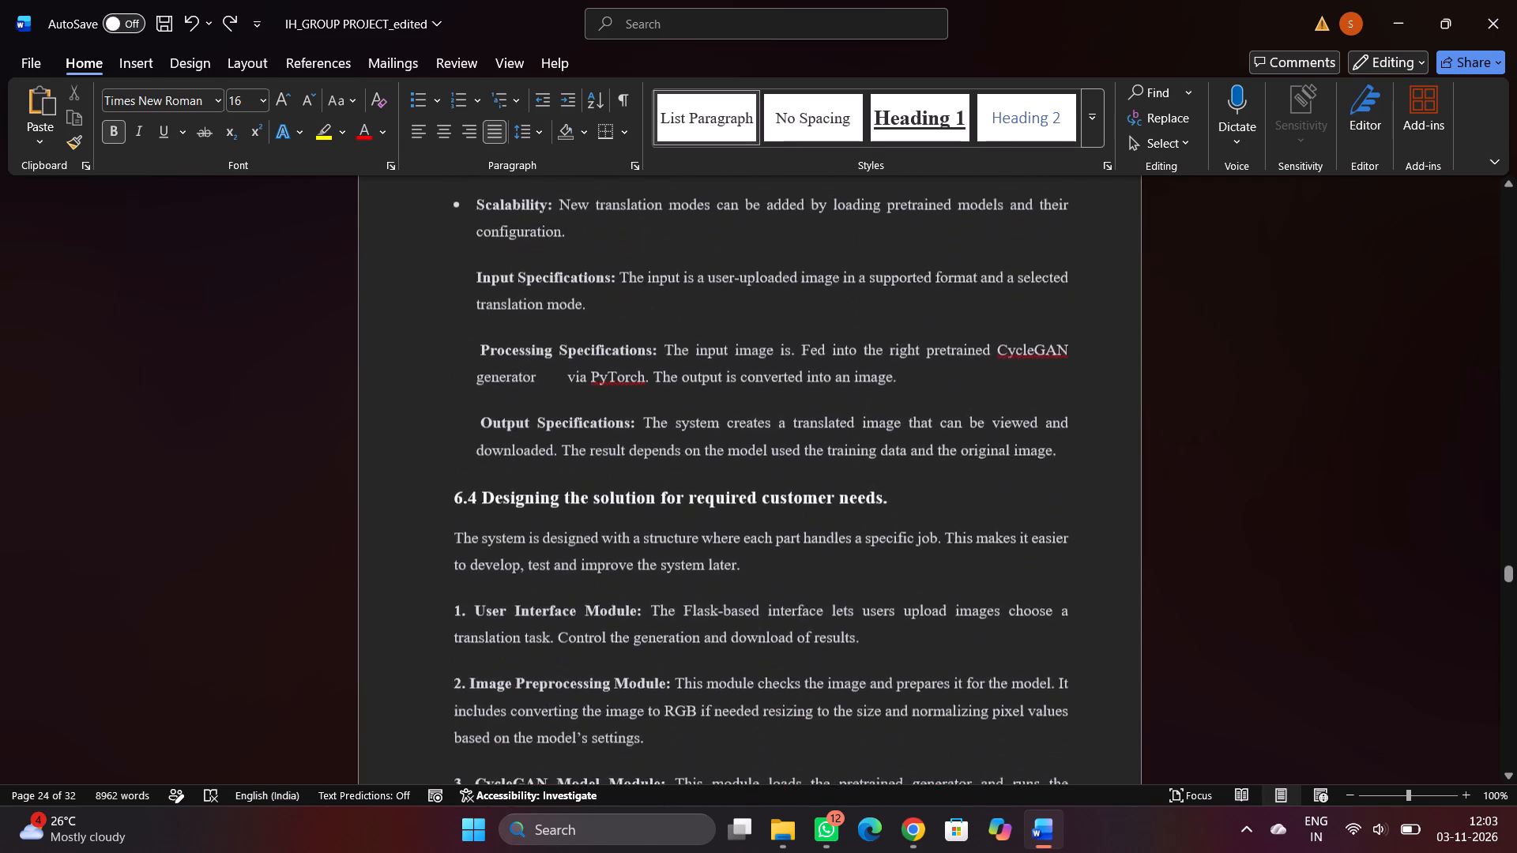
scroll(582, 406, "up", 5)
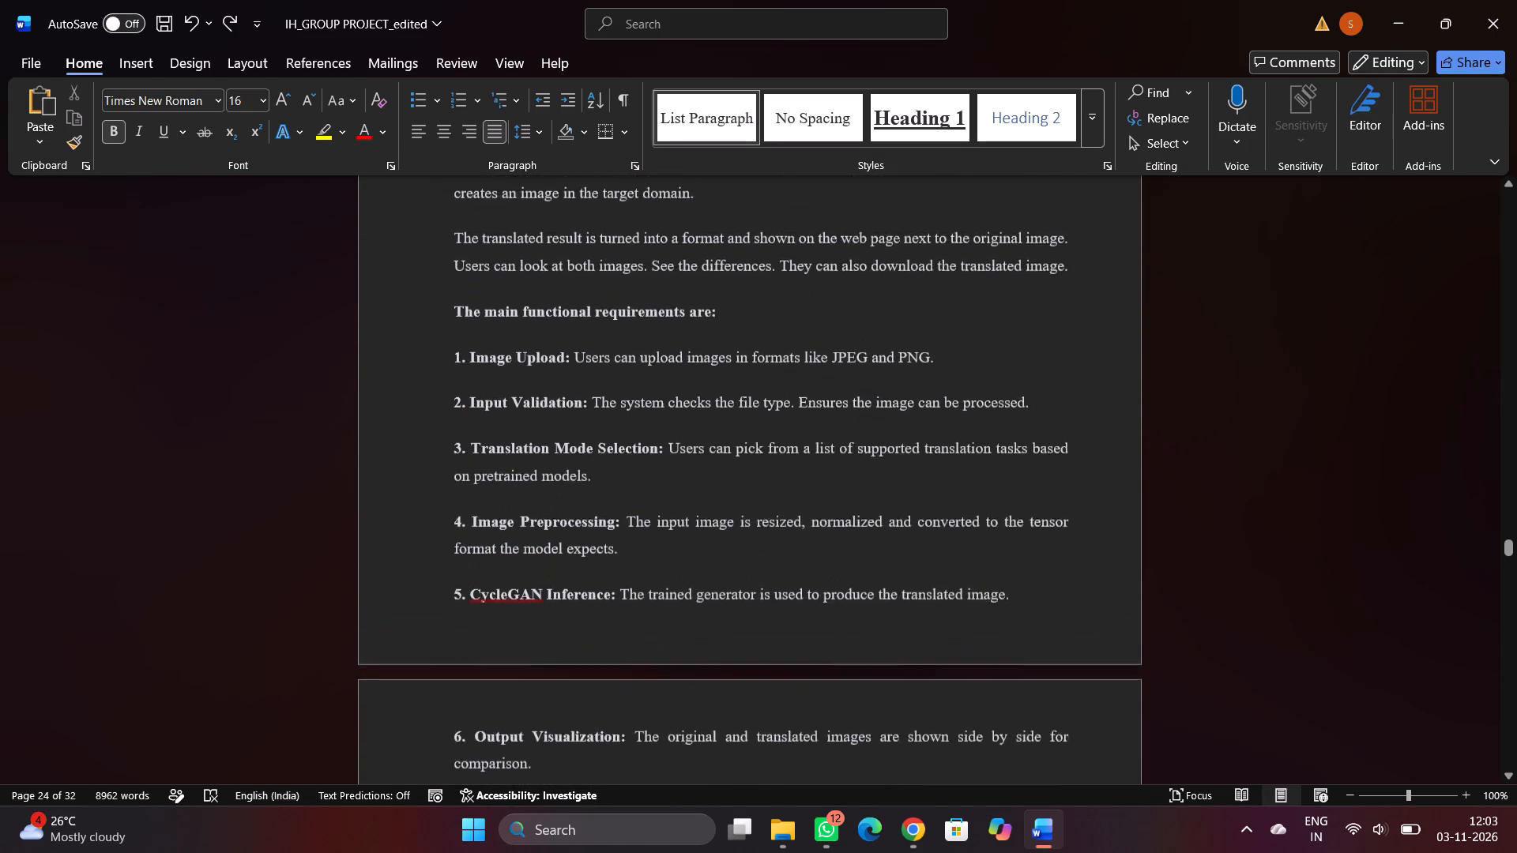
scroll(582, 406, "up", 5)
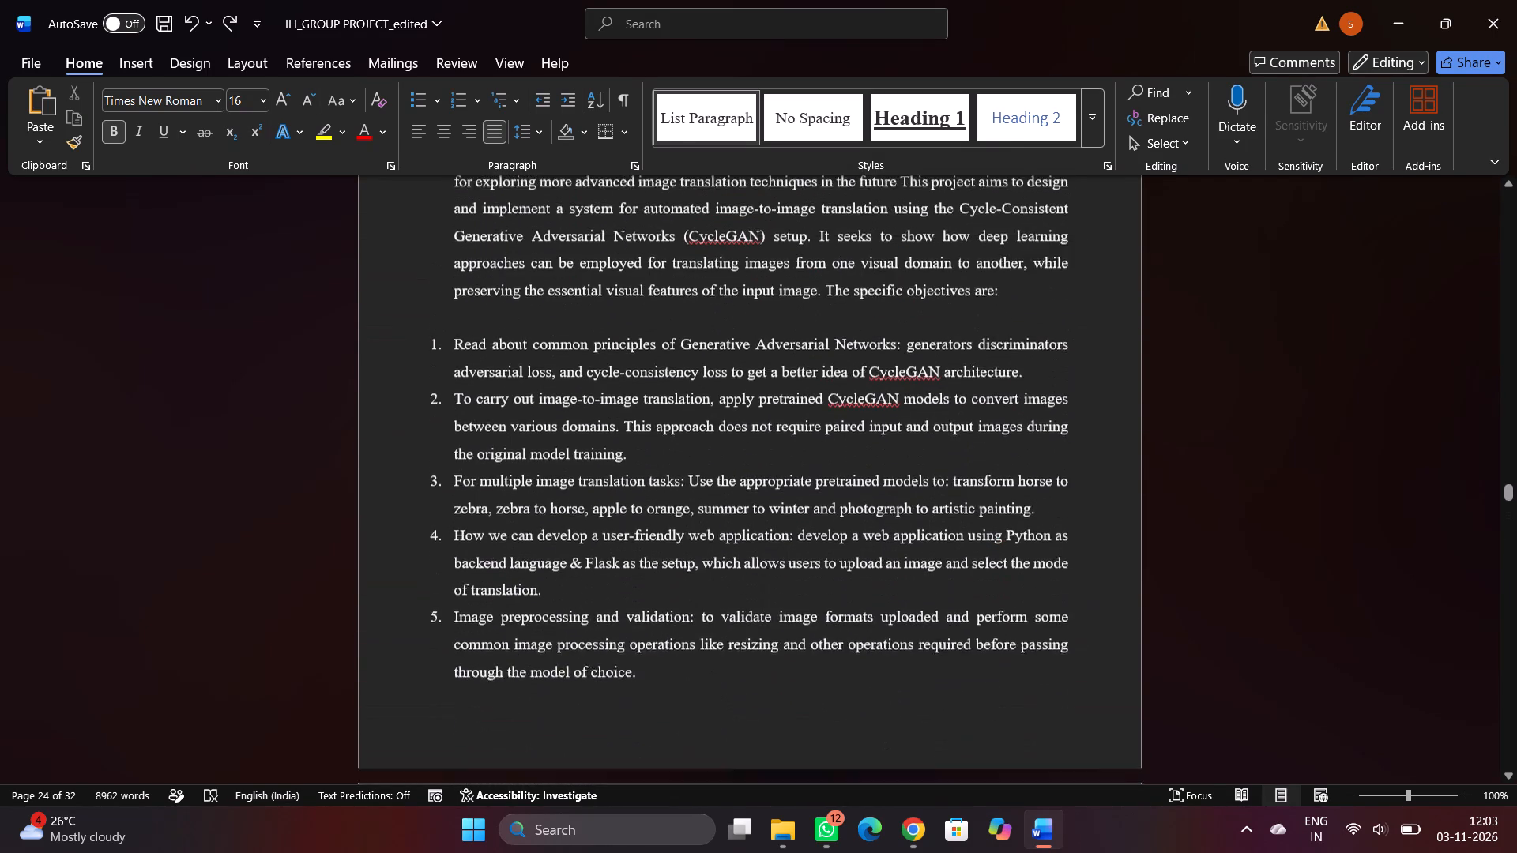
scroll(582, 406, "down", 1)
scroll(582, 406, "up", 3)
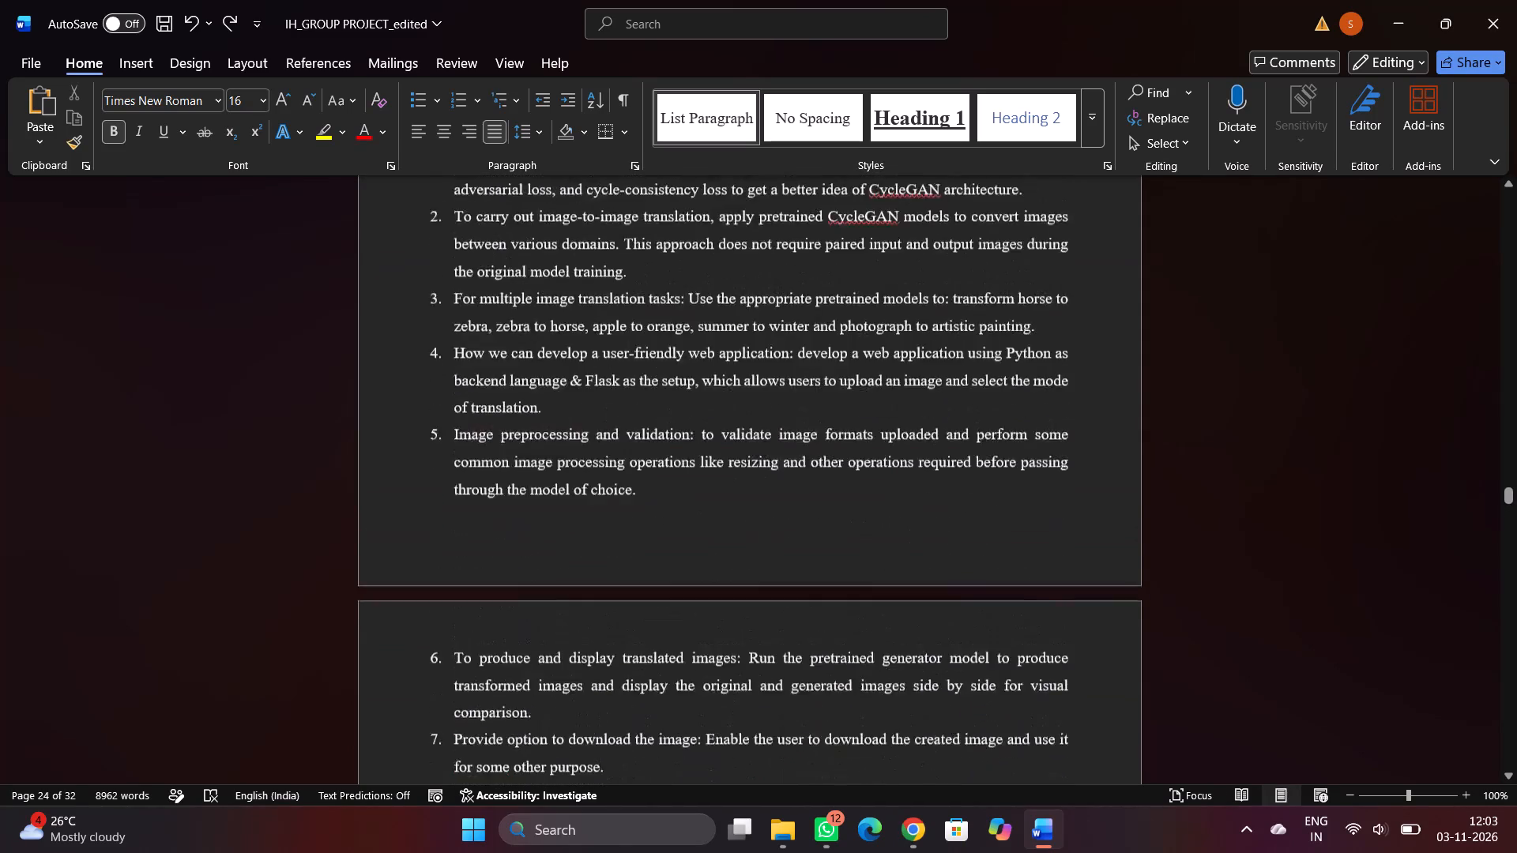
scroll(582, 406, "down", 8)
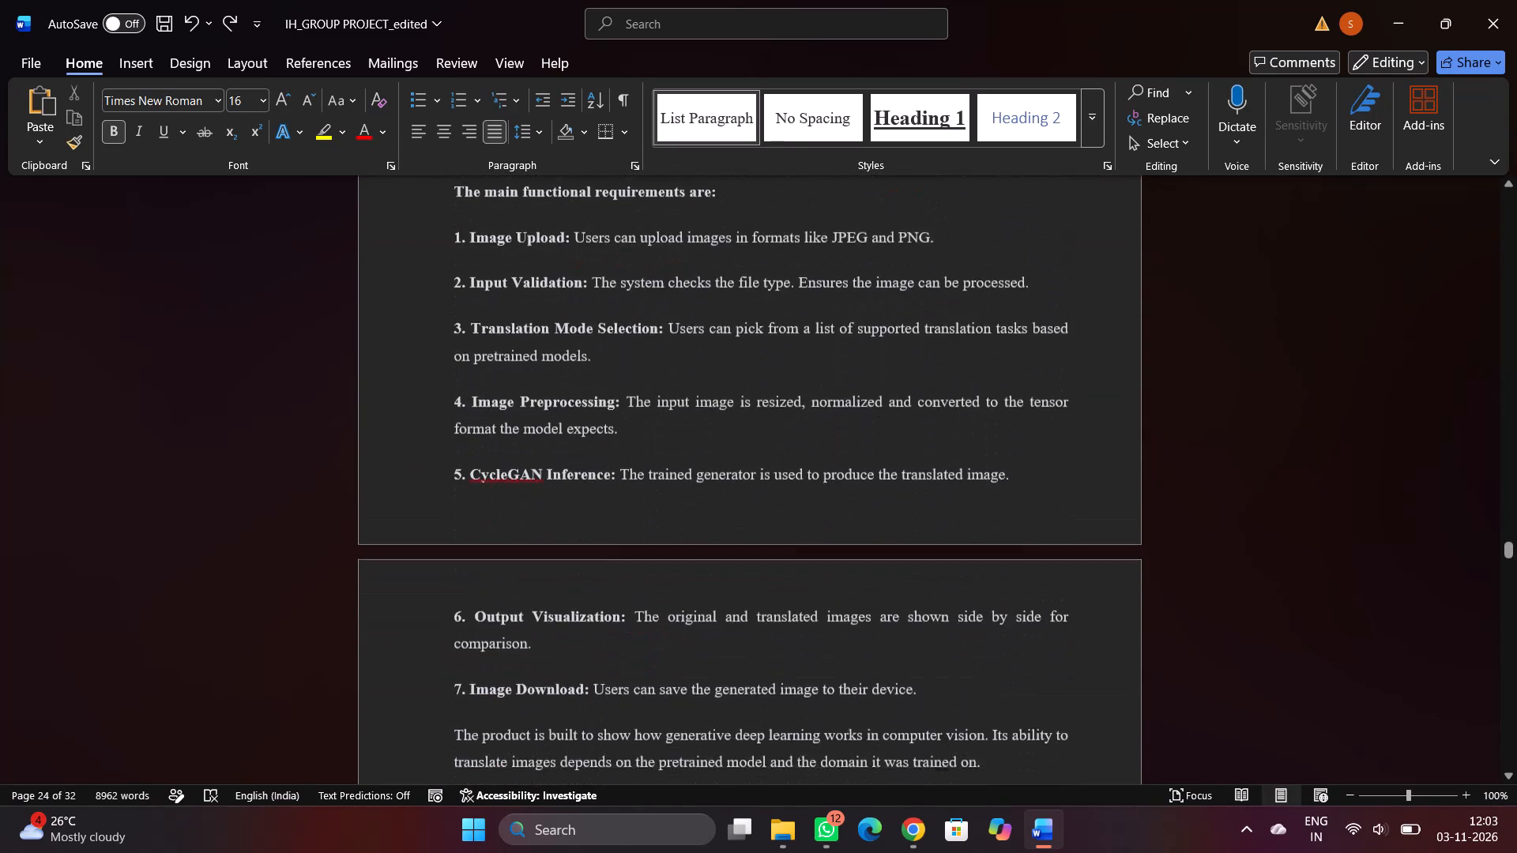
scroll(582, 406, "down", 7)
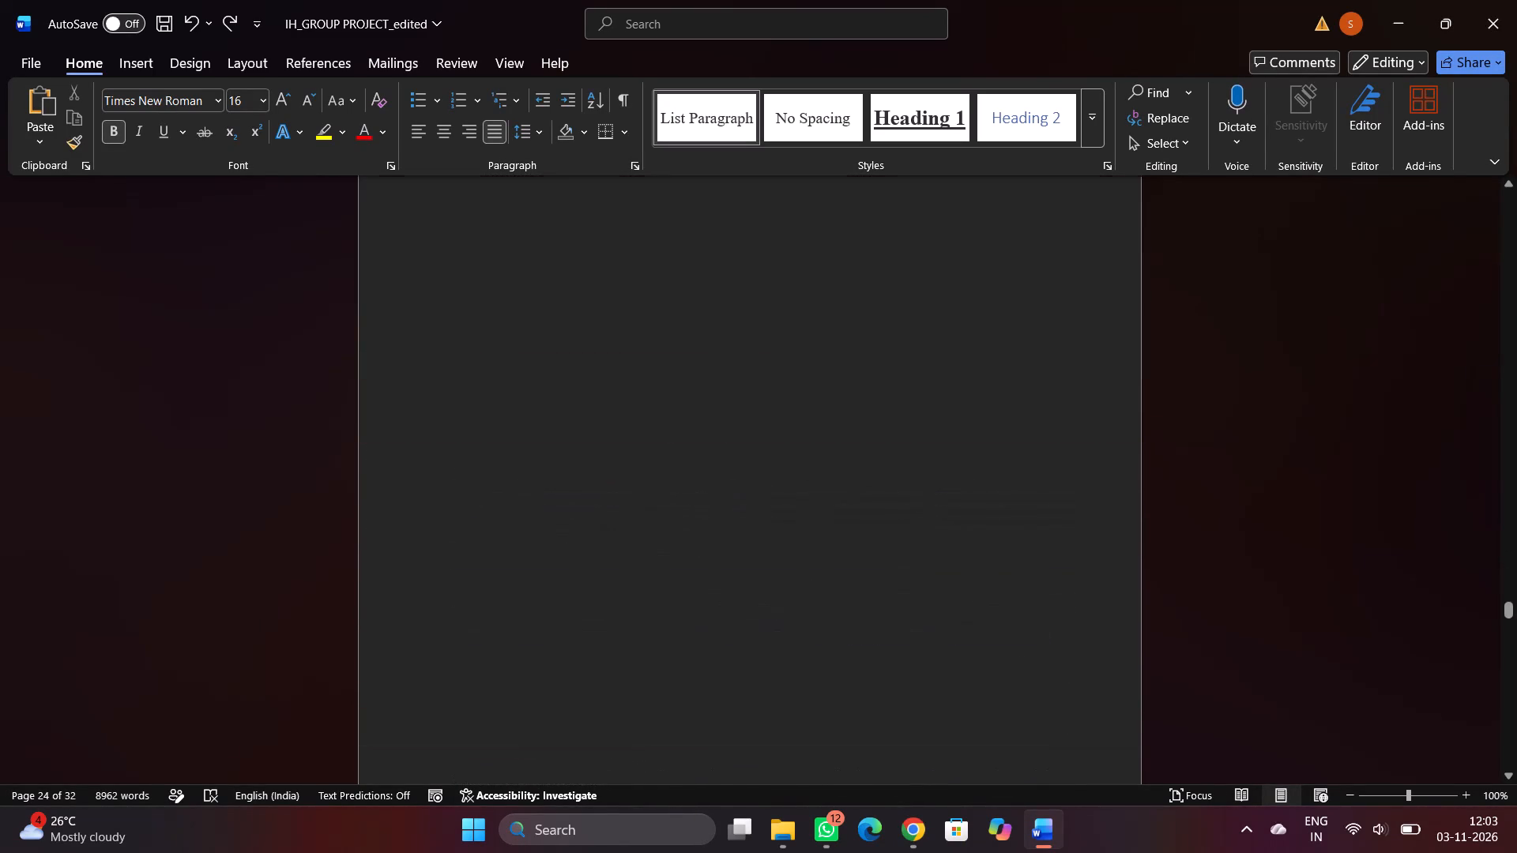
scroll(582, 406, "down", 2)
scroll(665, 424, "up", 1)
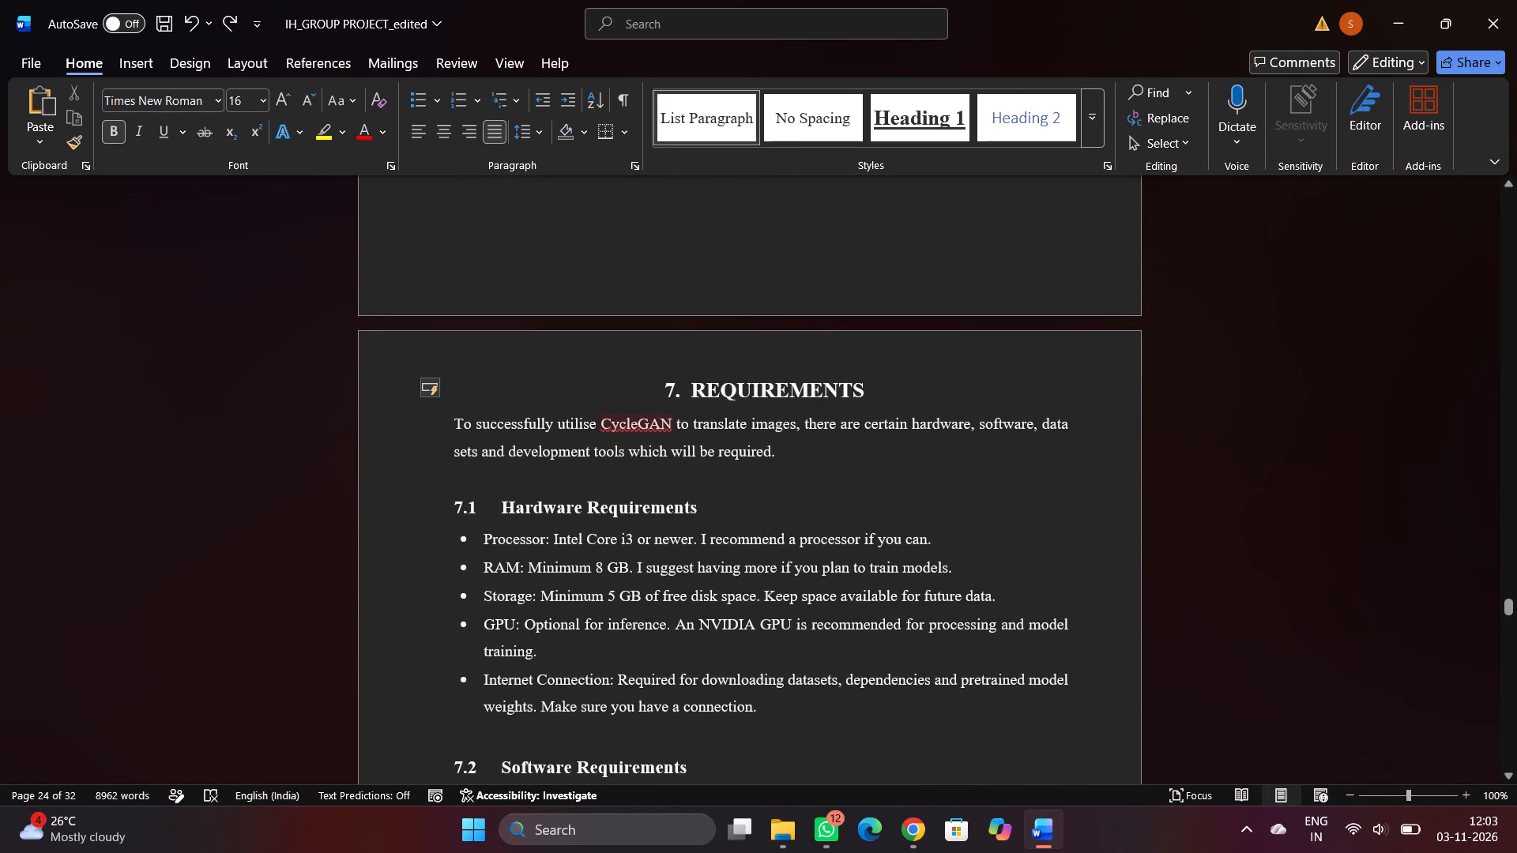
left_click(777, 494)
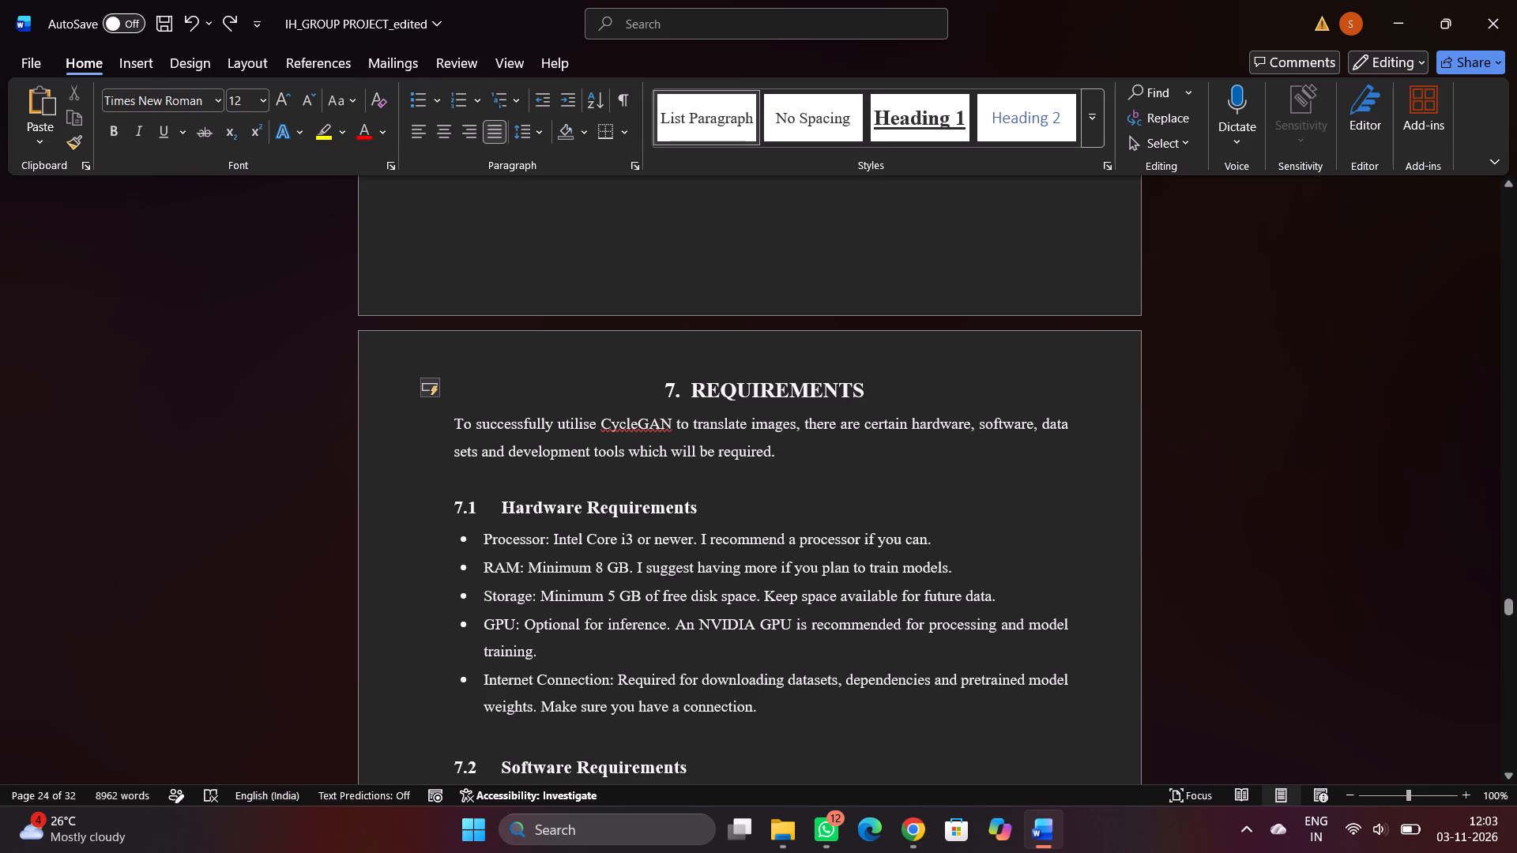
Check the headings and layout from the dataset and Technologies and Tools sections through the design diagram to PROPOSED MODULES.
scroll(800, 554, "down", 4)
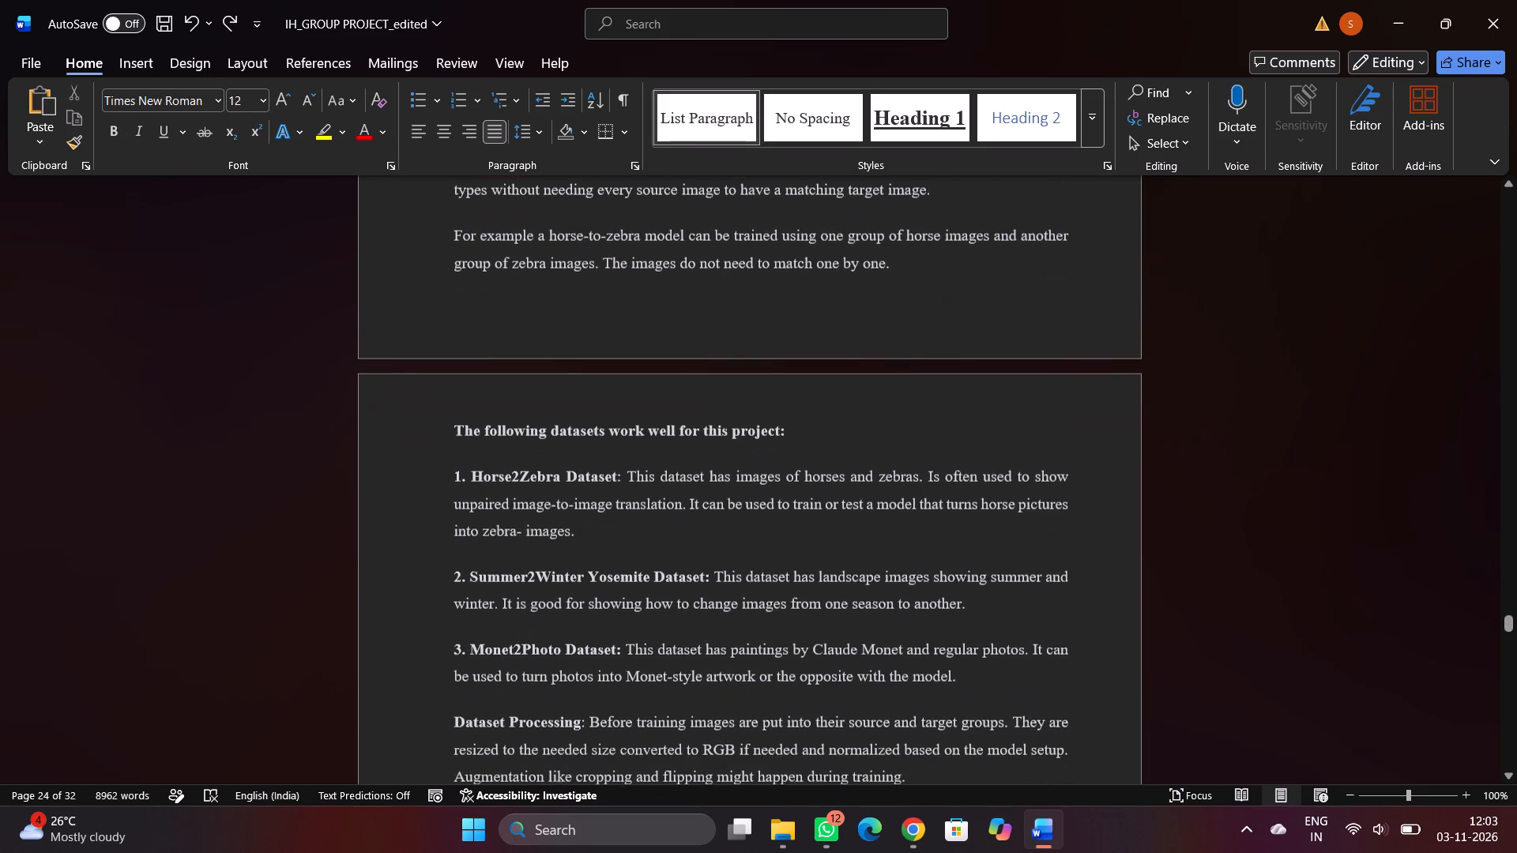
scroll(800, 554, "down", 2)
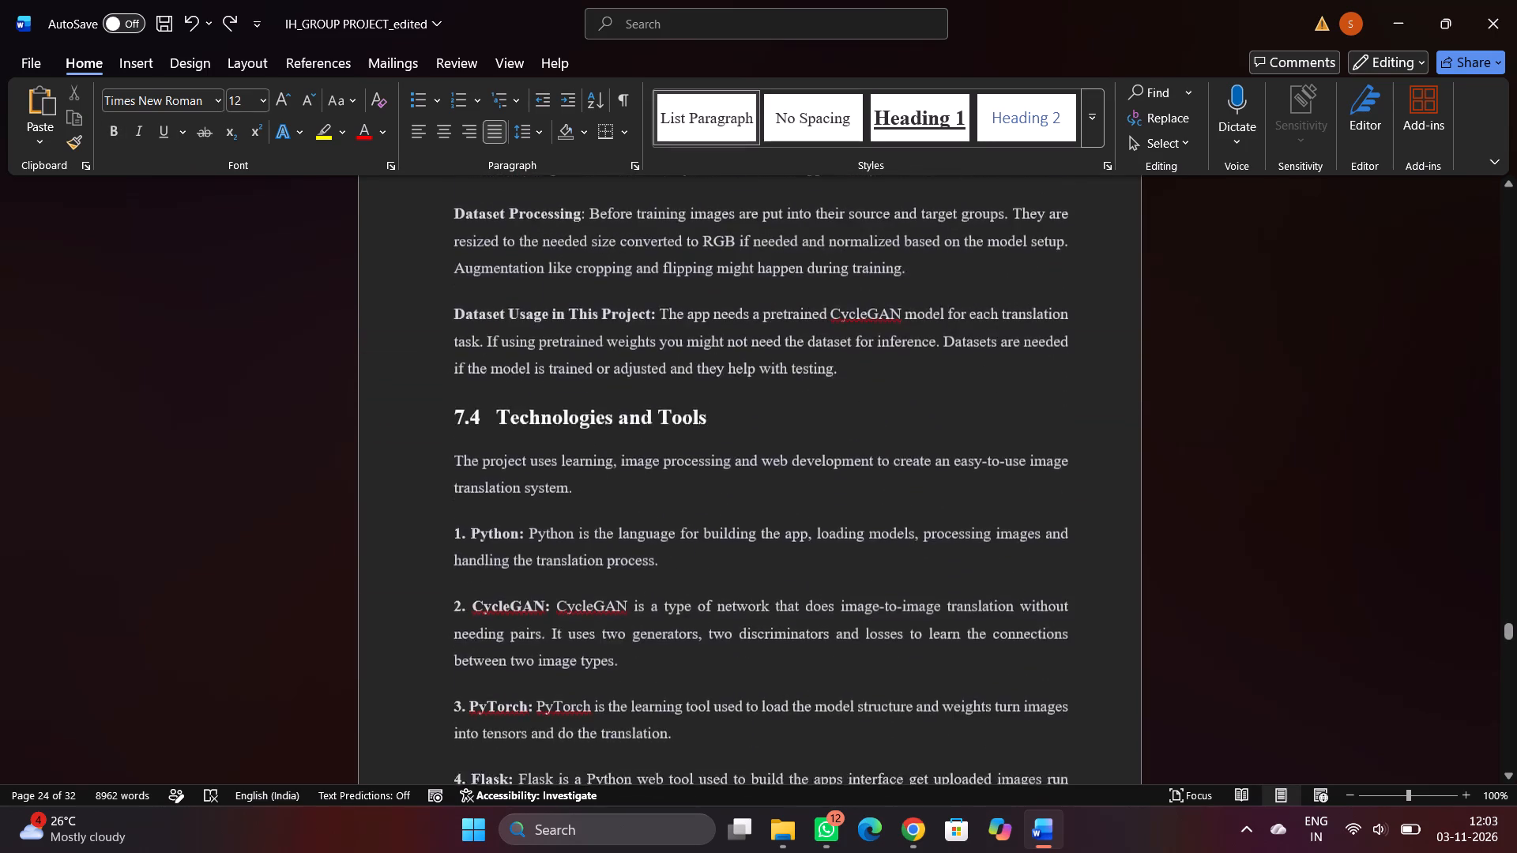
scroll(800, 554, "down", 3)
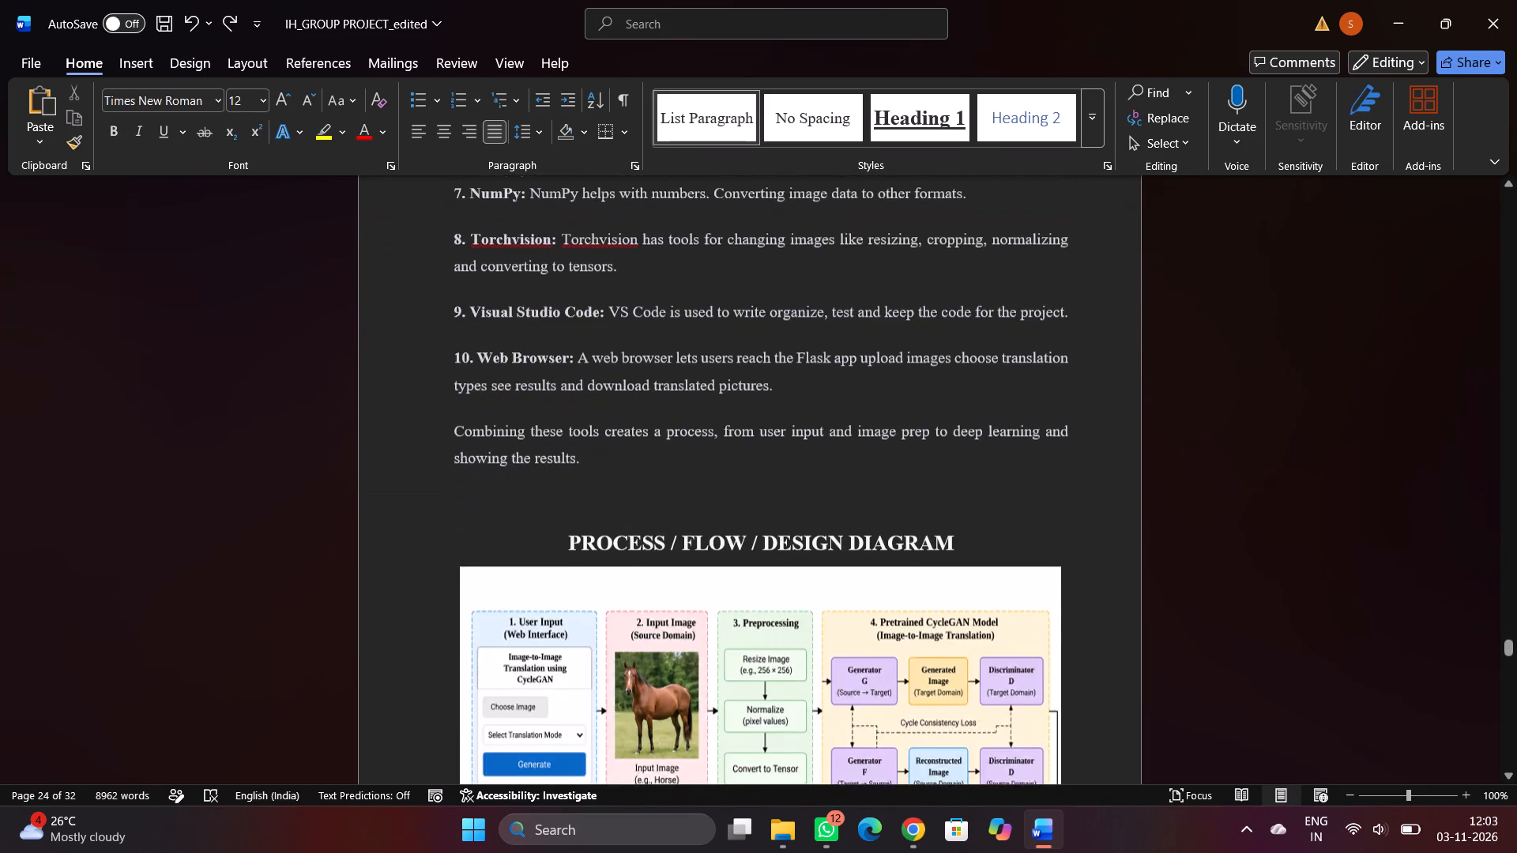
scroll(800, 554, "down", 3)
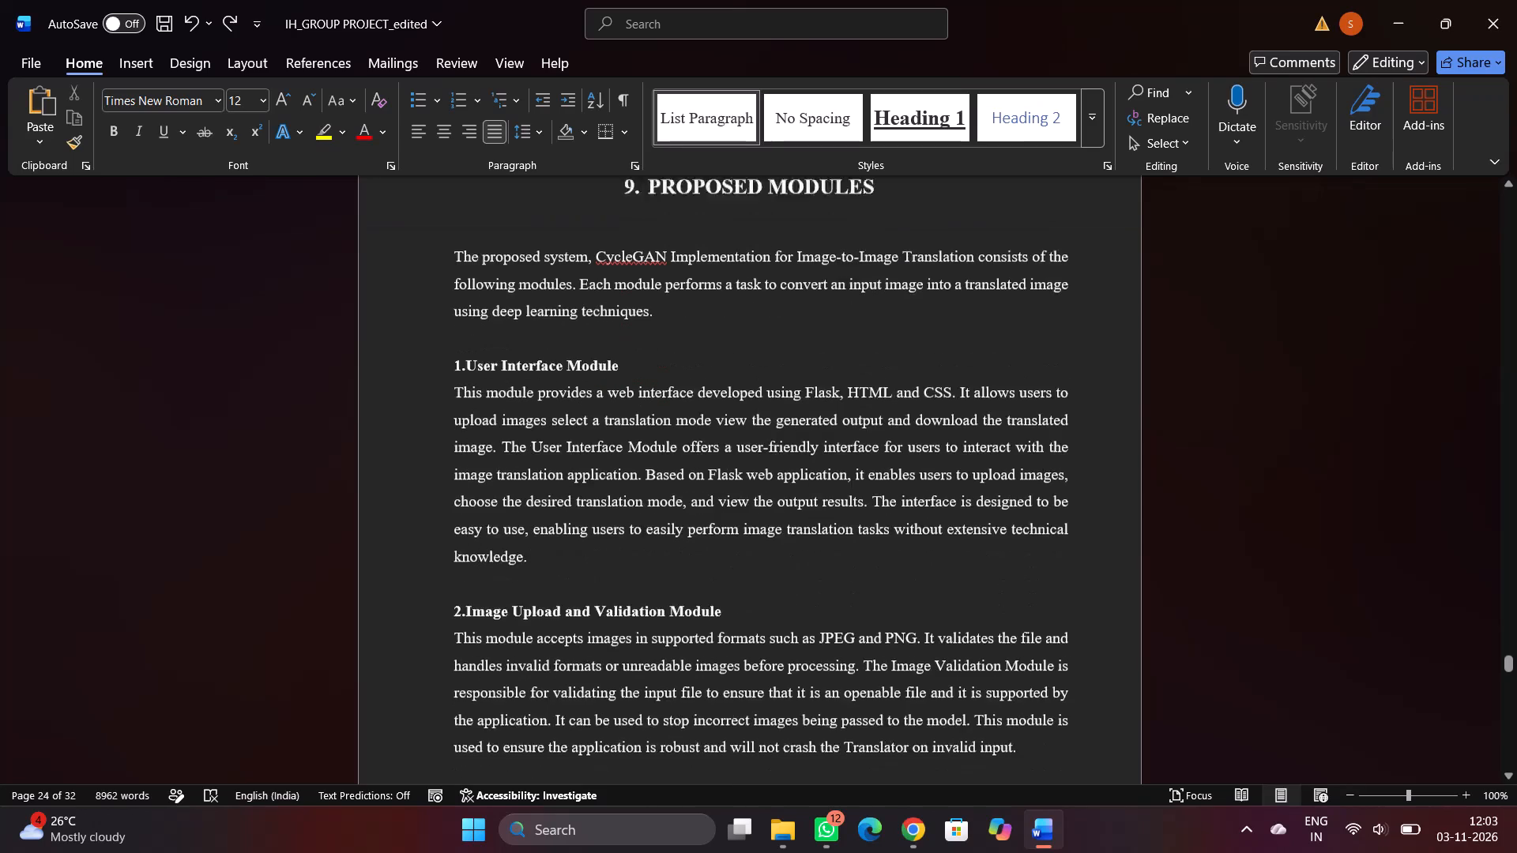
scroll(800, 554, "down", 2)
scroll(800, 554, "up", 6)
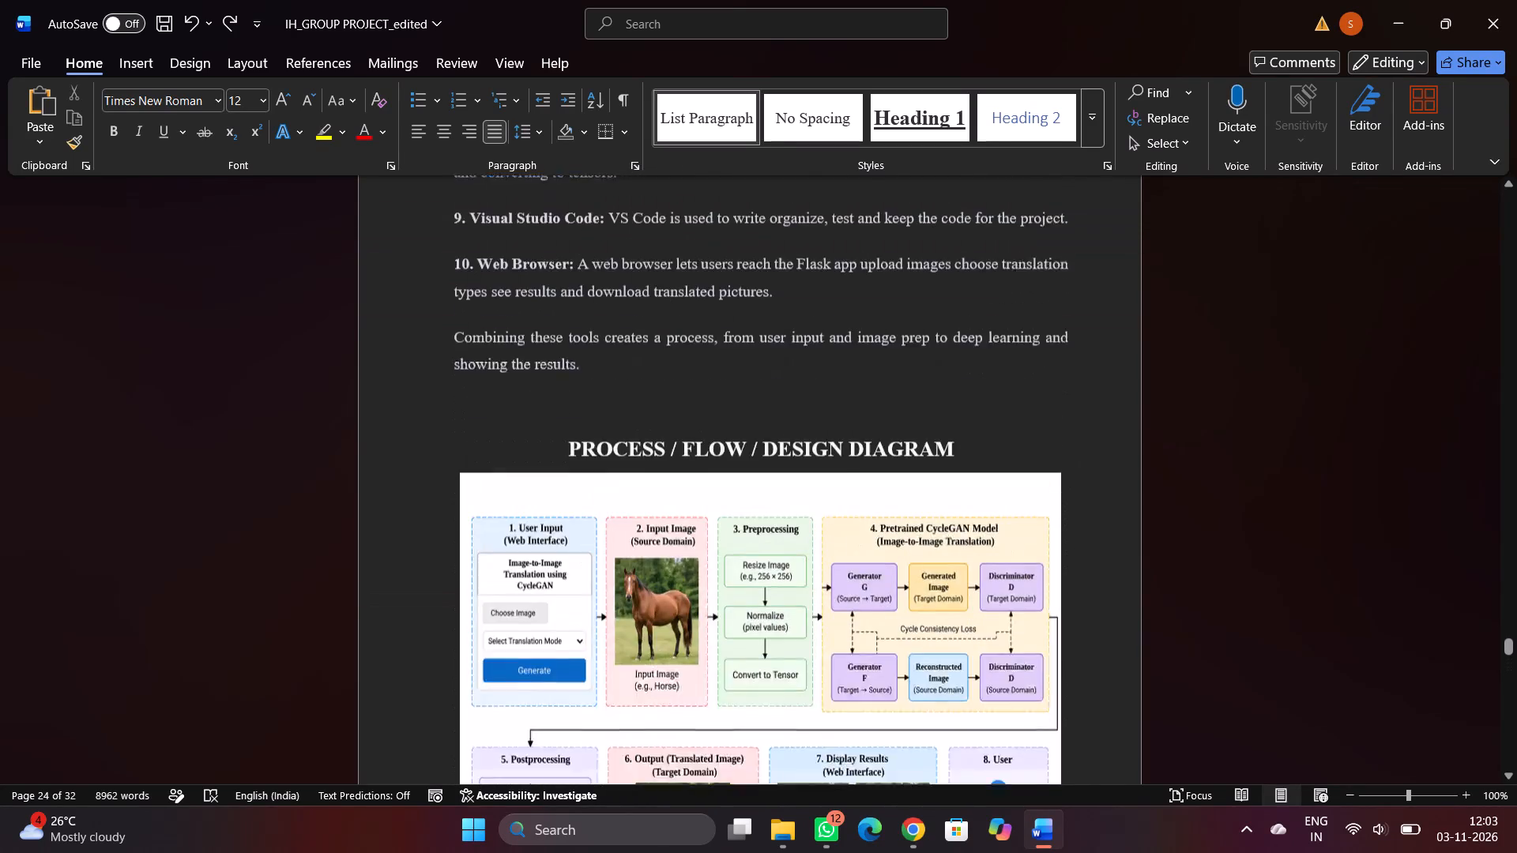
scroll(800, 554, "up", 2)
Insert the number "8." and a space before the PROCESS / FLOW / DESIGN DIAGRAM heading, reverting the automatic list numbering.
scroll(800, 554, "down", 1)
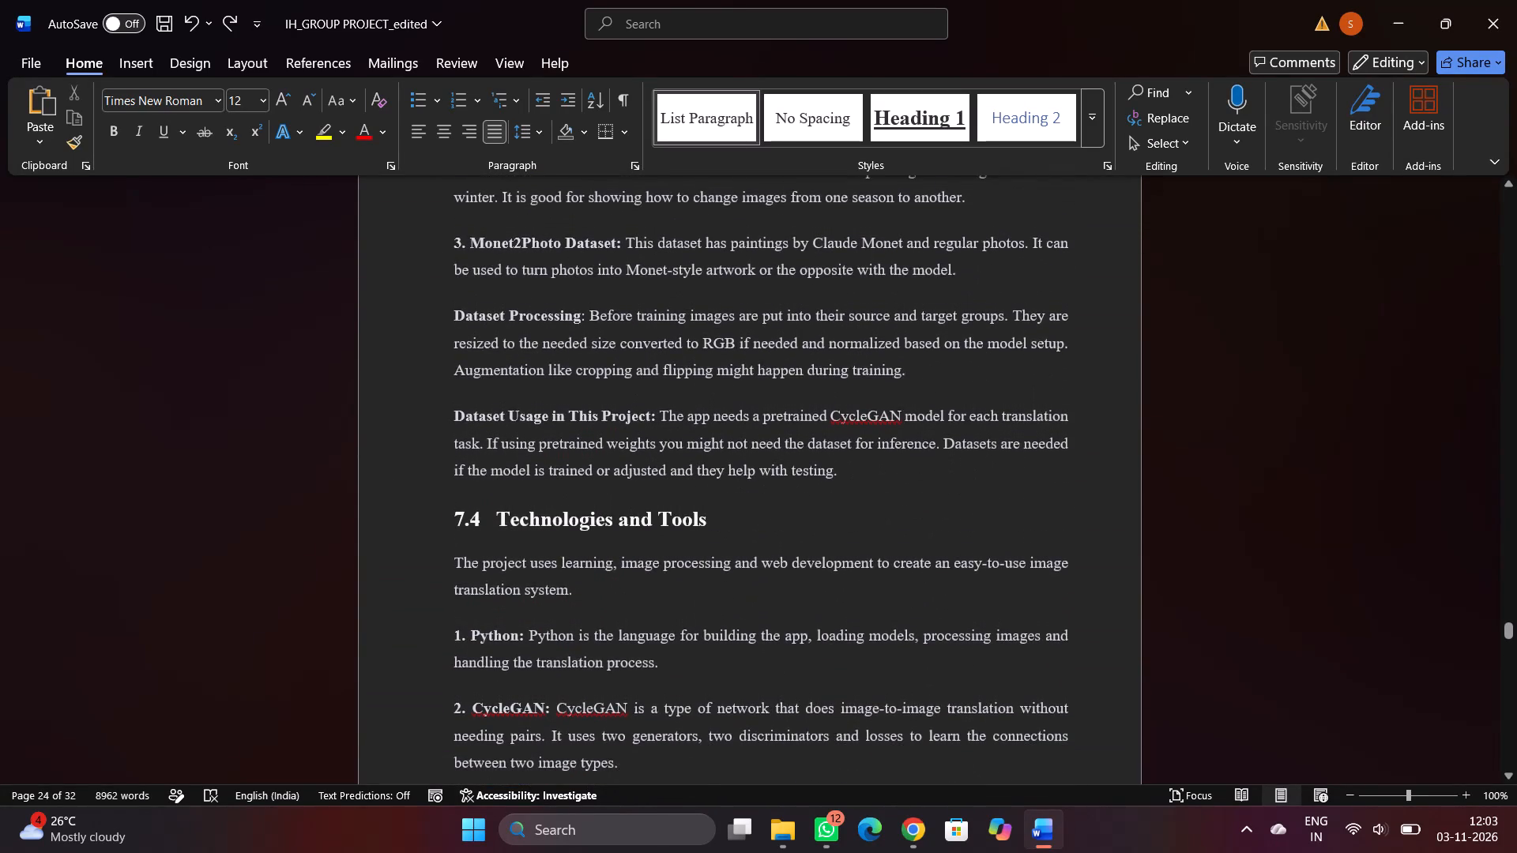
scroll(800, 554, "down", 3)
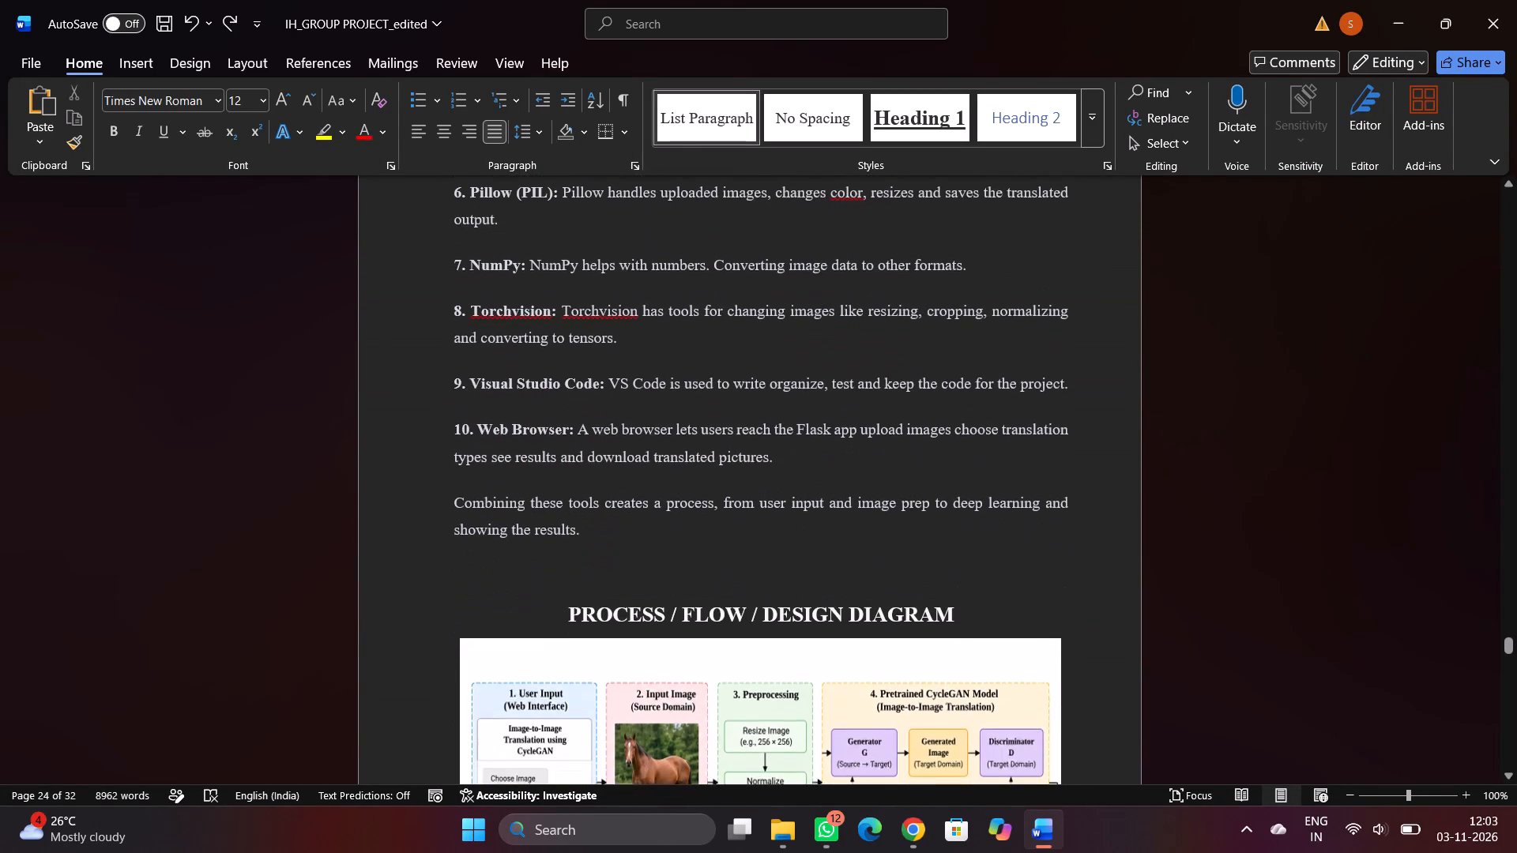
left_click(567, 619)
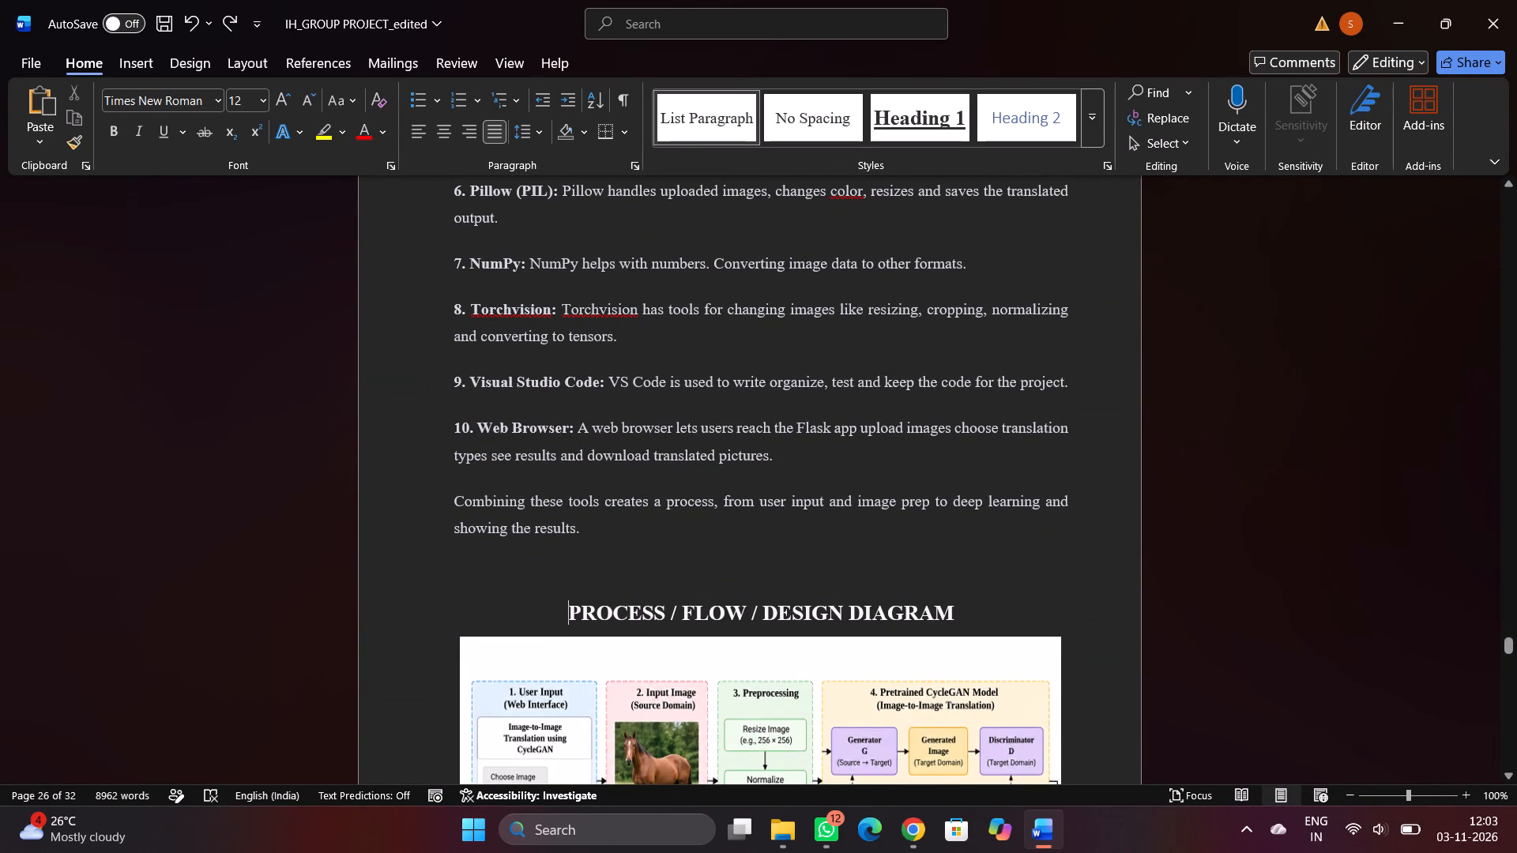
type("8.")
key("space")
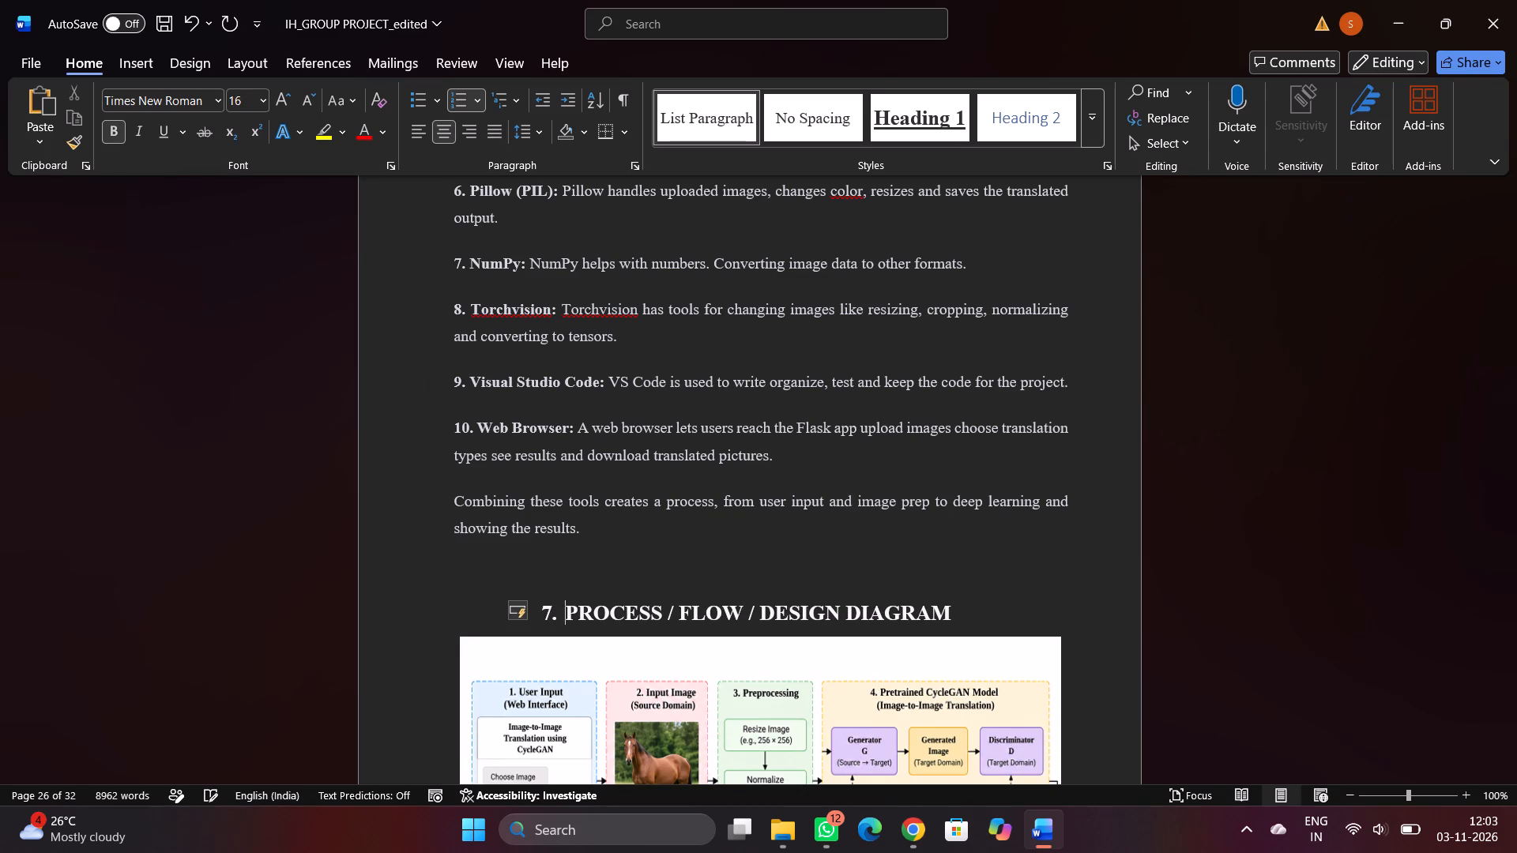
key("ctrl+z")
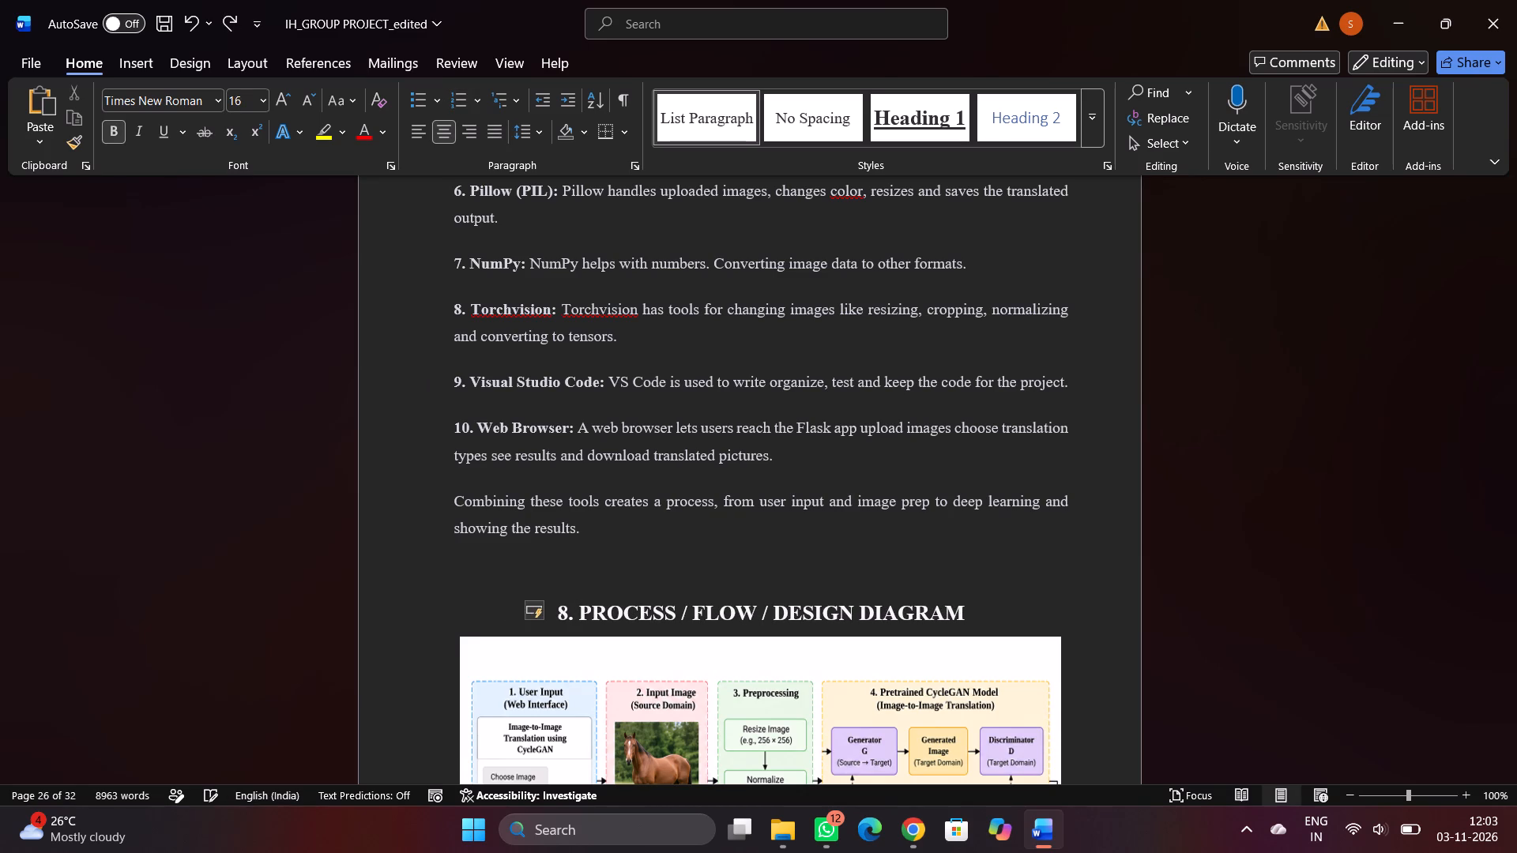
Check the headings and page layout from the PROCESS / FLOW / DESIGN DIAGRAM chapter through the modules and references to the PLAGIARISM REPORT.
scroll(667, 618, "down", 1)
scroll(782, 696, "up", 1)
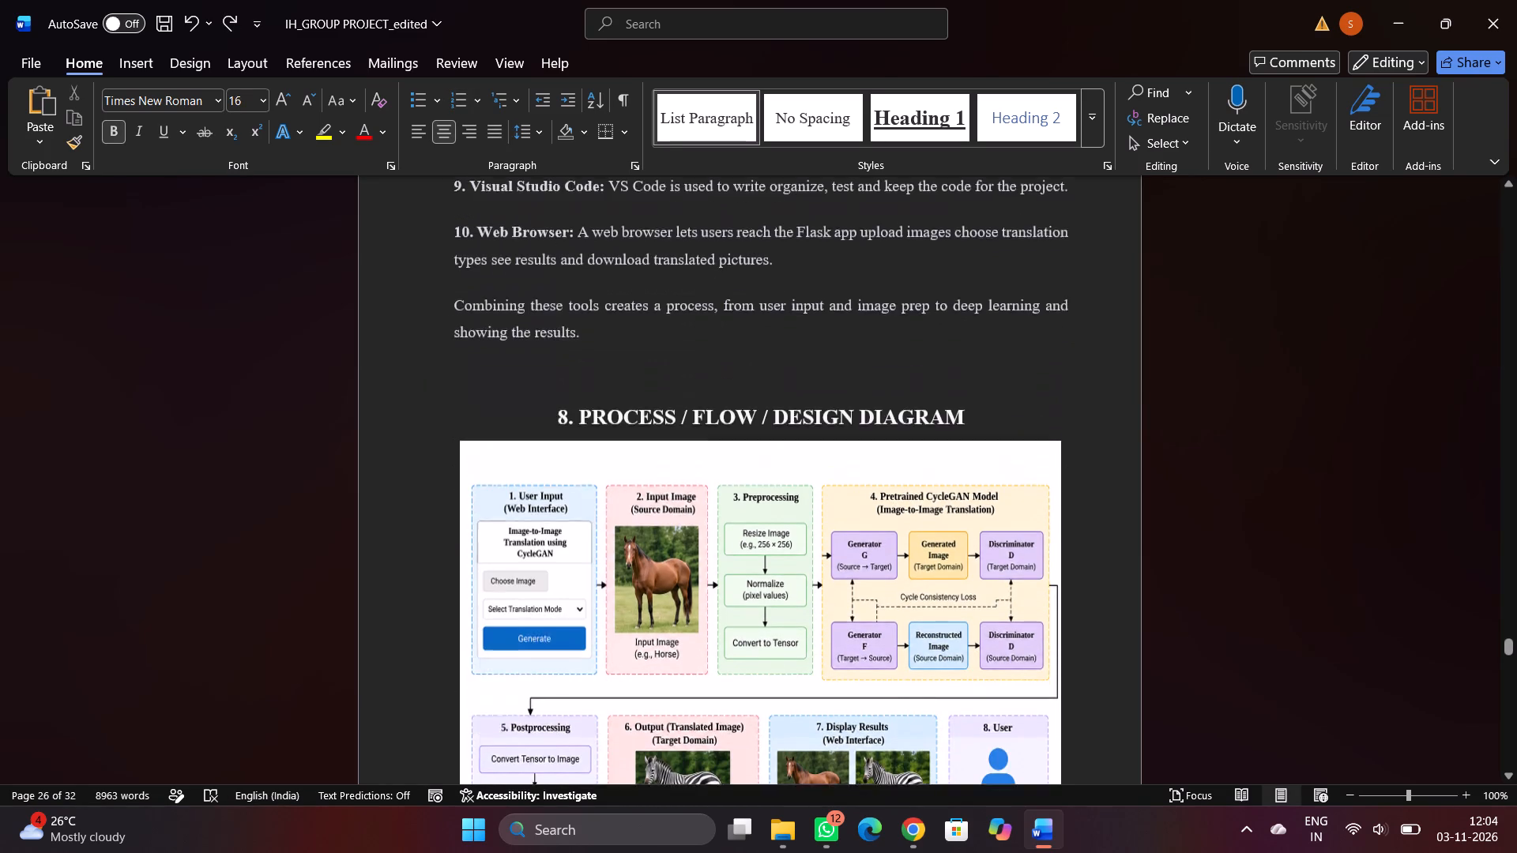
scroll(782, 696, "up", 1)
left_click(898, 417)
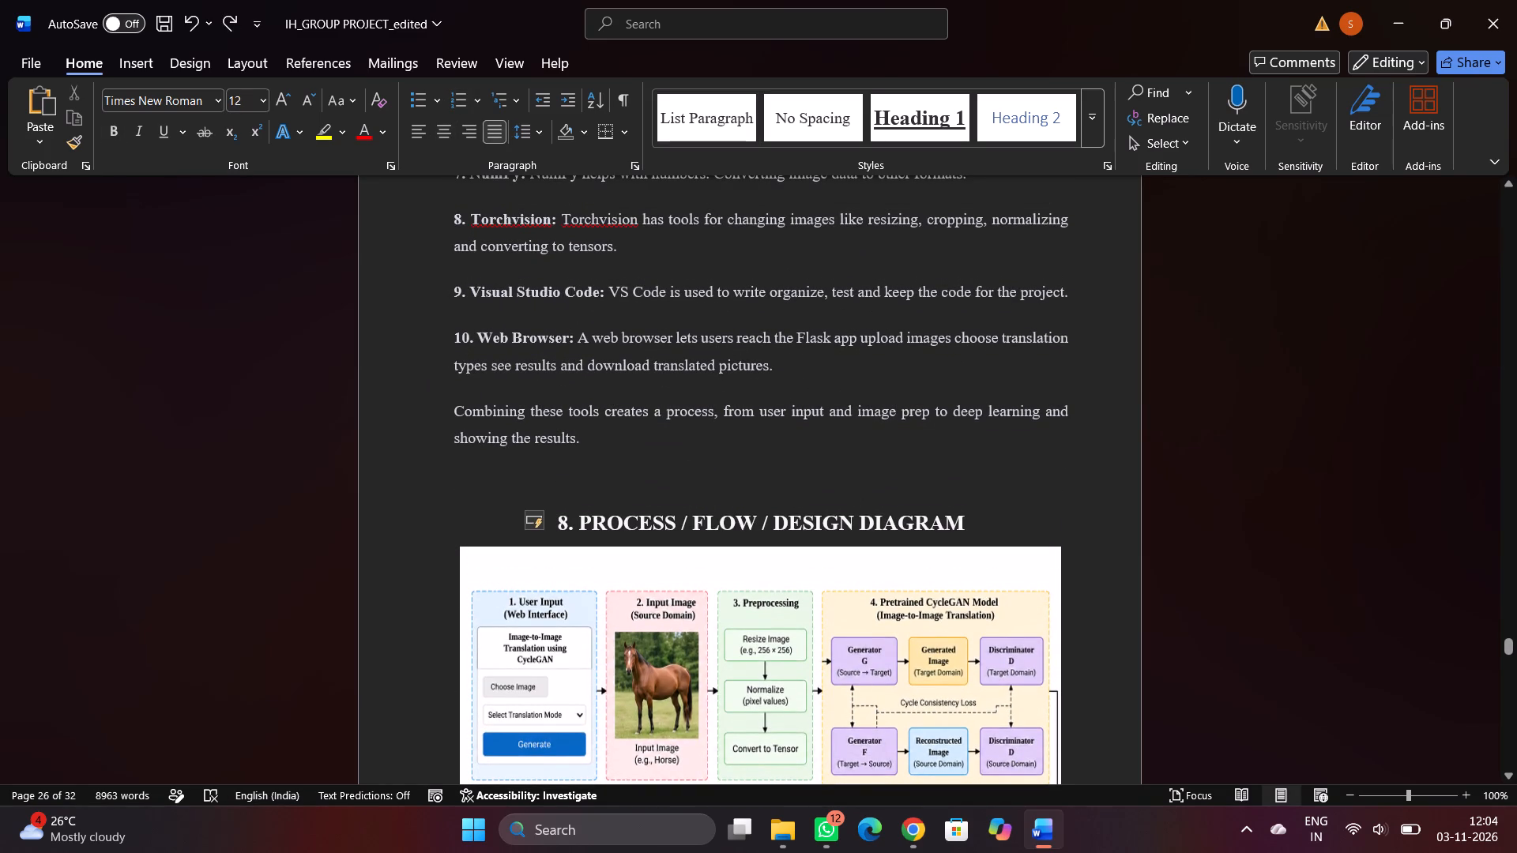
scroll(863, 525, "down", 5)
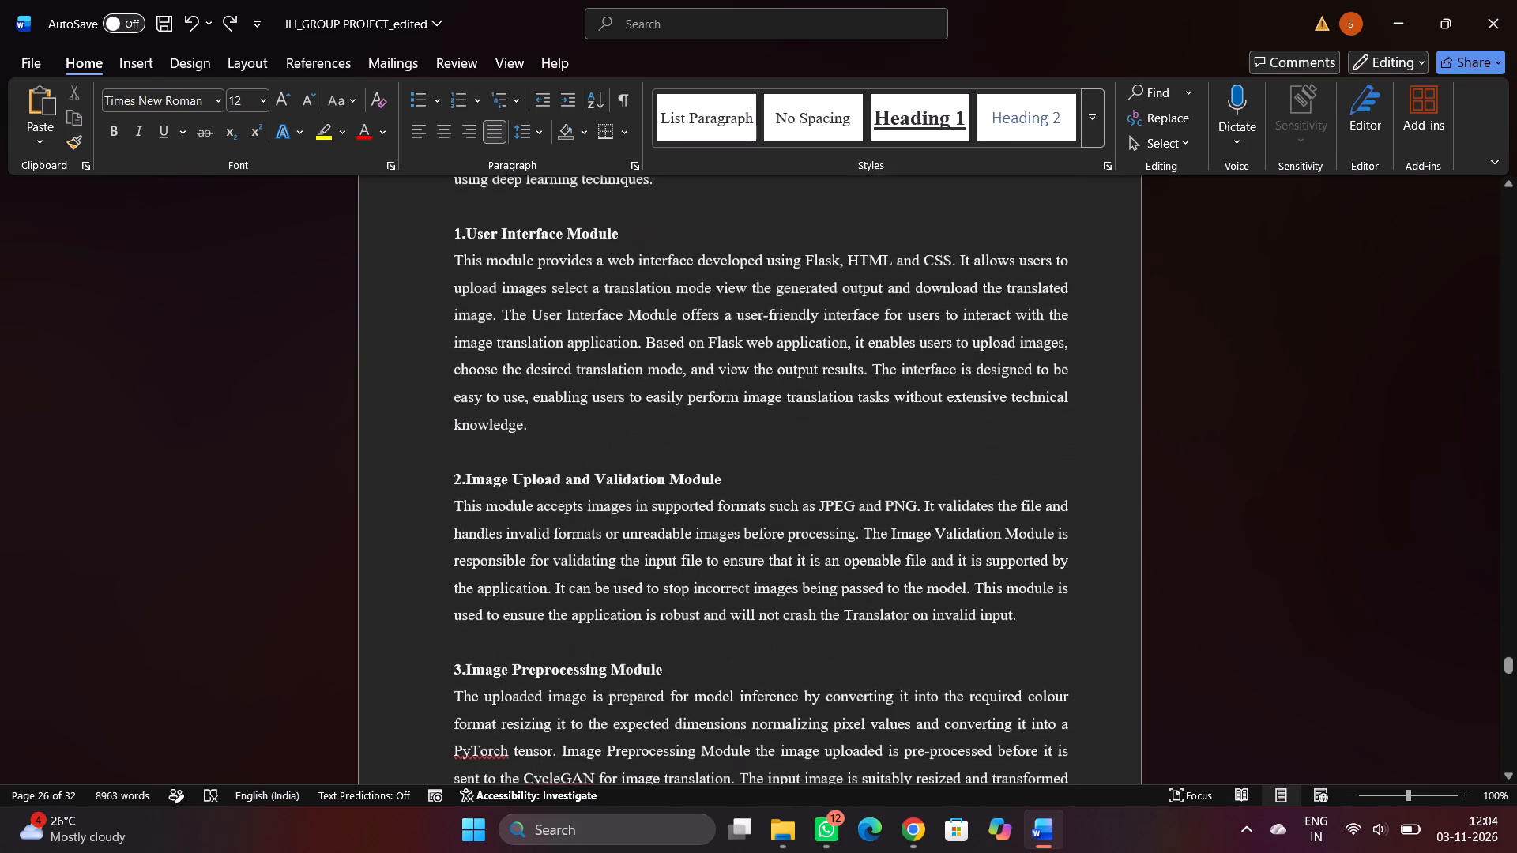
scroll(863, 525, "down", 4)
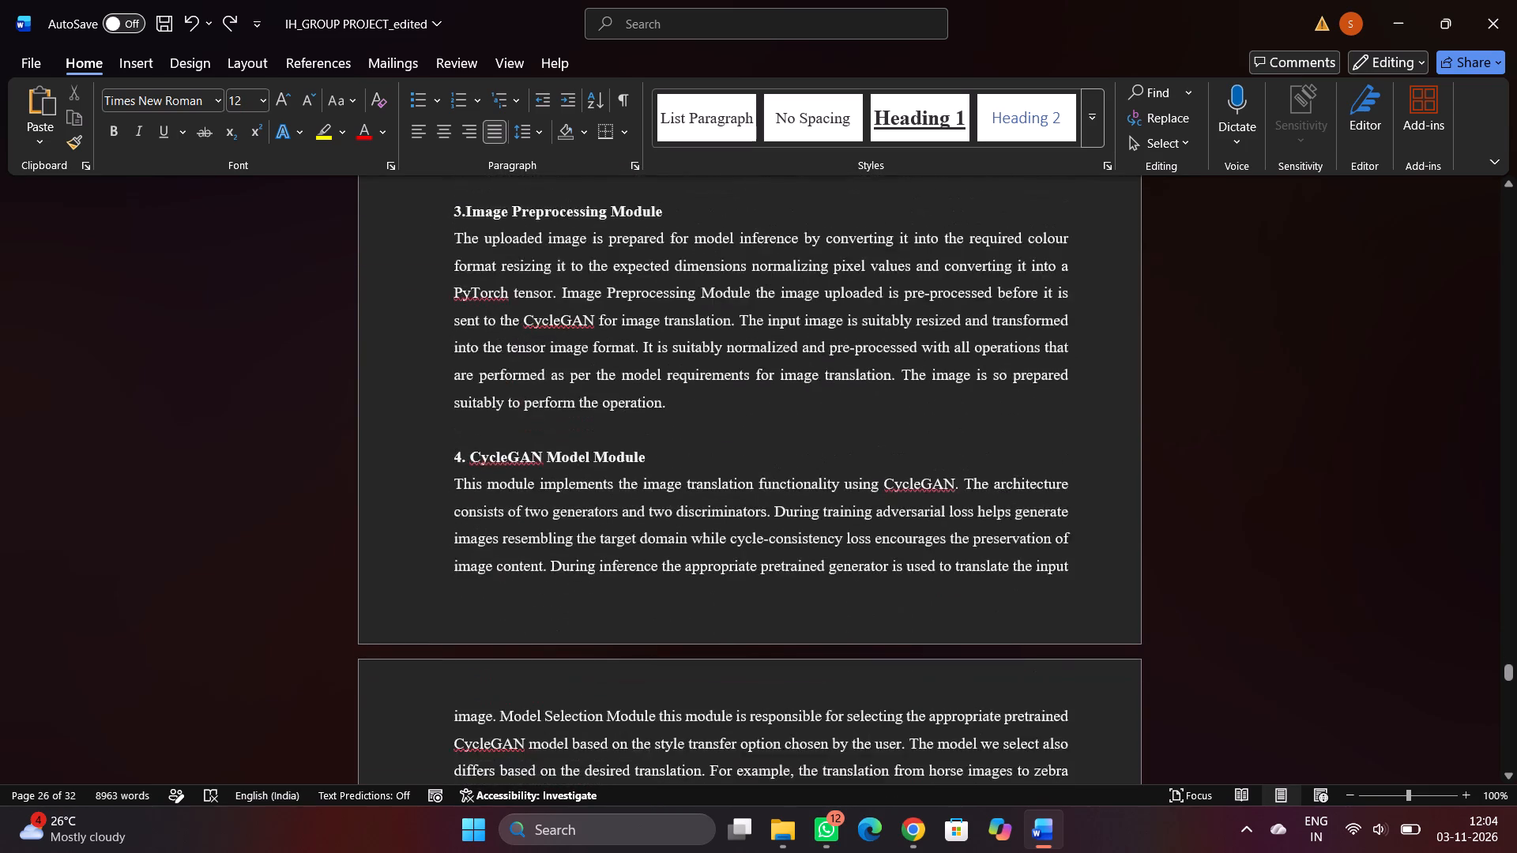
scroll(863, 525, "down", 4)
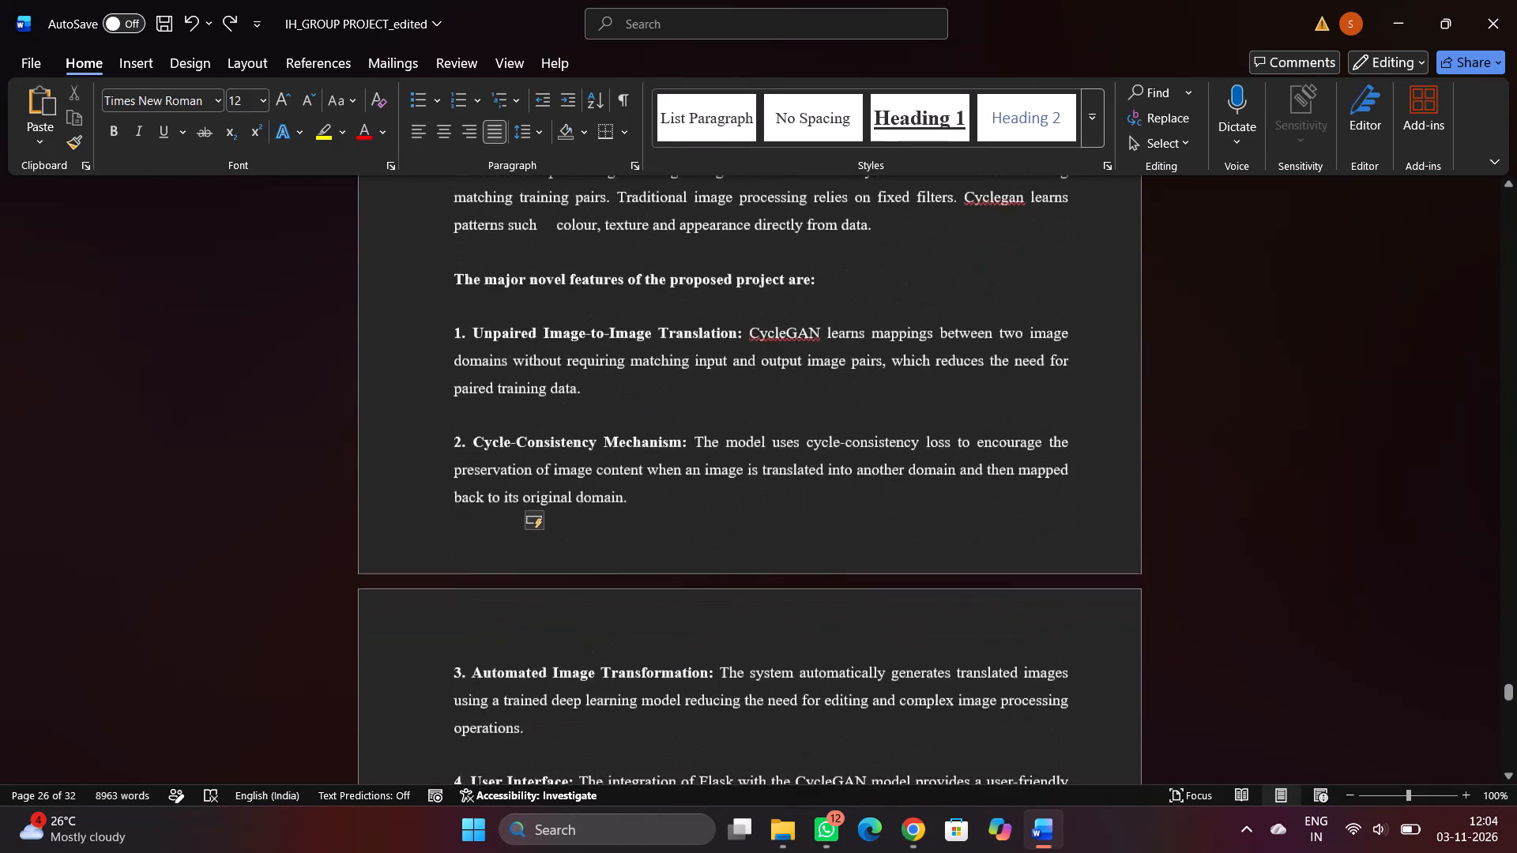
scroll(863, 525, "down", 3)
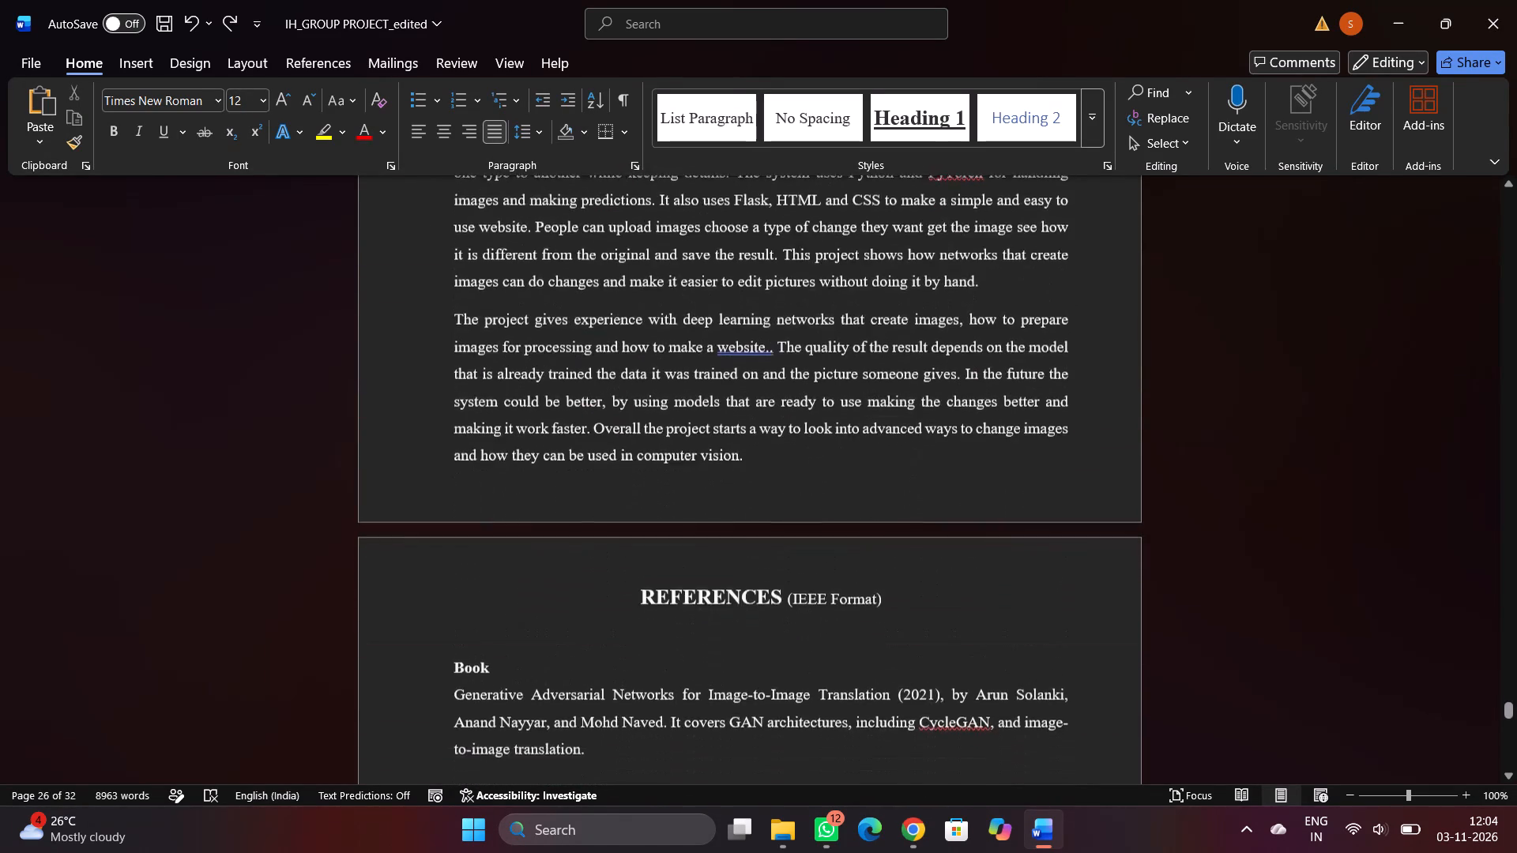
scroll(863, 525, "down", 8)
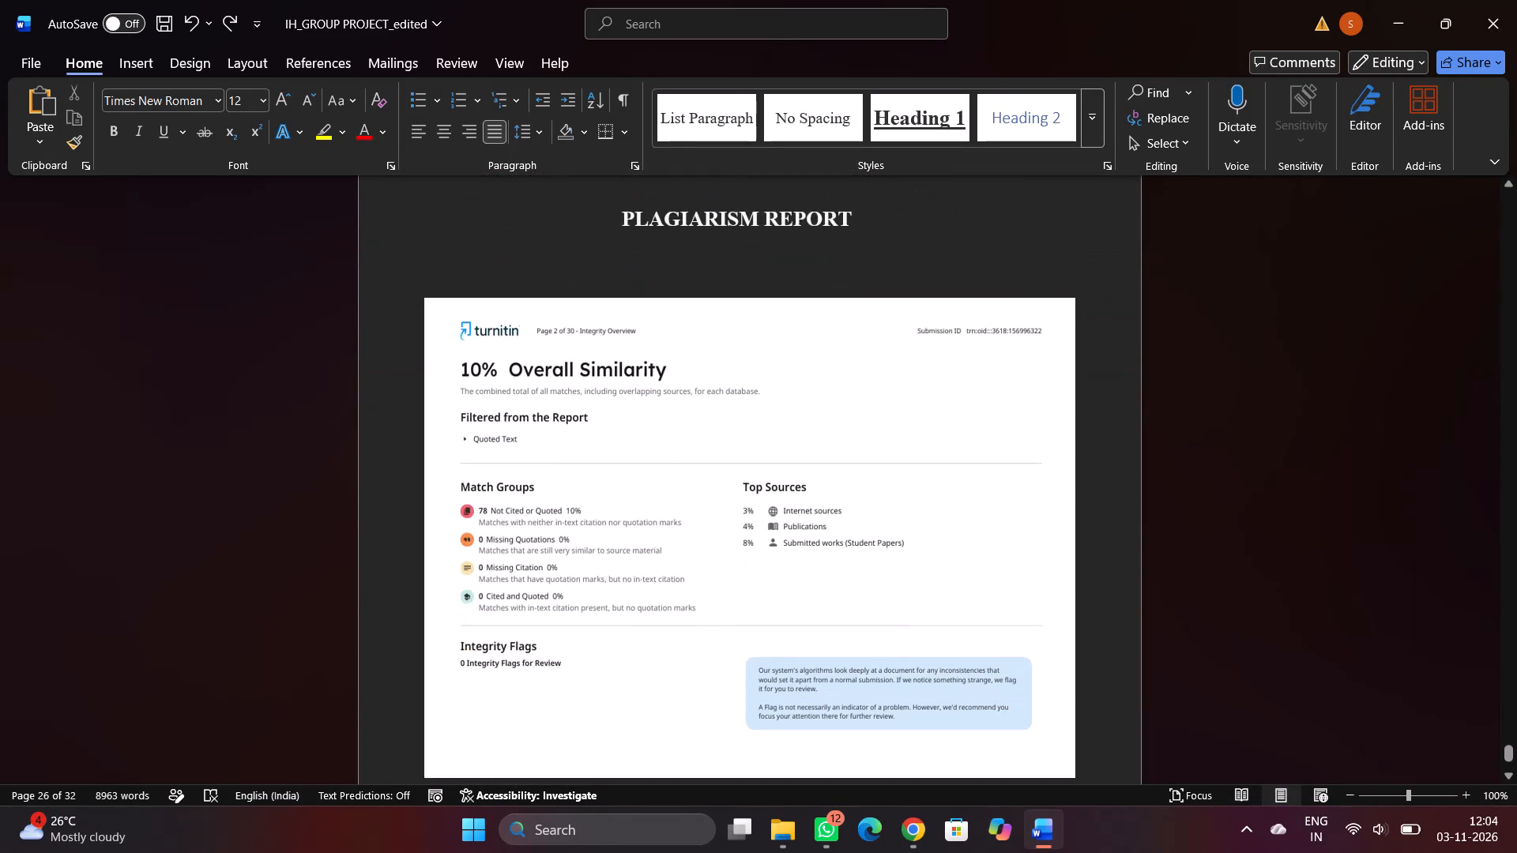
scroll(863, 525, "down", 2)
Save the edited report document.
key("ctrl+s")
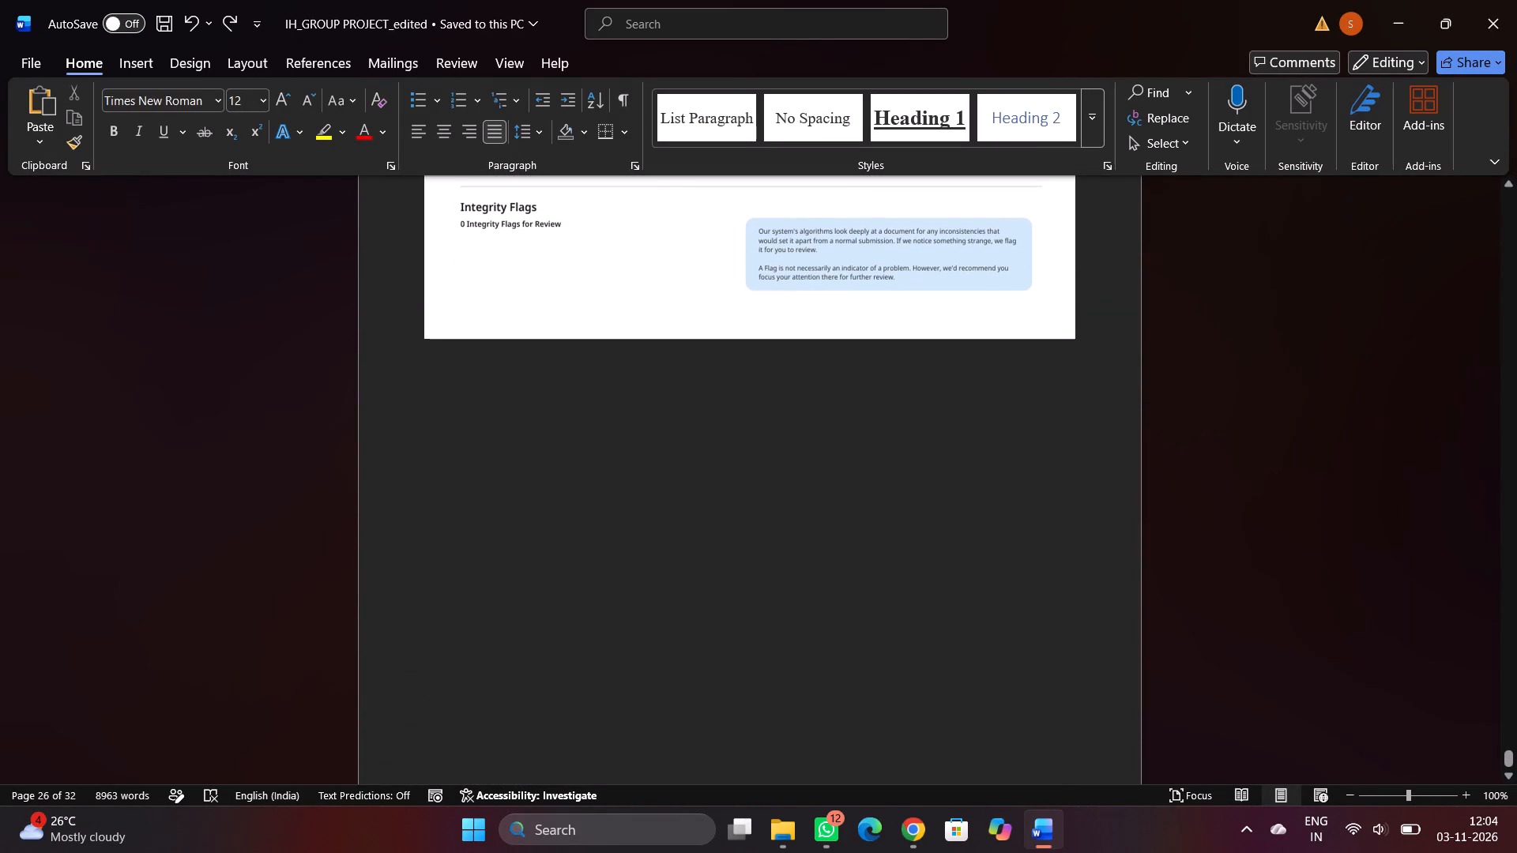
key("ctrl+s")
Switch to the IH_GROUP PROJECT_edited PDF open in Chrome, passing through the Downloads folder in File Explorer.
left_click(22, 61)
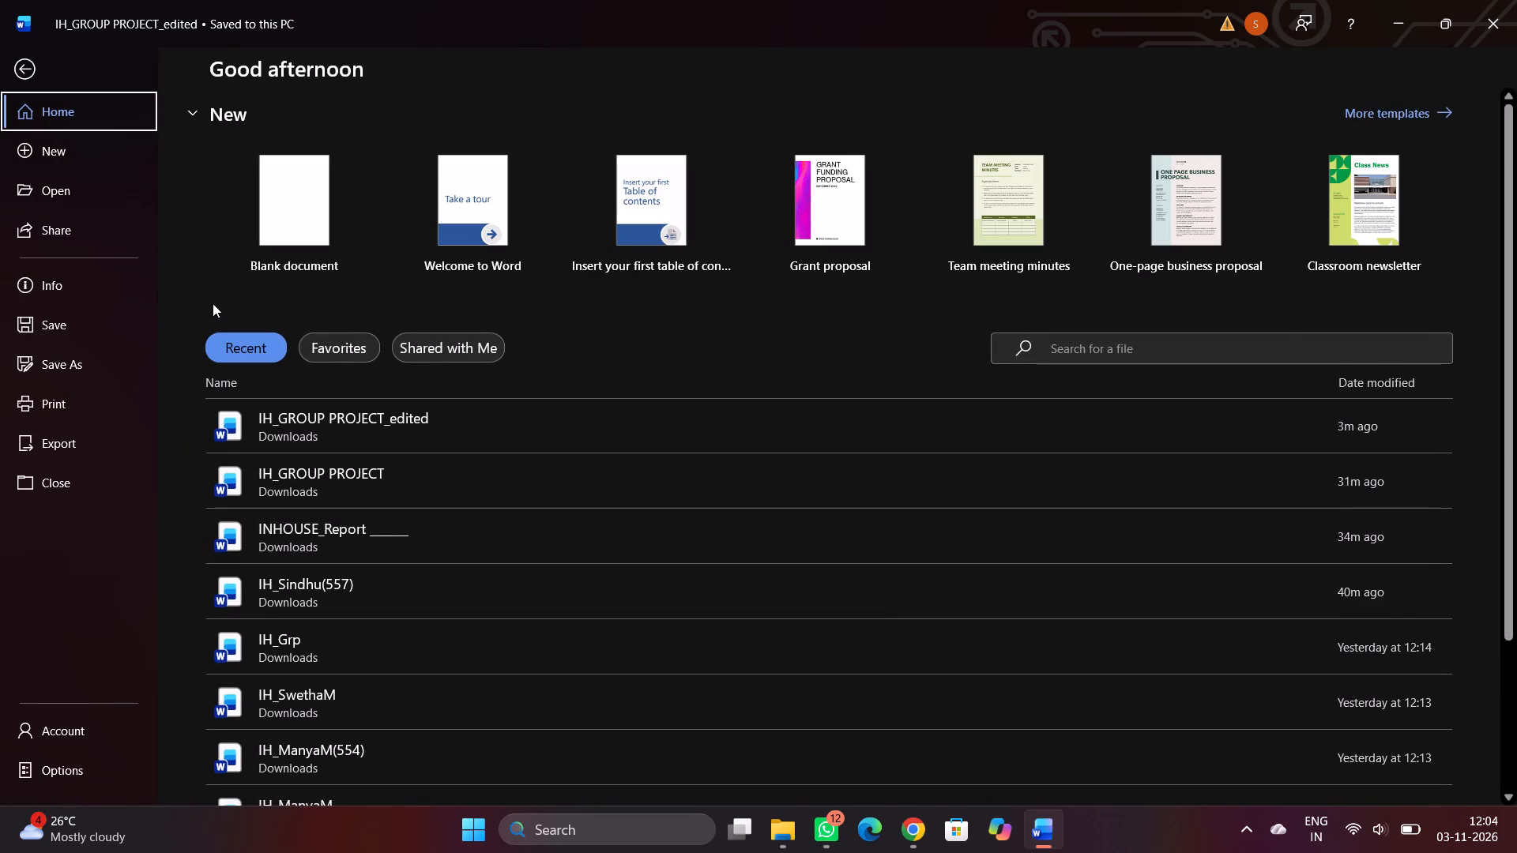
key("alt+Tab")
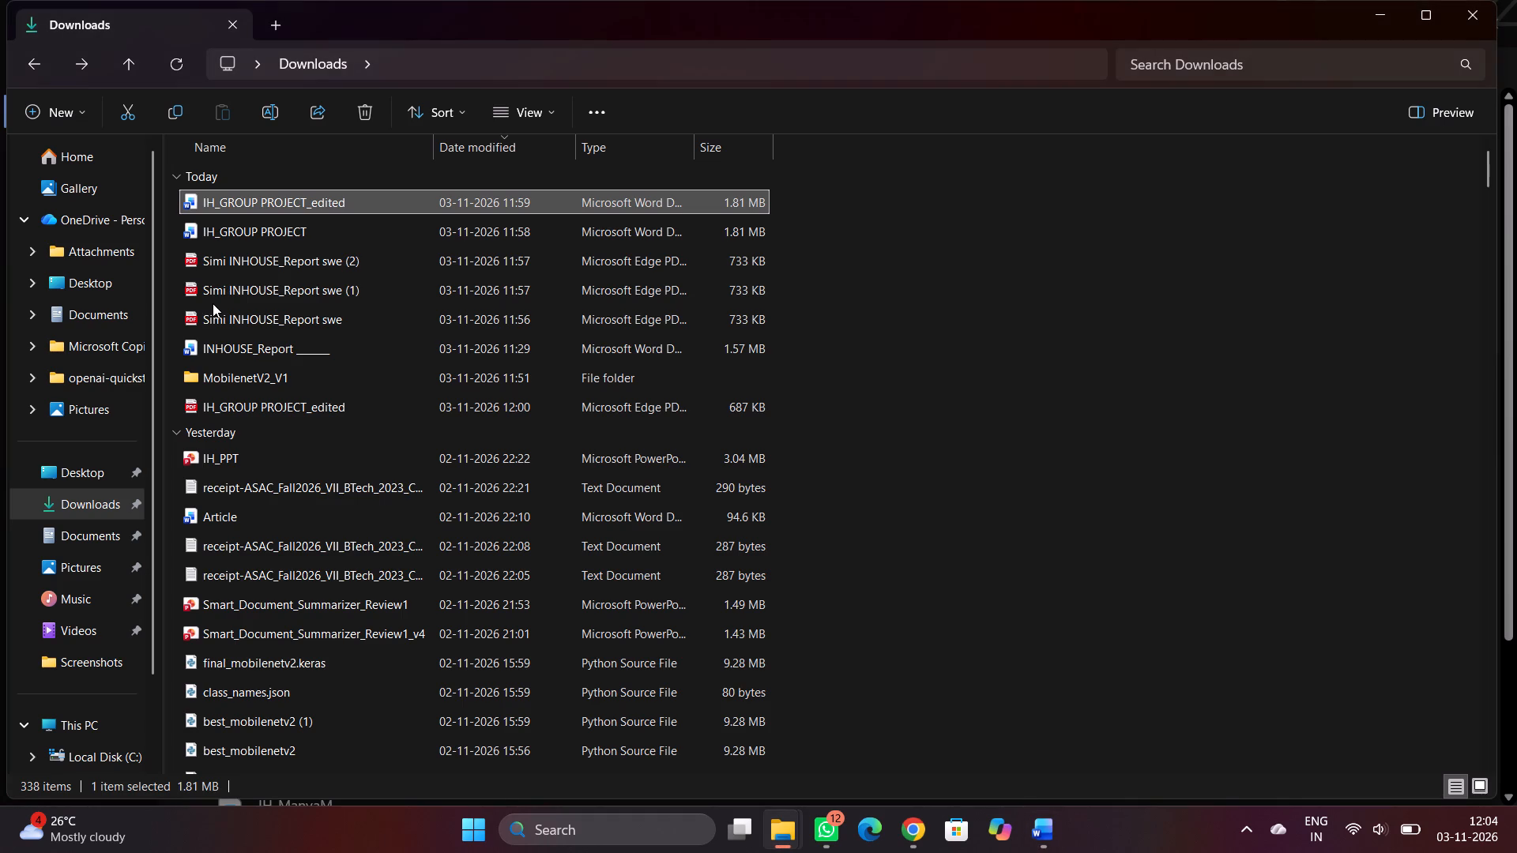
key("alt+Tab")
key("alt+Tab")
key("alt+Tab")
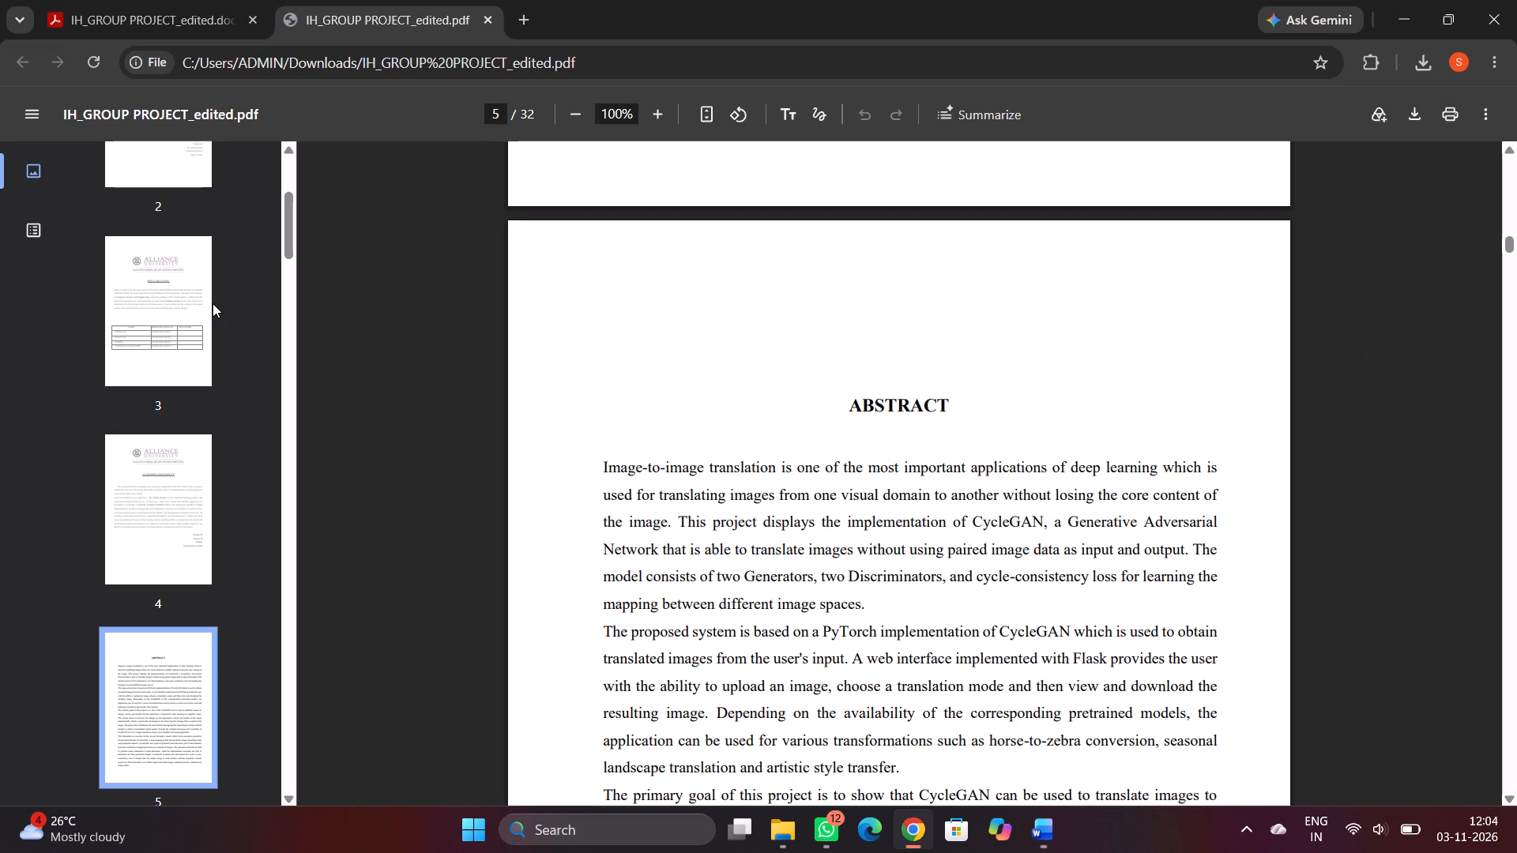
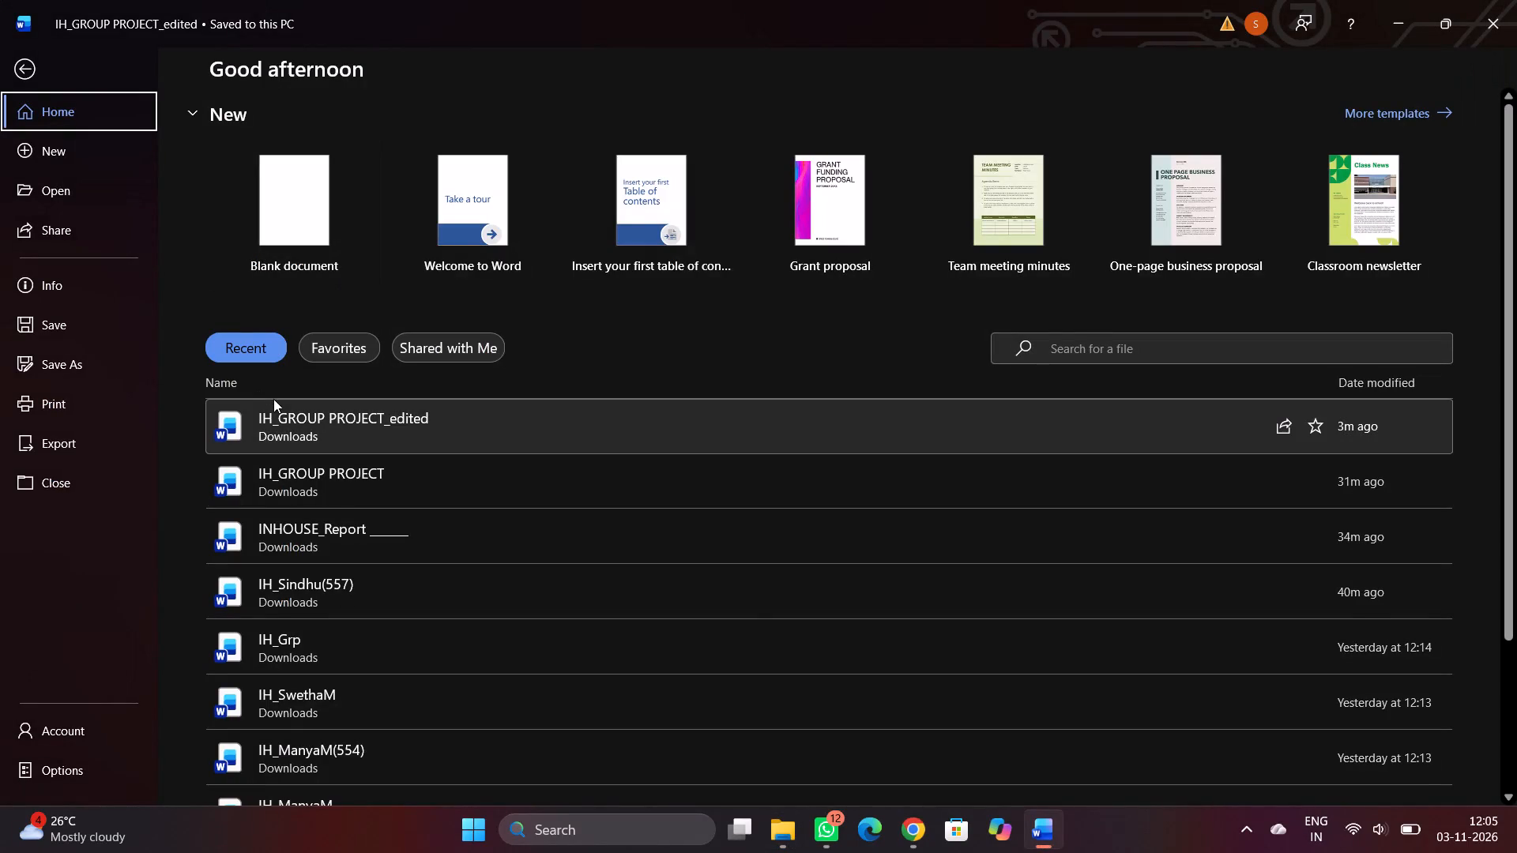
Reopen the IH_GROUP PROJECT_edited document and review its pages from the PLAGIARISM REPORT back to the ACKNOWLEDGEMENT.
double_click(277, 408)
scroll(277, 408, "up", 3)
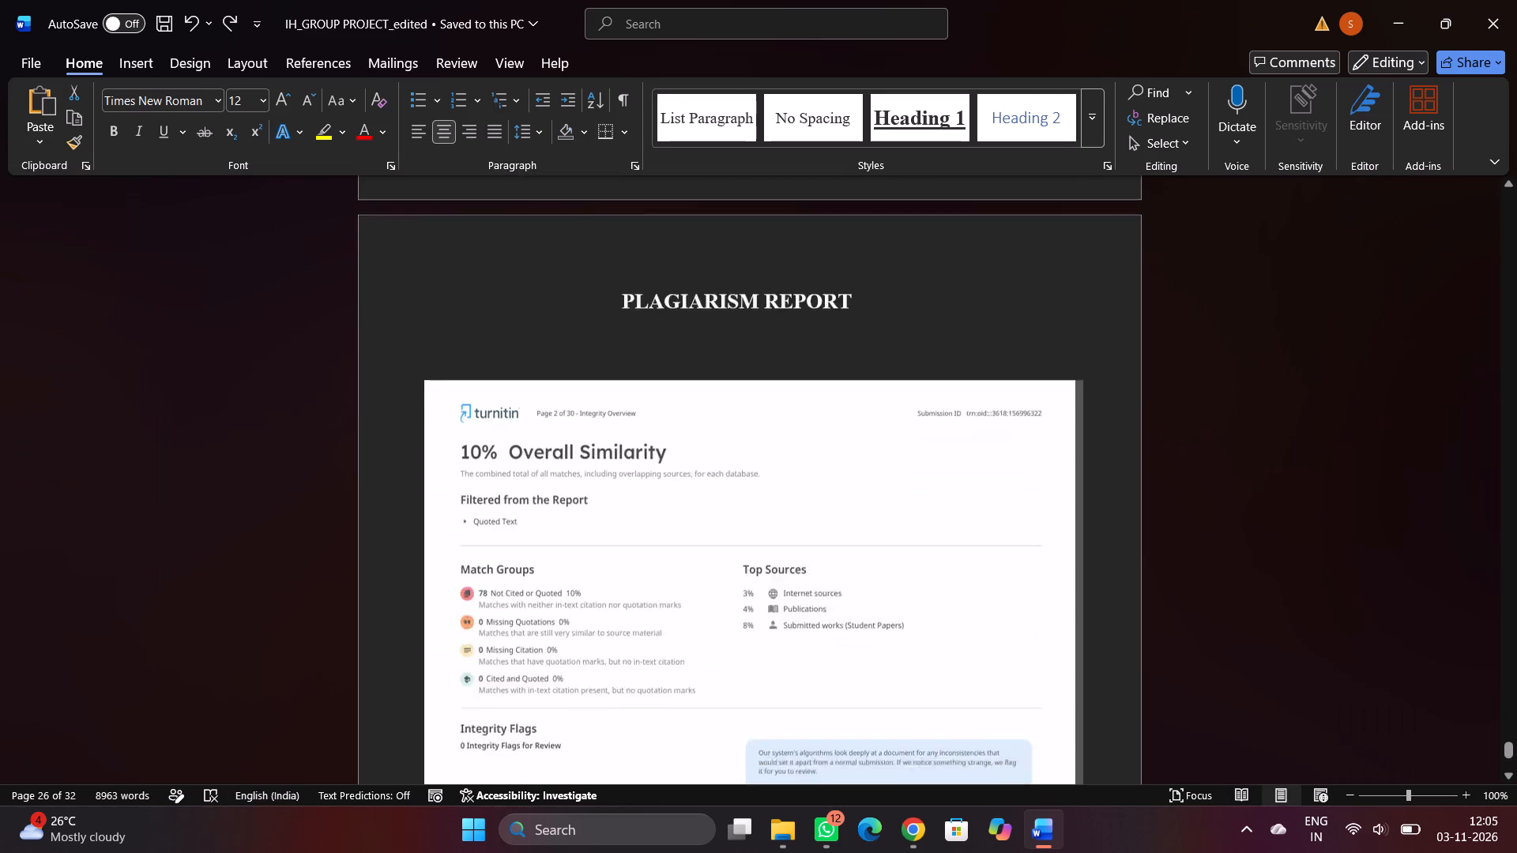
scroll(277, 408, "up", 6)
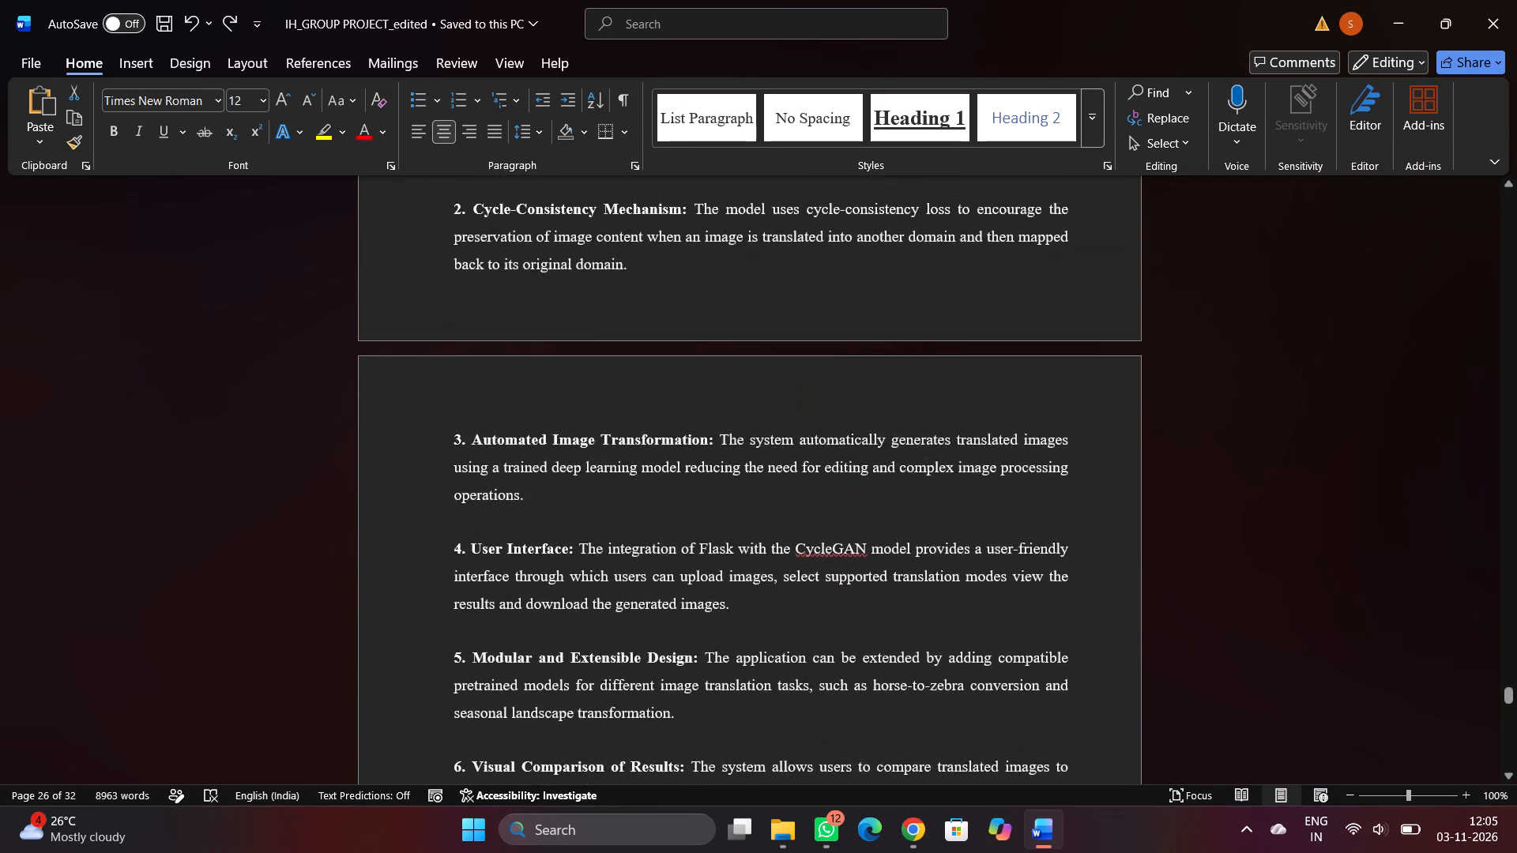
scroll(277, 408, "up", 6)
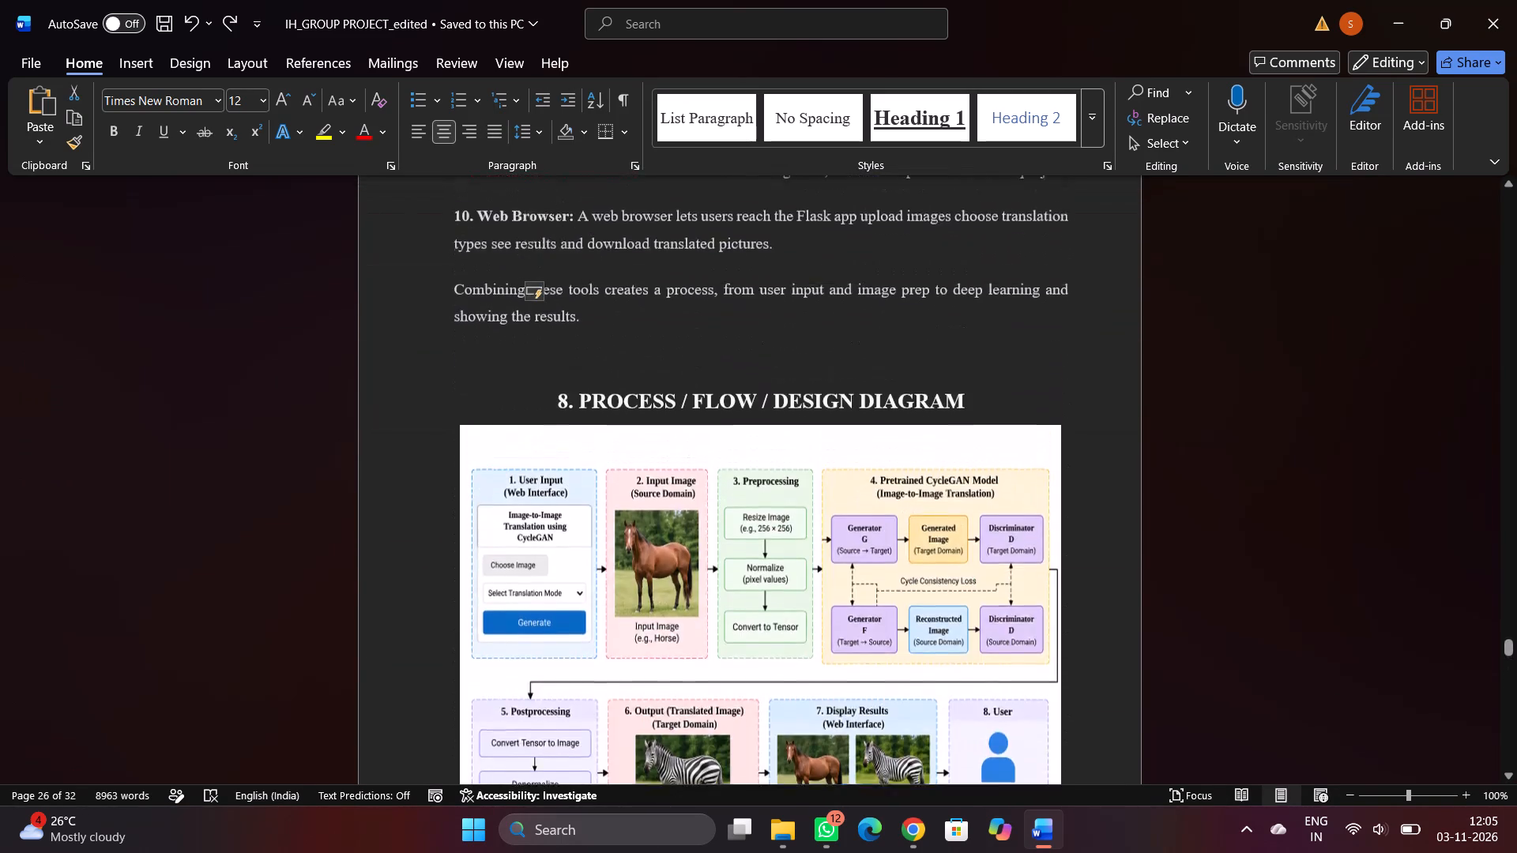
scroll(277, 408, "up", 9)
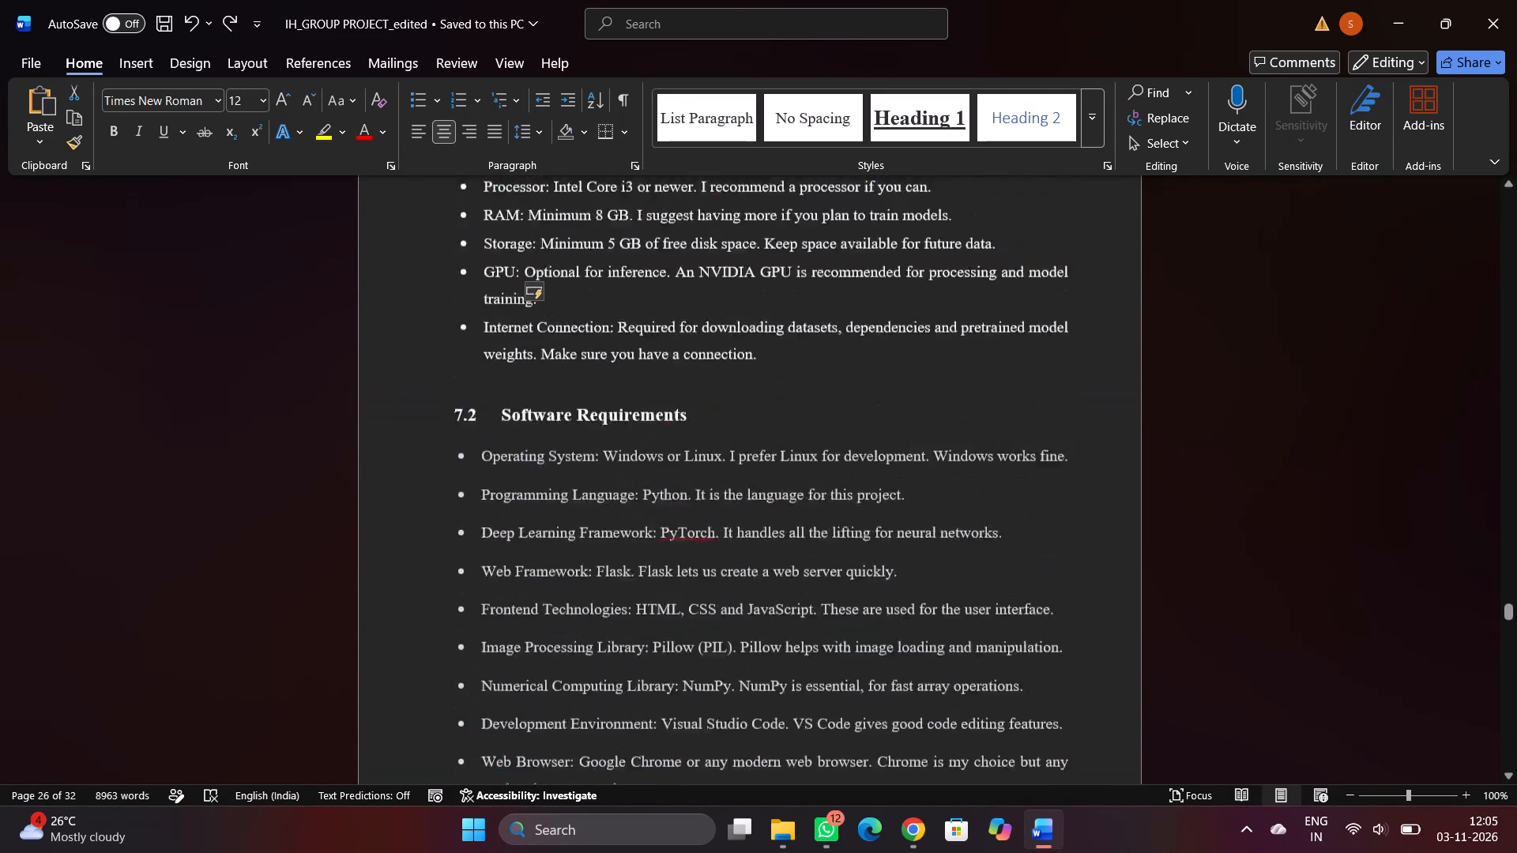
scroll(277, 408, "up", 7)
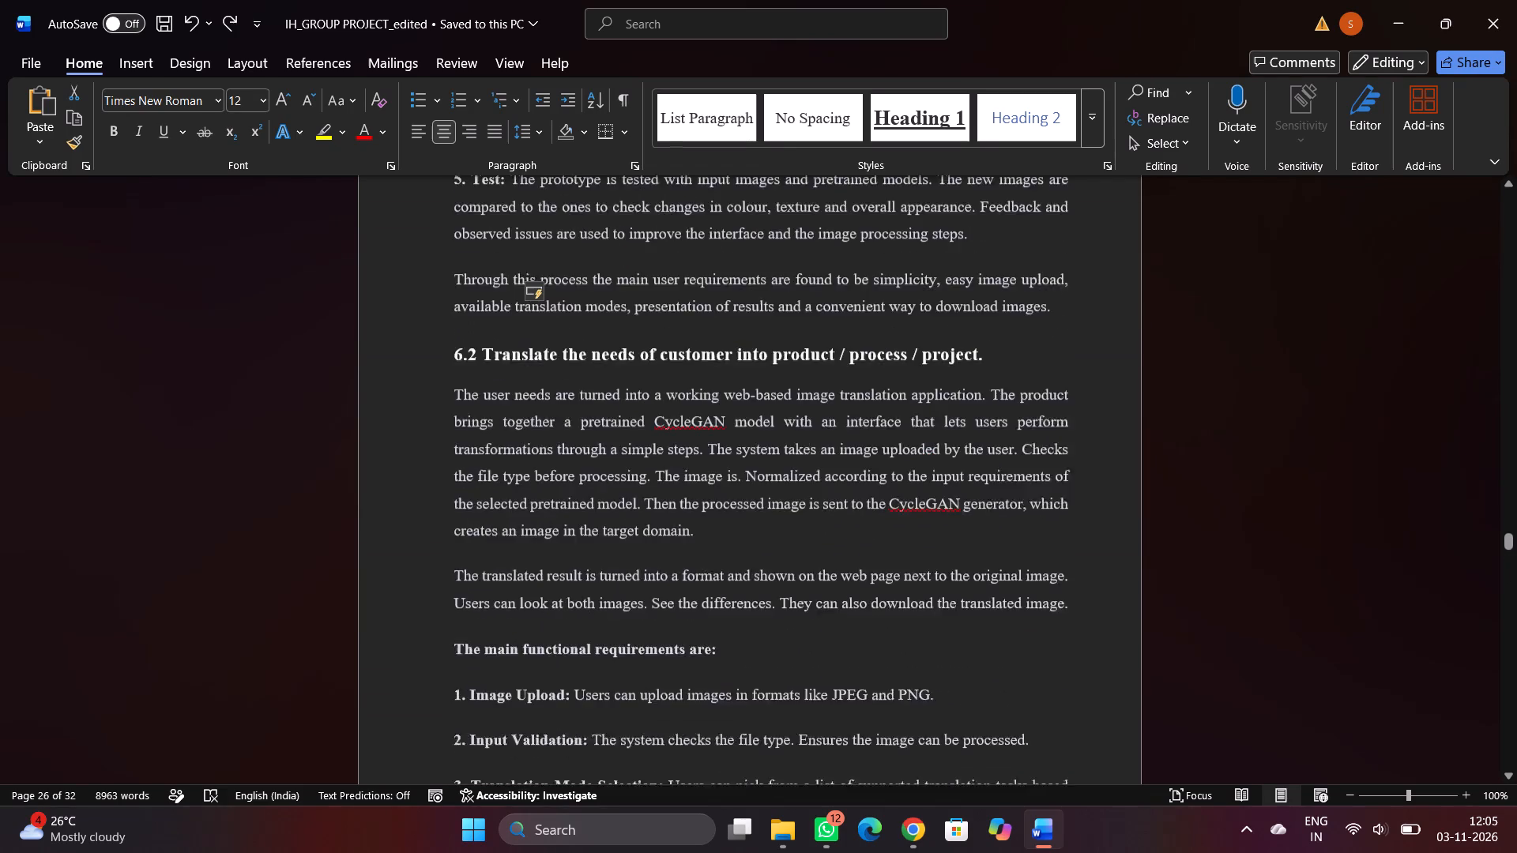
scroll(277, 408, "up", 5)
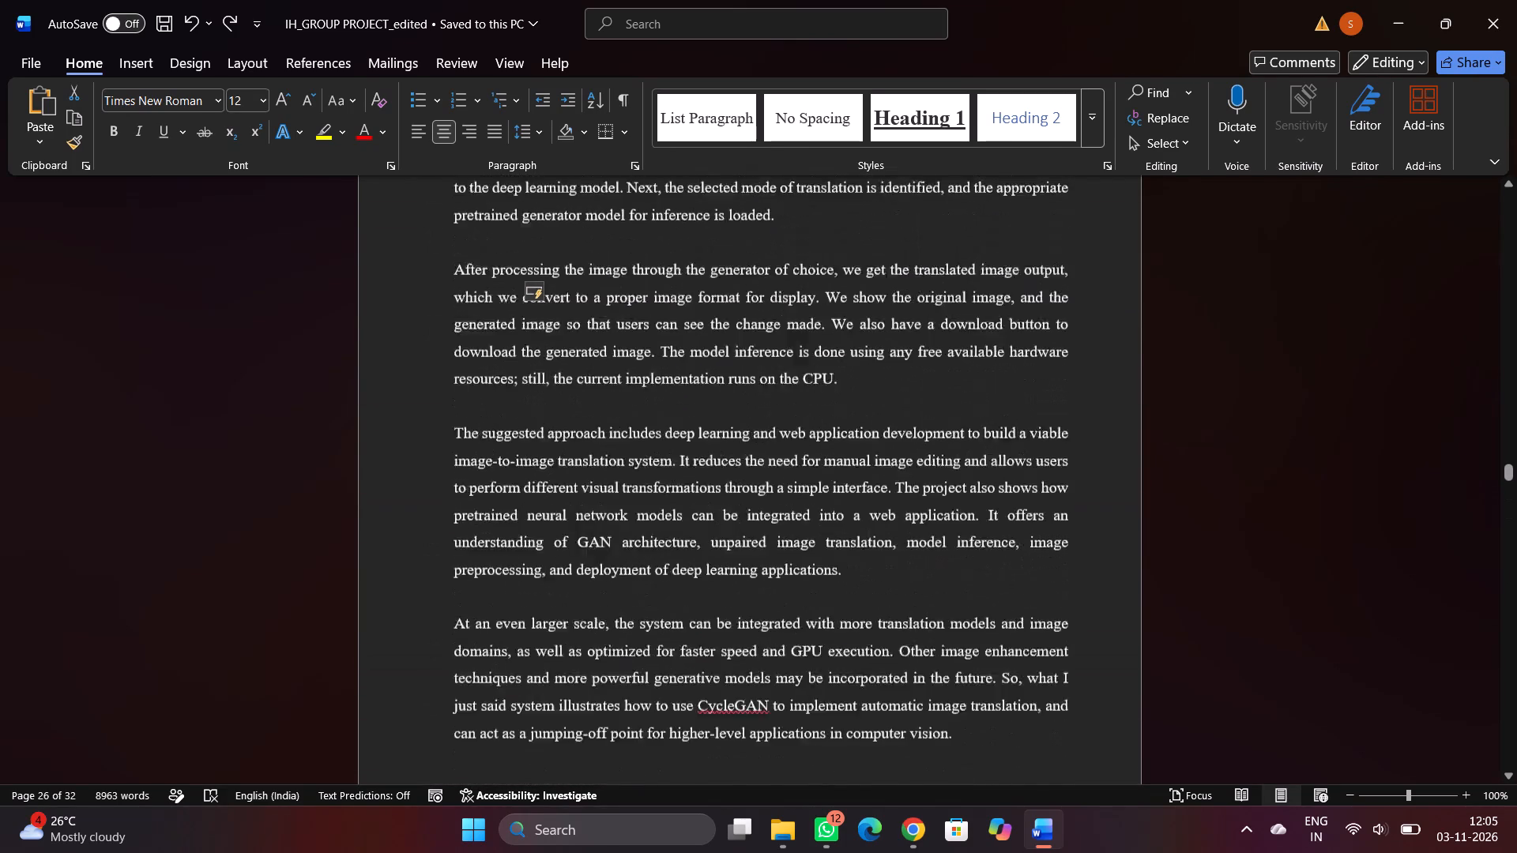
scroll(277, 408, "up", 7)
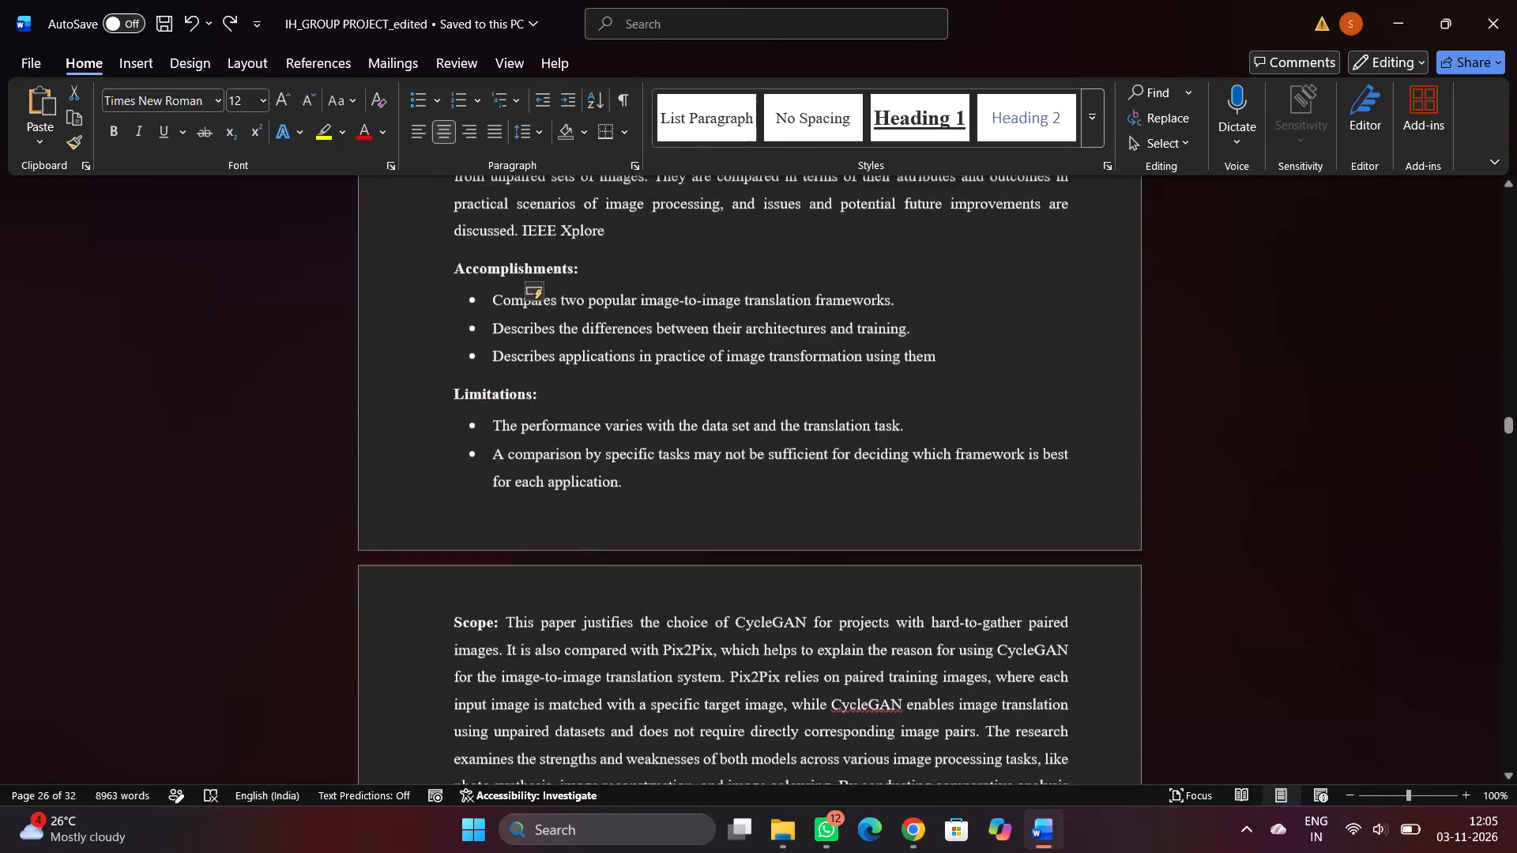
scroll(277, 408, "up", 7)
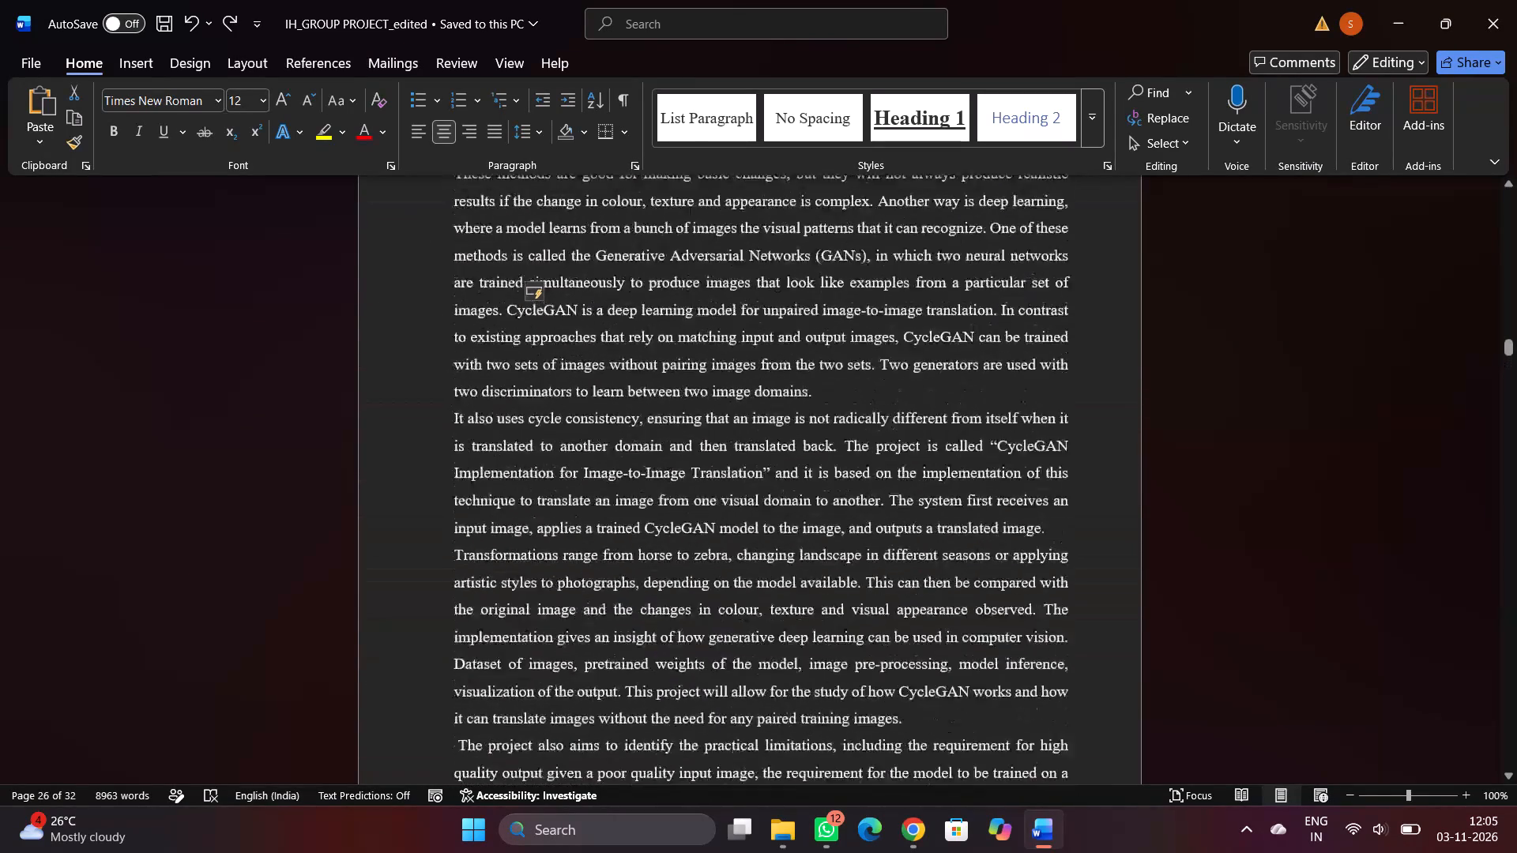
scroll(277, 408, "up", 4)
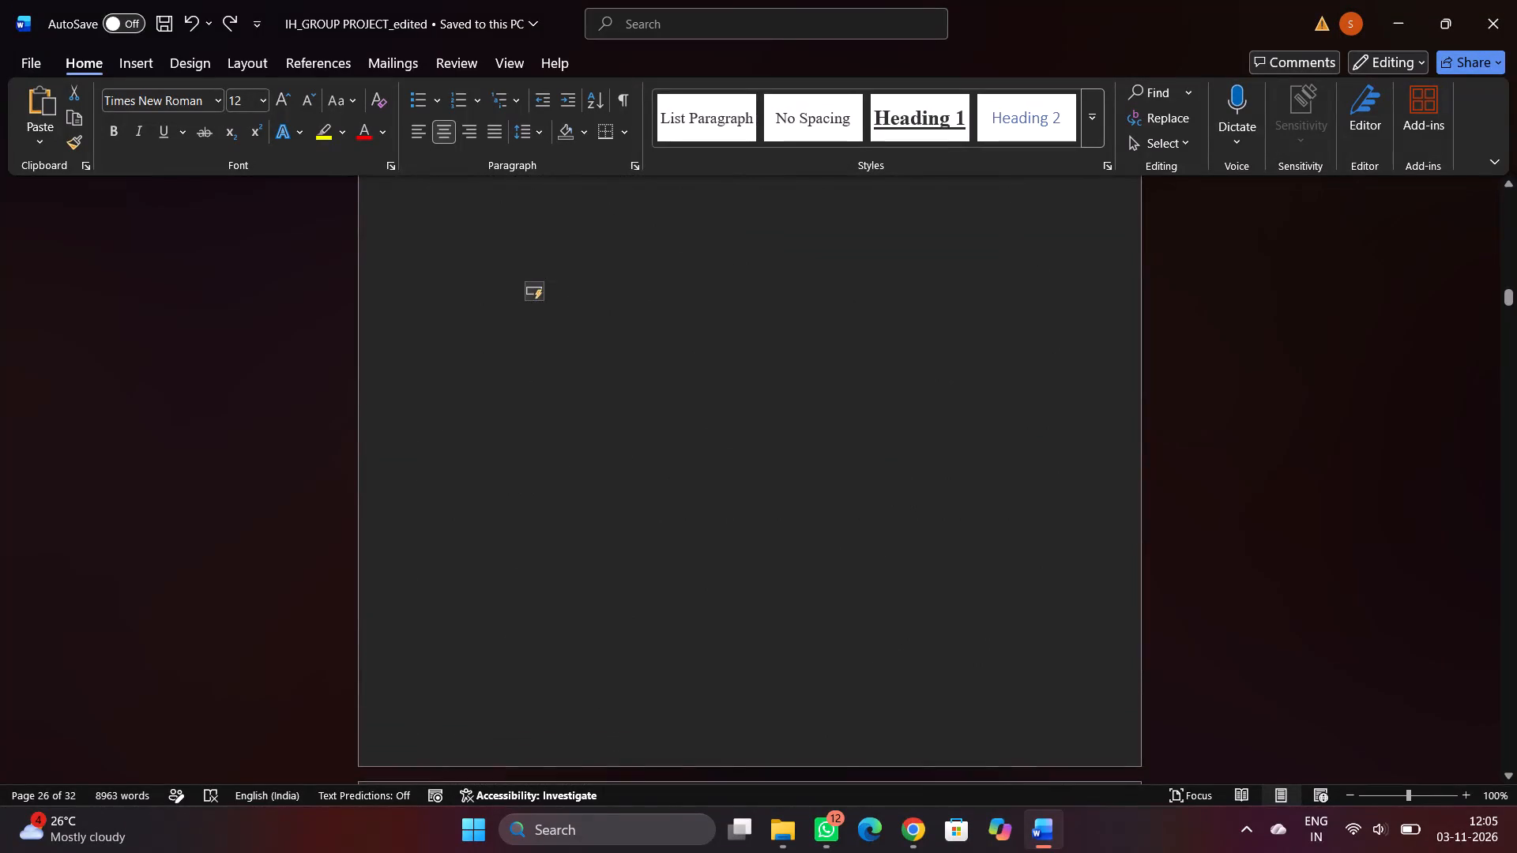
scroll(277, 408, "up", 8)
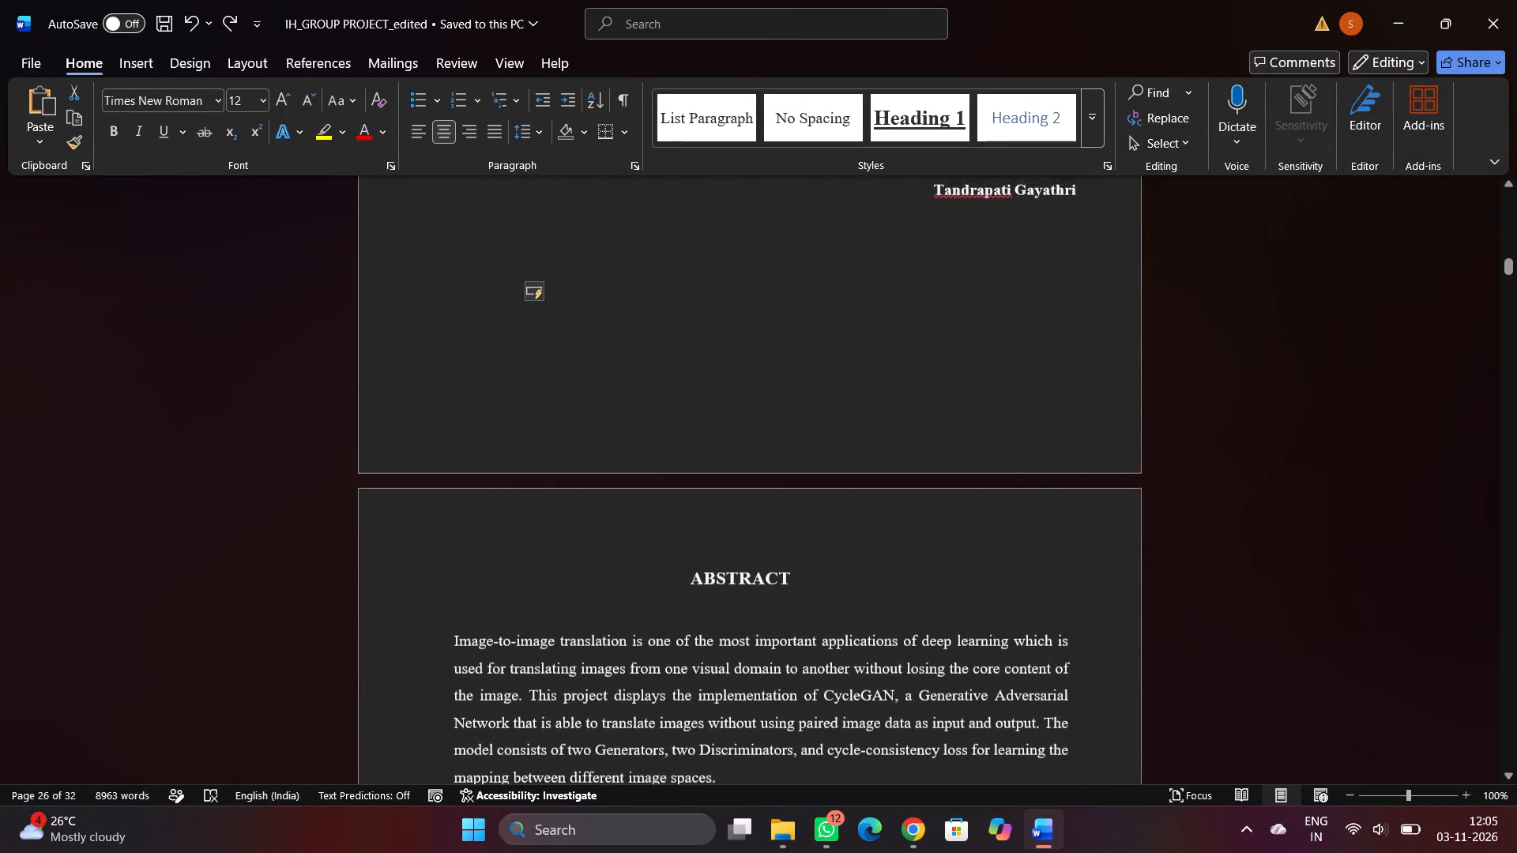
scroll(277, 408, "up", 3)
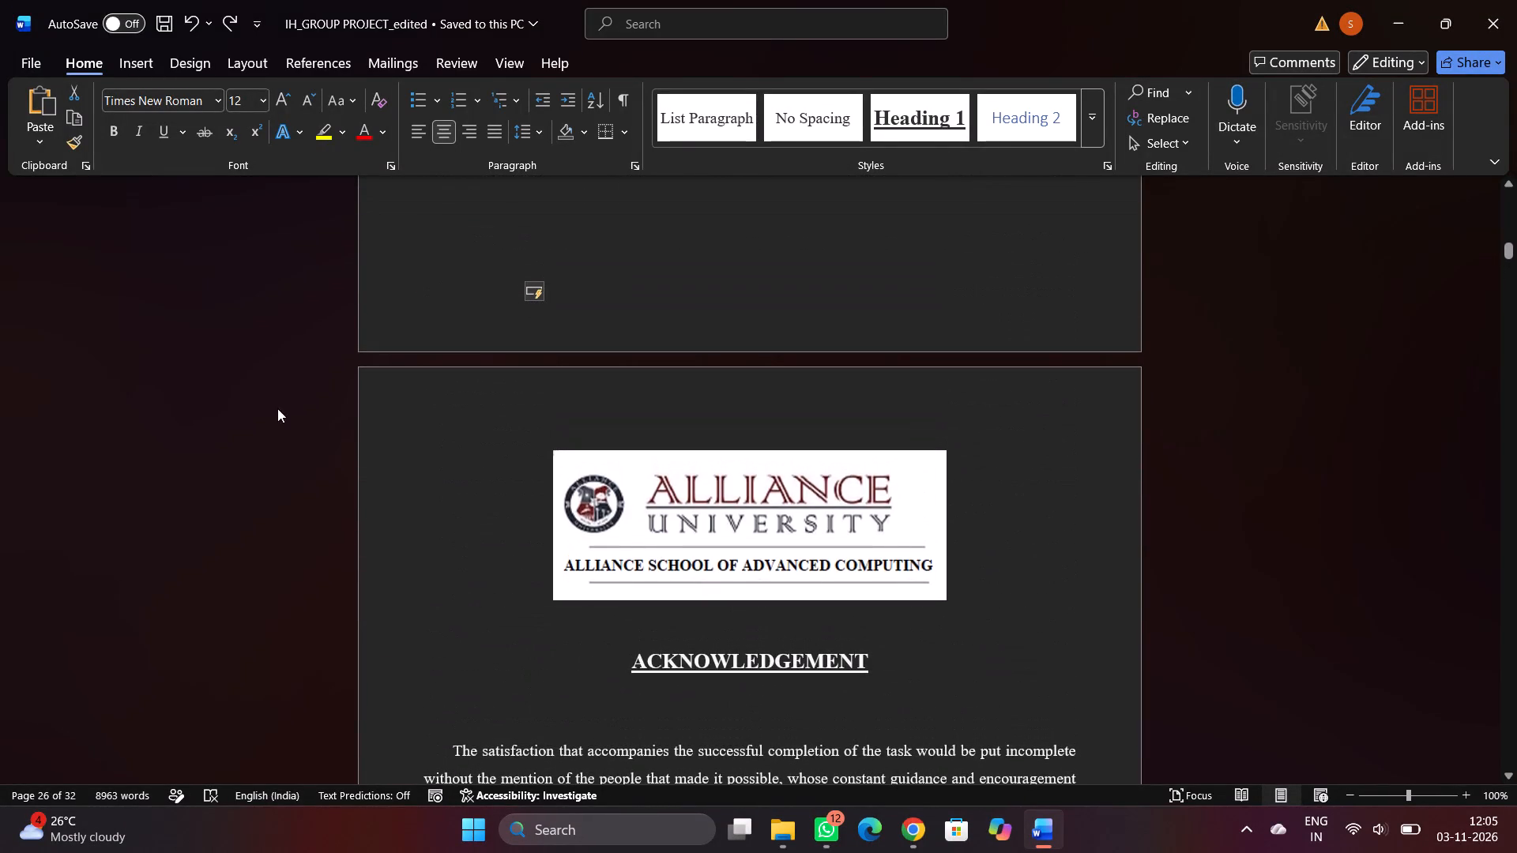
Leave the report and choose an action from the Windows power options.
left_click(489, 832)
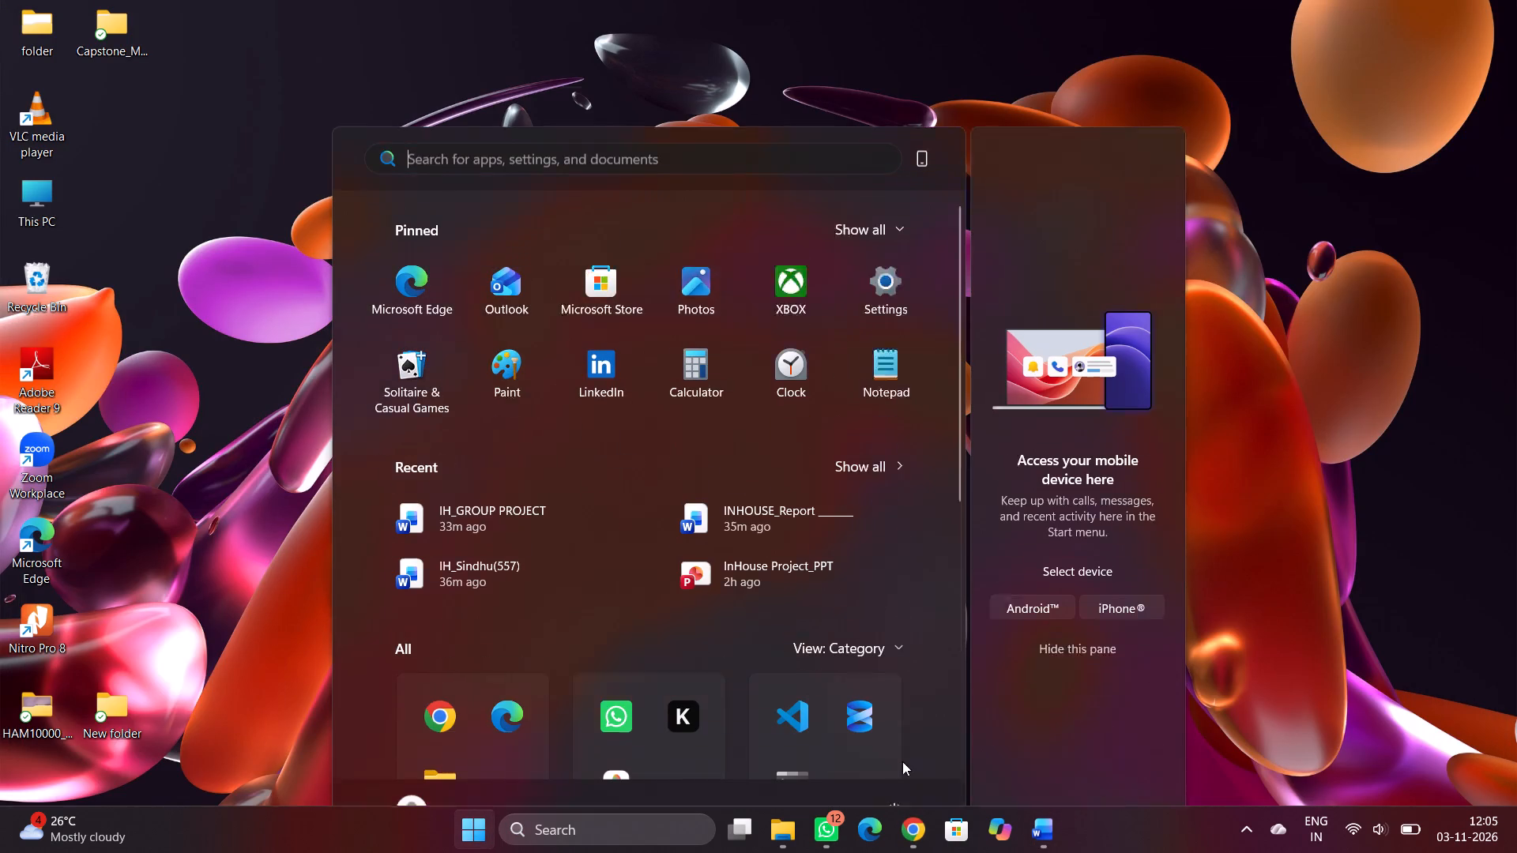
left_click(902, 757)
left_click(904, 683)
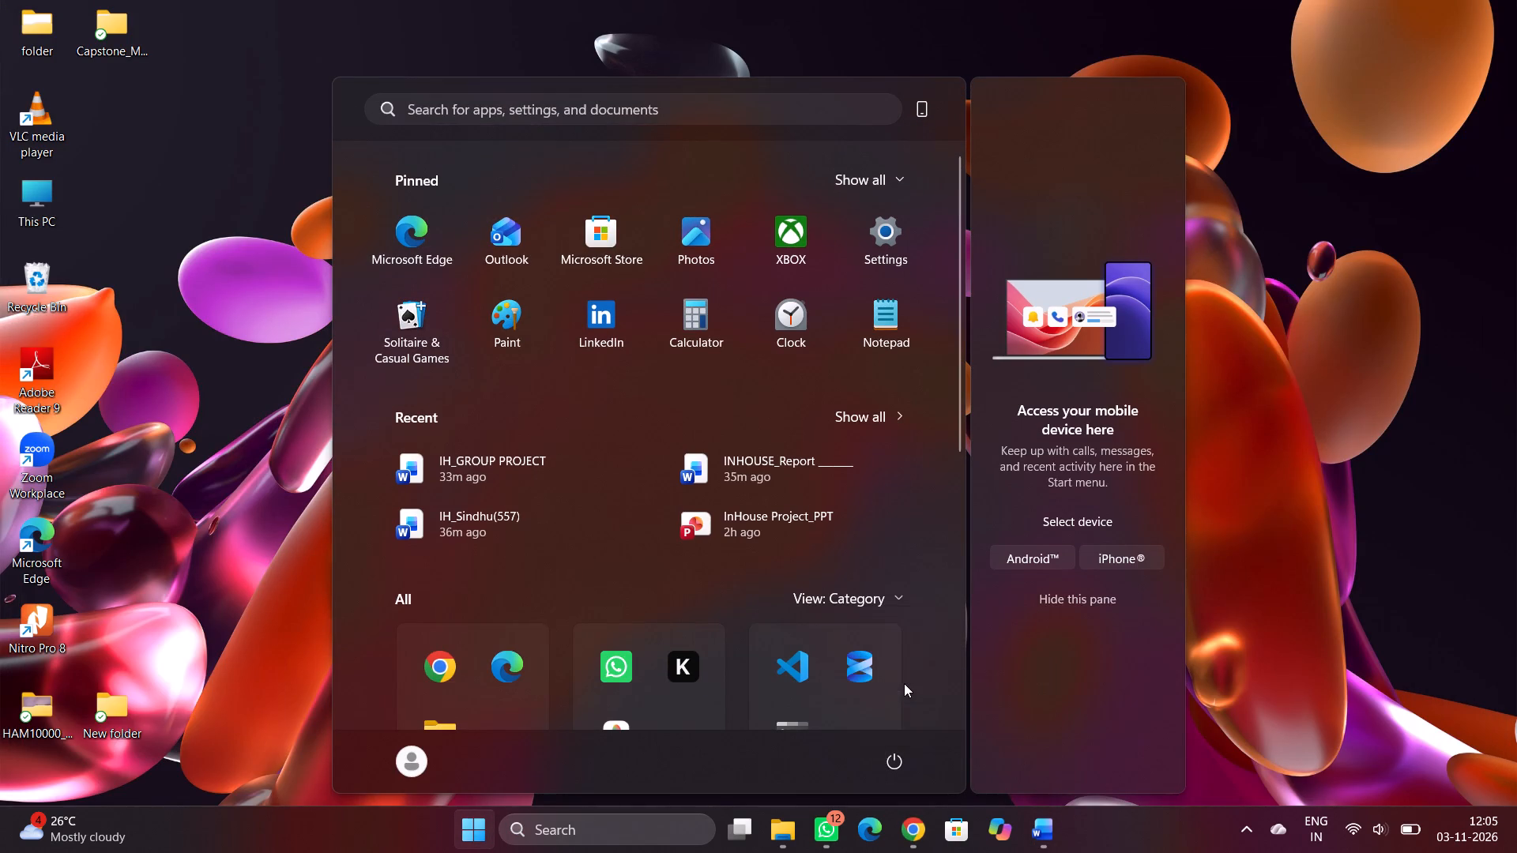